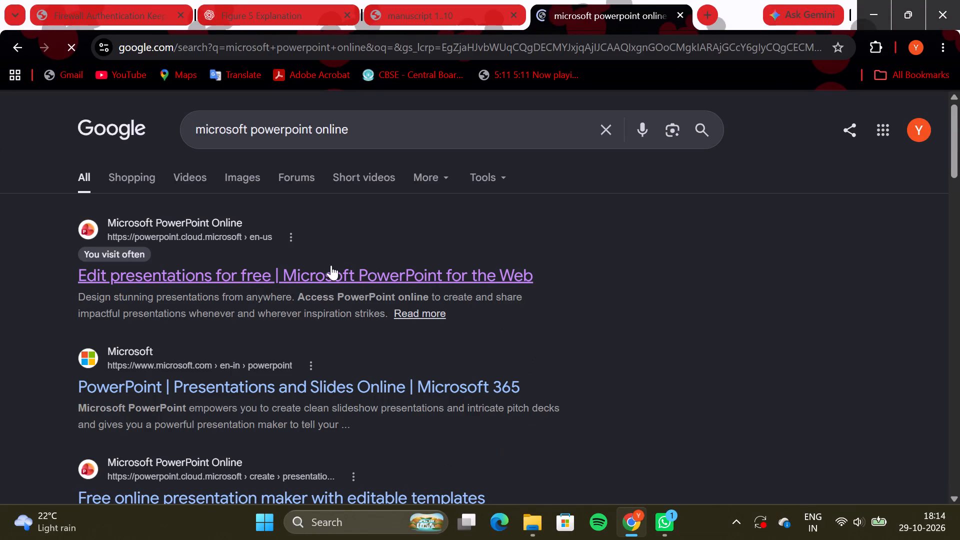
{"action": "left_click", "coordinate": [320, 276]}
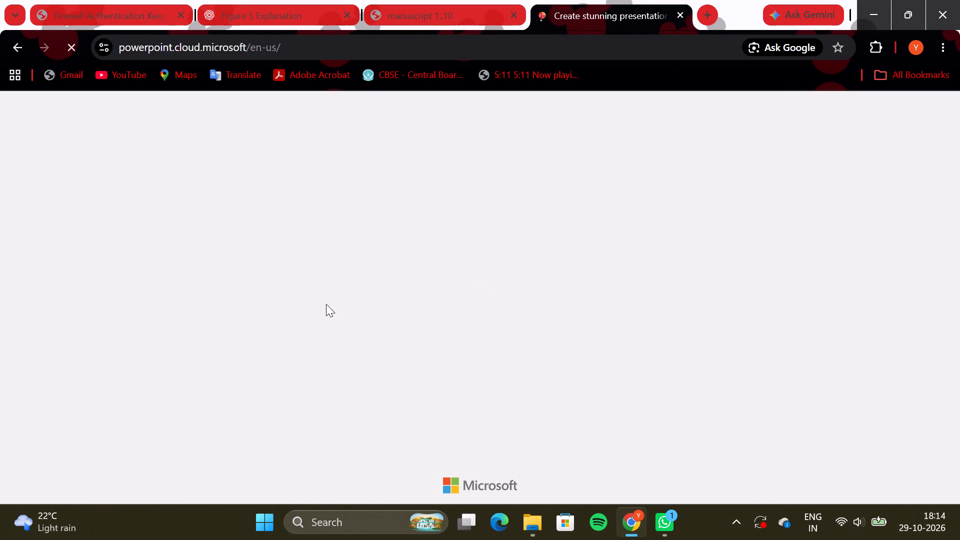
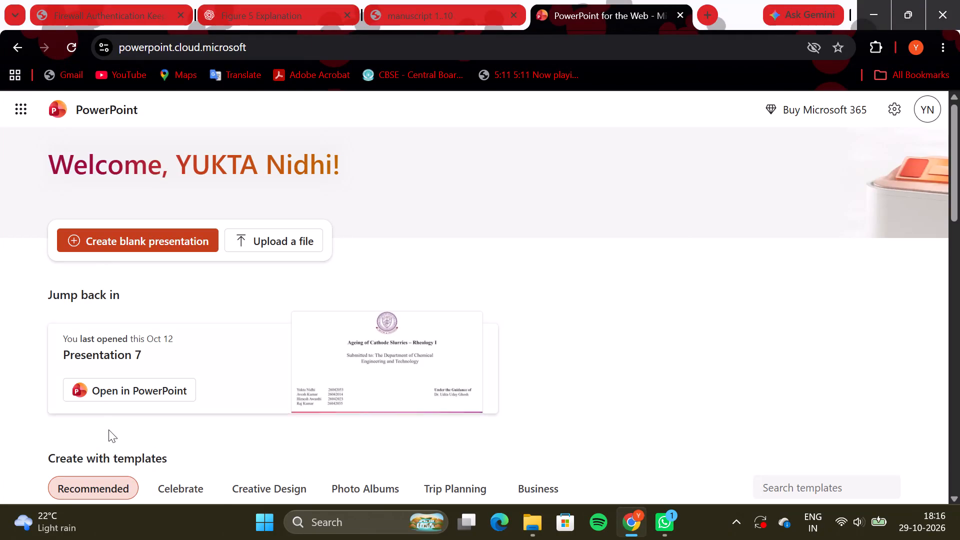
Open the recent presentation "Presentation 7" in PowerPoint for the Web.
{"action": "left_click", "coordinate": [116, 390]}
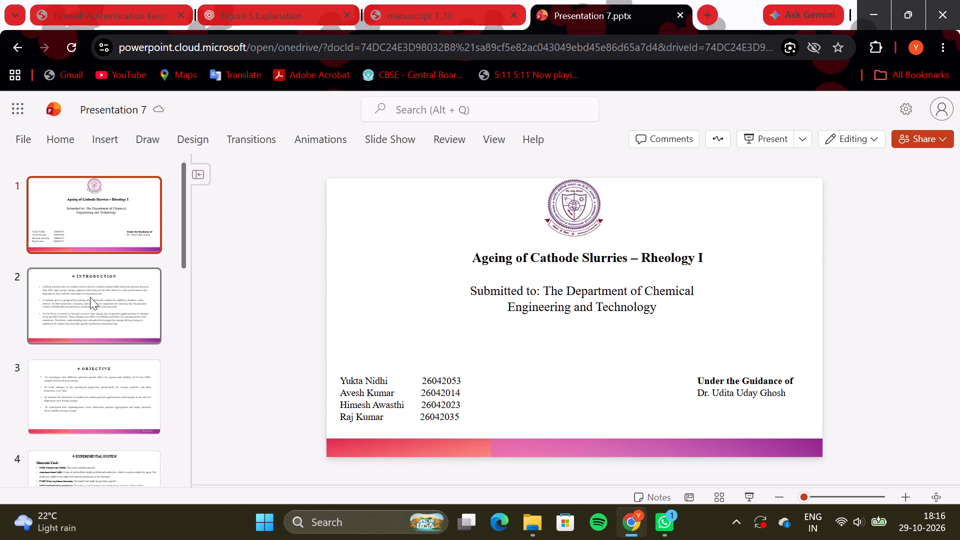
Review the slides of Presentation 7 in order, from the Introduction through Results and Discussion and Conclusion to the closing slide.
{"action": "left_click", "coordinate": [91, 295]}
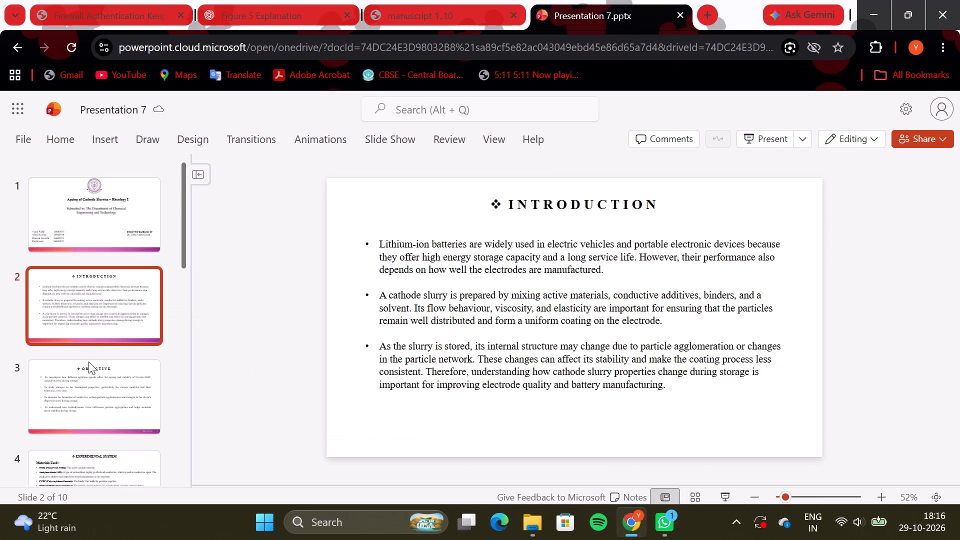
{"action": "left_click", "coordinate": [88, 361]}
{"action": "left_click", "coordinate": [88, 369]}
{"action": "scroll", "coordinate": [89, 370], "scroll_direction": "down", "scroll_amount": 6}
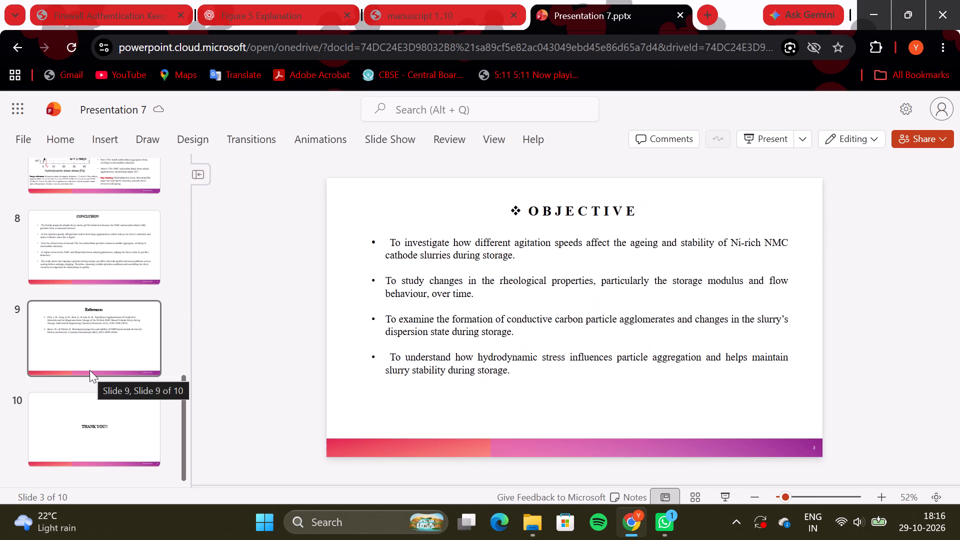
{"action": "scroll", "coordinate": [90, 370], "scroll_direction": "up", "scroll_amount": 2}
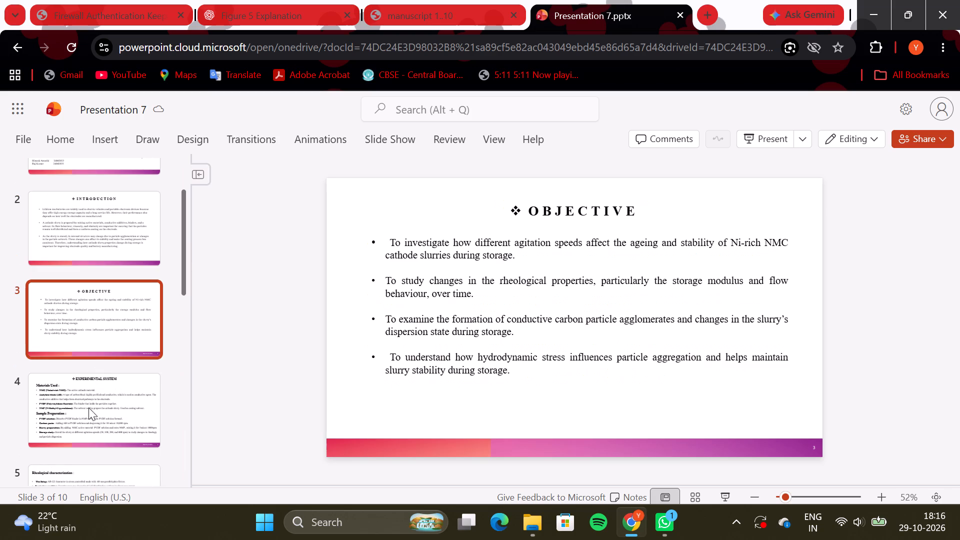
{"action": "left_click", "coordinate": [90, 414]}
{"action": "scroll", "coordinate": [90, 414], "scroll_direction": "down", "scroll_amount": 1}
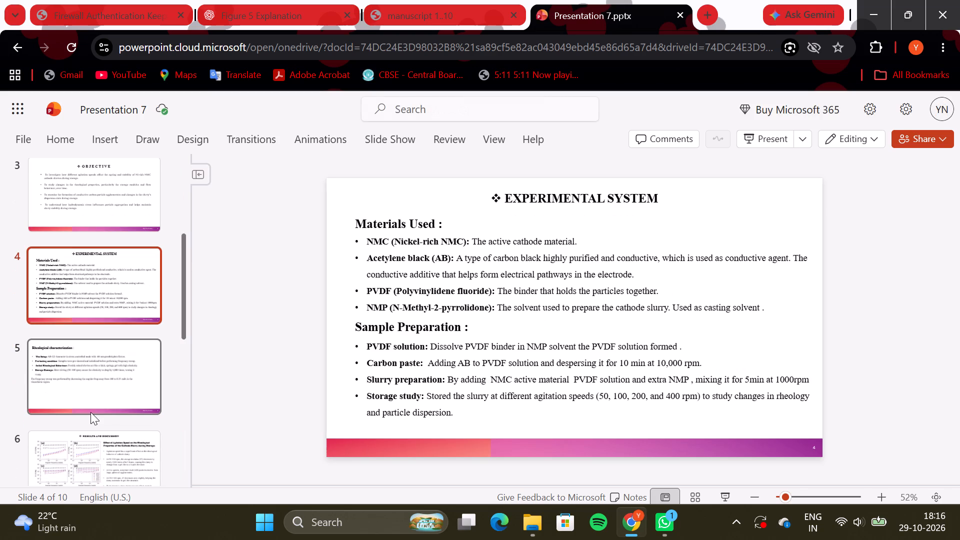
{"action": "left_click", "coordinate": [102, 390]}
{"action": "scroll", "coordinate": [102, 390], "scroll_direction": "down", "scroll_amount": 1}
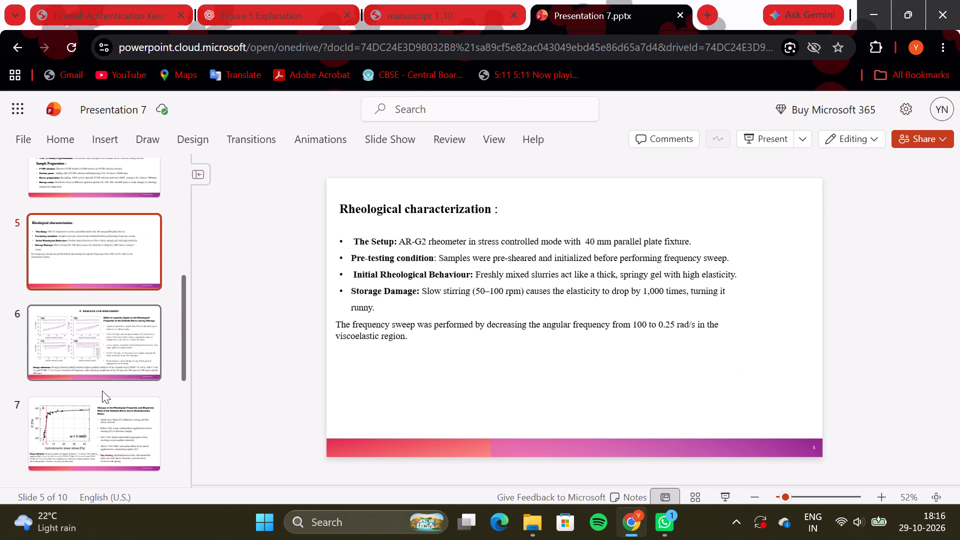
{"action": "left_click", "coordinate": [116, 355]}
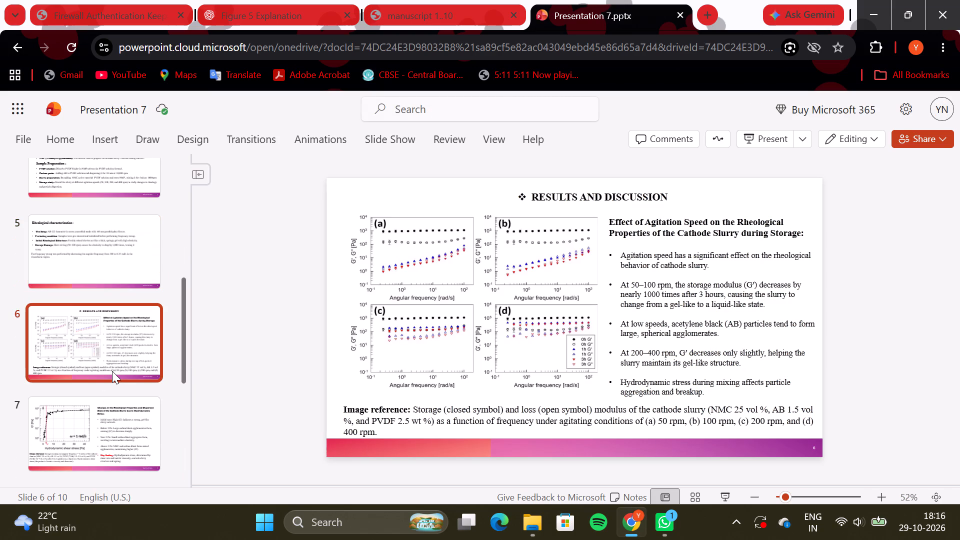
{"action": "scroll", "coordinate": [112, 371], "scroll_direction": "down", "scroll_amount": 1}
{"action": "left_click", "coordinate": [114, 333]}
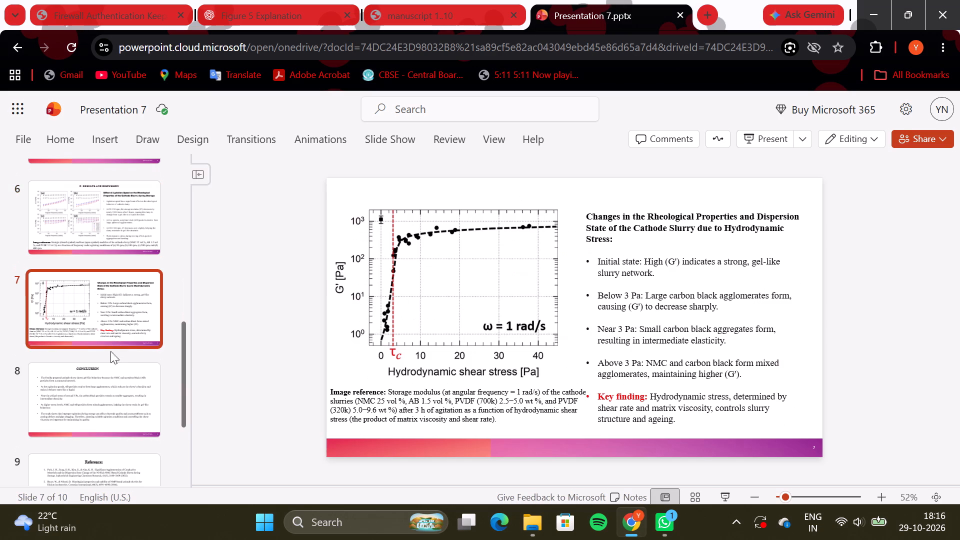
{"action": "left_click", "coordinate": [106, 377]}
{"action": "scroll", "coordinate": [106, 377], "scroll_direction": "down", "scroll_amount": 1}
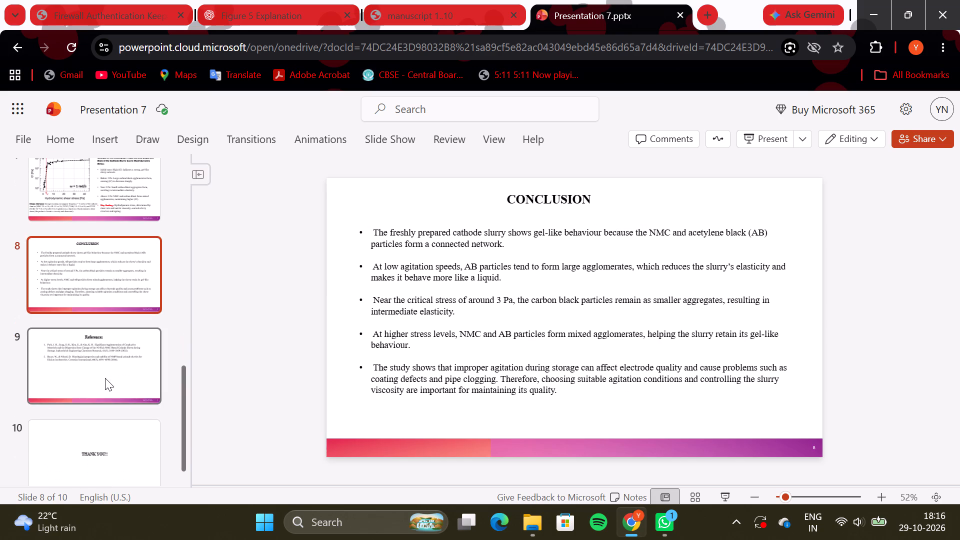
{"action": "left_click", "coordinate": [105, 378]}
{"action": "left_click", "coordinate": [97, 431]}
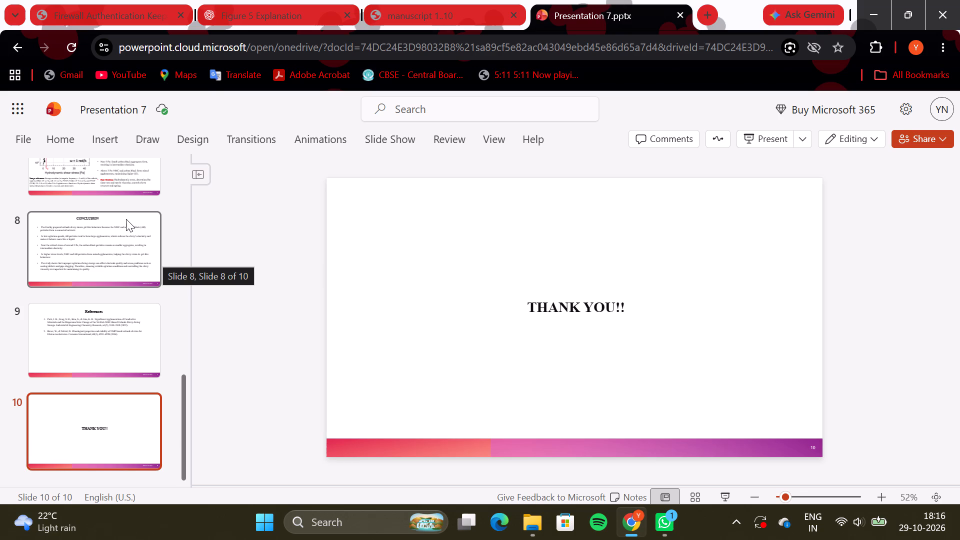
Switch to the manuscript PDF, find Figure 5 on page 5, and follow its link to the online ACS article.
{"action": "left_click", "coordinate": [466, 18]}
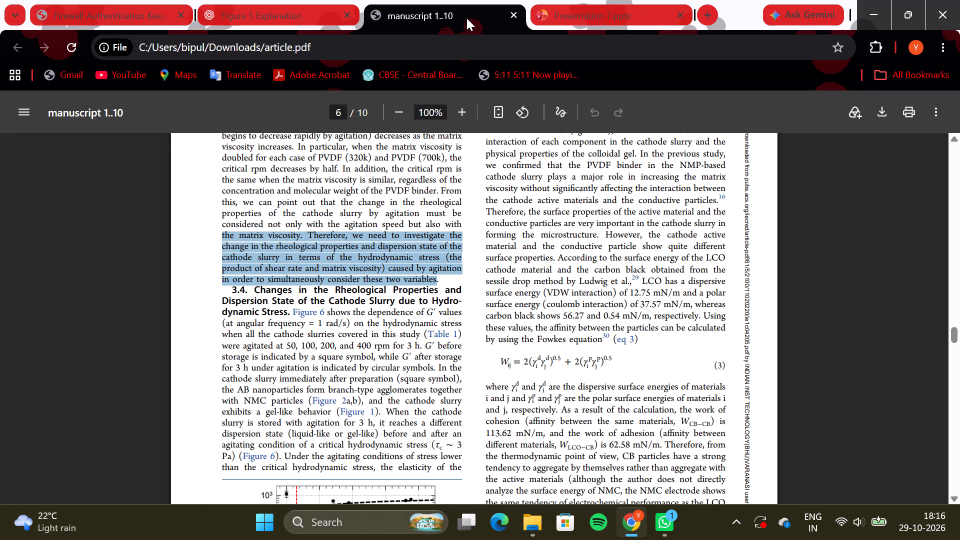
{"action": "scroll", "coordinate": [628, 260], "scroll_direction": "up", "scroll_amount": 2}
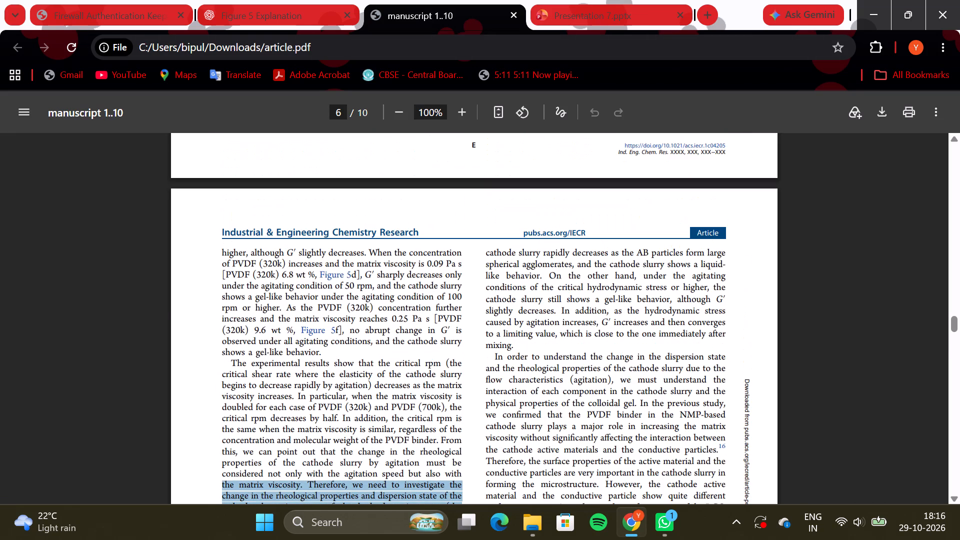
{"action": "scroll", "coordinate": [630, 265], "scroll_direction": "up", "scroll_amount": 1}
{"action": "left_click", "coordinate": [494, 287]}
{"action": "scroll", "coordinate": [496, 288], "scroll_direction": "up", "scroll_amount": 2}
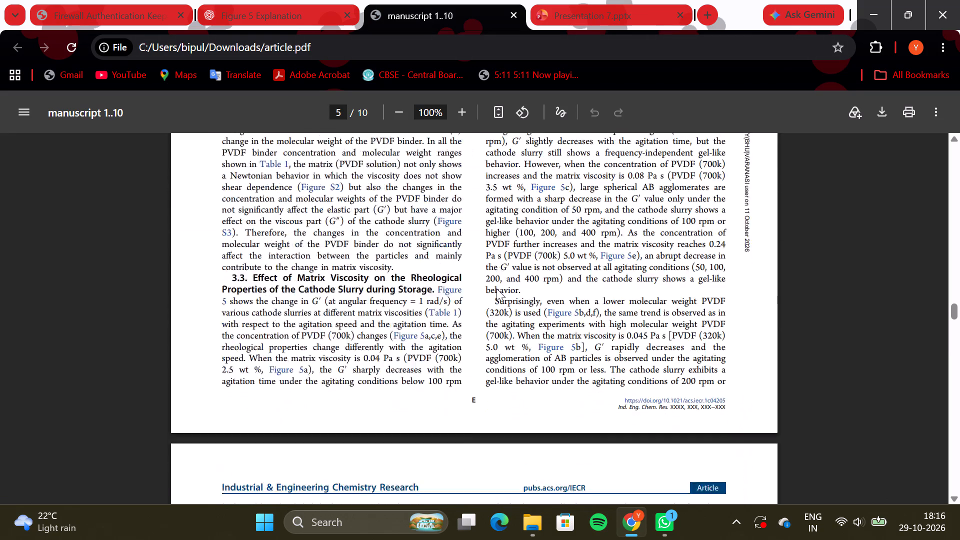
{"action": "scroll", "coordinate": [496, 288], "scroll_direction": "up", "scroll_amount": 3}
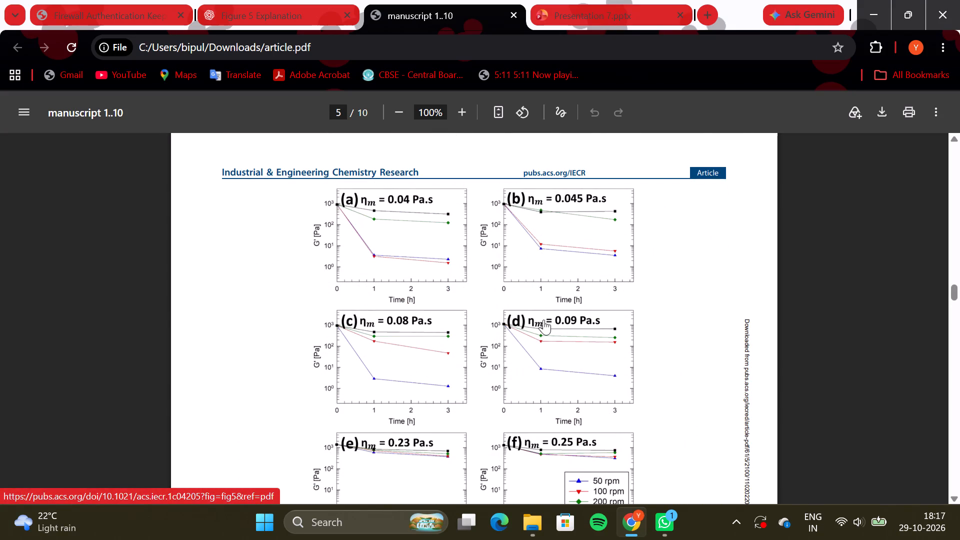
{"action": "left_click", "coordinate": [541, 319]}
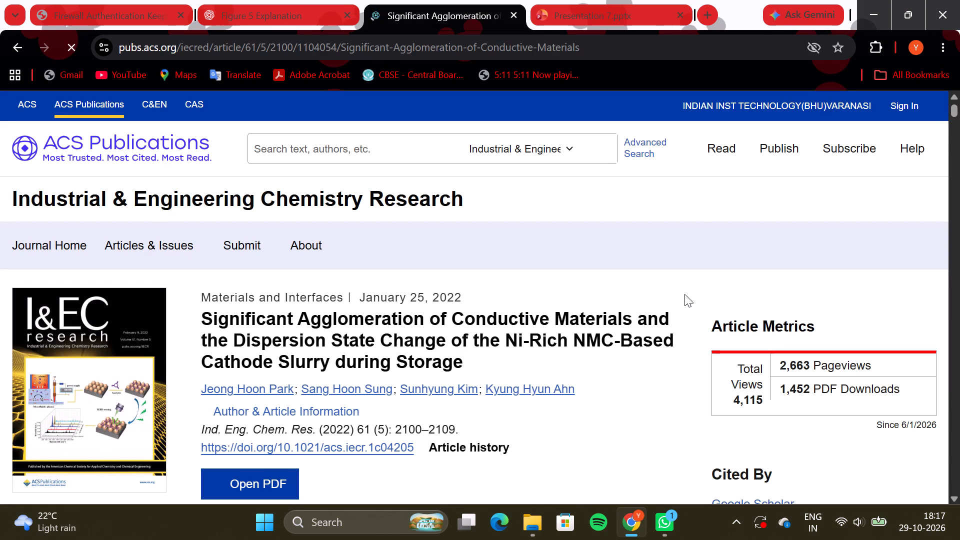
Locate Figure 5 under section 3.3 of the ACS article and download it as a slide.
{"action": "scroll", "coordinate": [659, 315], "scroll_direction": "down", "scroll_amount": 1}
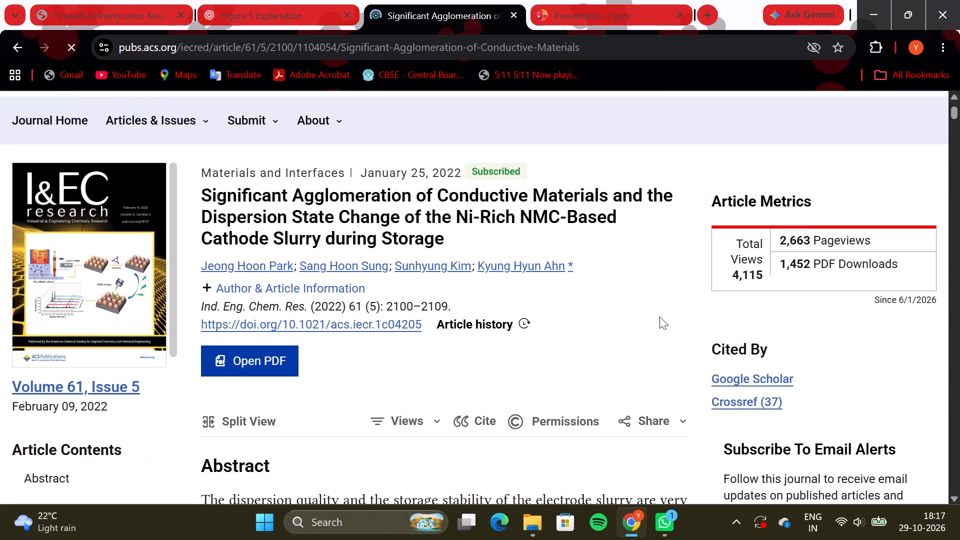
{"action": "scroll", "coordinate": [660, 317], "scroll_direction": "down", "scroll_amount": 5}
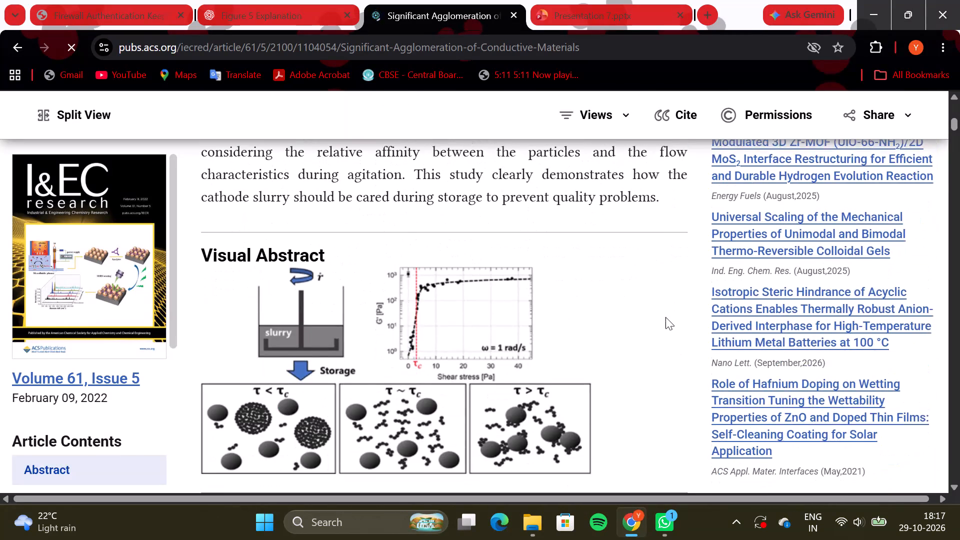
{"action": "scroll", "coordinate": [665, 317], "scroll_direction": "down", "scroll_amount": 12}
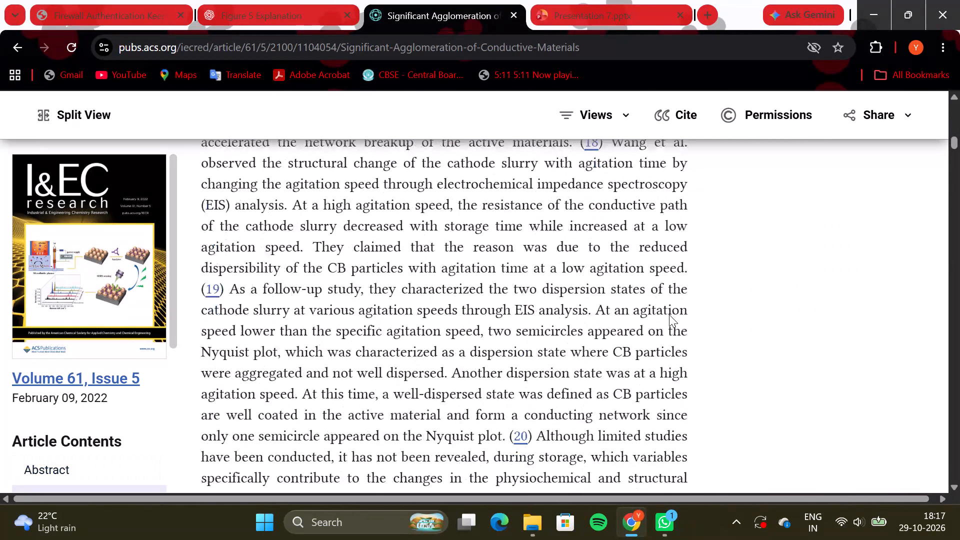
{"action": "scroll", "coordinate": [669, 314], "scroll_direction": "down", "scroll_amount": 12}
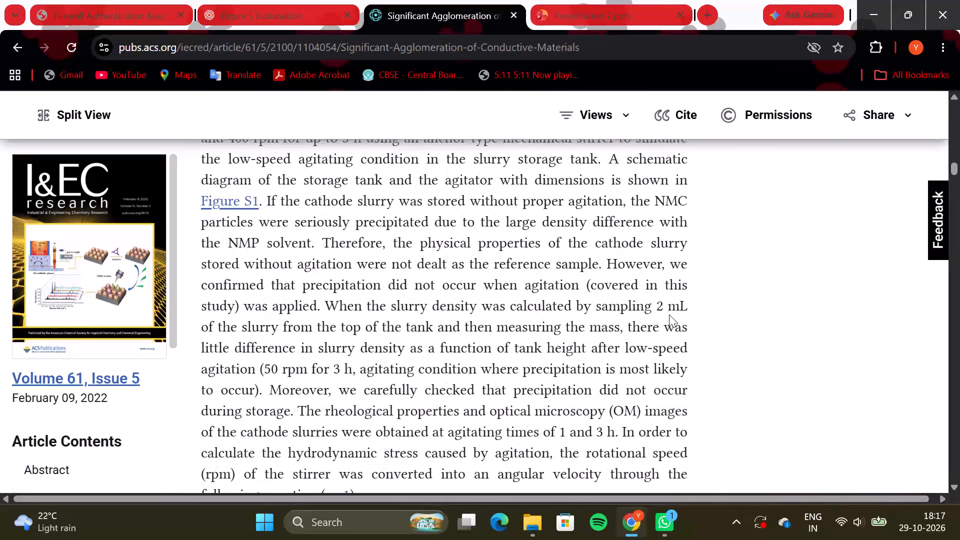
{"action": "scroll", "coordinate": [669, 314], "scroll_direction": "down", "scroll_amount": 13}
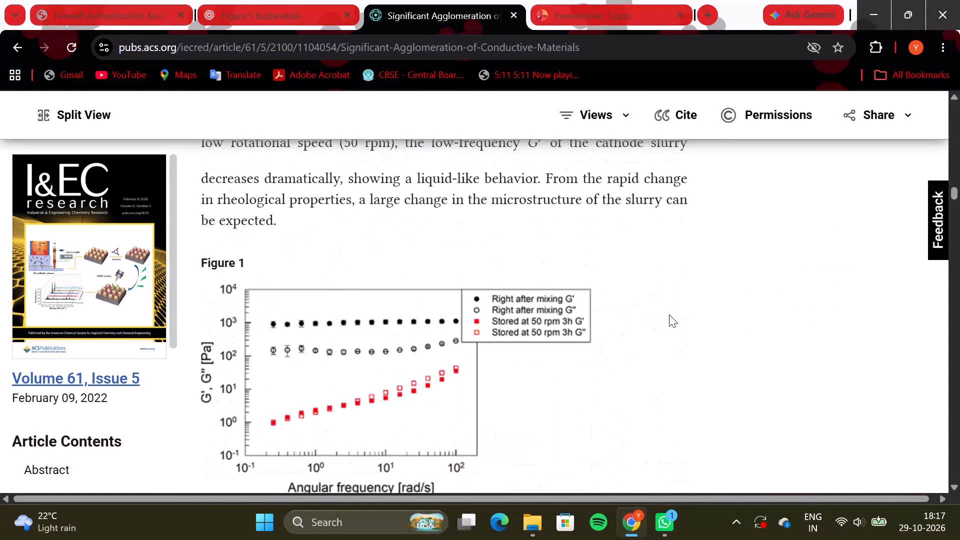
{"action": "scroll", "coordinate": [669, 314], "scroll_direction": "down", "scroll_amount": 10}
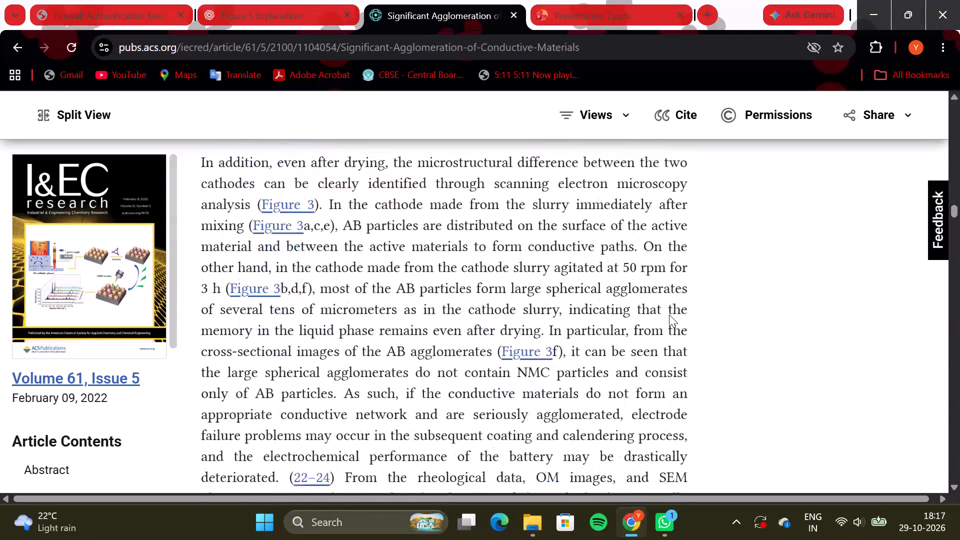
{"action": "scroll", "coordinate": [669, 314], "scroll_direction": "down", "scroll_amount": 7}
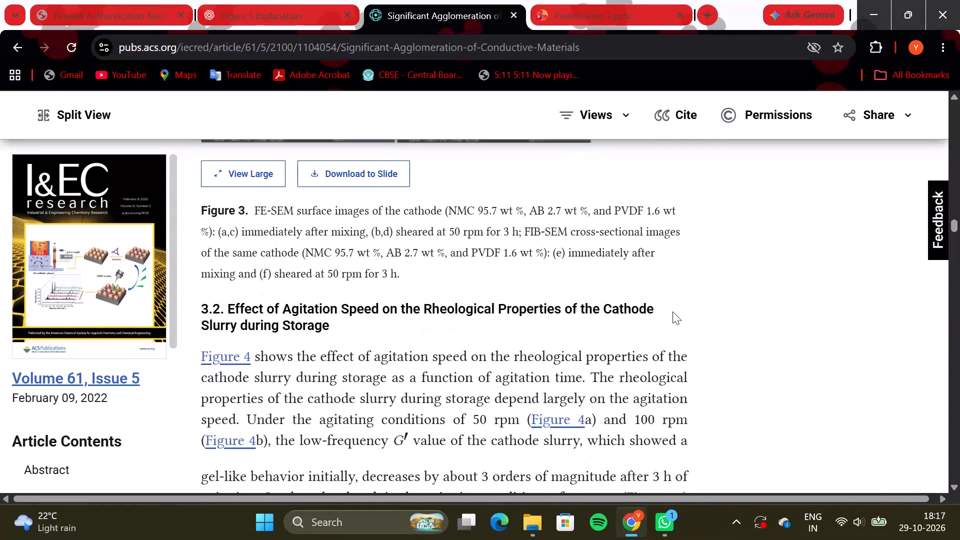
{"action": "scroll", "coordinate": [672, 311], "scroll_direction": "down", "scroll_amount": 9}
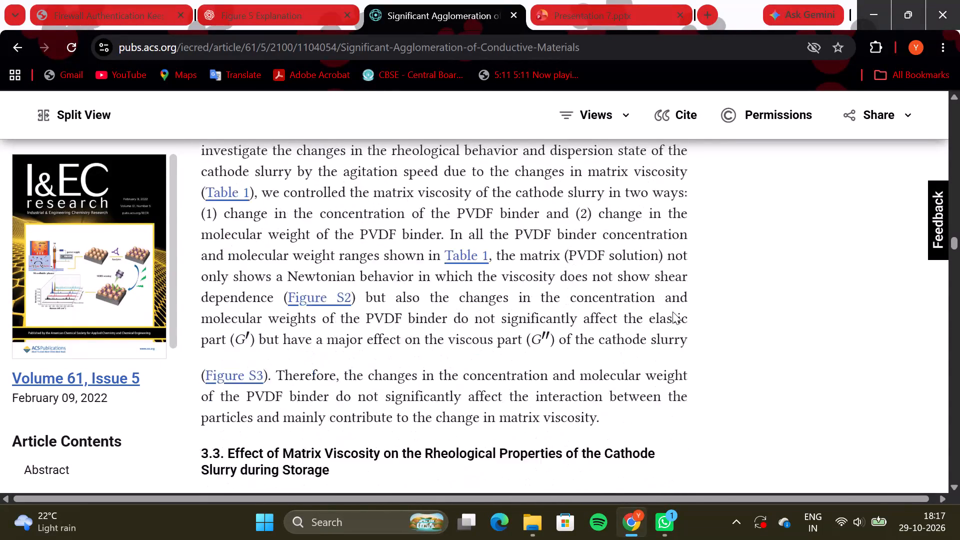
{"action": "scroll", "coordinate": [672, 311], "scroll_direction": "down", "scroll_amount": 7}
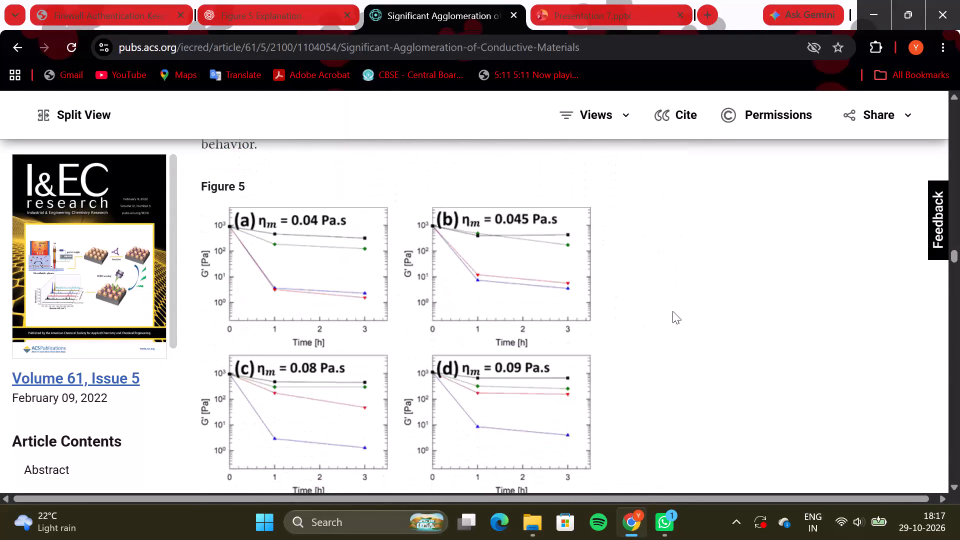
{"action": "scroll", "coordinate": [672, 311], "scroll_direction": "down", "scroll_amount": 2}
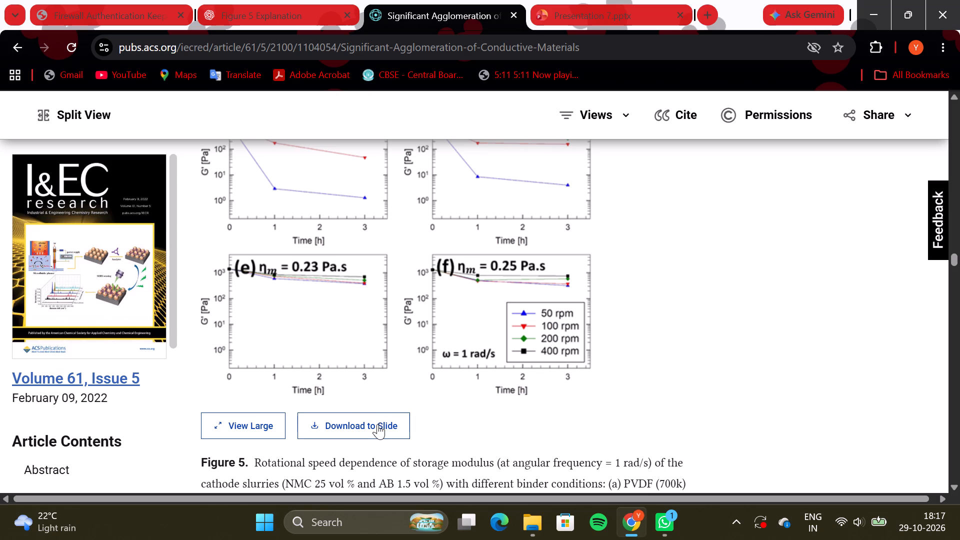
{"action": "left_click", "coordinate": [377, 424]}
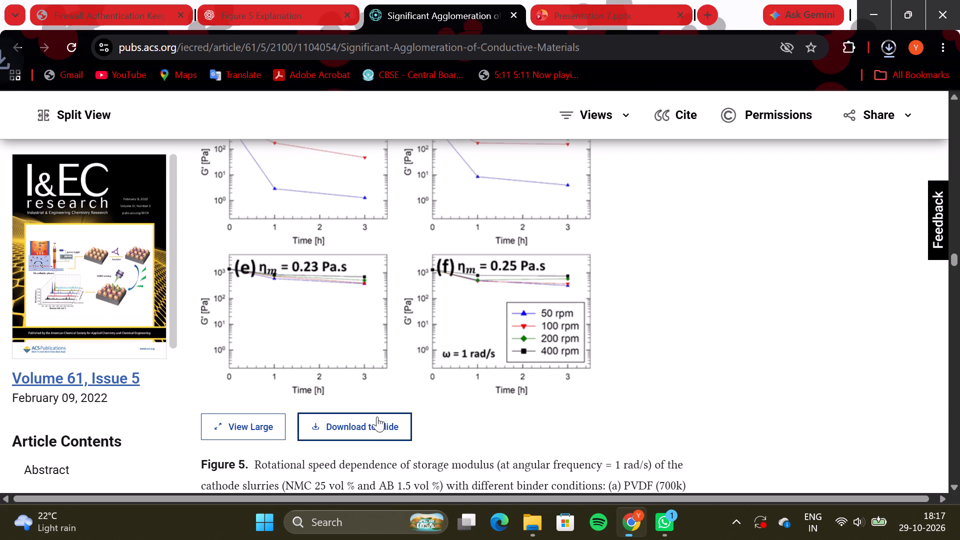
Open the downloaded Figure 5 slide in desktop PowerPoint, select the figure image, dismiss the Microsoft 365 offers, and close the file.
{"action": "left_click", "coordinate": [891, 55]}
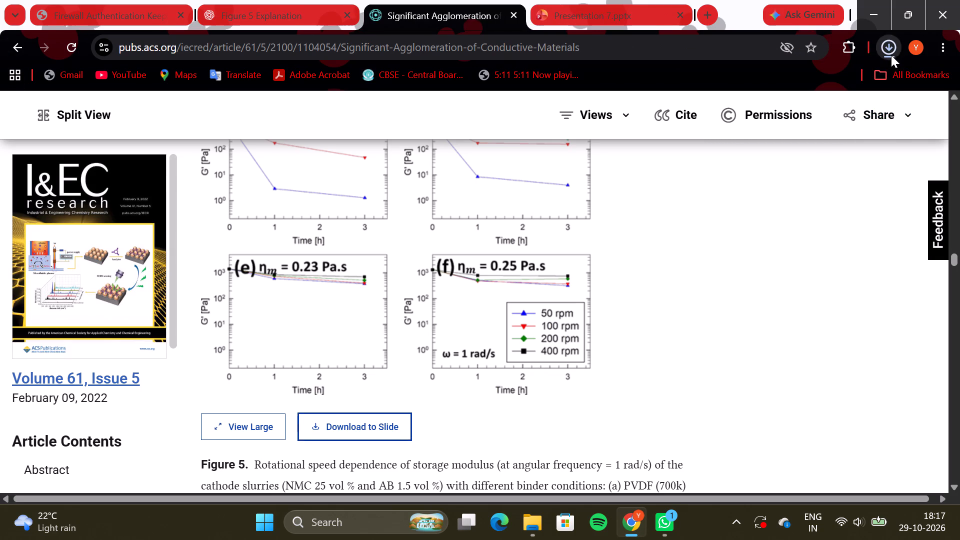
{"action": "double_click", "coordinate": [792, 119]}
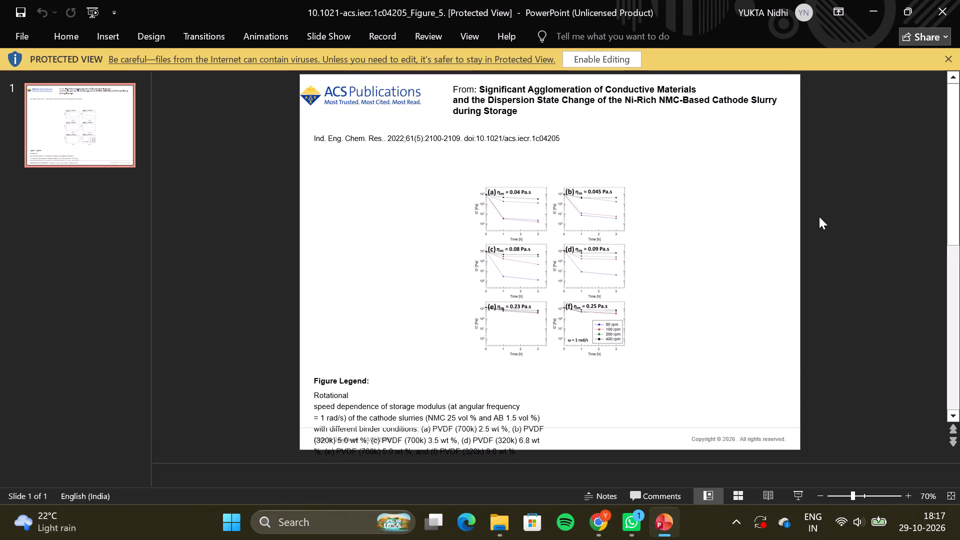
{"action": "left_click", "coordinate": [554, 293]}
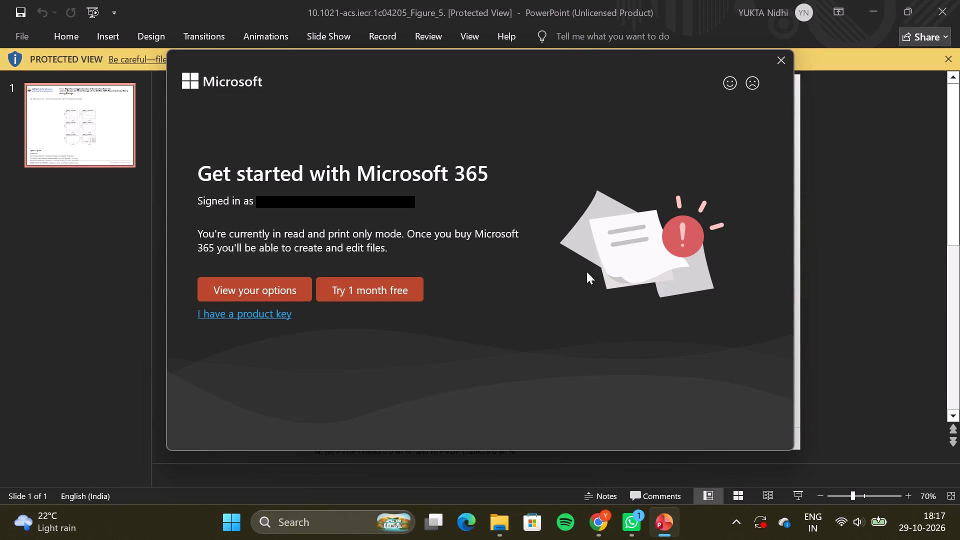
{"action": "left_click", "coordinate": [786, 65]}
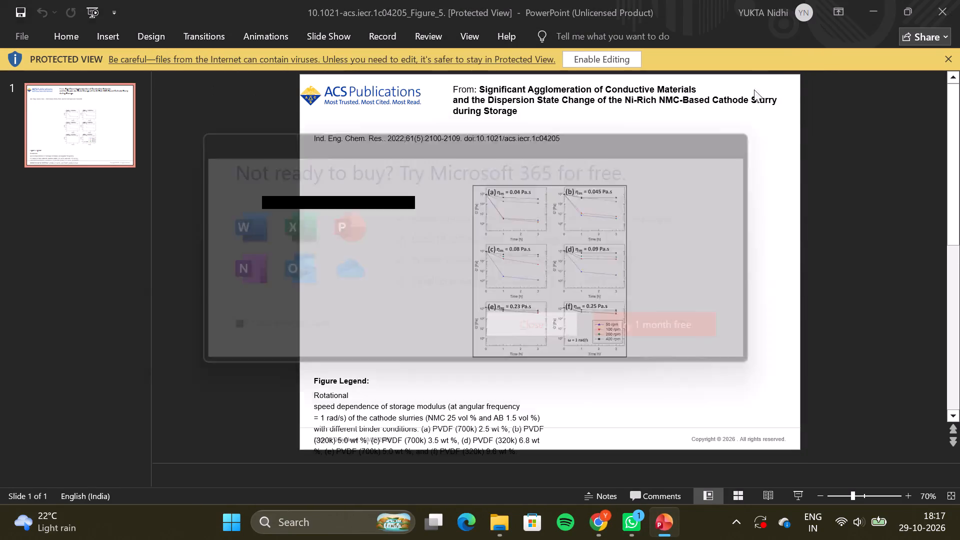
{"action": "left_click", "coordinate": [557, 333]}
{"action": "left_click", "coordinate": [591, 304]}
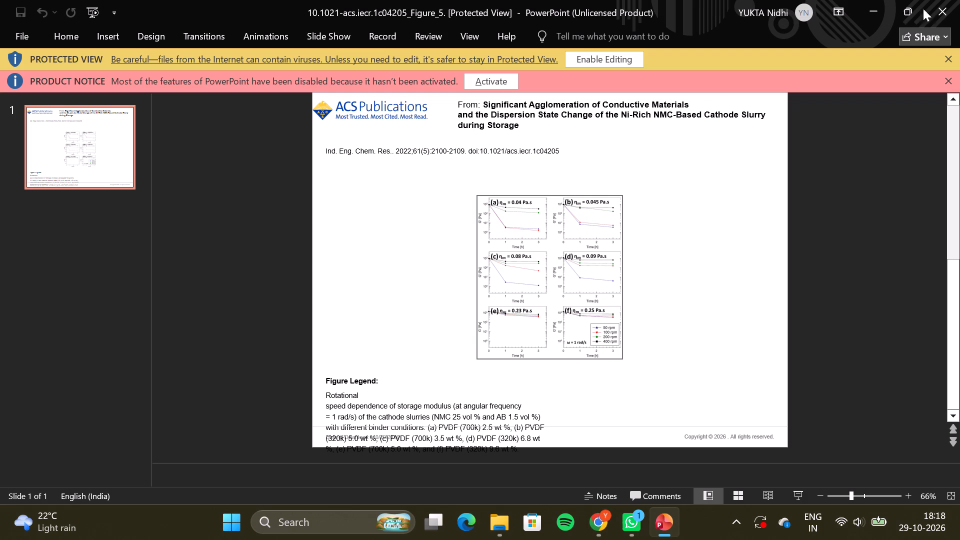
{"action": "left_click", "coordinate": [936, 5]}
Back in Chrome, open the enlarged view of Figure 5 from the article and examine its plots and caption.
{"action": "left_click", "coordinate": [552, 274]}
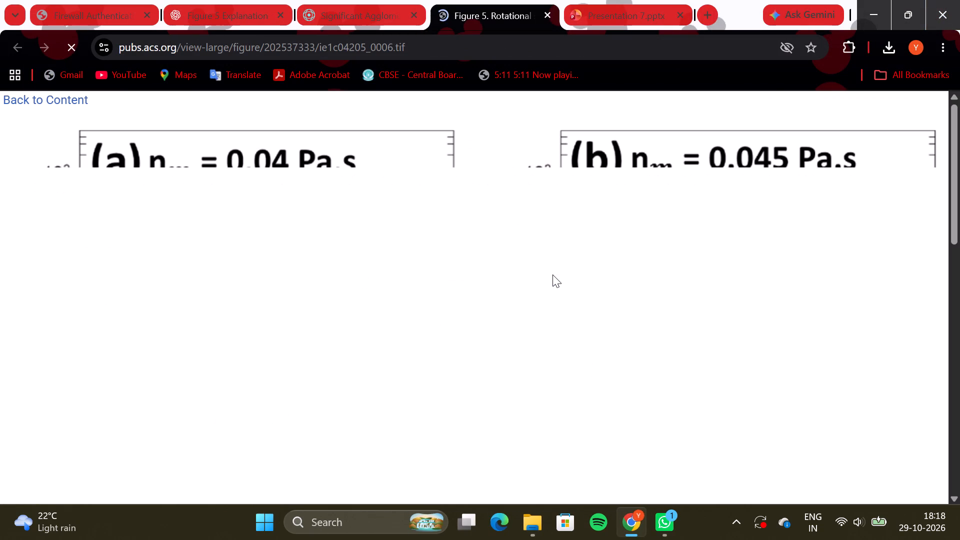
{"action": "scroll", "coordinate": [605, 262], "scroll_direction": "down", "scroll_amount": 6}
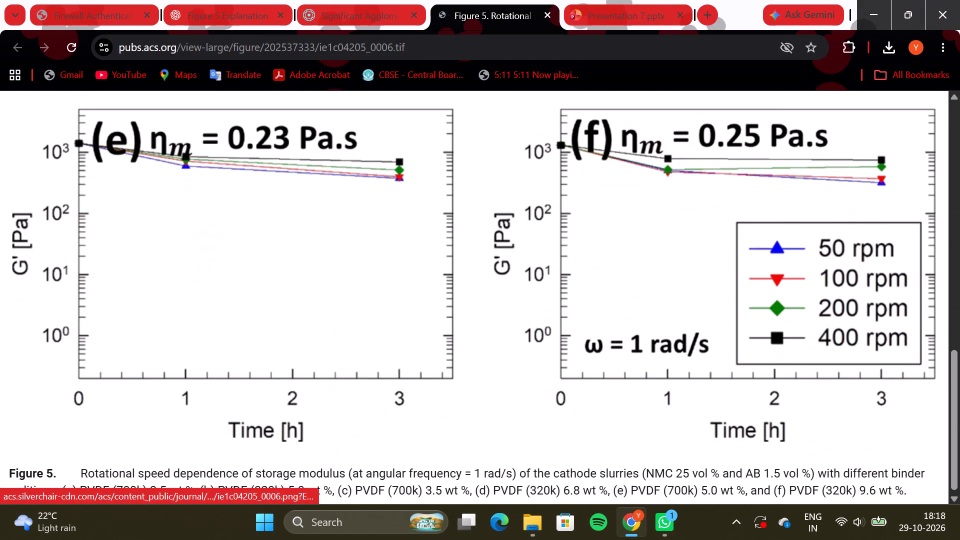
{"action": "scroll", "coordinate": [620, 263], "scroll_direction": "down", "scroll_amount": 5}
{"action": "scroll", "coordinate": [636, 268], "scroll_direction": "up", "scroll_amount": 11}
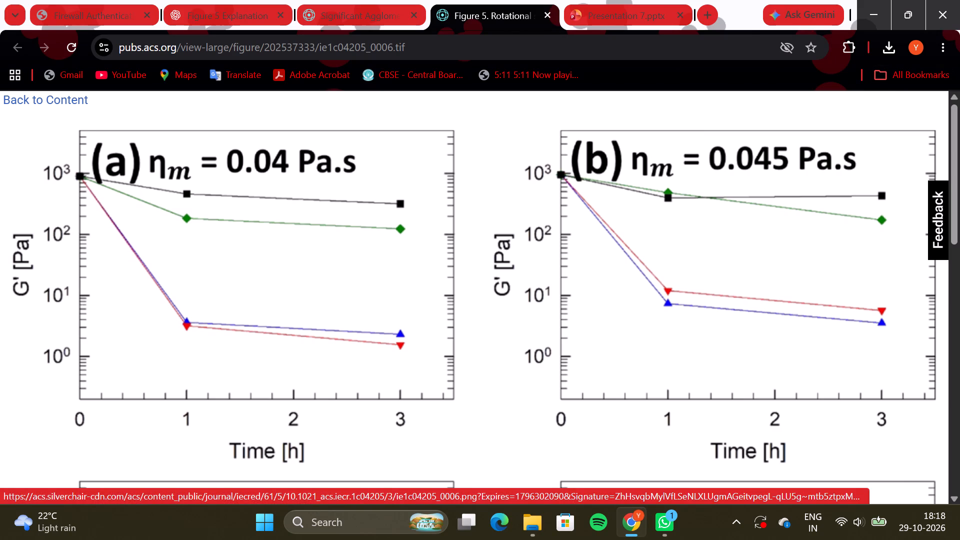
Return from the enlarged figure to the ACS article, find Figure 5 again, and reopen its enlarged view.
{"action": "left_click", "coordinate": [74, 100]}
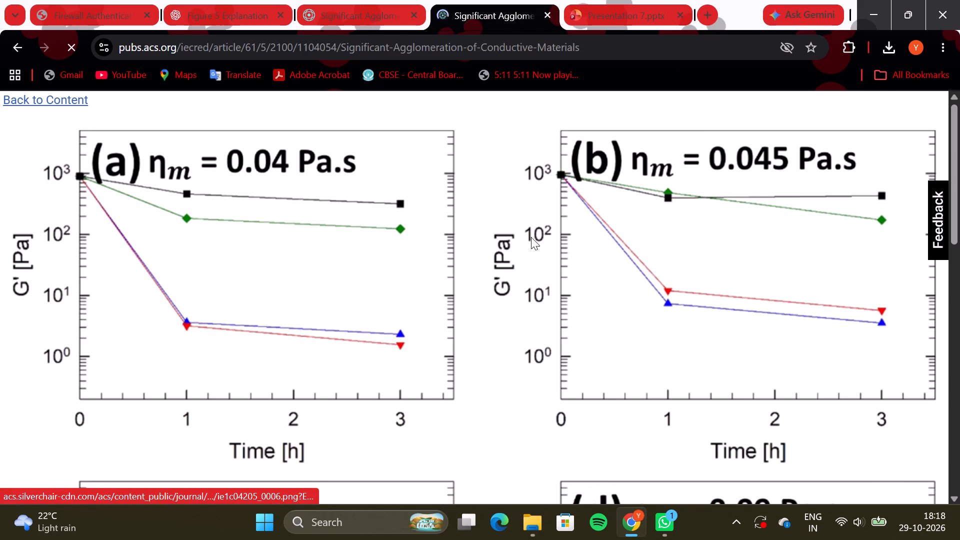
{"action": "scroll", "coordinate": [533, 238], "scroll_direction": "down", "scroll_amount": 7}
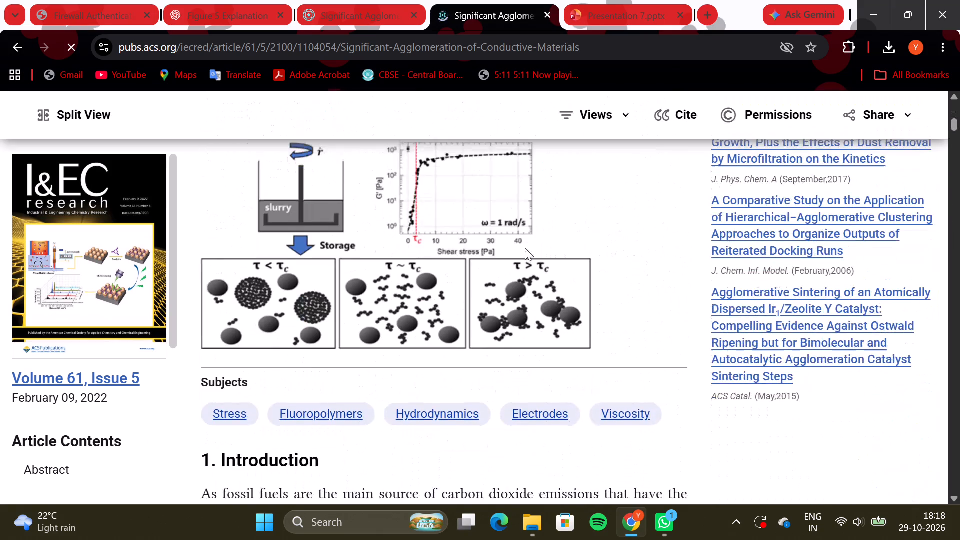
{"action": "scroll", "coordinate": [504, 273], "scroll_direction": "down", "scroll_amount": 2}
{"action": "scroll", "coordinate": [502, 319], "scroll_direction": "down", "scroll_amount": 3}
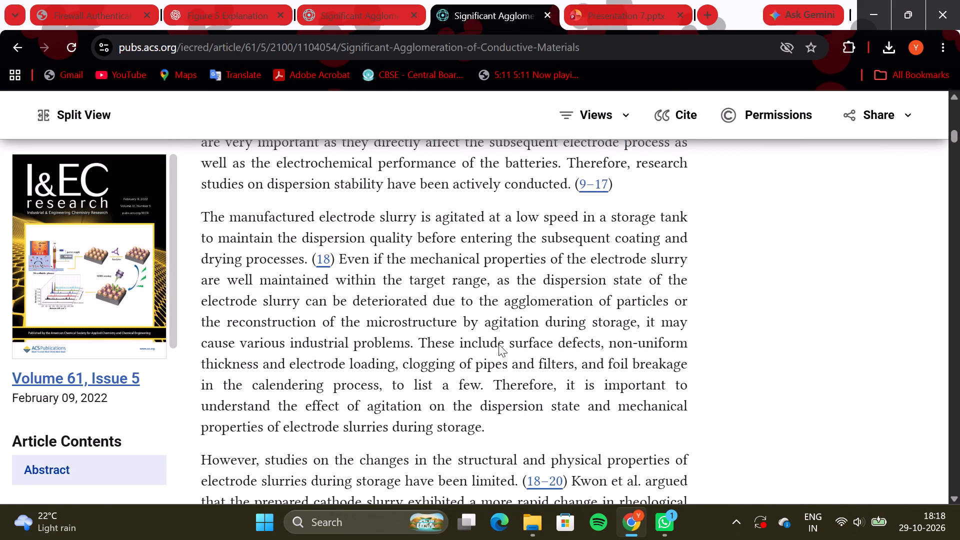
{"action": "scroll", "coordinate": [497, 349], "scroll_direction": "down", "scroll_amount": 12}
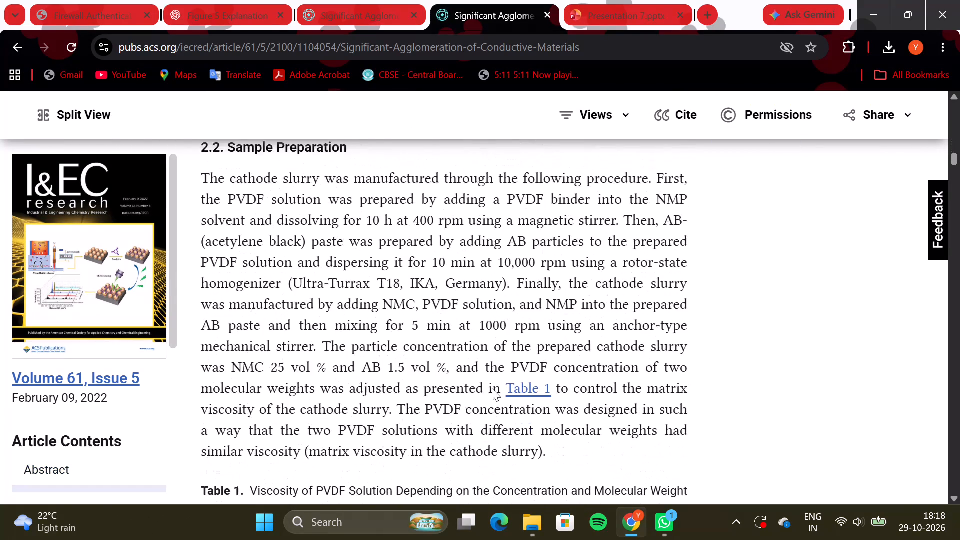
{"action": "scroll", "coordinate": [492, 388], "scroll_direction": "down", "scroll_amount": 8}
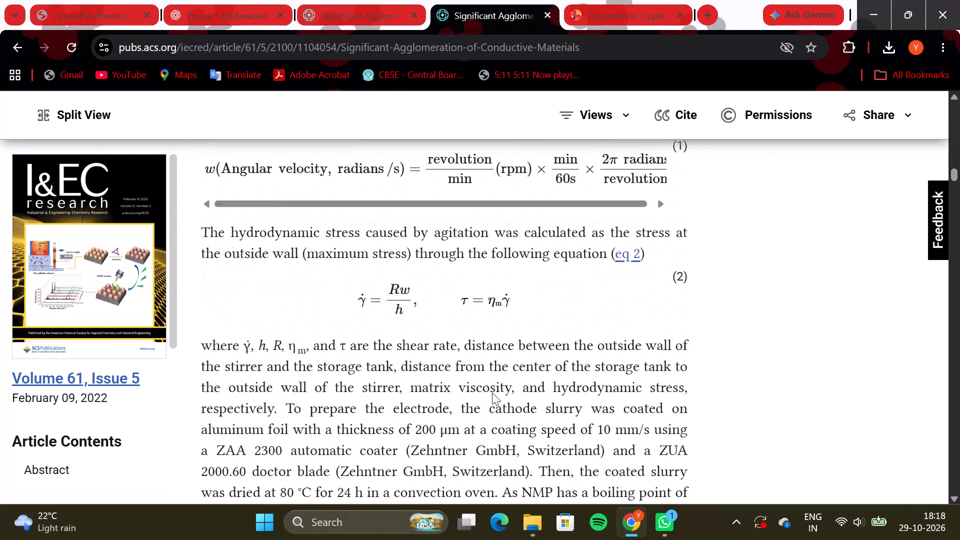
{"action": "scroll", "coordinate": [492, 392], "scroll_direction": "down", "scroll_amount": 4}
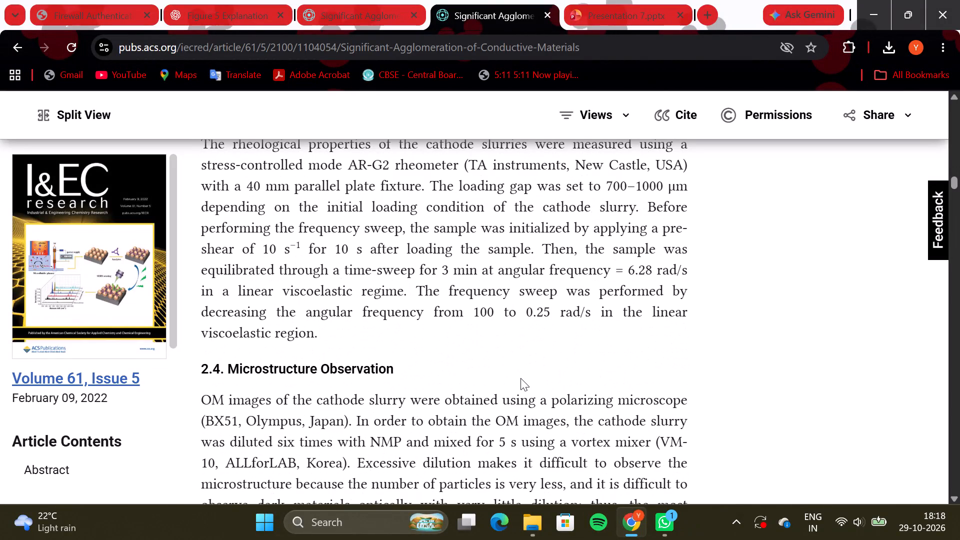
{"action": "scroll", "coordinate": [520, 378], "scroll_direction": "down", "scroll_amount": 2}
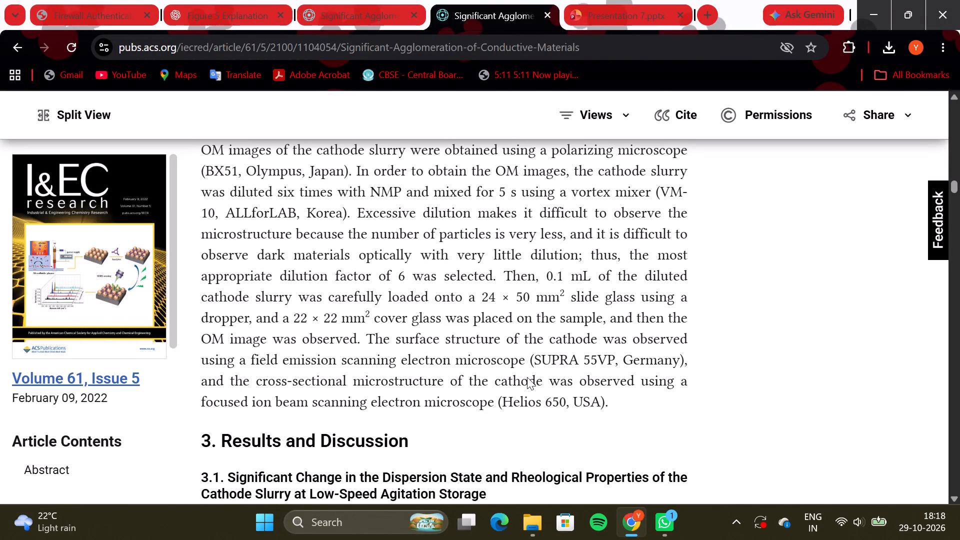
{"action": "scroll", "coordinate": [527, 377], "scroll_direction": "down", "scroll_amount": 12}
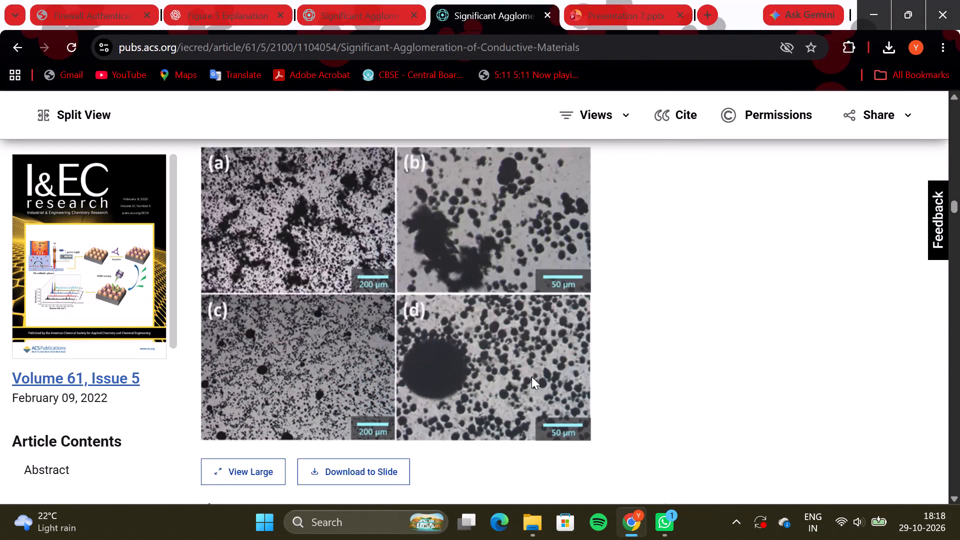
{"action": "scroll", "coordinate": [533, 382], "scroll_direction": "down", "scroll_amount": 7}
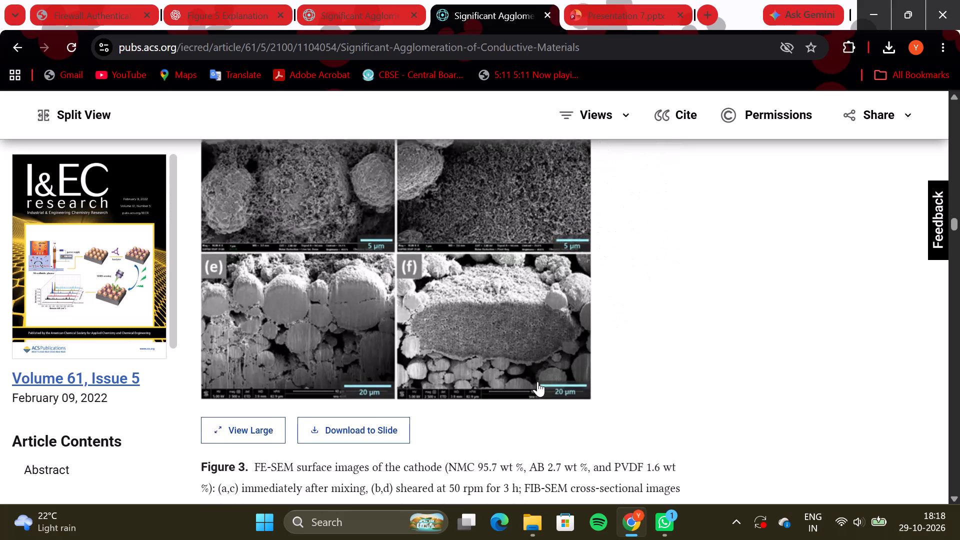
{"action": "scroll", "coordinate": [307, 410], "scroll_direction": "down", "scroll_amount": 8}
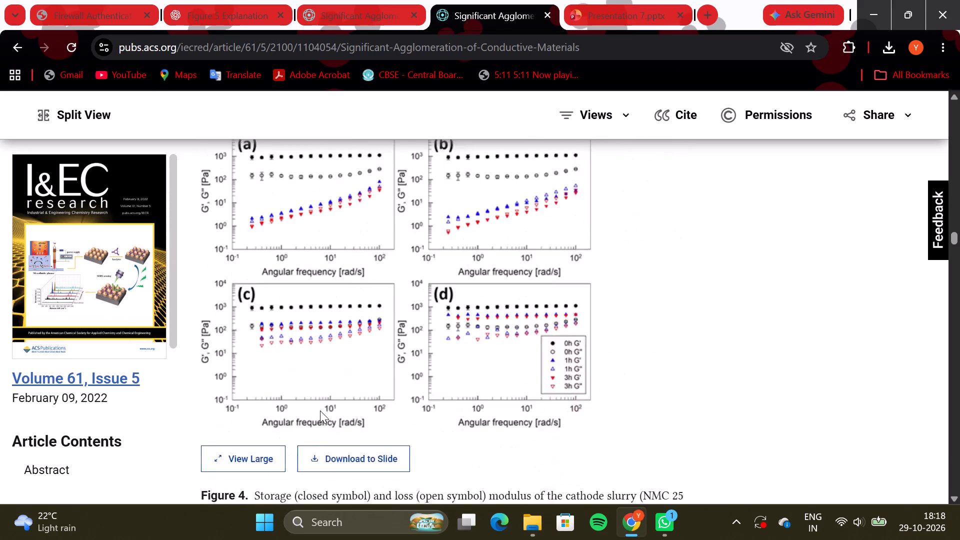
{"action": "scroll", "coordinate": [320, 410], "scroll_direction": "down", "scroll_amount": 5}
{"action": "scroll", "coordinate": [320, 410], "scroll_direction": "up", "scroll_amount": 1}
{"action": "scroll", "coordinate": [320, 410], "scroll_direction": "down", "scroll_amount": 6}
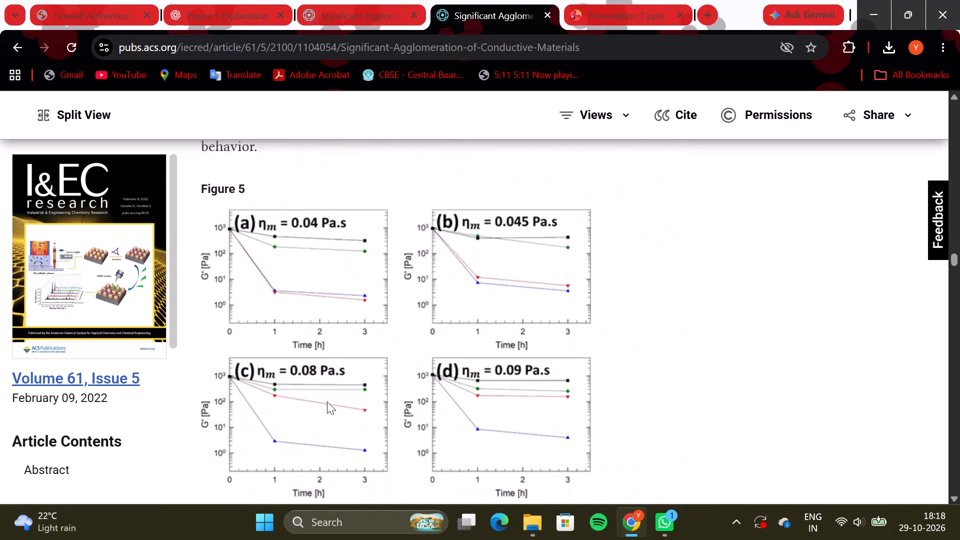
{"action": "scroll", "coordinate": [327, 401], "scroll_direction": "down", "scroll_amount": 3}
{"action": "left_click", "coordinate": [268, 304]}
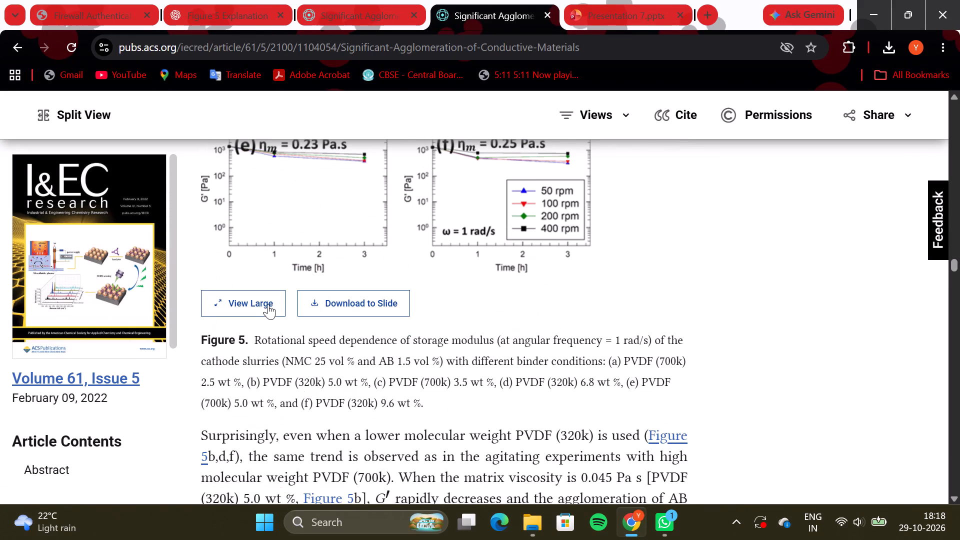
Look over the lower plots and caption of the enlarged Figure 5 and check the recent download history.
{"action": "scroll", "coordinate": [309, 320], "scroll_direction": "down", "scroll_amount": 6}
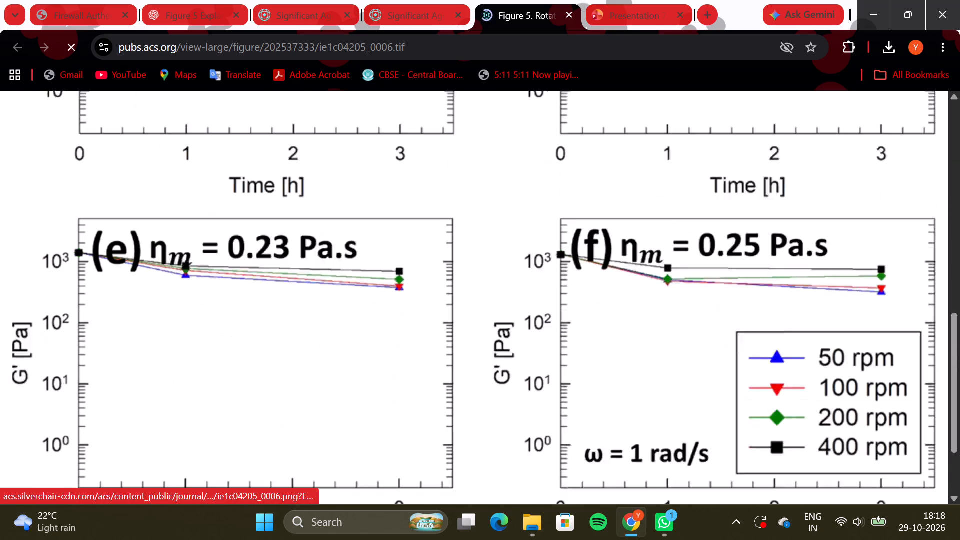
{"action": "scroll", "coordinate": [341, 330], "scroll_direction": "down", "scroll_amount": 5}
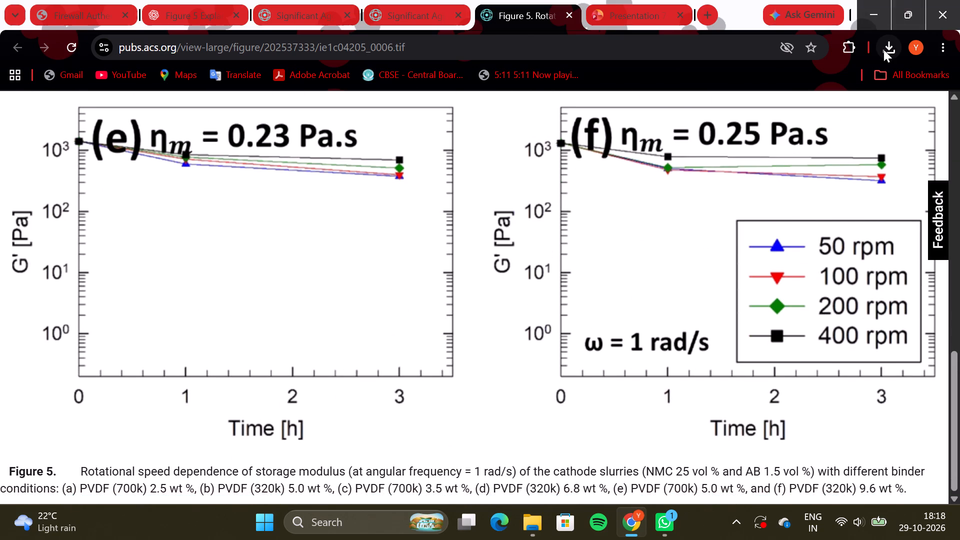
{"action": "left_click", "coordinate": [883, 49]}
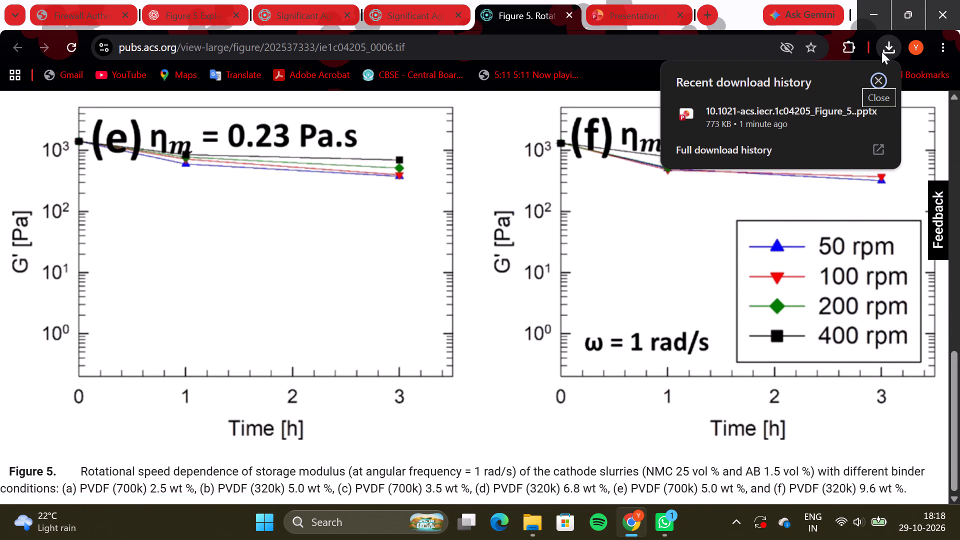
{"action": "left_click", "coordinate": [877, 82]}
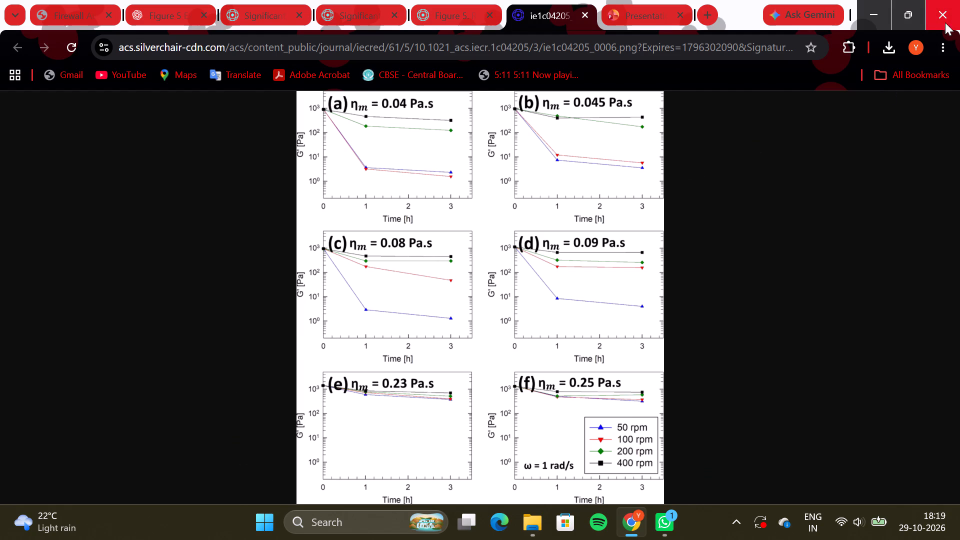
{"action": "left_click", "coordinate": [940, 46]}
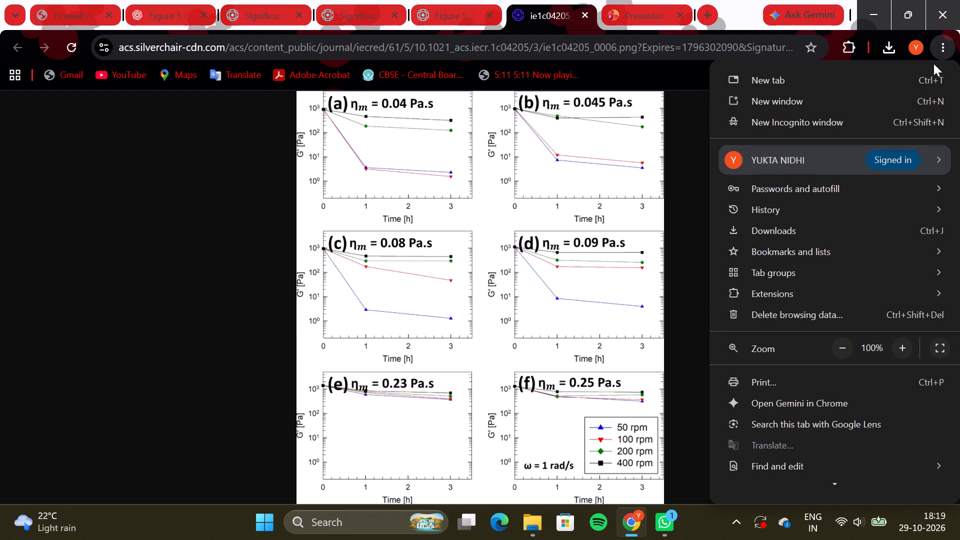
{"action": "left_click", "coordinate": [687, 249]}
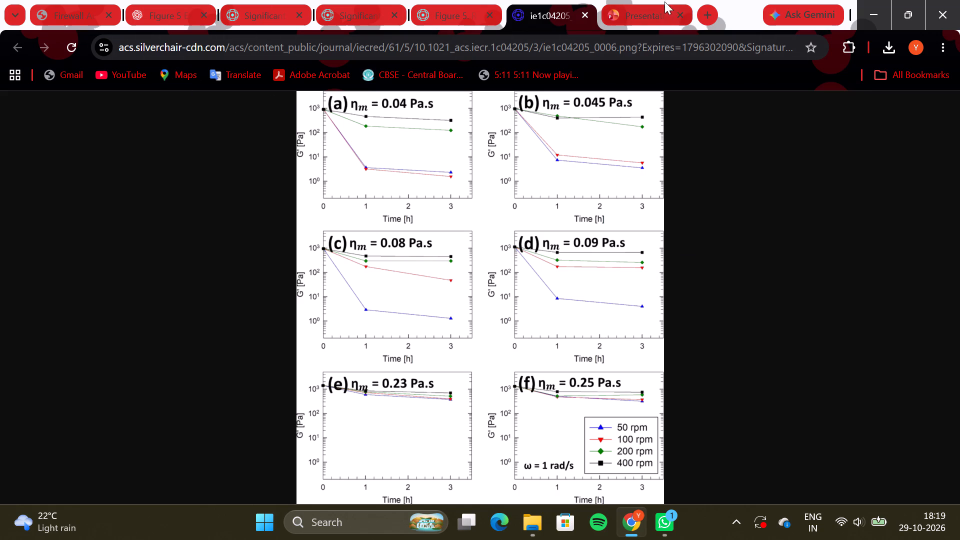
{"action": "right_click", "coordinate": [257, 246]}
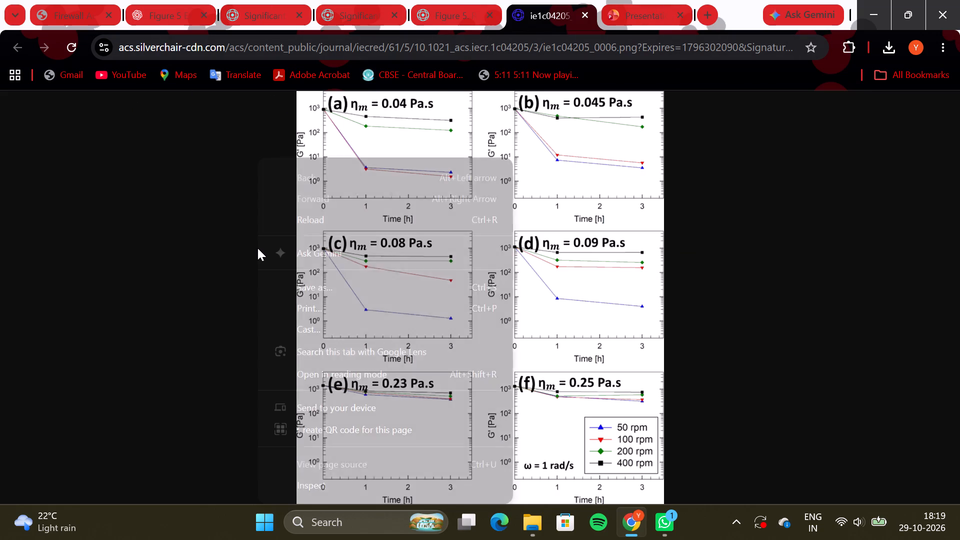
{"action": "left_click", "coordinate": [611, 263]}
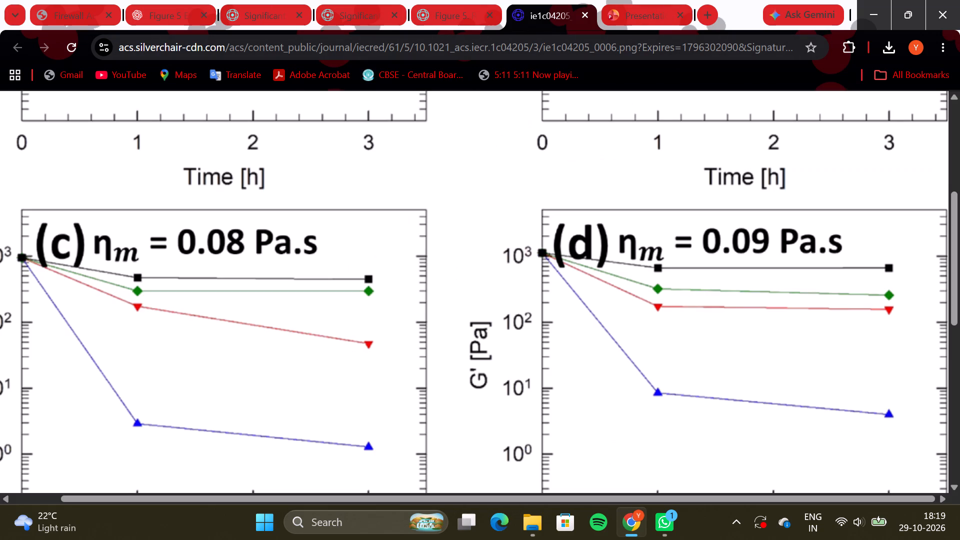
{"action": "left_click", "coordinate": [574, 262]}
Save the Figure 5 image to the Downloads folder as a PNG named "figure 5".
{"action": "right_click", "coordinate": [574, 262]}
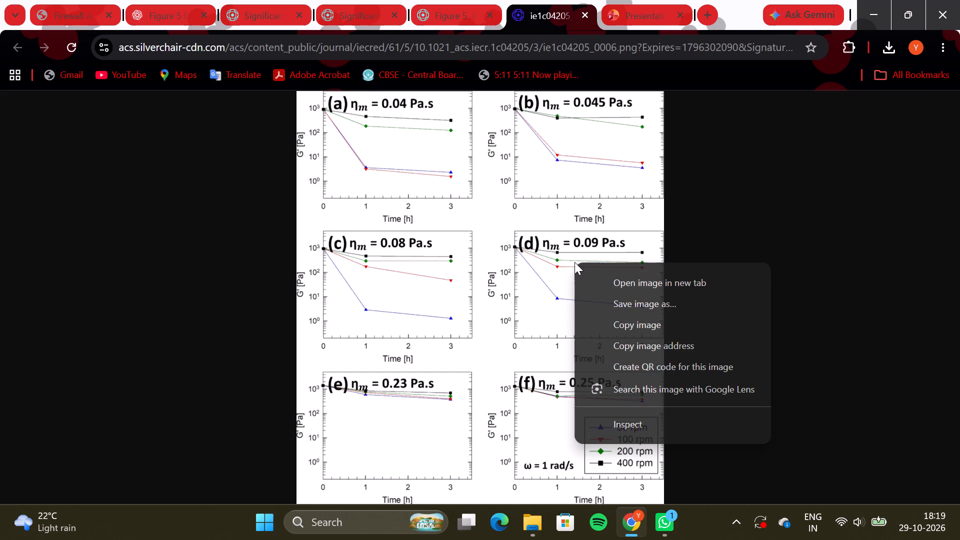
{"action": "left_click", "coordinate": [649, 307]}
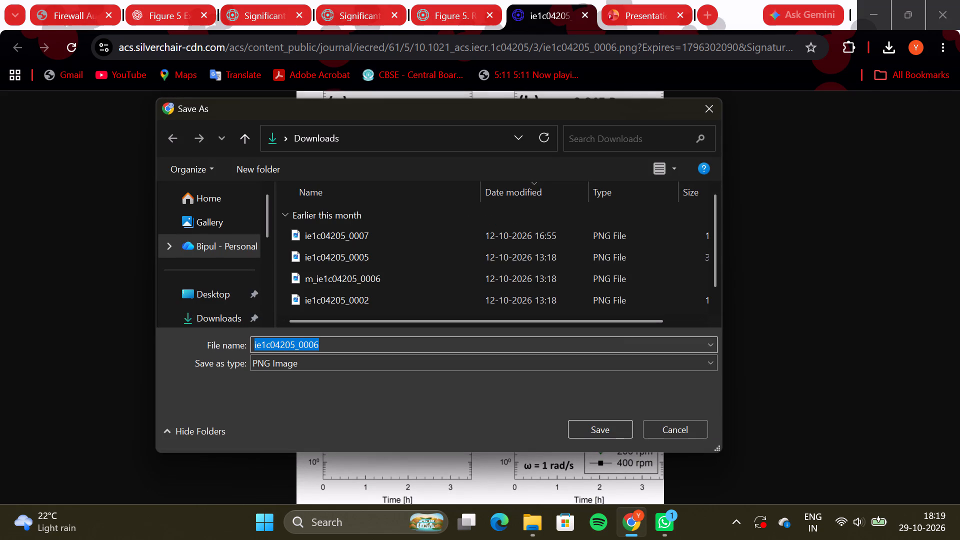
{"action": "key", "text": "BackSpace"}
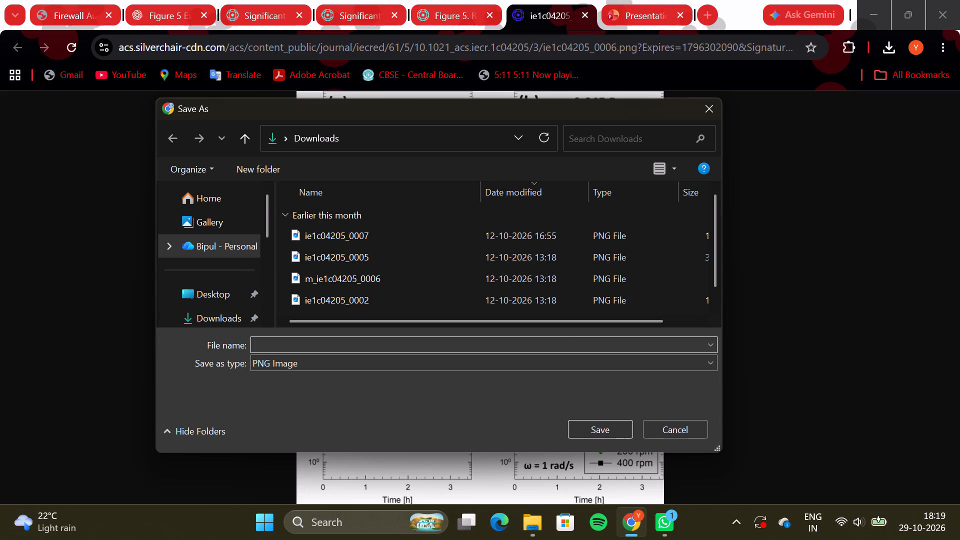
{"action": "type", "text": "figur"}
{"action": "key", "text": "e"}
{"action": "key", "text": "space"}
{"action": "type", "text": "5"}
{"action": "key", "text": "Return"}
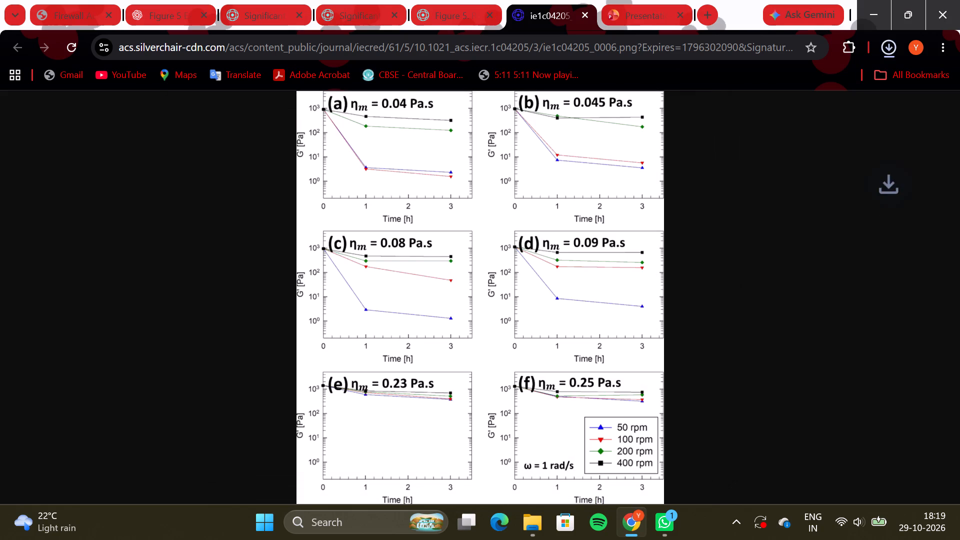
Open the saved figure 5.png from File Explorer to check it, and close the image and the folder window.
{"action": "left_click", "coordinate": [522, 516]}
{"action": "double_click", "coordinate": [344, 364]}
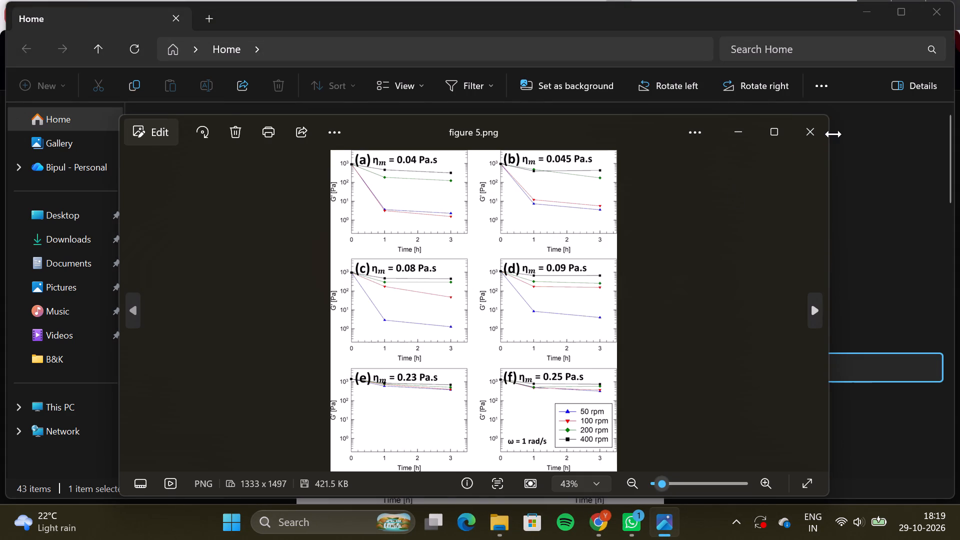
{"action": "left_click", "coordinate": [818, 137]}
{"action": "left_click", "coordinate": [936, 6]}
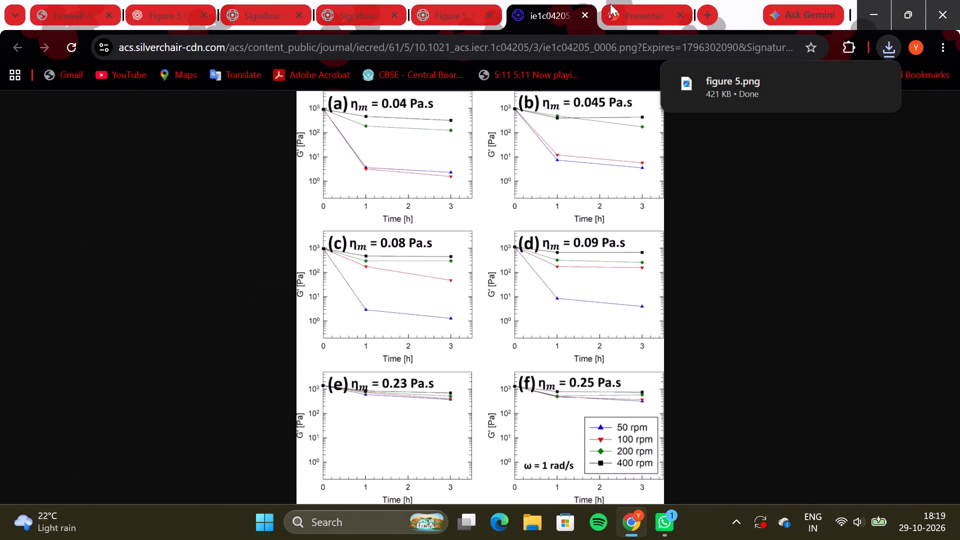
Switch to Presentation 7 and add a new slide after slide 7, the hydrodynamic stress results slide.
{"action": "left_click", "coordinate": [633, 13]}
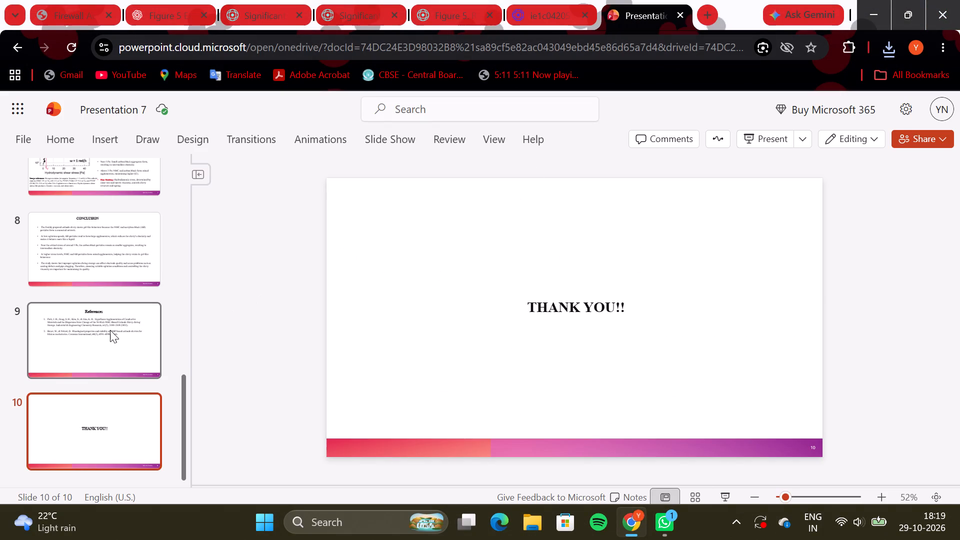
{"action": "scroll", "coordinate": [117, 316], "scroll_direction": "up", "scroll_amount": 1}
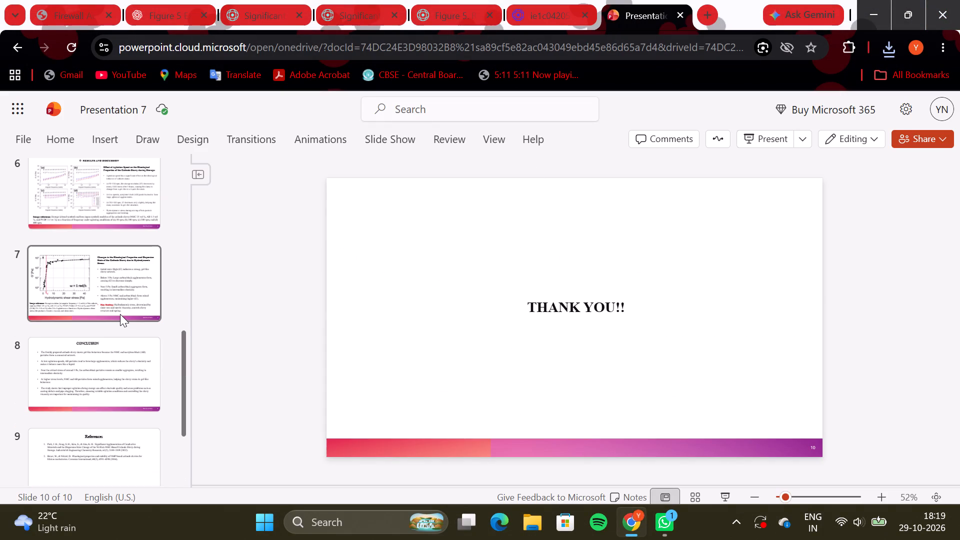
{"action": "scroll", "coordinate": [130, 294], "scroll_direction": "up", "scroll_amount": 1}
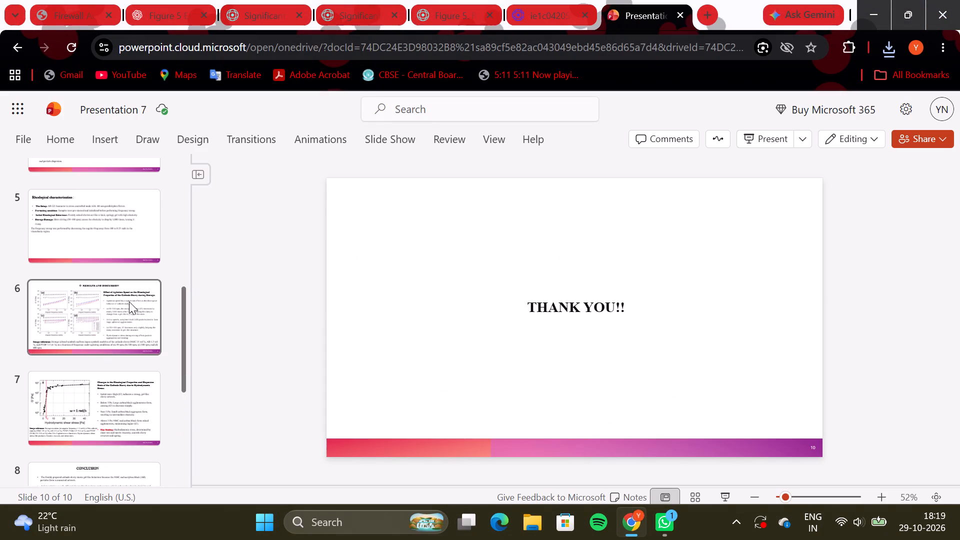
{"action": "left_click", "coordinate": [133, 409]}
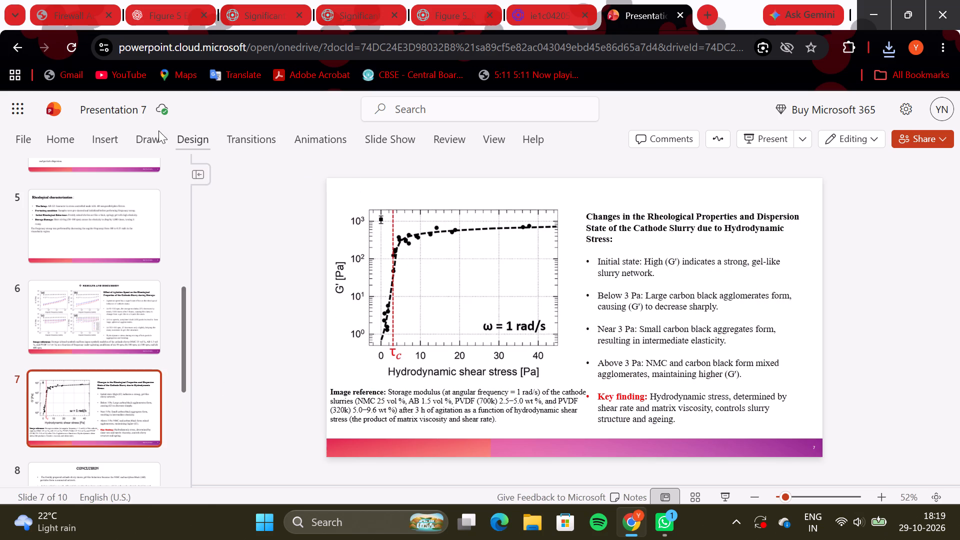
{"action": "left_click", "coordinate": [96, 138]}
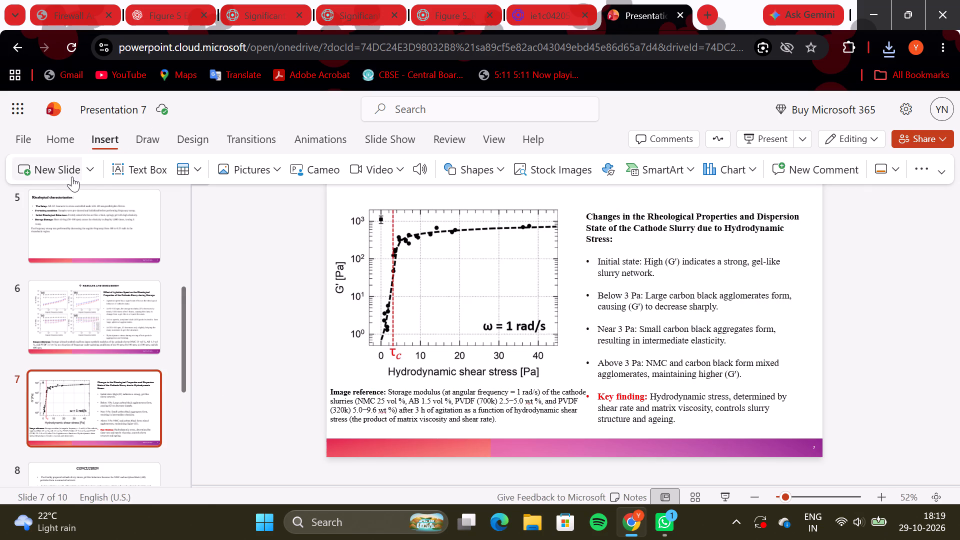
{"action": "left_click", "coordinate": [72, 176]}
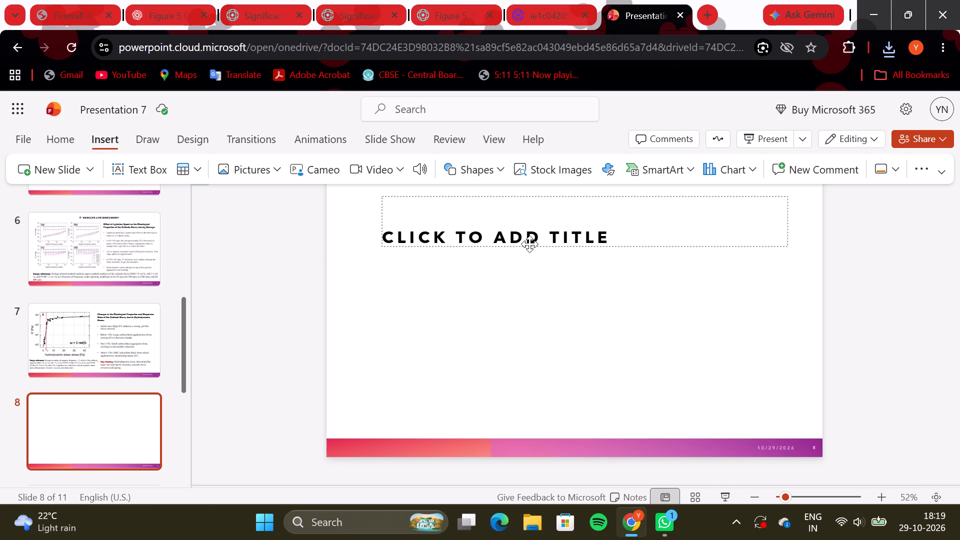
Delete the empty title placeholder from the new slide 8.
{"action": "left_click", "coordinate": [529, 244]}
{"action": "left_click", "coordinate": [529, 244]}
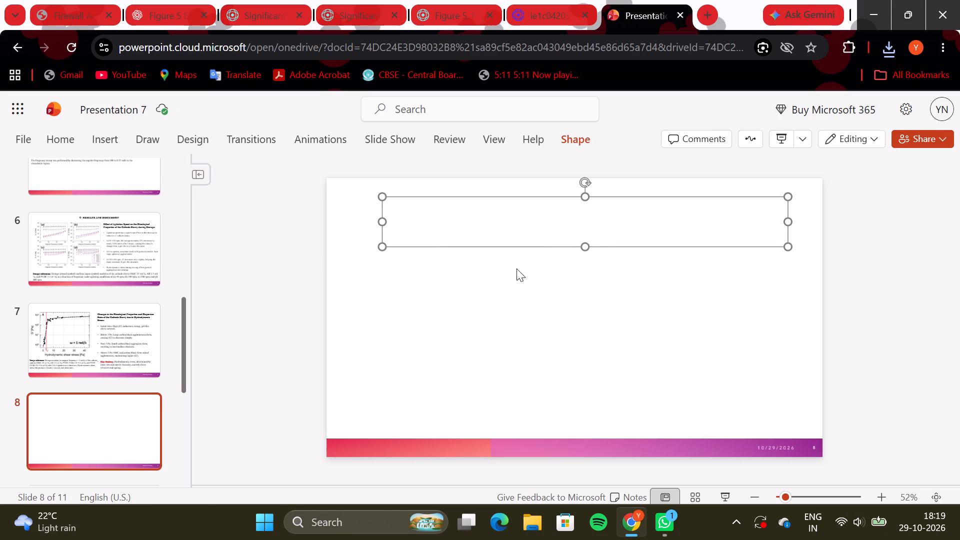
{"action": "left_click", "coordinate": [515, 276]}
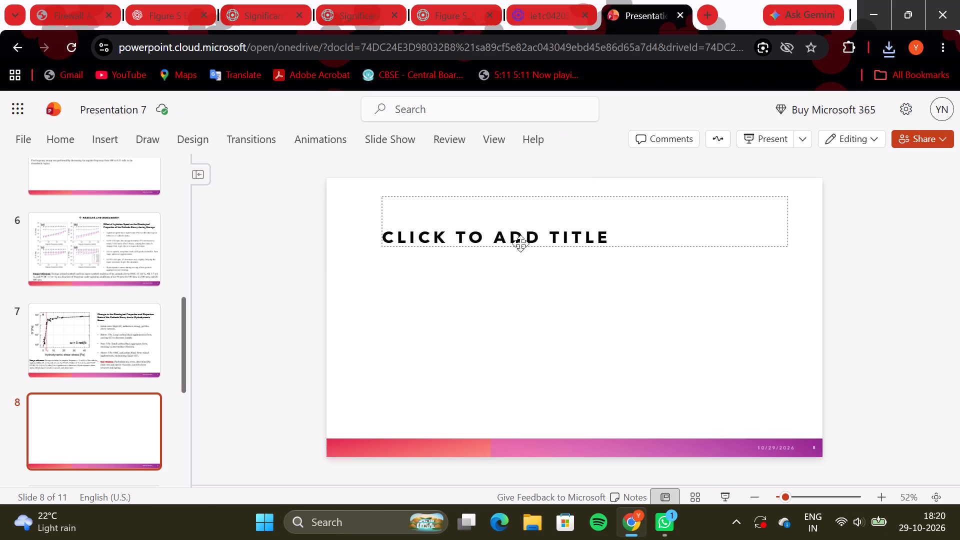
{"action": "key", "text": "BackSpace"}
{"action": "left_click", "coordinate": [520, 243]}
{"action": "key", "text": "BackSpace"}
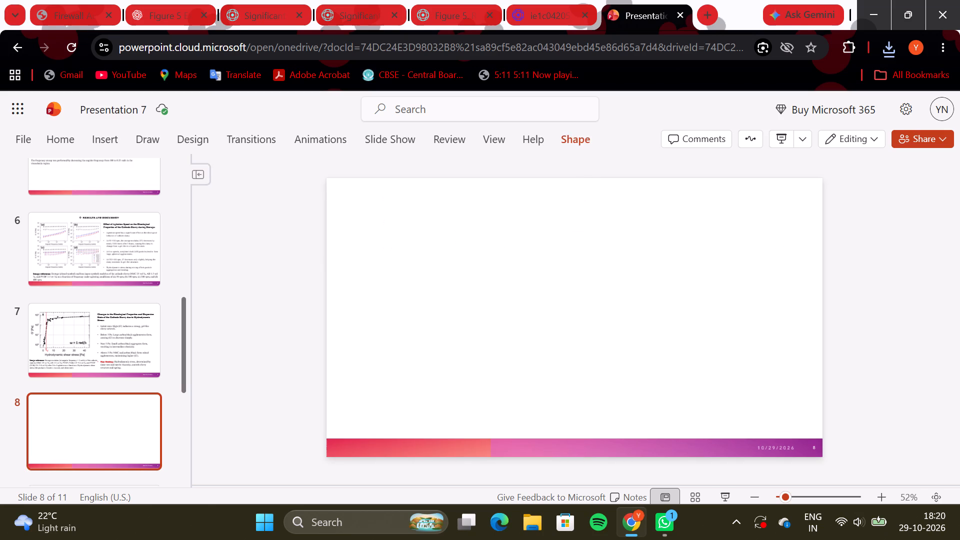
Insert the "figure 5" picture from the device's Downloads folder onto slide 8.
{"action": "left_click", "coordinate": [112, 140]}
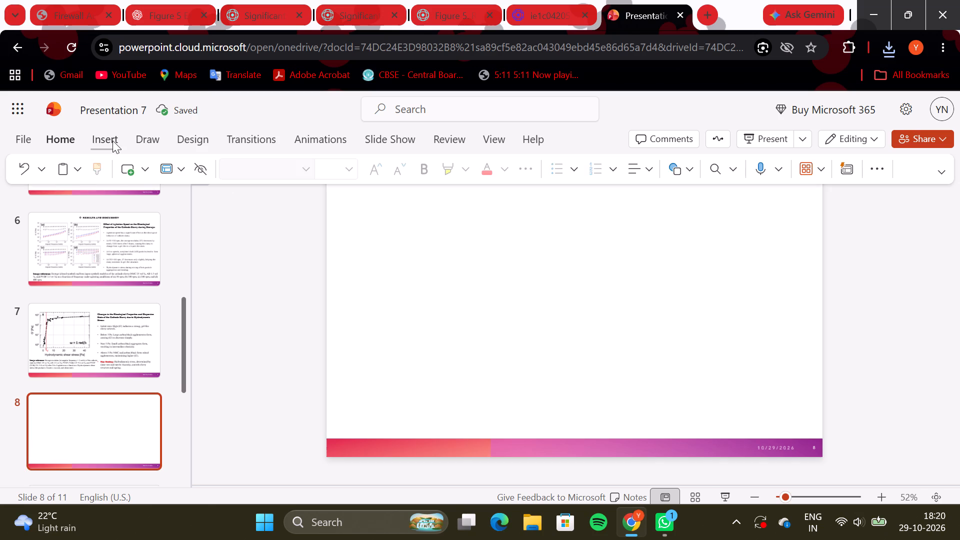
{"action": "left_click", "coordinate": [239, 169]}
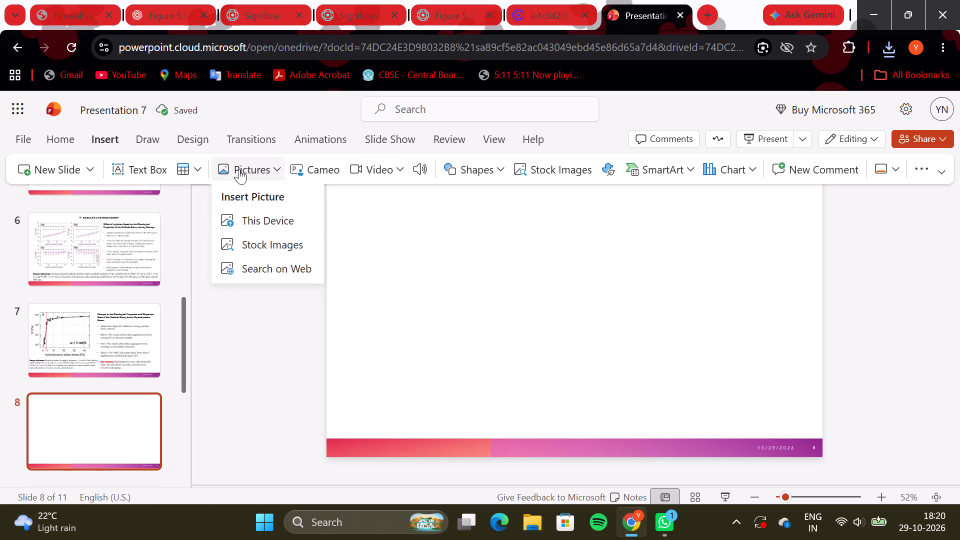
{"action": "left_click", "coordinate": [247, 219]}
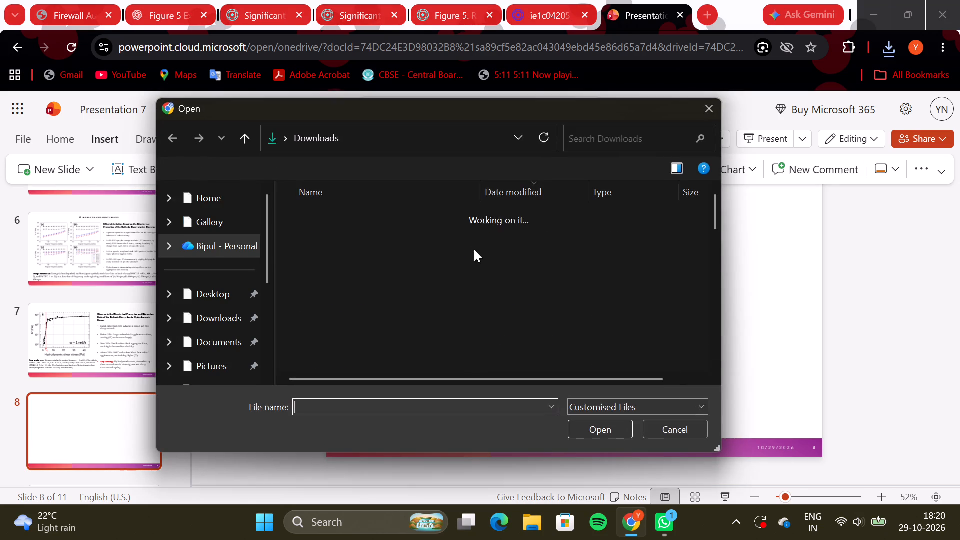
{"action": "left_click", "coordinate": [322, 234]}
{"action": "left_click", "coordinate": [604, 428]}
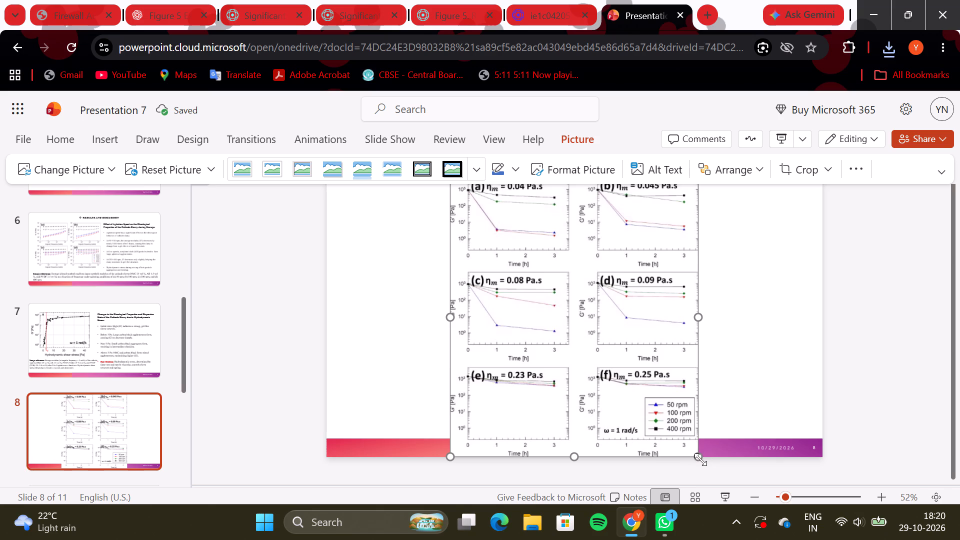
Shrink the Figure 5 picture to fit above the slide's coloured footer band and place it in the left half of slide 8.
{"action": "left_click_drag", "start_coordinate": [699, 459], "coordinate": [724, 439]}
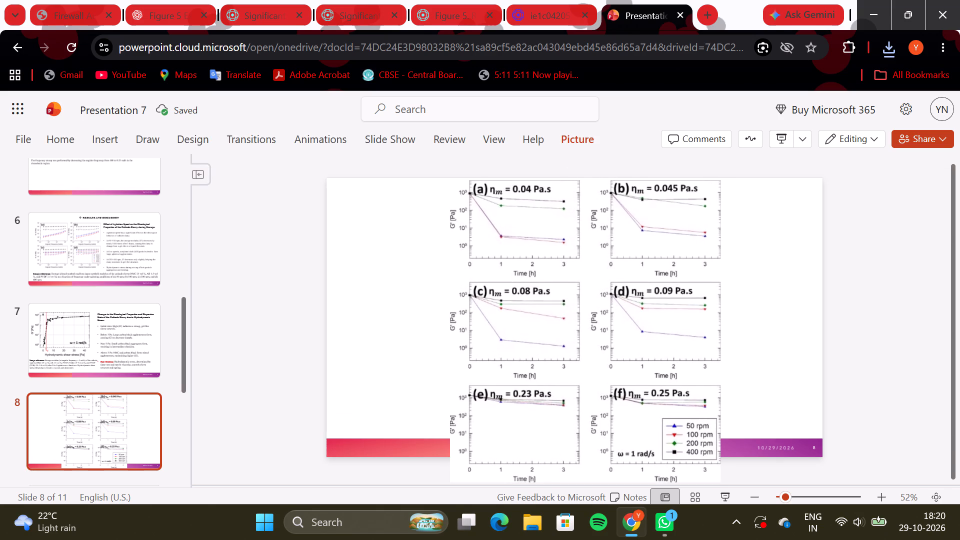
{"action": "left_click_drag", "start_coordinate": [724, 439], "coordinate": [631, 418]}
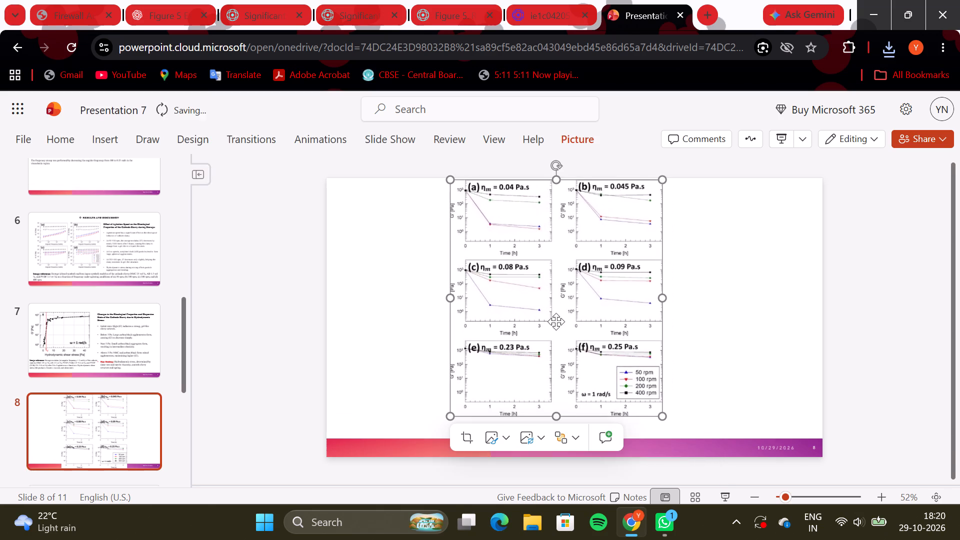
{"action": "left_click_drag", "start_coordinate": [539, 289], "coordinate": [429, 308]}
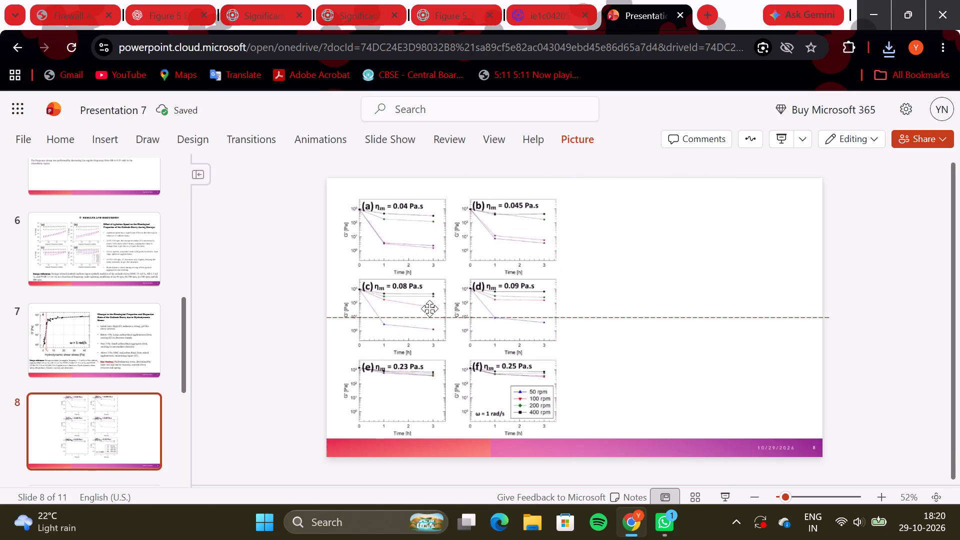
{"action": "left_click_drag", "start_coordinate": [429, 308], "coordinate": [425, 306]}
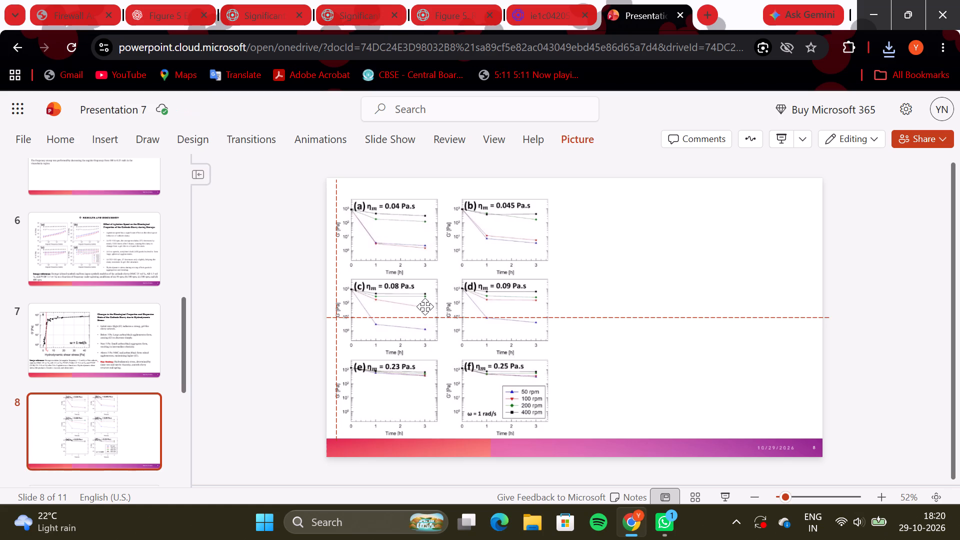
{"action": "left_click_drag", "start_coordinate": [425, 306], "coordinate": [424, 298]}
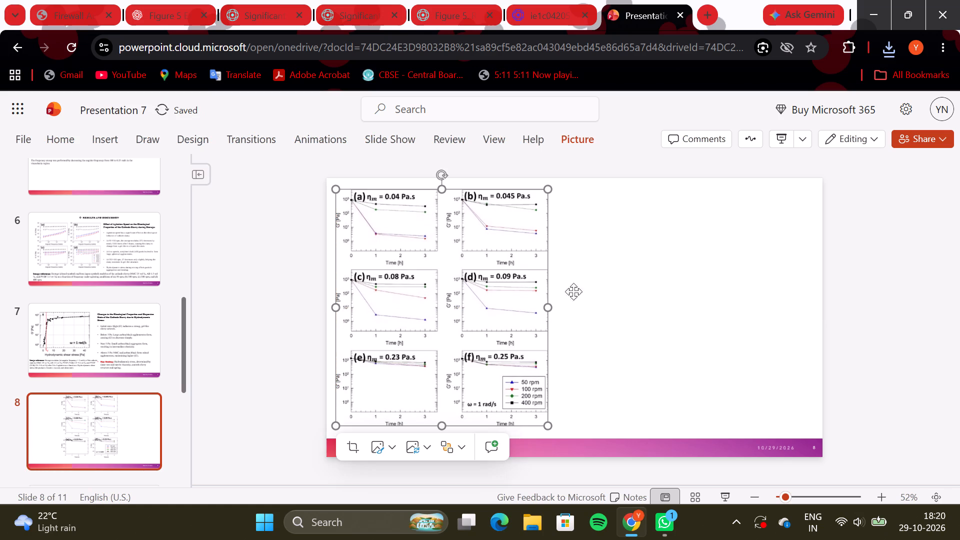
{"action": "left_click", "coordinate": [660, 285]}
{"action": "left_click", "coordinate": [508, 306]}
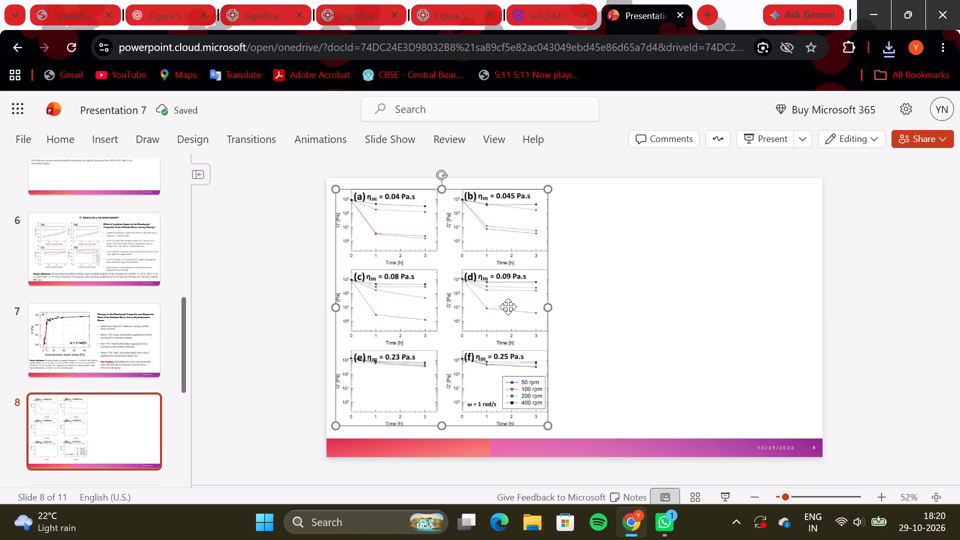
{"action": "left_click", "coordinate": [550, 308]}
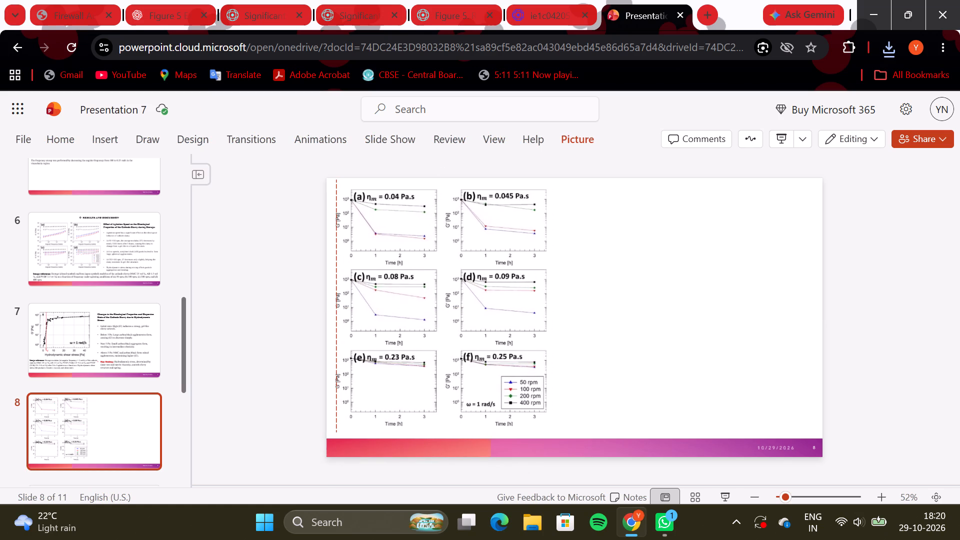
{"action": "left_click", "coordinate": [619, 299]}
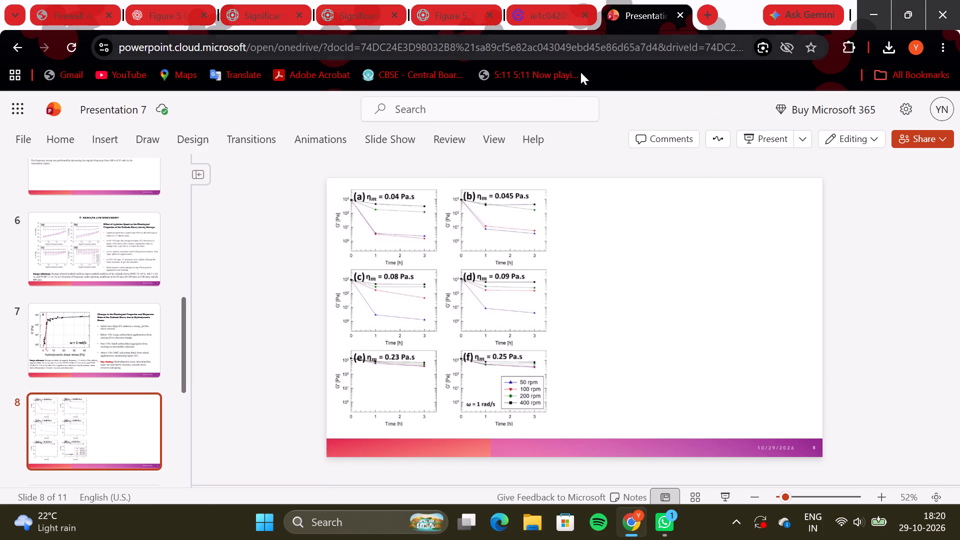
Return from the enlarged Figure 5 page to the ACS article and look through it as far as Figure 1 and its caption.
{"action": "left_click", "coordinate": [534, 16]}
{"action": "left_click", "coordinate": [421, 12]}
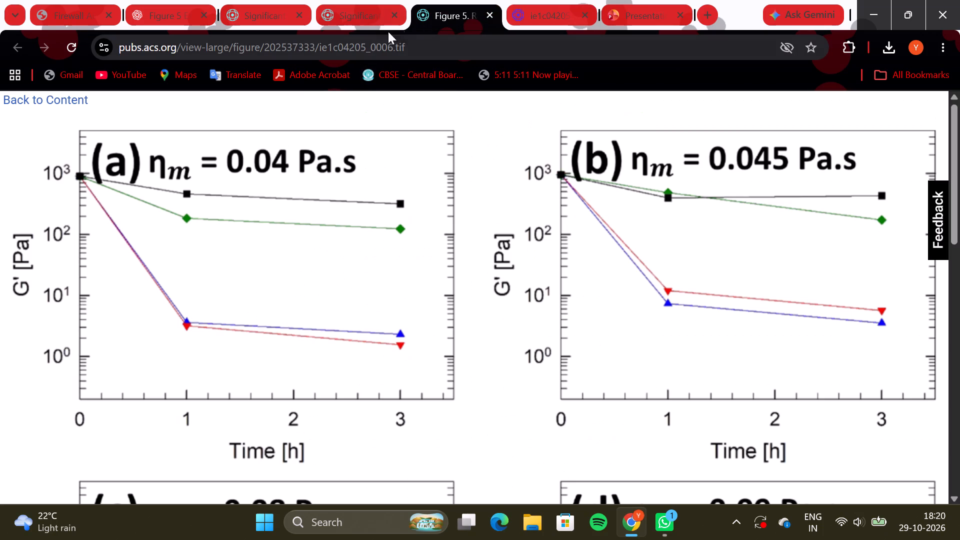
{"action": "left_click", "coordinate": [88, 101]}
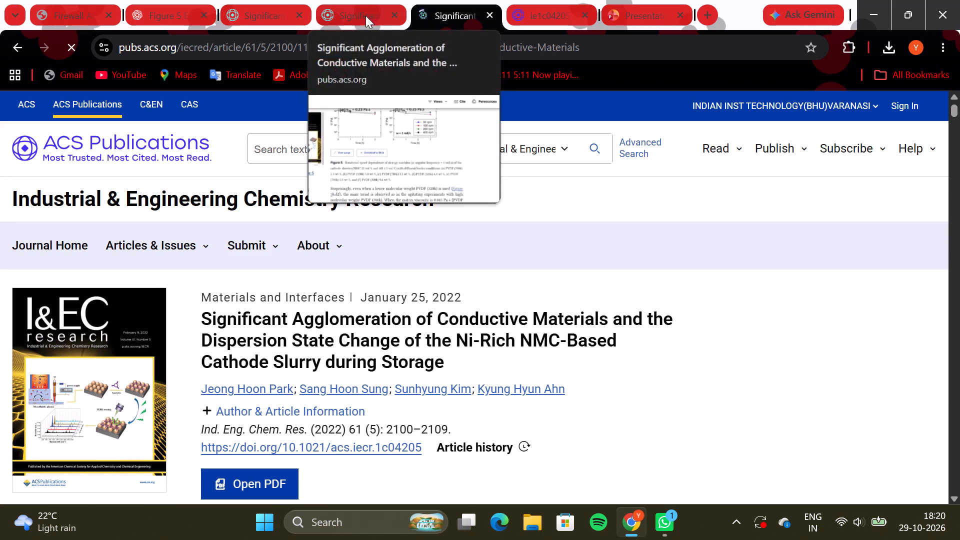
{"action": "scroll", "coordinate": [378, 269], "scroll_direction": "down", "scroll_amount": 10}
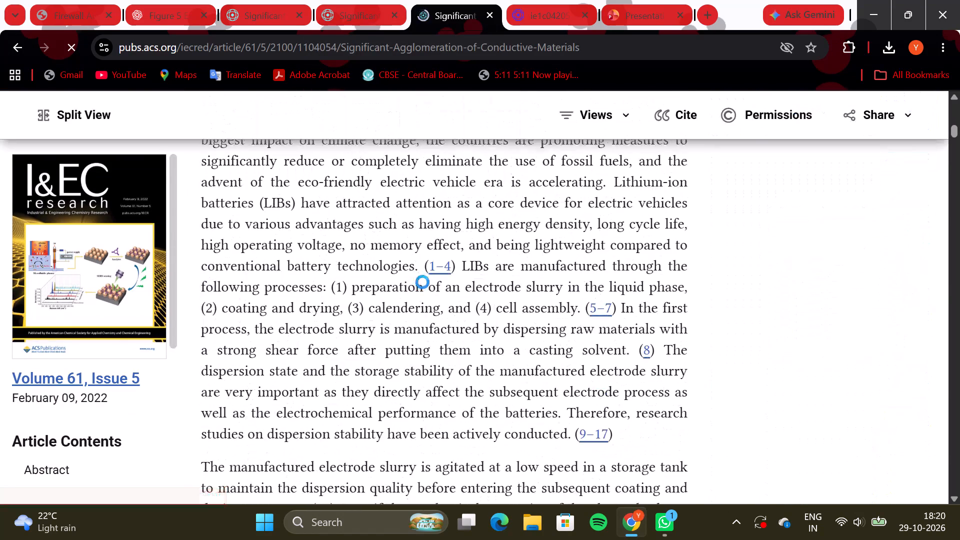
{"action": "scroll", "coordinate": [422, 282], "scroll_direction": "down", "scroll_amount": 9}
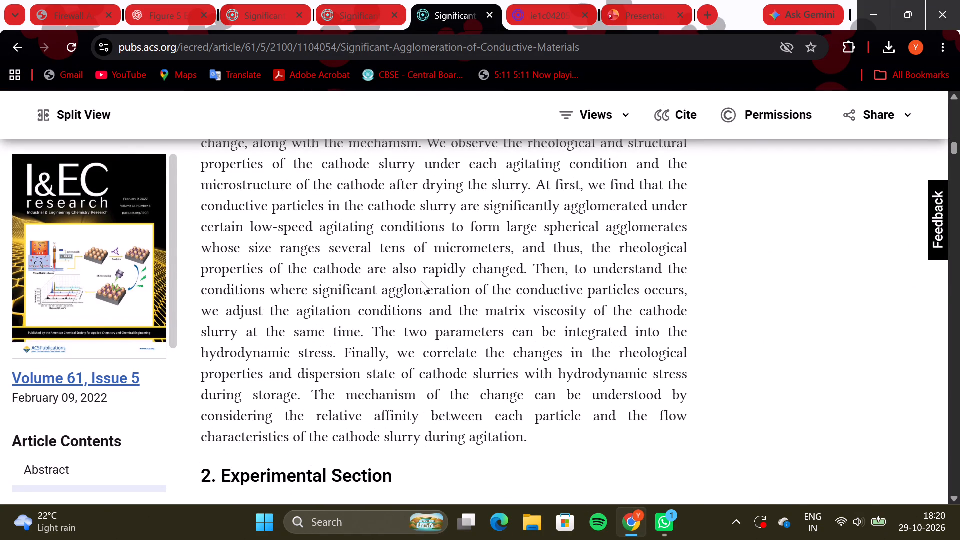
{"action": "scroll", "coordinate": [311, 243], "scroll_direction": "down", "scroll_amount": 7}
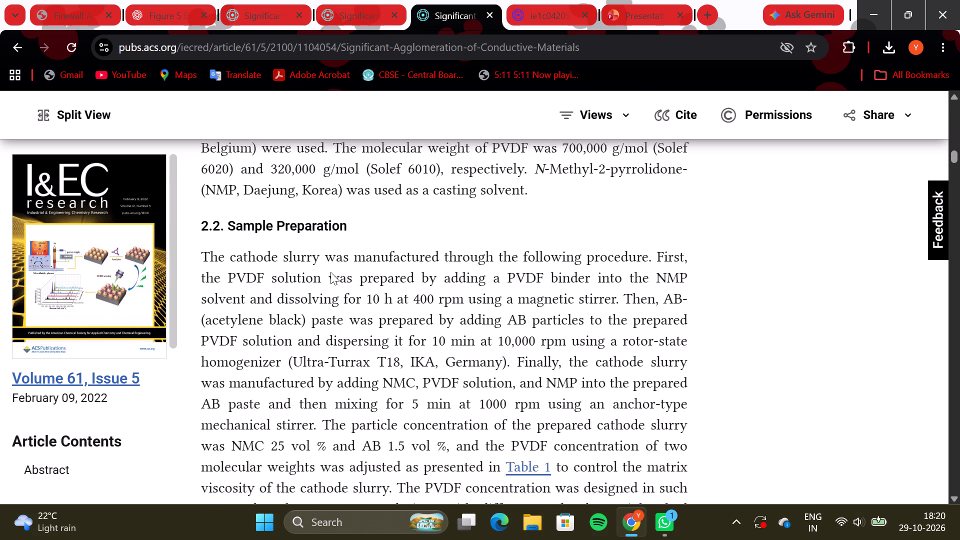
{"action": "scroll", "coordinate": [330, 272], "scroll_direction": "down", "scroll_amount": 10}
{"action": "scroll", "coordinate": [389, 288], "scroll_direction": "down", "scroll_amount": 4}
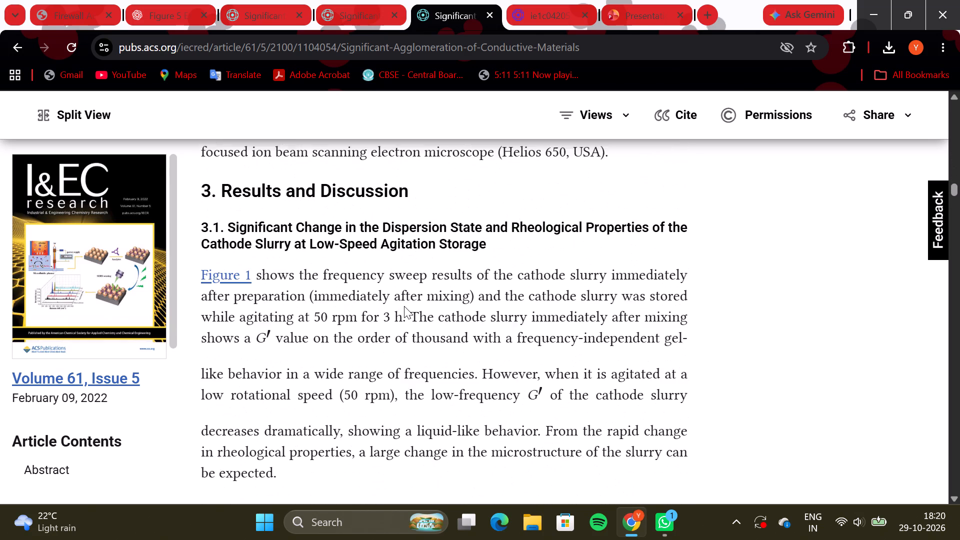
{"action": "scroll", "coordinate": [404, 306], "scroll_direction": "down", "scroll_amount": 4}
{"action": "scroll", "coordinate": [413, 309], "scroll_direction": "up", "scroll_amount": 2}
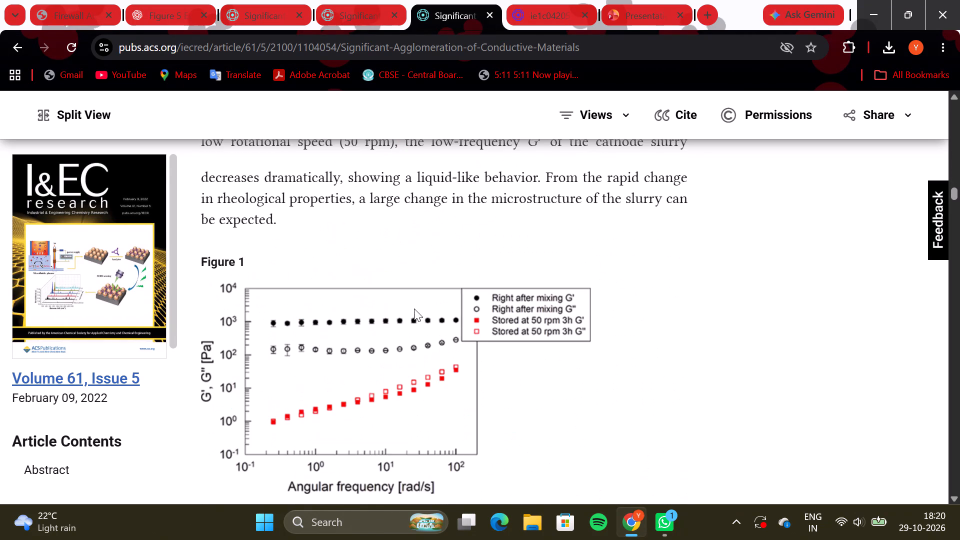
{"action": "scroll", "coordinate": [415, 308], "scroll_direction": "down", "scroll_amount": 1}
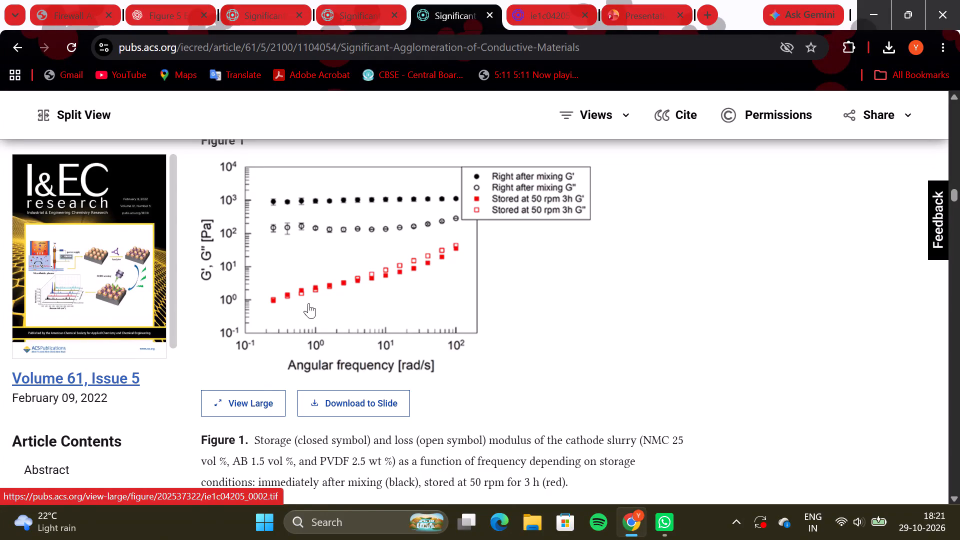
Open the large view of Figure 1, then its full-resolution image on its own in a separate tab.
{"action": "left_click", "coordinate": [252, 401]}
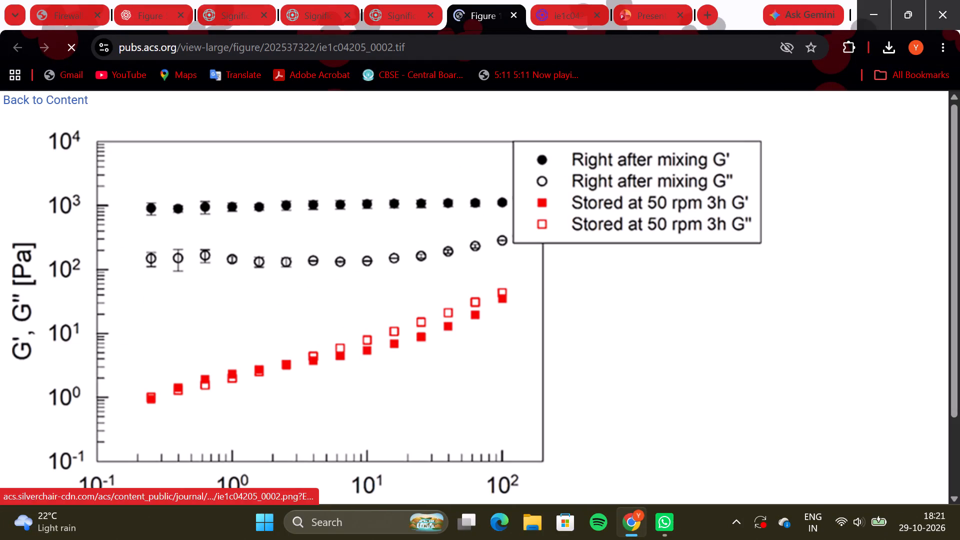
{"action": "left_click", "coordinate": [502, 281]}
{"action": "left_click", "coordinate": [501, 281]}
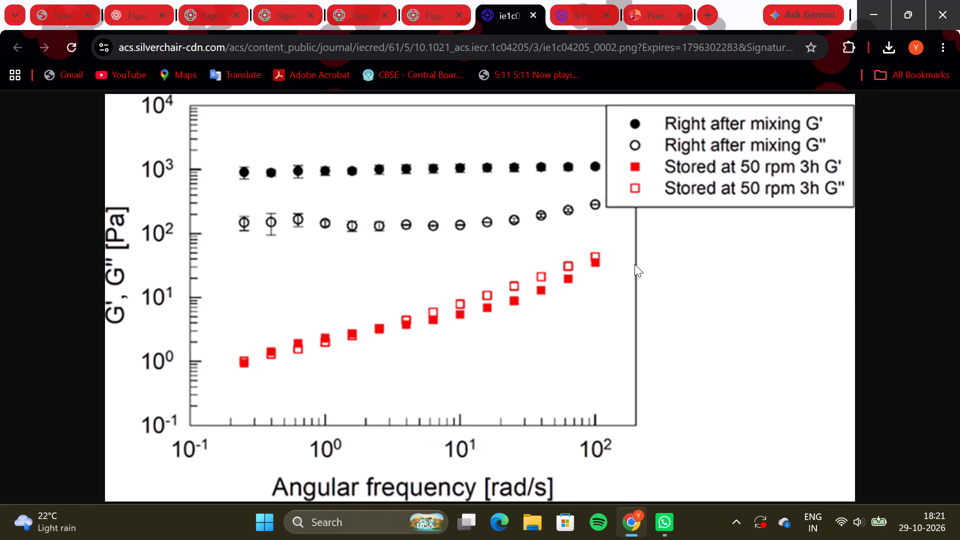
Save the Figure 1 image to the Downloads folder as a PNG named "f 1".
{"action": "double_click", "coordinate": [255, 244]}
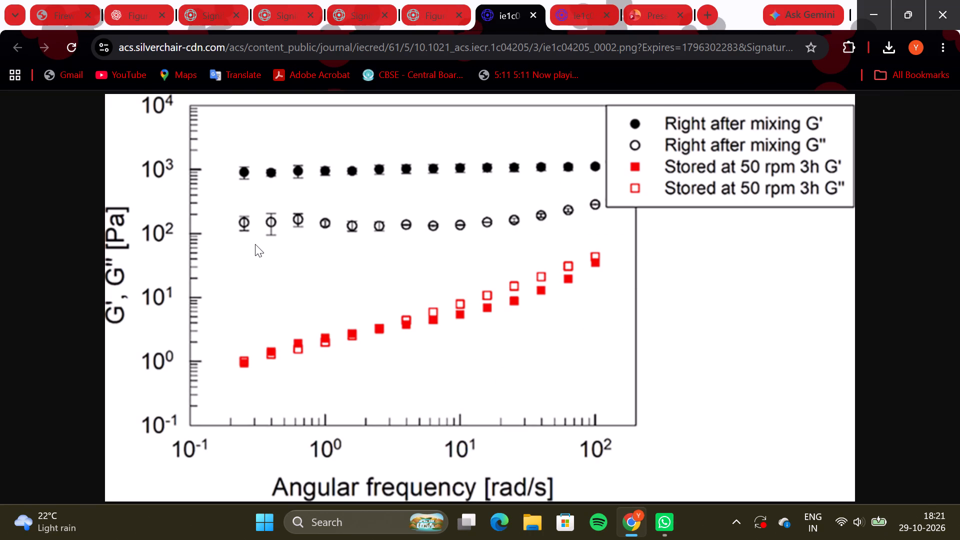
{"action": "right_click", "coordinate": [255, 244]}
{"action": "left_click", "coordinate": [343, 288]}
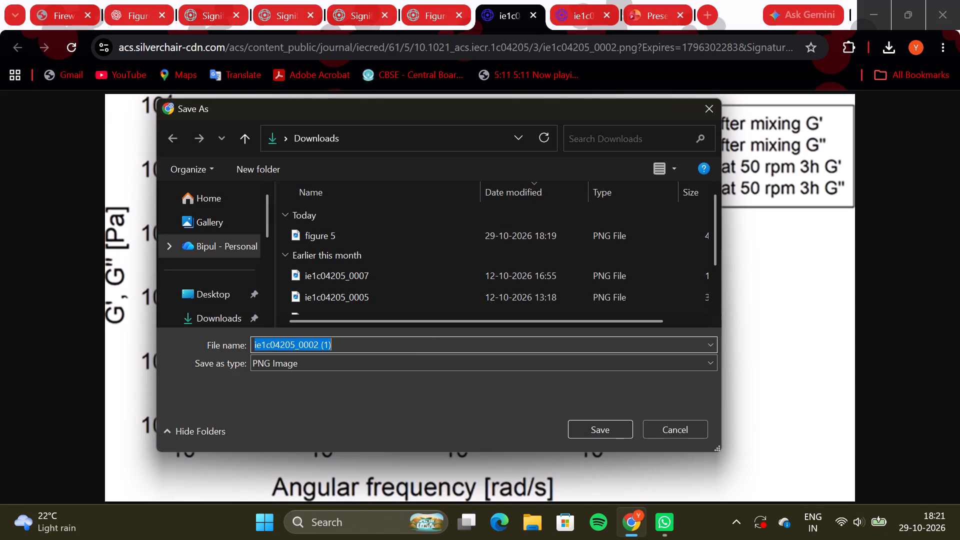
{"action": "key", "text": "BackSpace"}
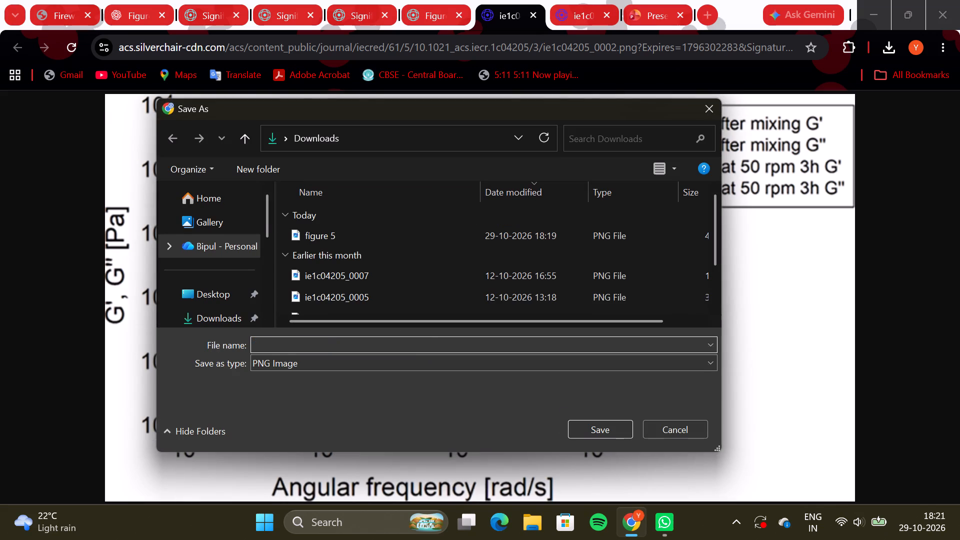
{"action": "type", "text": "f 1"}
{"action": "key", "text": "Return"}
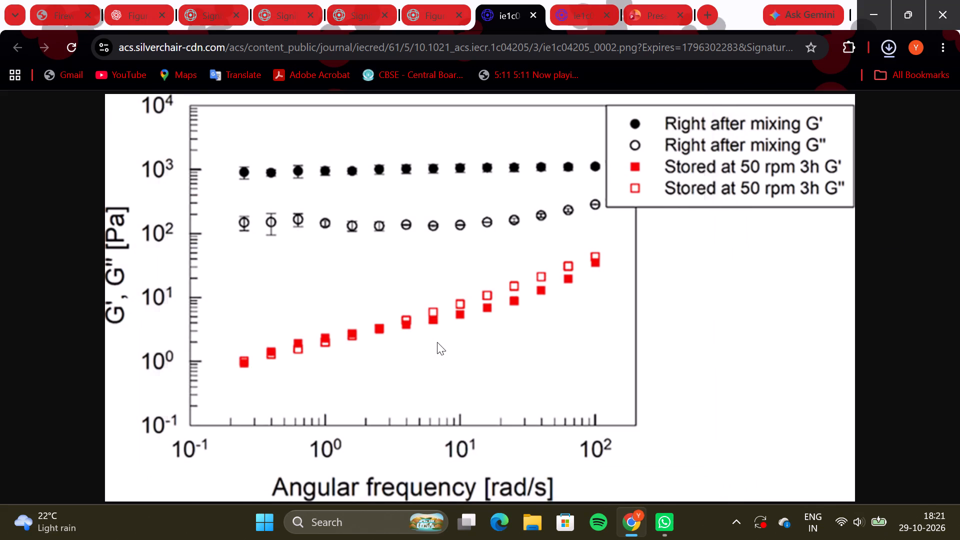
Return to the ACS article and look through its text, figures and captions from Figure 2 as far as Figure 7.
{"action": "scroll", "coordinate": [409, 259], "scroll_direction": "down", "scroll_amount": 5}
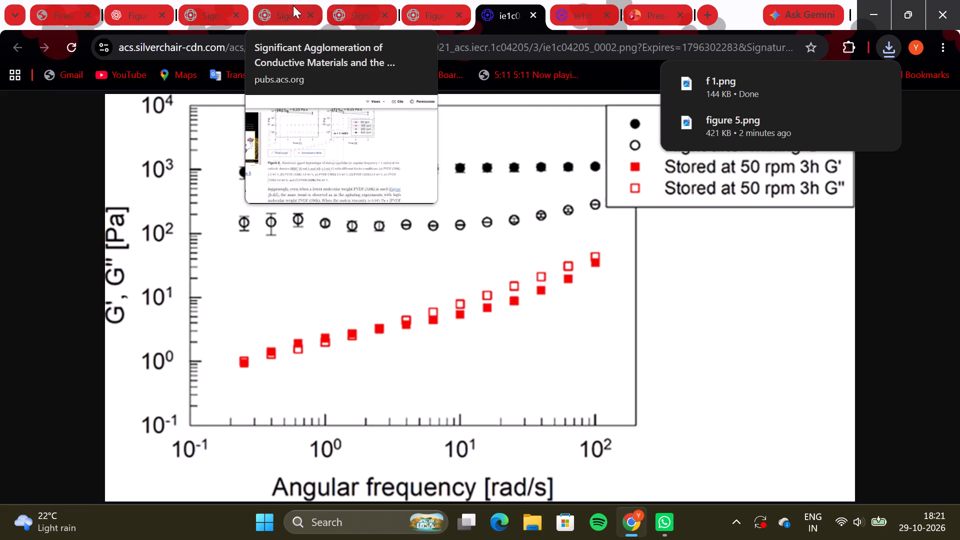
{"action": "left_click", "coordinate": [332, 11]}
{"action": "scroll", "coordinate": [483, 233], "scroll_direction": "down", "scroll_amount": 5}
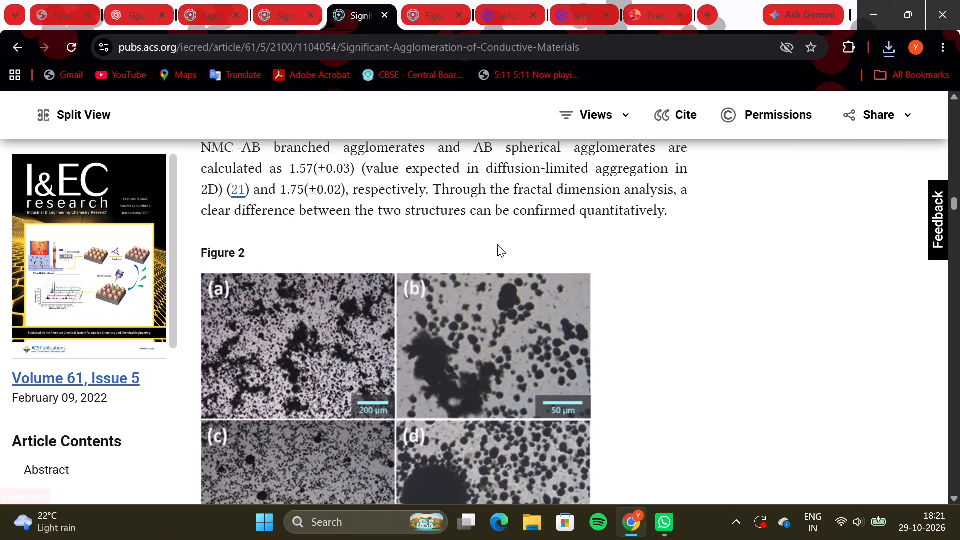
{"action": "scroll", "coordinate": [498, 244], "scroll_direction": "down", "scroll_amount": 8}
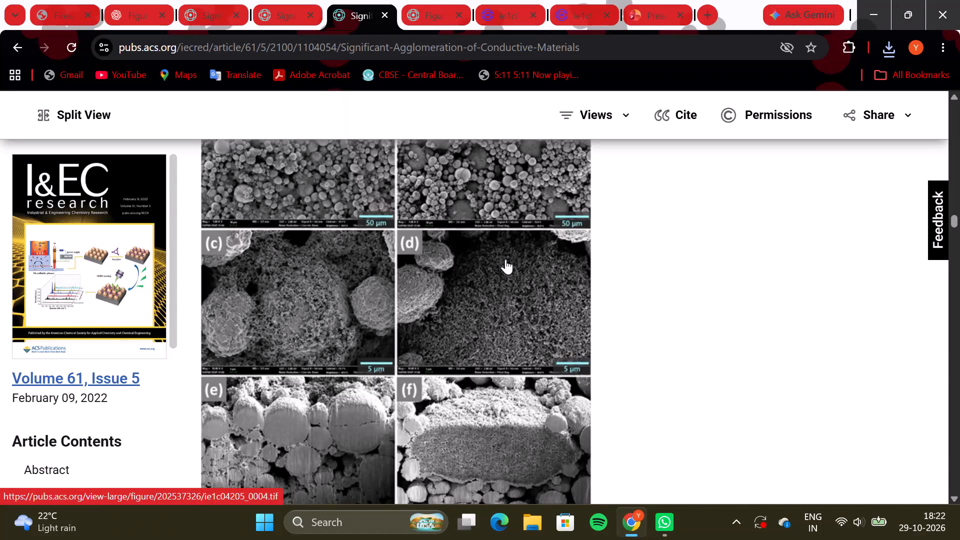
{"action": "scroll", "coordinate": [506, 234], "scroll_direction": "down", "scroll_amount": 6}
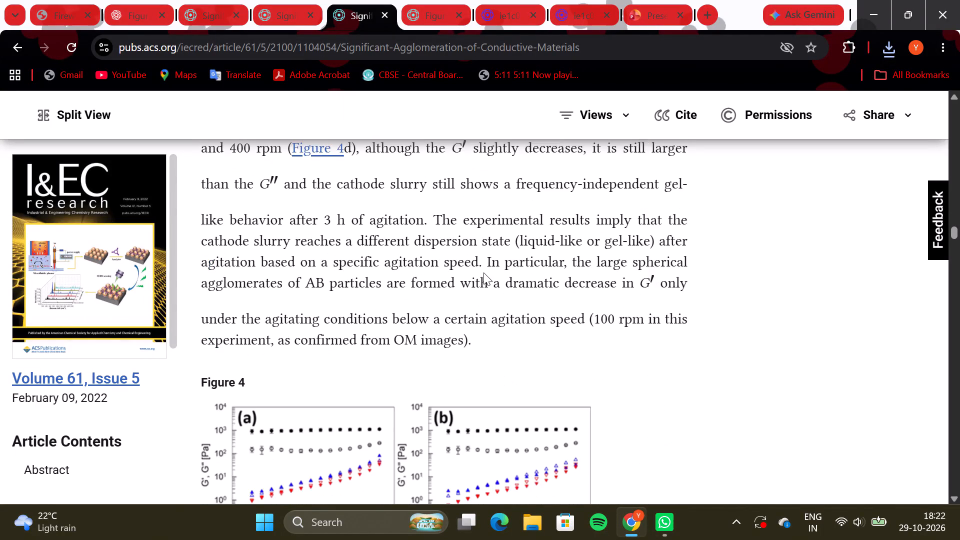
{"action": "scroll", "coordinate": [482, 272], "scroll_direction": "down", "scroll_amount": 9}
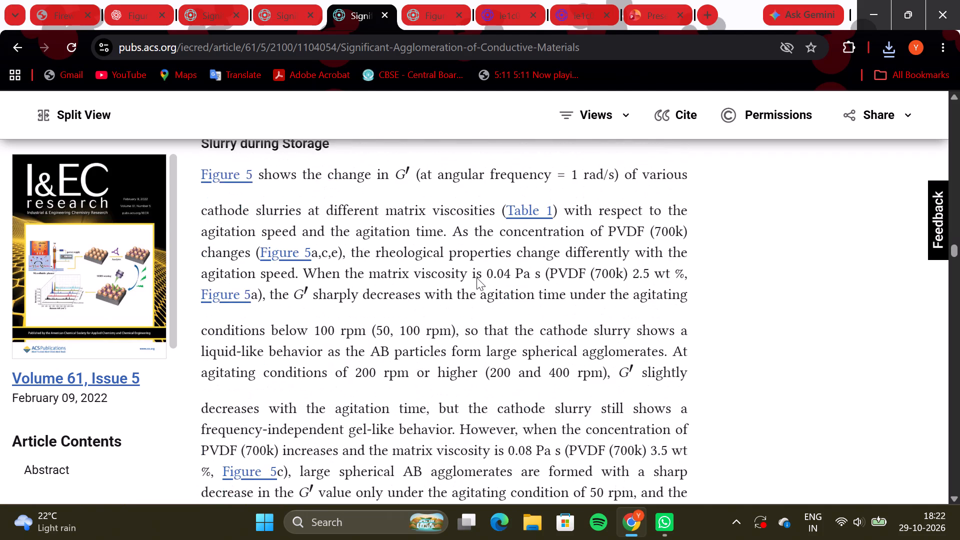
{"action": "scroll", "coordinate": [476, 277], "scroll_direction": "down", "scroll_amount": 6}
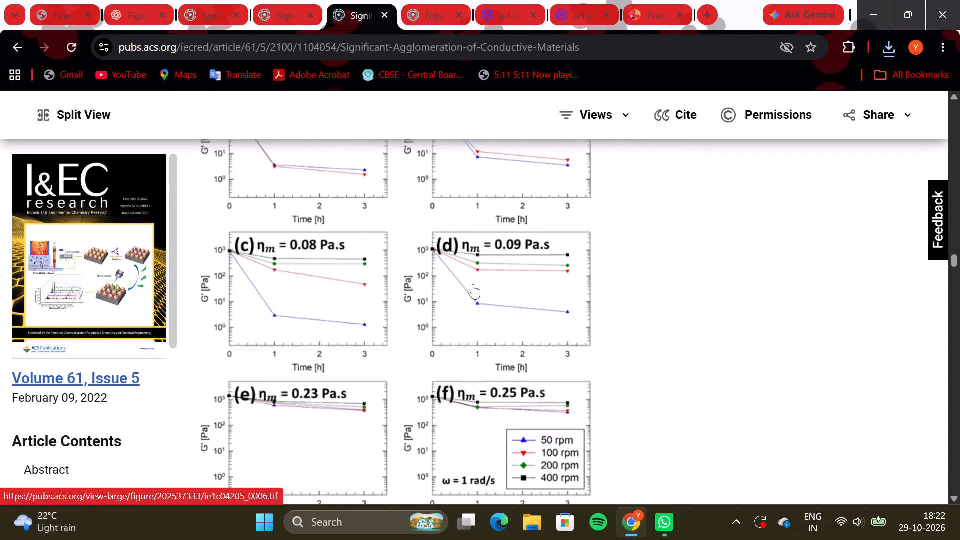
{"action": "scroll", "coordinate": [473, 284], "scroll_direction": "down", "scroll_amount": 4}
{"action": "scroll", "coordinate": [469, 287], "scroll_direction": "up", "scroll_amount": 3}
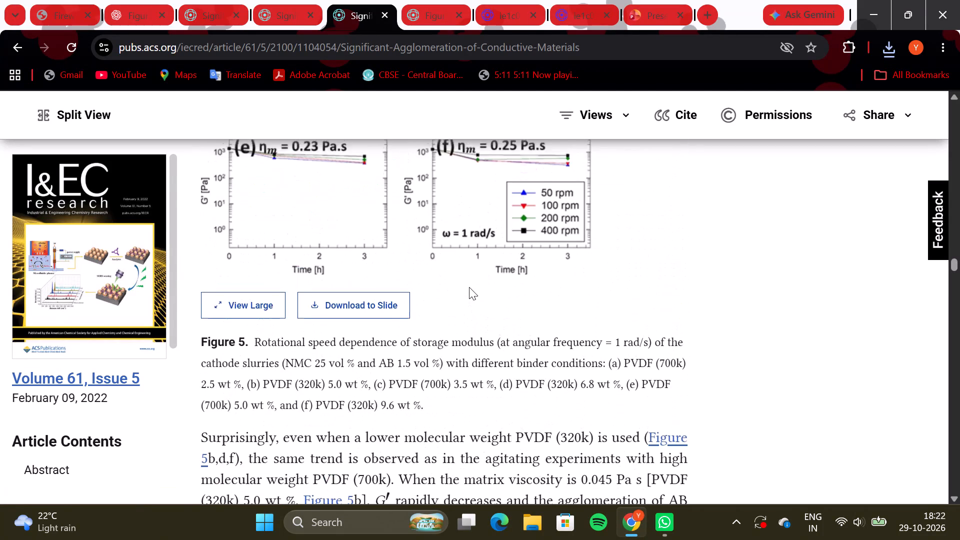
{"action": "scroll", "coordinate": [469, 287], "scroll_direction": "down", "scroll_amount": 9}
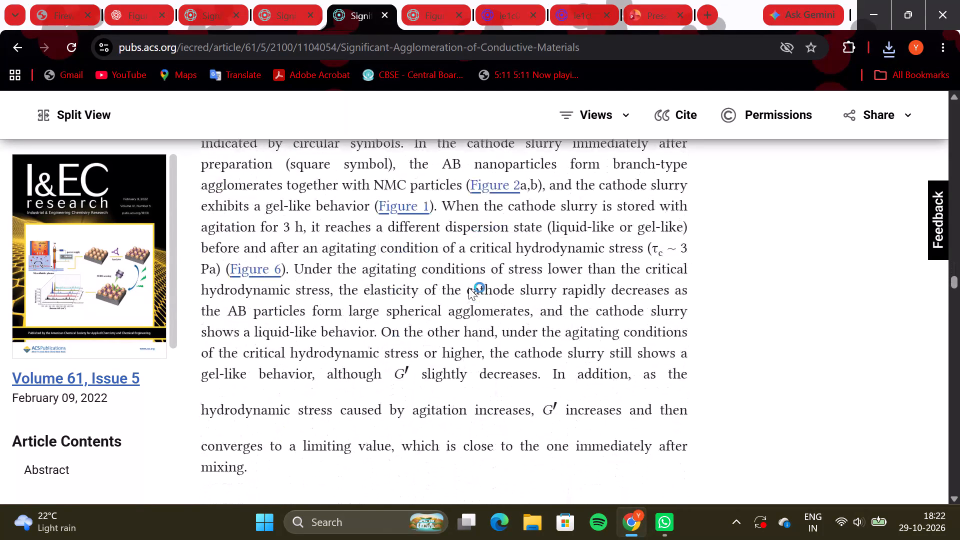
{"action": "scroll", "coordinate": [468, 287], "scroll_direction": "down", "scroll_amount": 1}
{"action": "scroll", "coordinate": [468, 287], "scroll_direction": "up", "scroll_amount": 3}
{"action": "scroll", "coordinate": [455, 307], "scroll_direction": "down", "scroll_amount": 7}
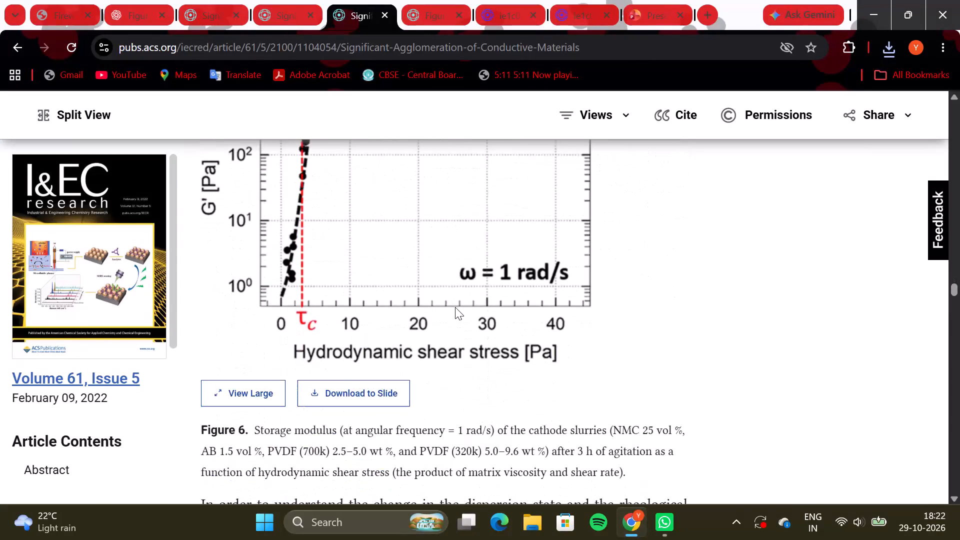
{"action": "scroll", "coordinate": [454, 303], "scroll_direction": "down", "scroll_amount": 5}
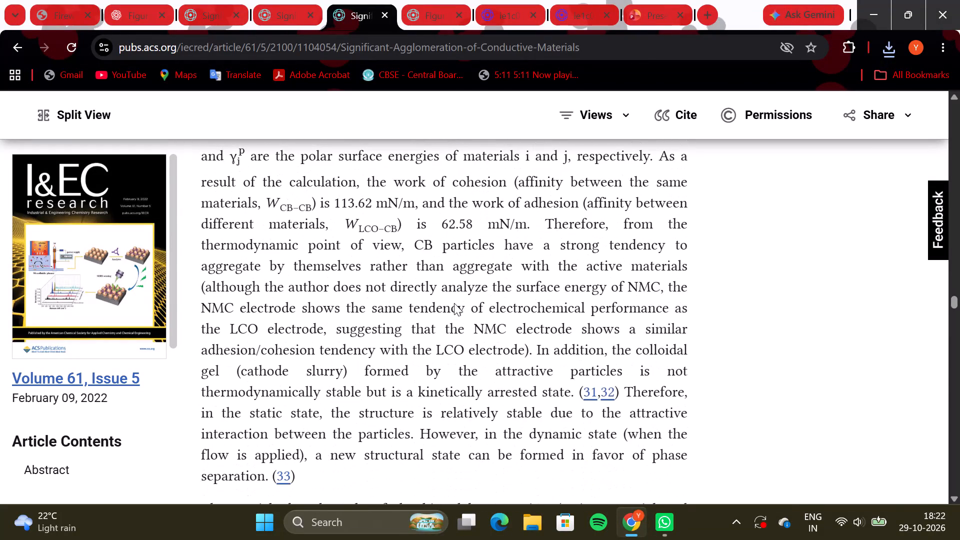
{"action": "scroll", "coordinate": [454, 303], "scroll_direction": "down", "scroll_amount": 6}
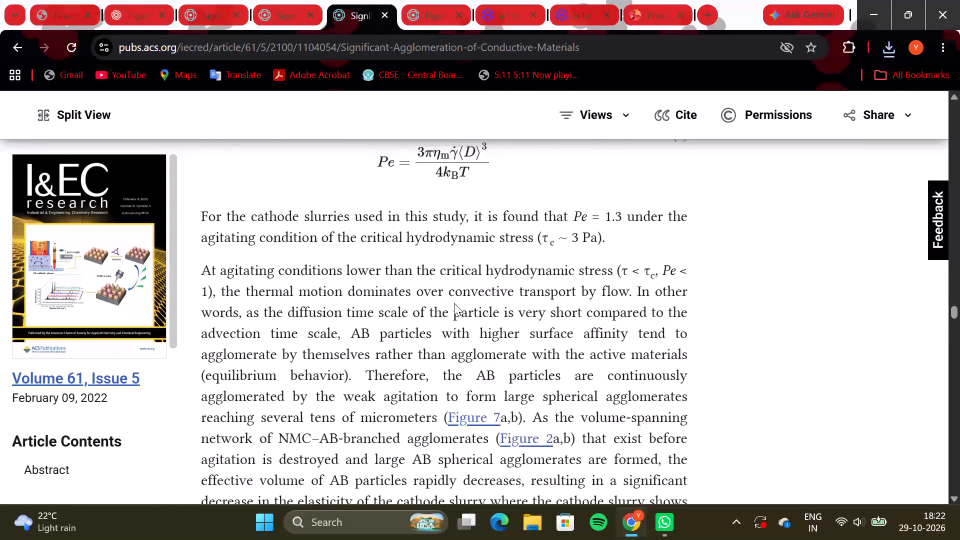
{"action": "scroll", "coordinate": [454, 303], "scroll_direction": "down", "scroll_amount": 4}
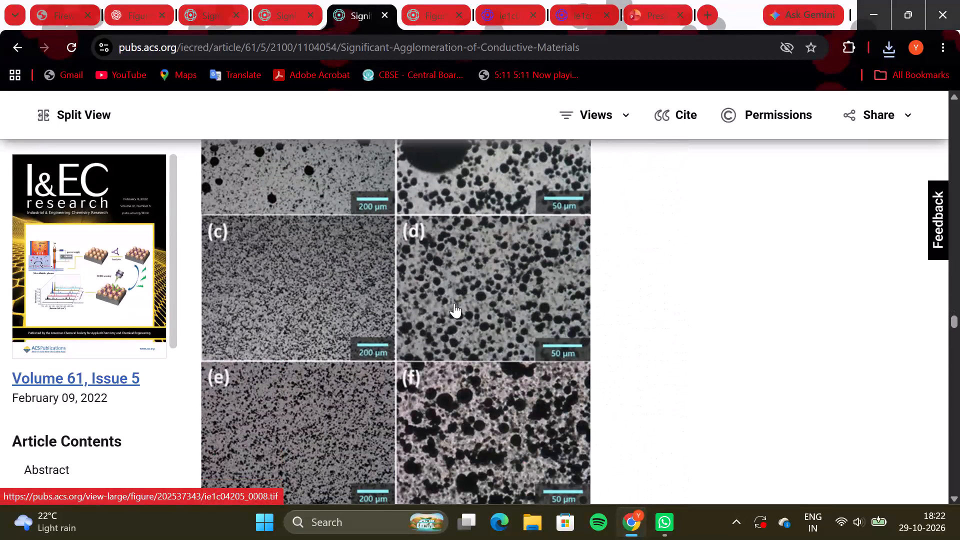
{"action": "scroll", "coordinate": [454, 303], "scroll_direction": "down", "scroll_amount": 2}
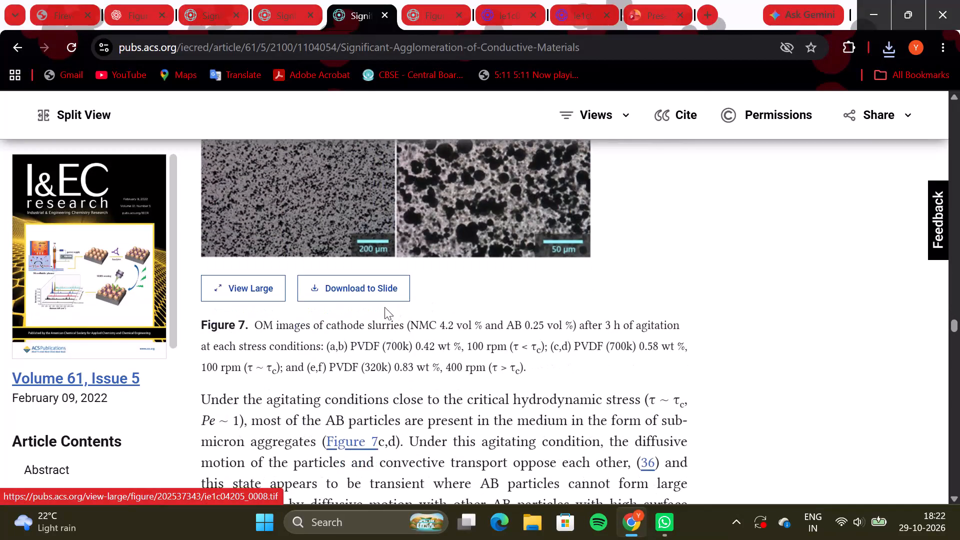
Open Figure 7's full-resolution image from its large view and save it to Downloads as a PNG named "f 7".
{"action": "left_click", "coordinate": [273, 290]}
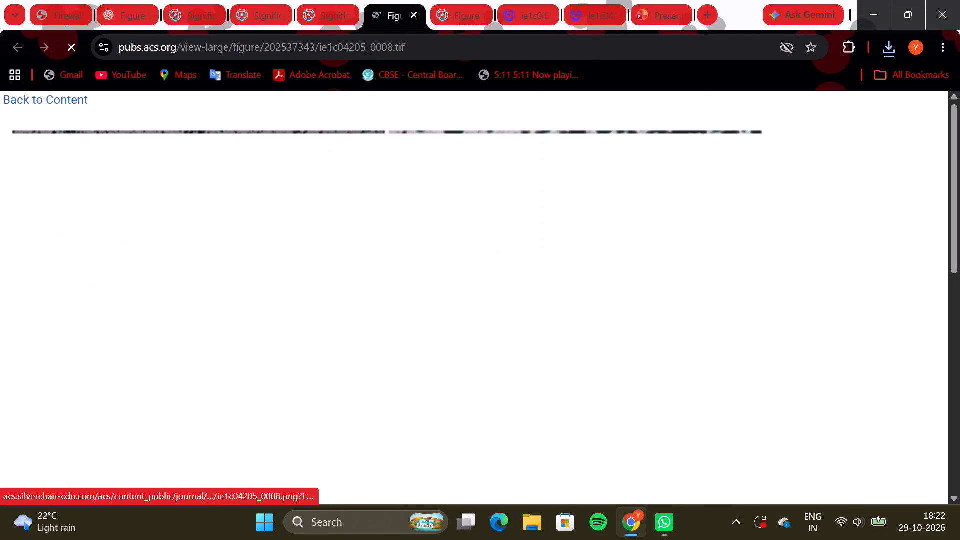
{"action": "left_click", "coordinate": [477, 241]}
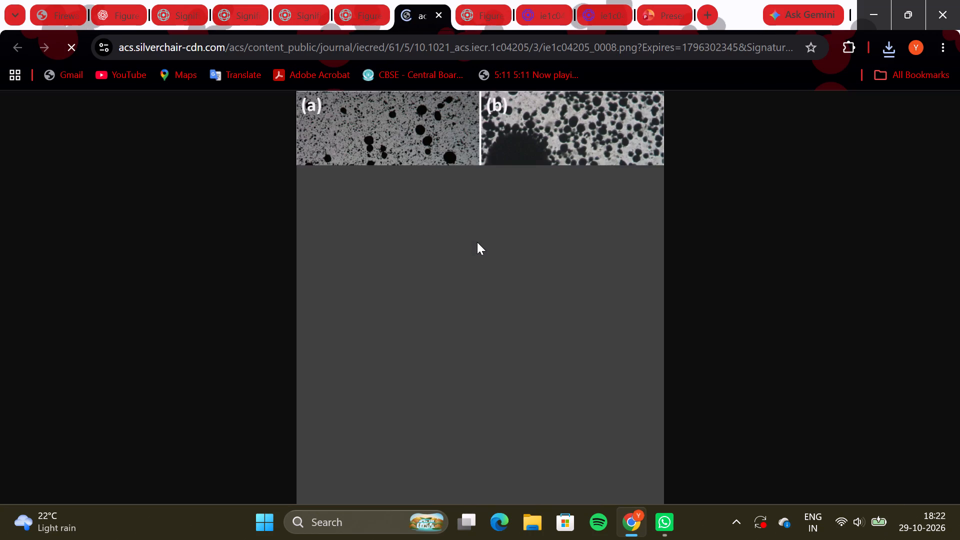
{"action": "right_click", "coordinate": [478, 243]}
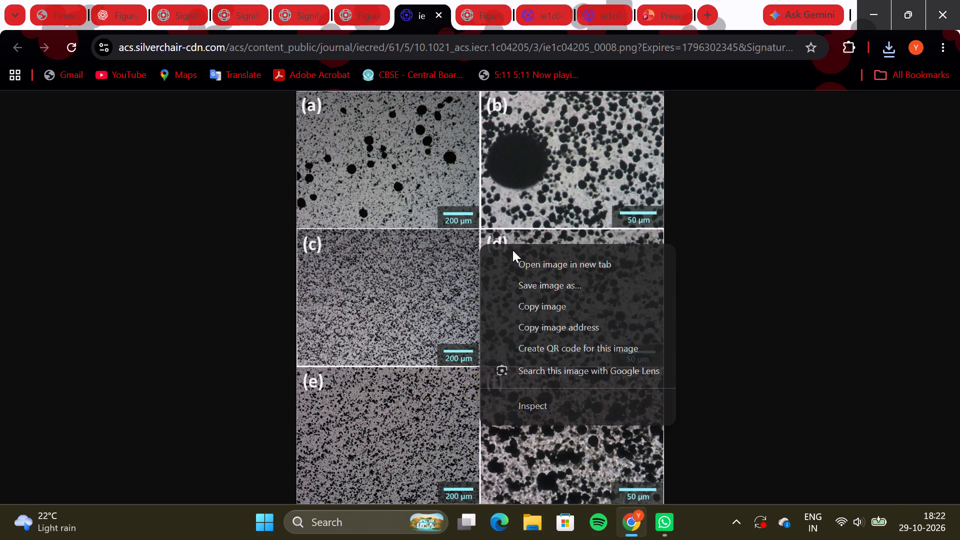
{"action": "left_click", "coordinate": [535, 289]}
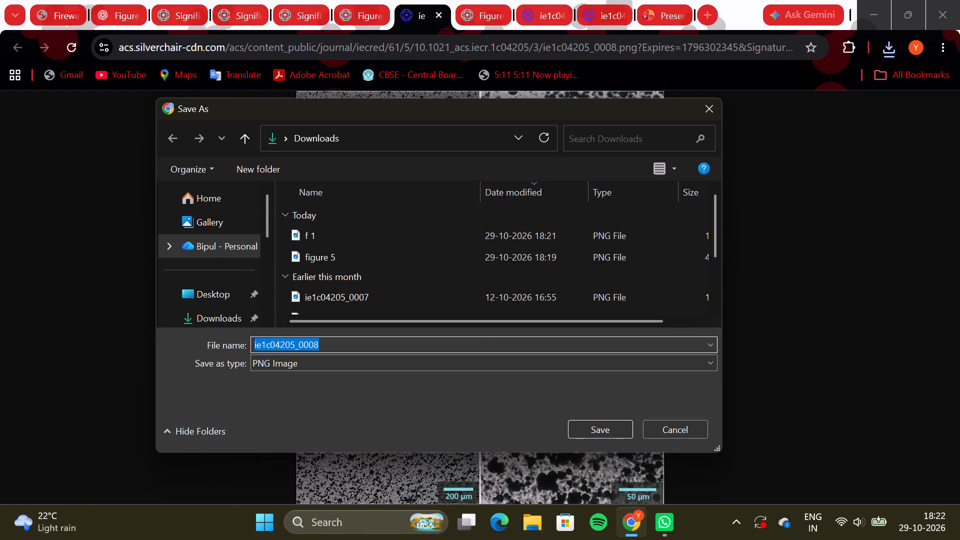
{"action": "key", "text": "BackSpace"}
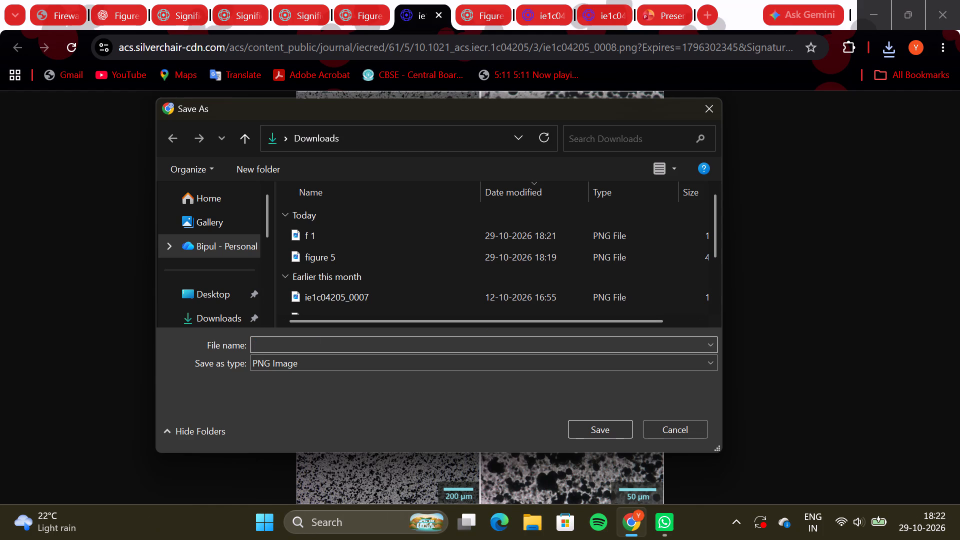
{"action": "type", "text": "f 7"}
{"action": "key", "text": "Return"}
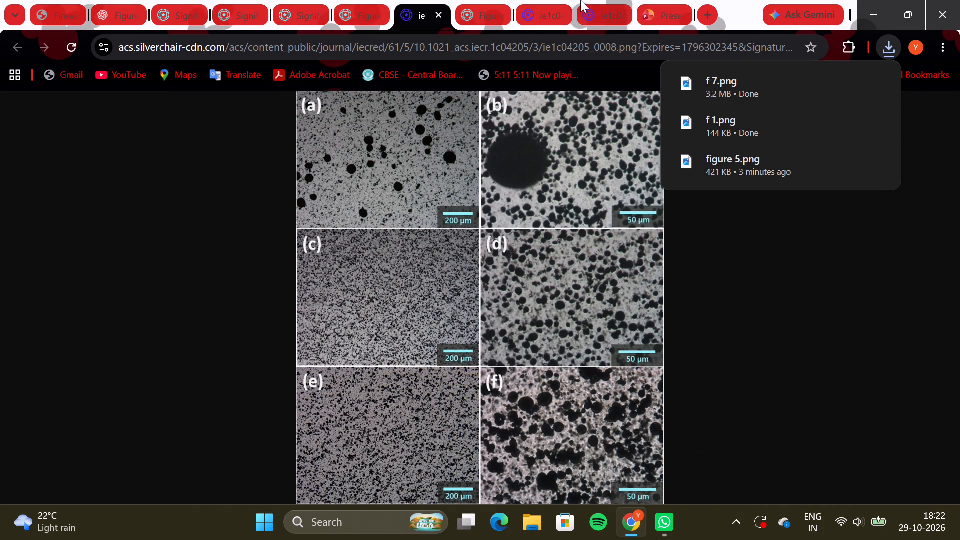
In Presentation 7, add a new slide after slide 8 and delete its empty title placeholder.
{"action": "left_click", "coordinate": [659, 12]}
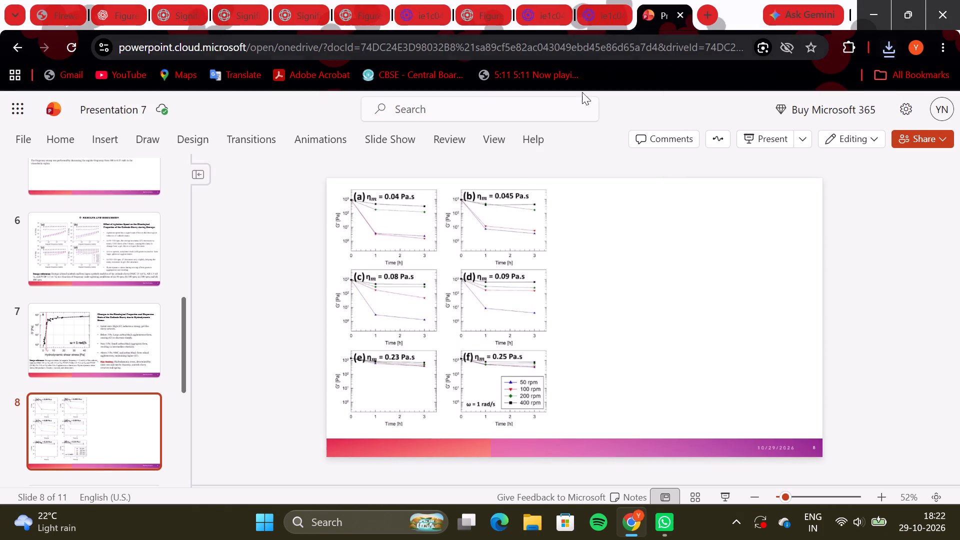
{"action": "left_click", "coordinate": [103, 137]}
{"action": "left_click", "coordinate": [37, 167]}
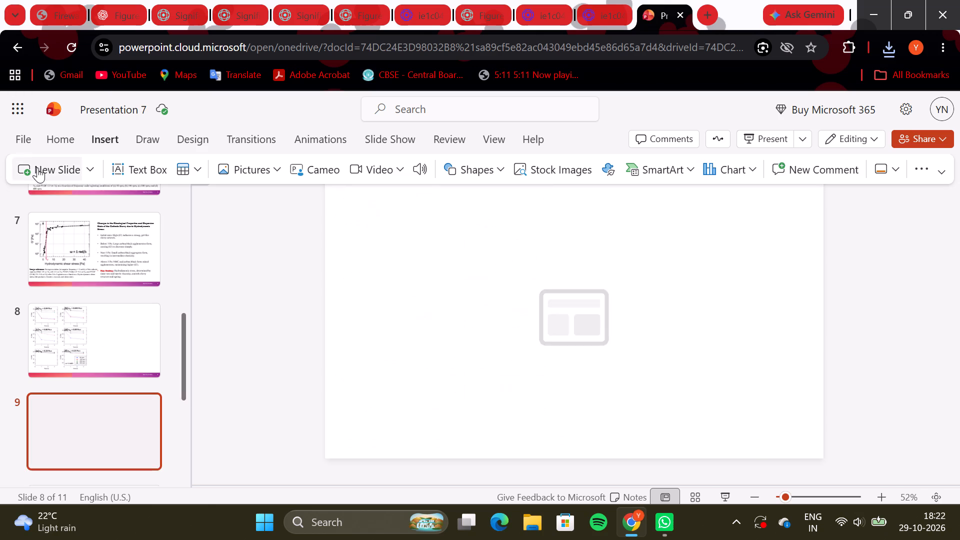
{"action": "left_click", "coordinate": [458, 235]}
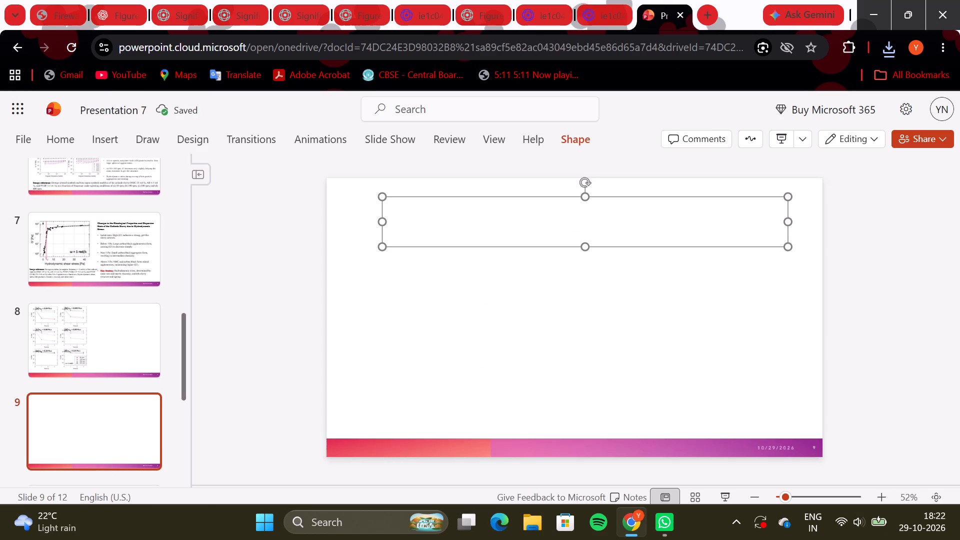
{"action": "key", "text": "BackSpace"}
{"action": "left_click", "coordinate": [588, 269]}
{"action": "left_click", "coordinate": [572, 245]}
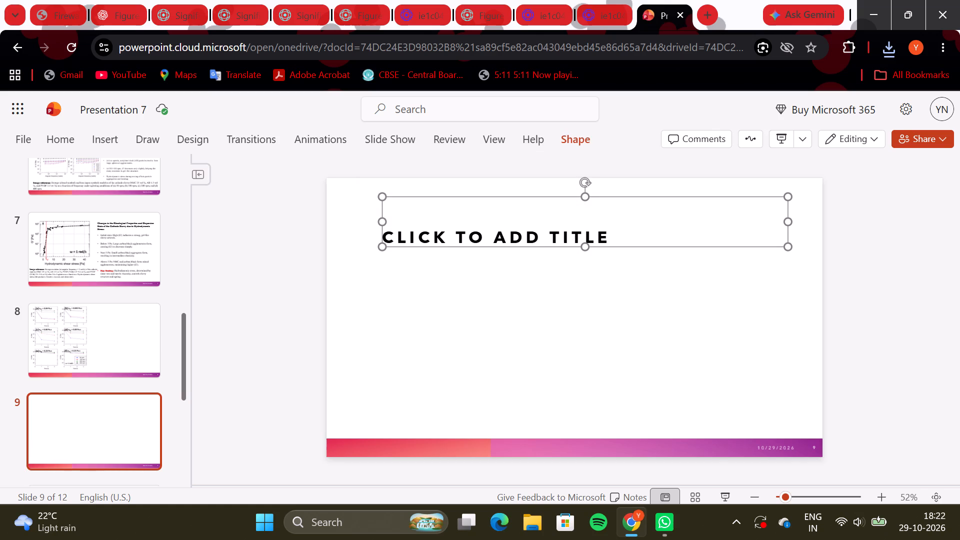
{"action": "key", "text": "BackSpace"}
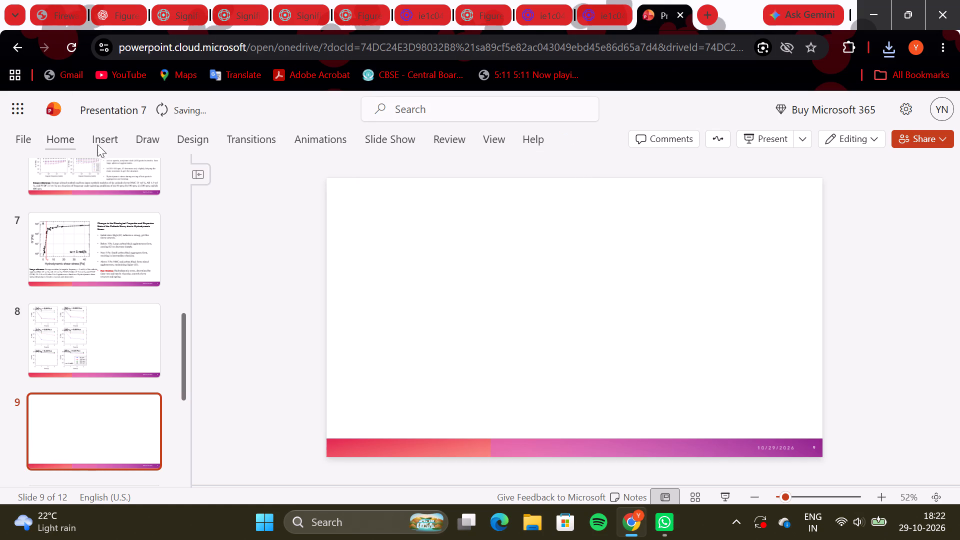
Add another new slide after slide 9.
{"action": "left_click", "coordinate": [107, 146]}
{"action": "left_click", "coordinate": [72, 171]}
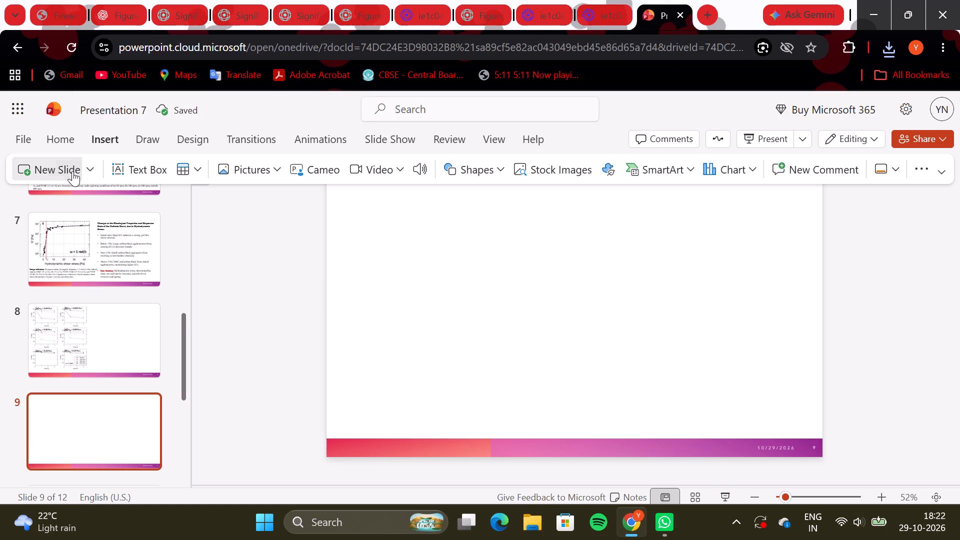
Insert the picture "f 1" from the Downloads folder onto slide 9.
{"action": "left_click", "coordinate": [96, 339]}
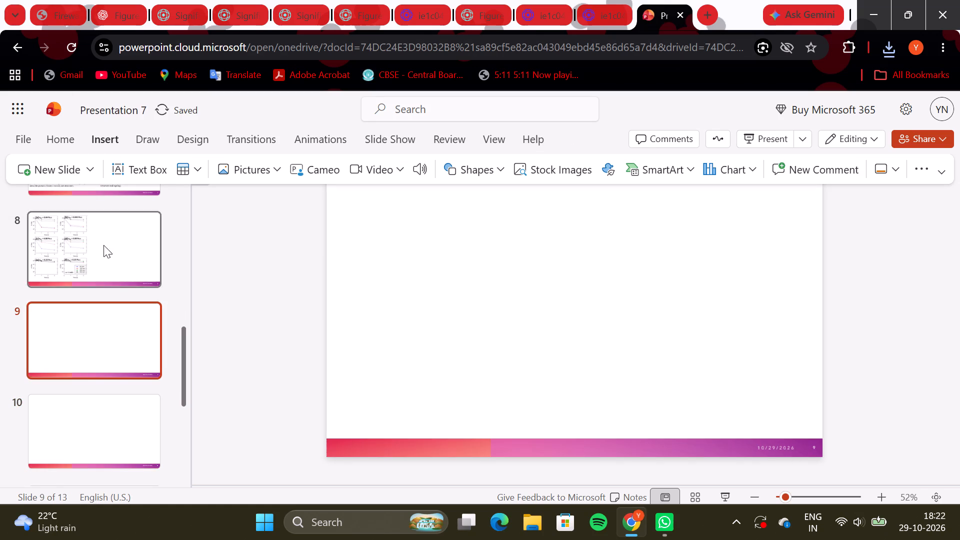
{"action": "left_click", "coordinate": [237, 165]}
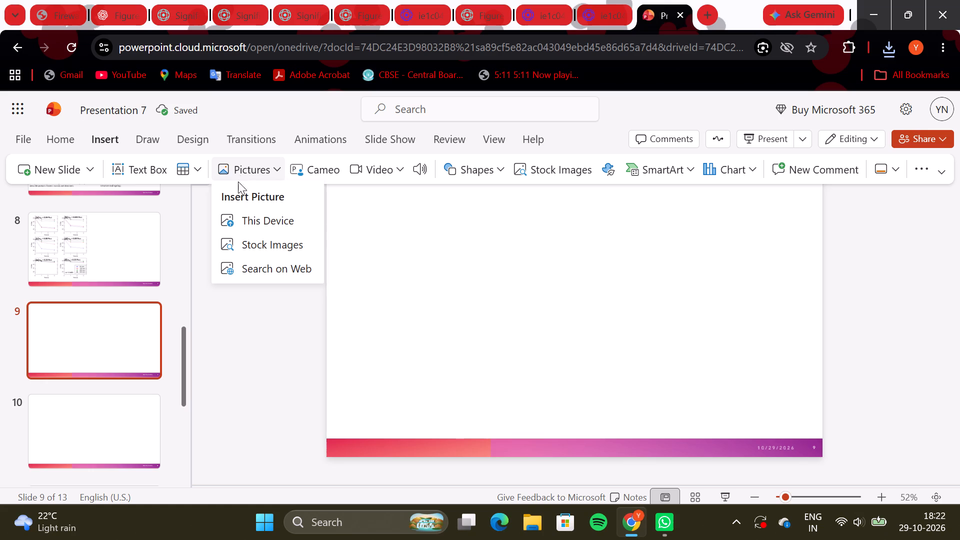
{"action": "left_click", "coordinate": [269, 225]}
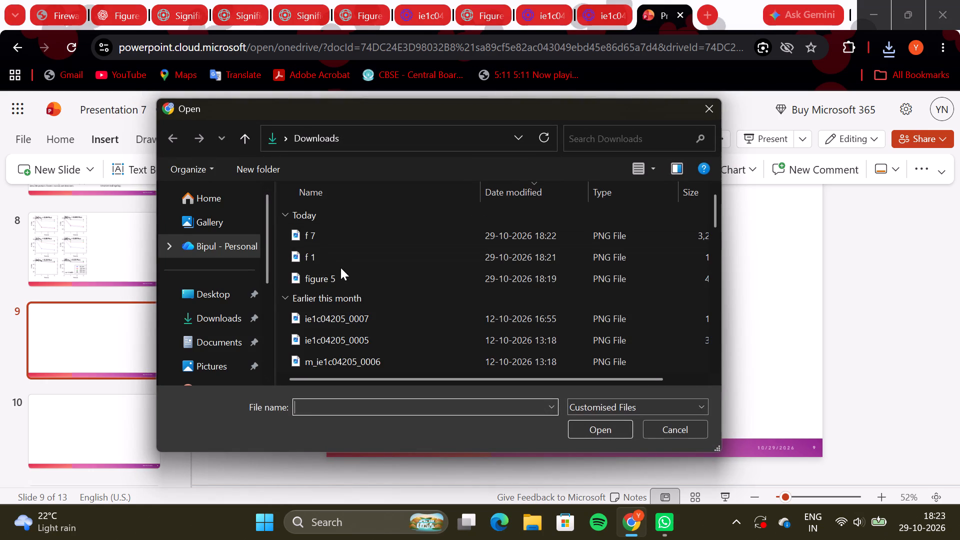
{"action": "left_click", "coordinate": [298, 261]}
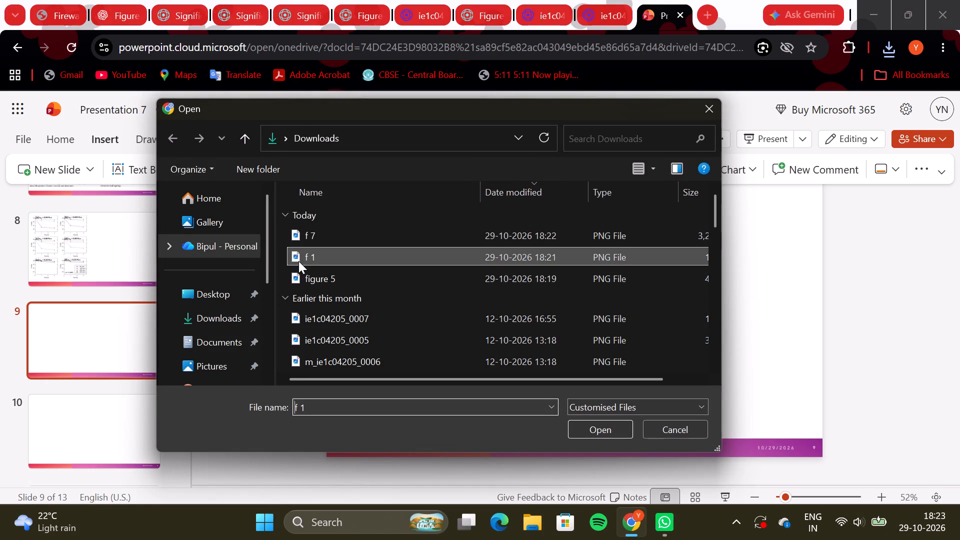
{"action": "left_click", "coordinate": [602, 427]}
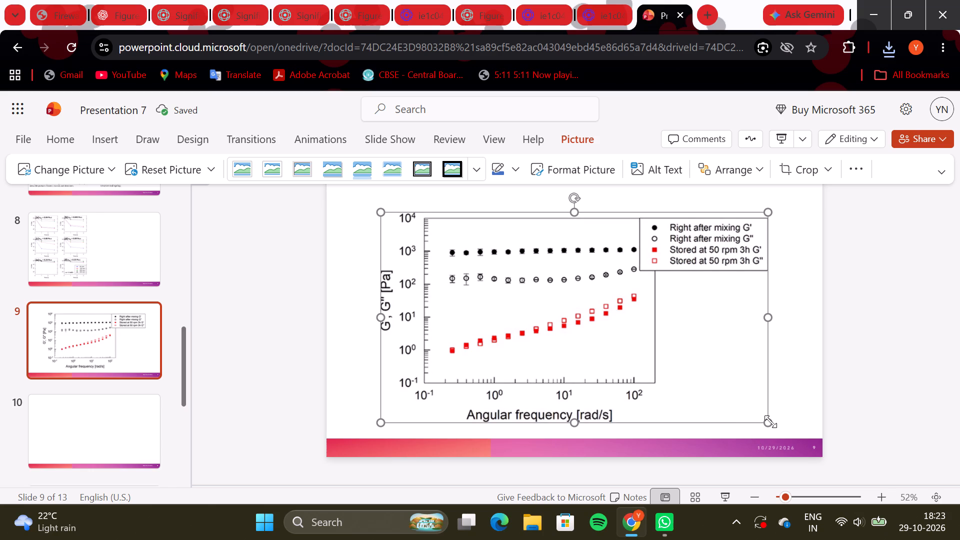
Shrink the Figure 1 picture on slide 9 and move it towards the slide's left edge, above the coloured footer band.
{"action": "left_click_drag", "start_coordinate": [770, 421], "coordinate": [540, 352]}
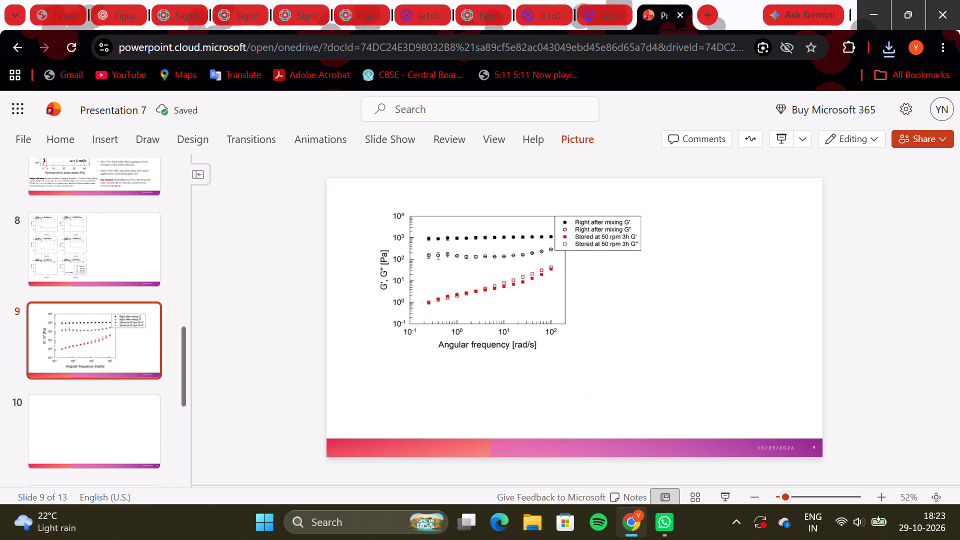
{"action": "left_click_drag", "start_coordinate": [540, 352], "coordinate": [446, 355]}
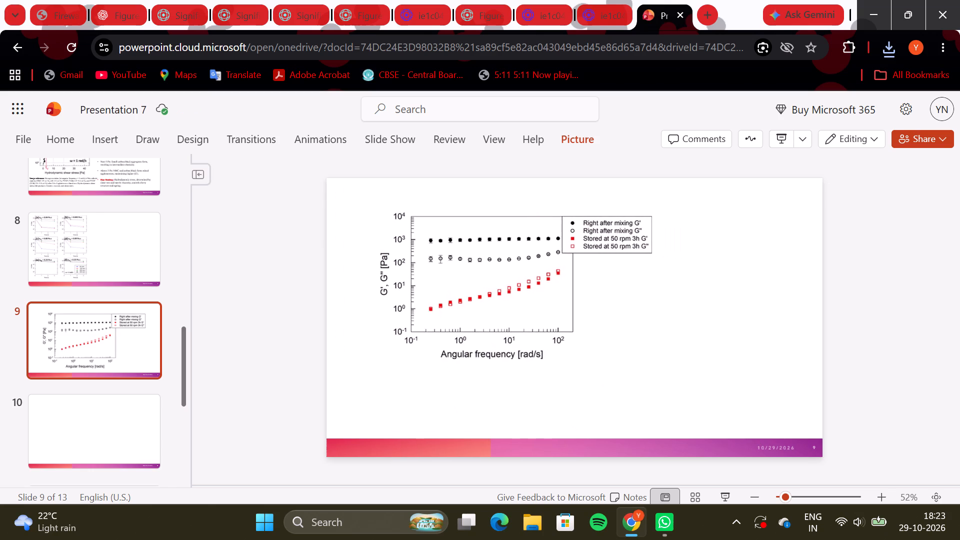
{"action": "left_click_drag", "start_coordinate": [446, 355], "coordinate": [443, 353]}
{"action": "left_click_drag", "start_coordinate": [468, 266], "coordinate": [435, 297]}
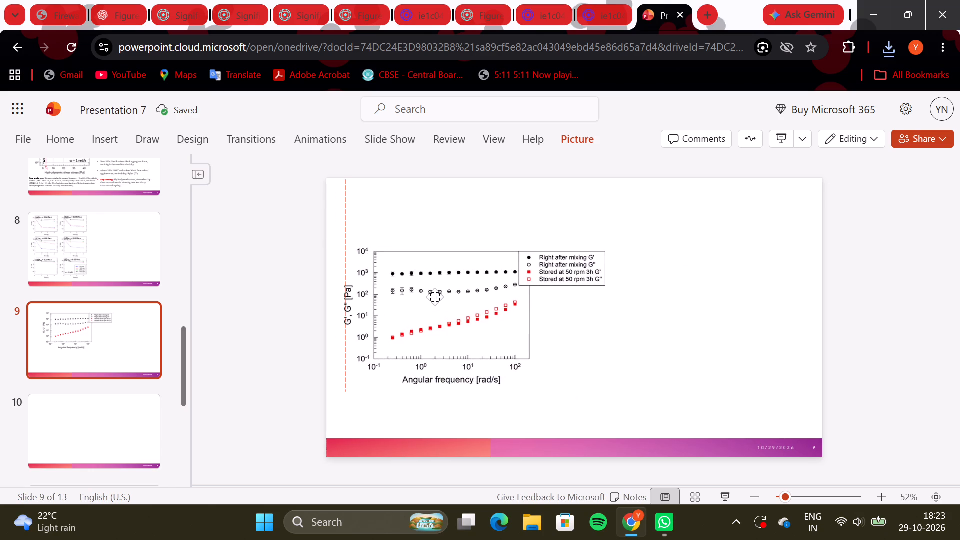
Move the Figure 1 picture on slide 9 slightly up and closer to the slide's left edge.
{"action": "left_click_drag", "start_coordinate": [435, 297], "coordinate": [425, 289]}
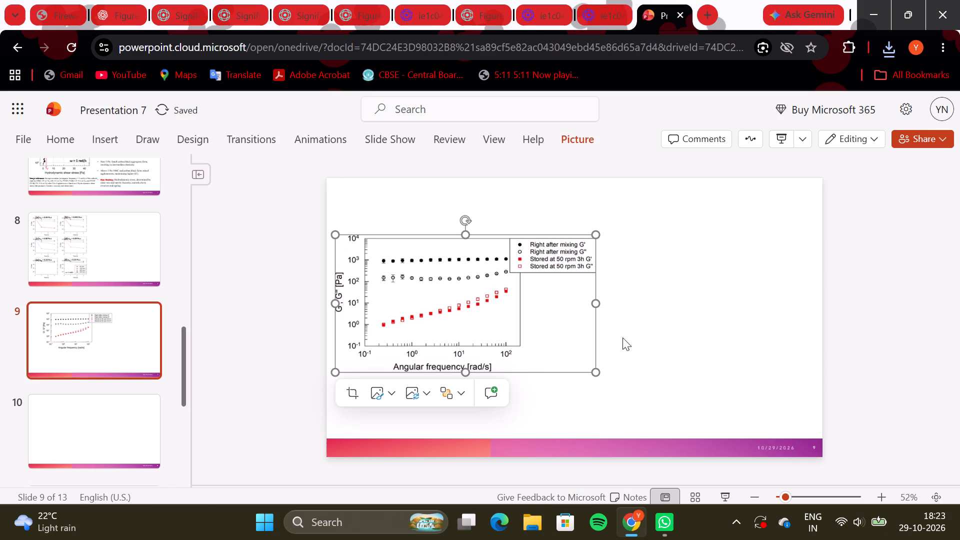
{"action": "left_click", "coordinate": [643, 328]}
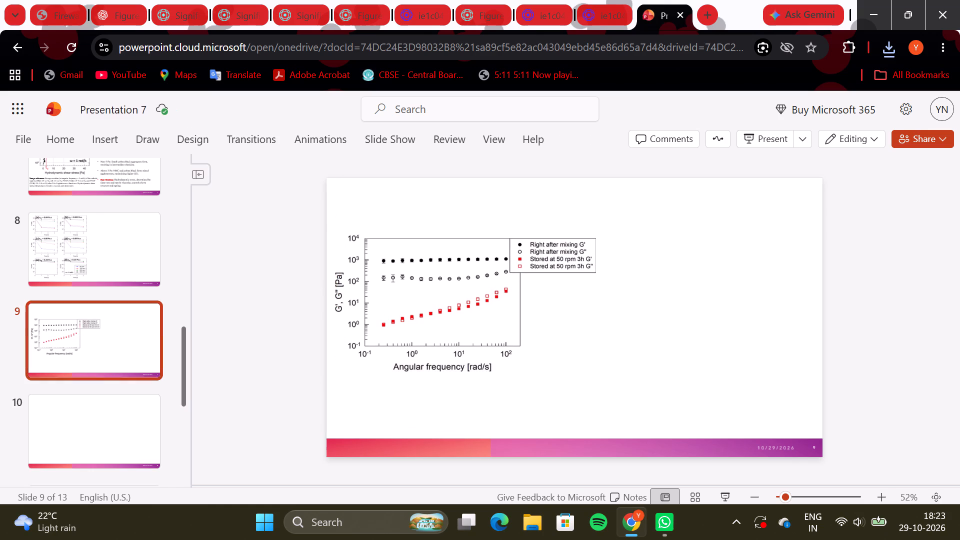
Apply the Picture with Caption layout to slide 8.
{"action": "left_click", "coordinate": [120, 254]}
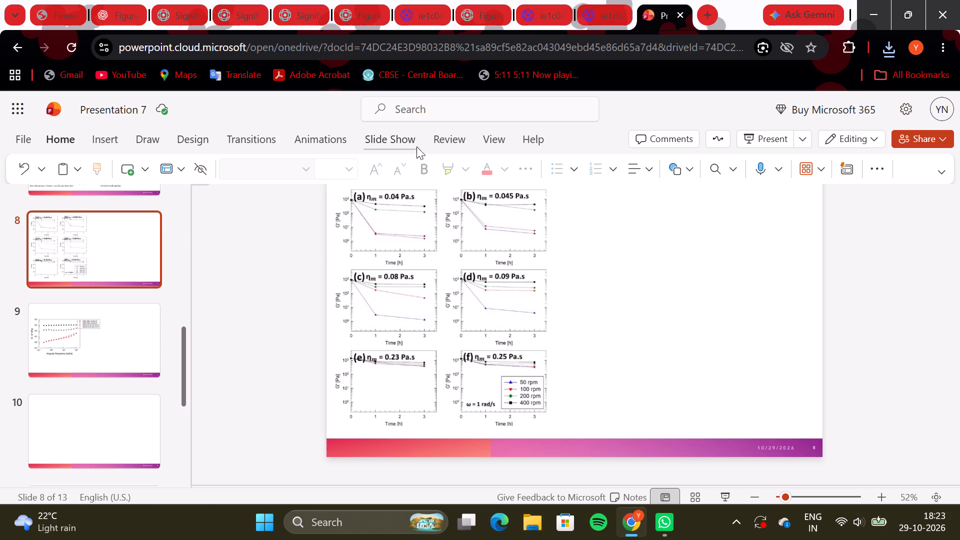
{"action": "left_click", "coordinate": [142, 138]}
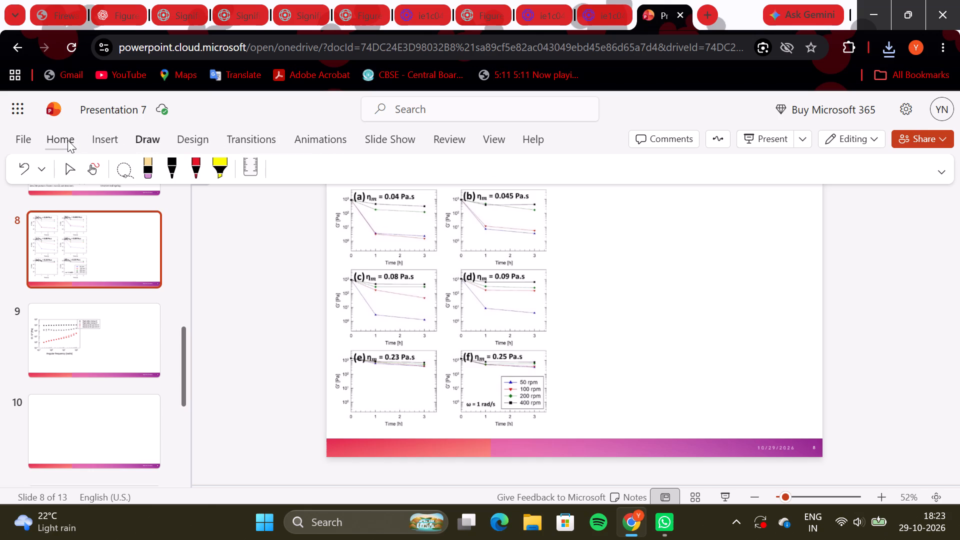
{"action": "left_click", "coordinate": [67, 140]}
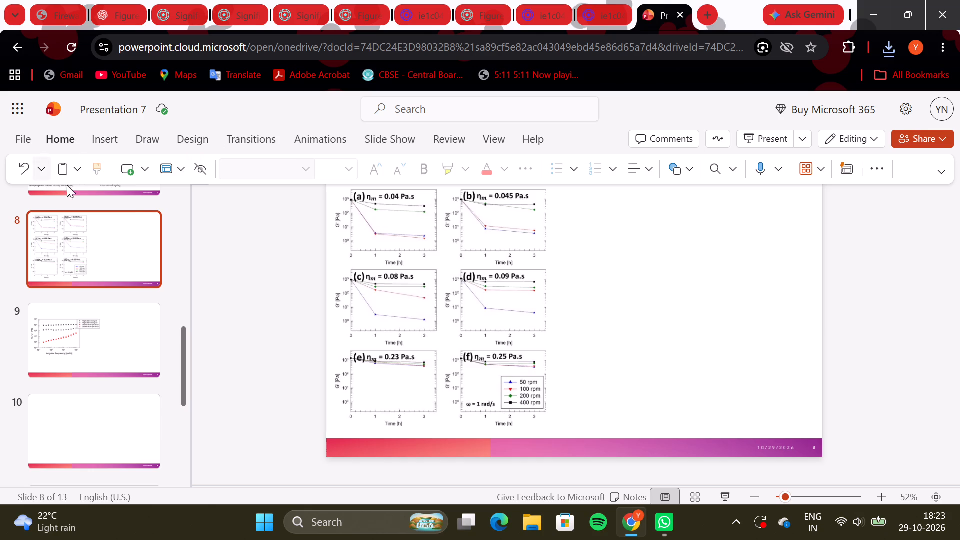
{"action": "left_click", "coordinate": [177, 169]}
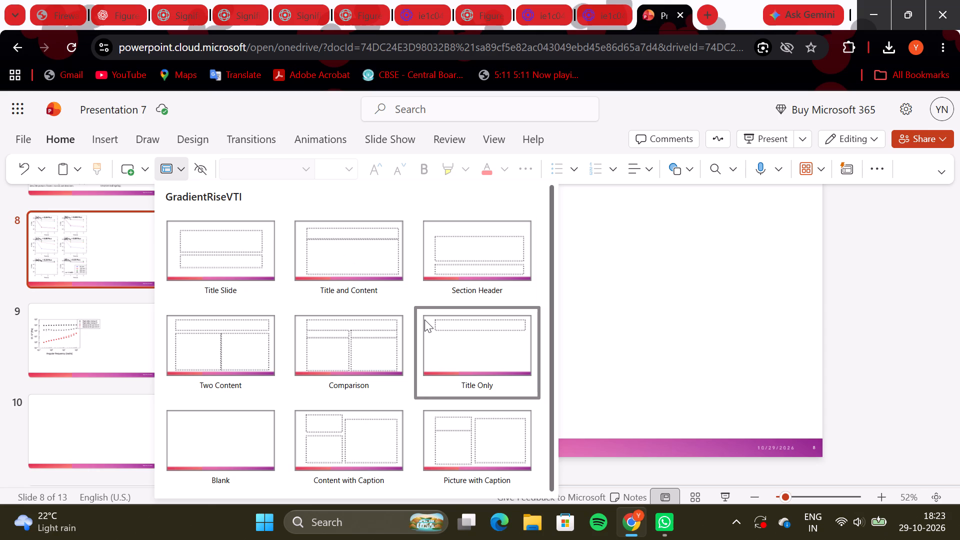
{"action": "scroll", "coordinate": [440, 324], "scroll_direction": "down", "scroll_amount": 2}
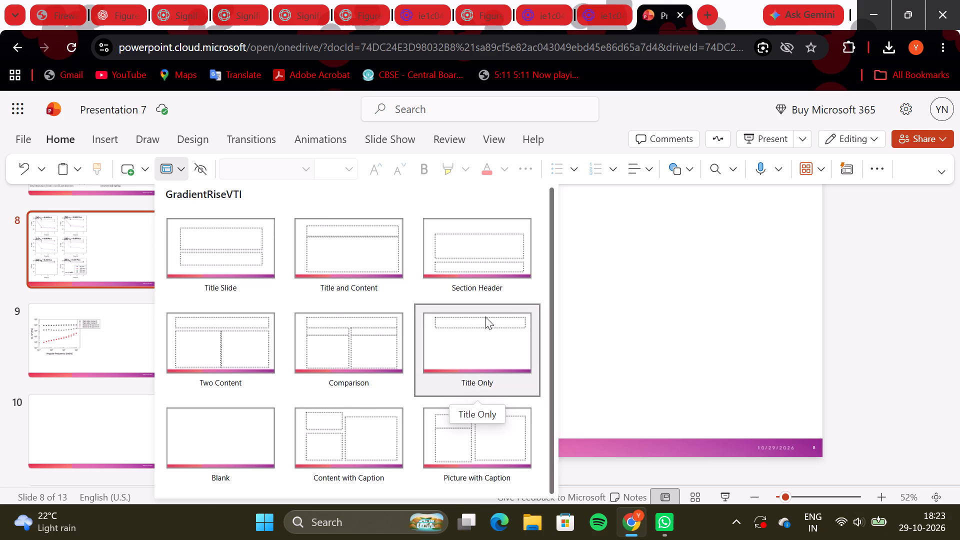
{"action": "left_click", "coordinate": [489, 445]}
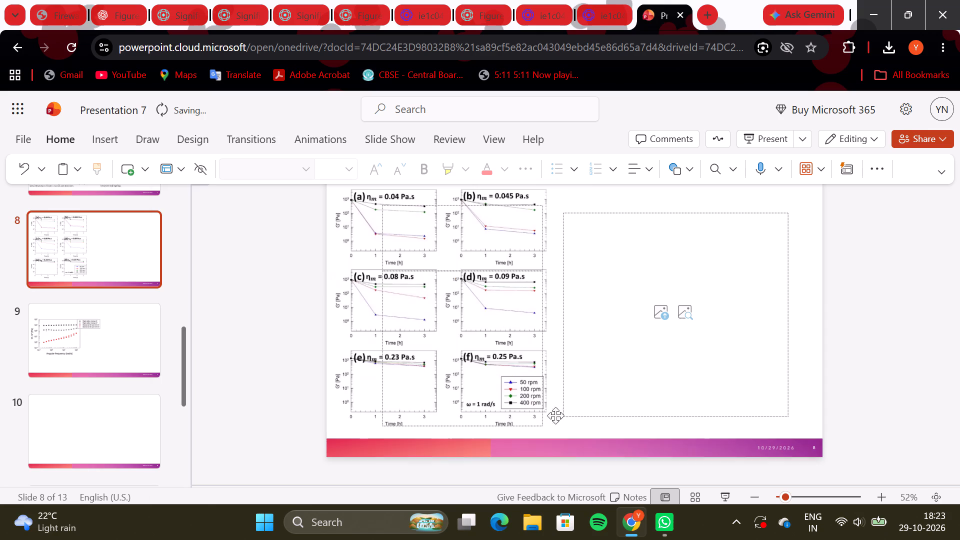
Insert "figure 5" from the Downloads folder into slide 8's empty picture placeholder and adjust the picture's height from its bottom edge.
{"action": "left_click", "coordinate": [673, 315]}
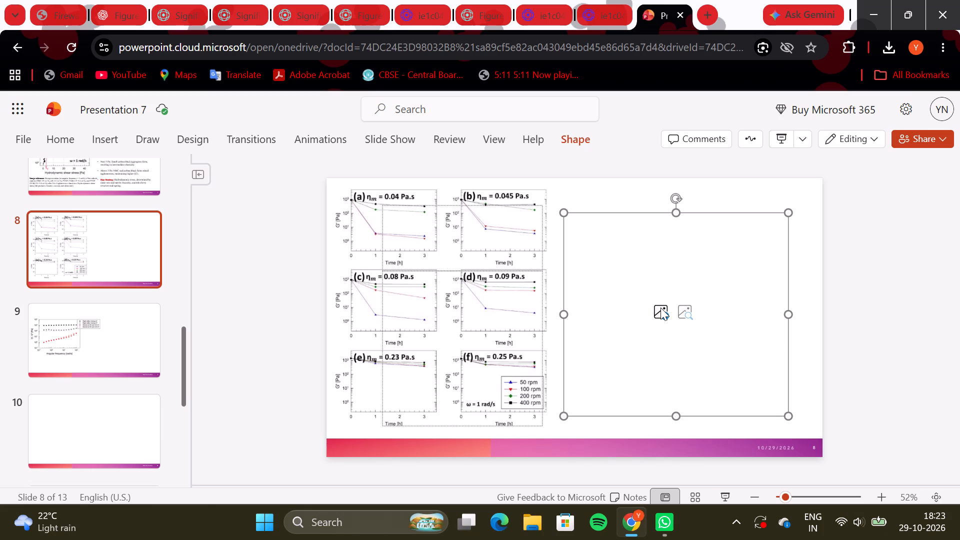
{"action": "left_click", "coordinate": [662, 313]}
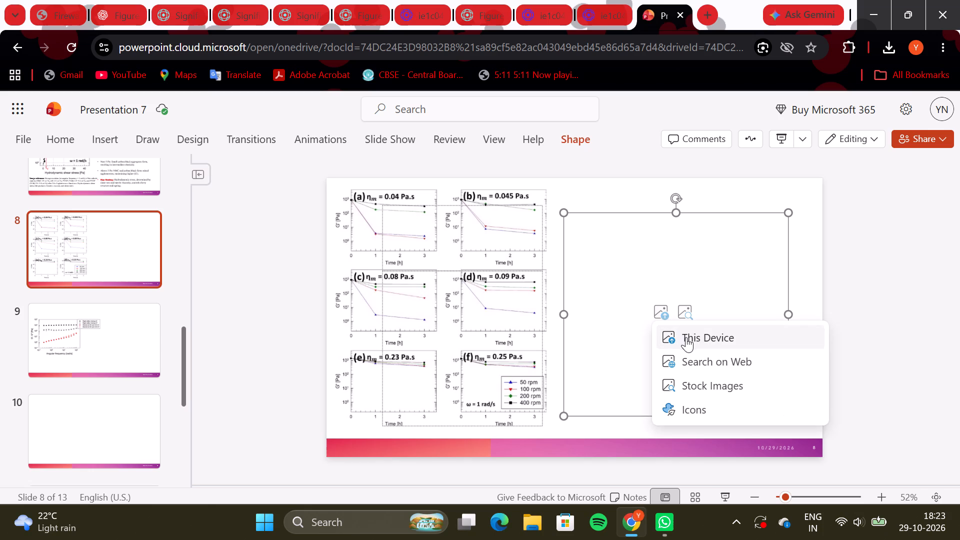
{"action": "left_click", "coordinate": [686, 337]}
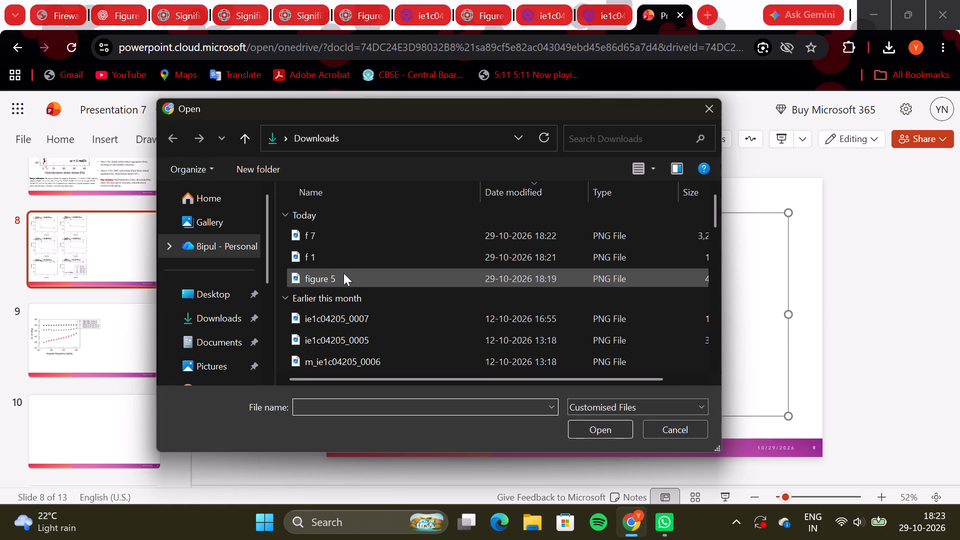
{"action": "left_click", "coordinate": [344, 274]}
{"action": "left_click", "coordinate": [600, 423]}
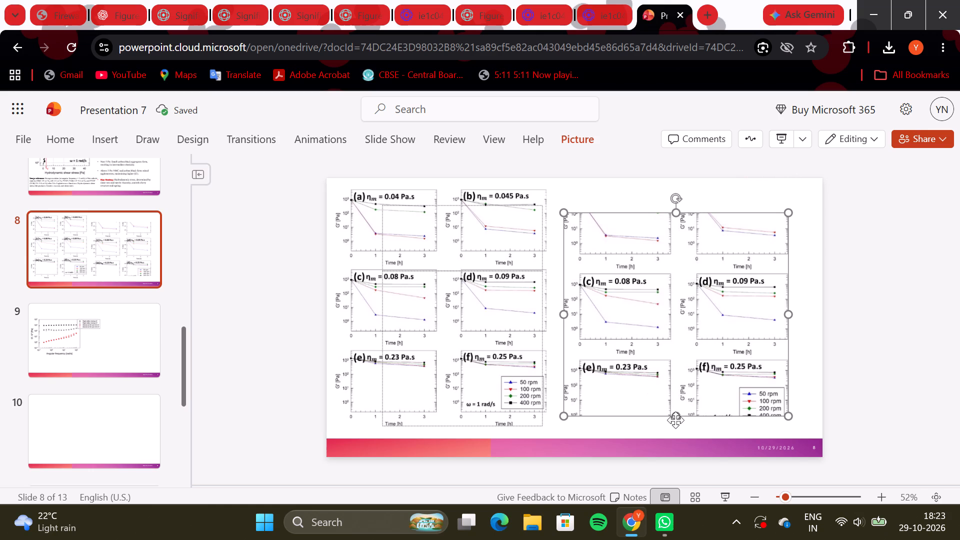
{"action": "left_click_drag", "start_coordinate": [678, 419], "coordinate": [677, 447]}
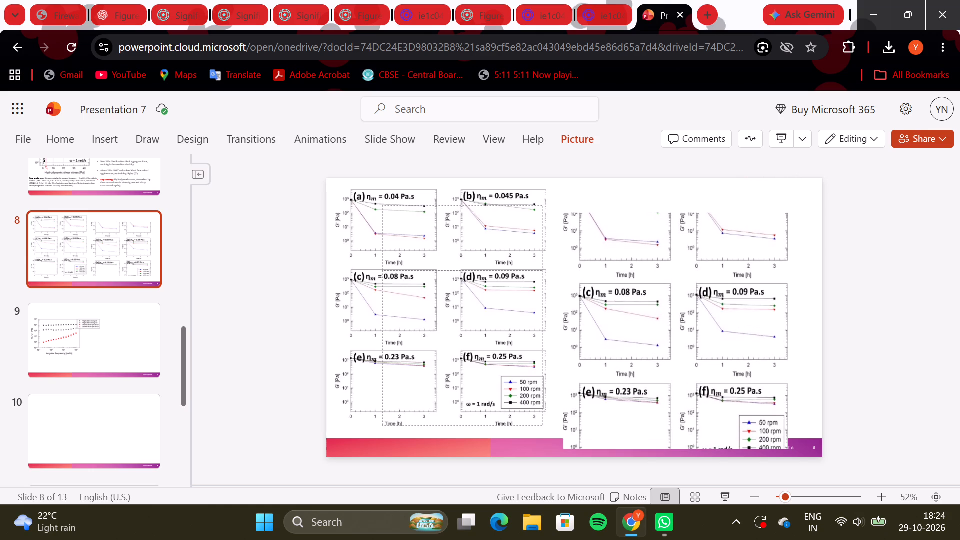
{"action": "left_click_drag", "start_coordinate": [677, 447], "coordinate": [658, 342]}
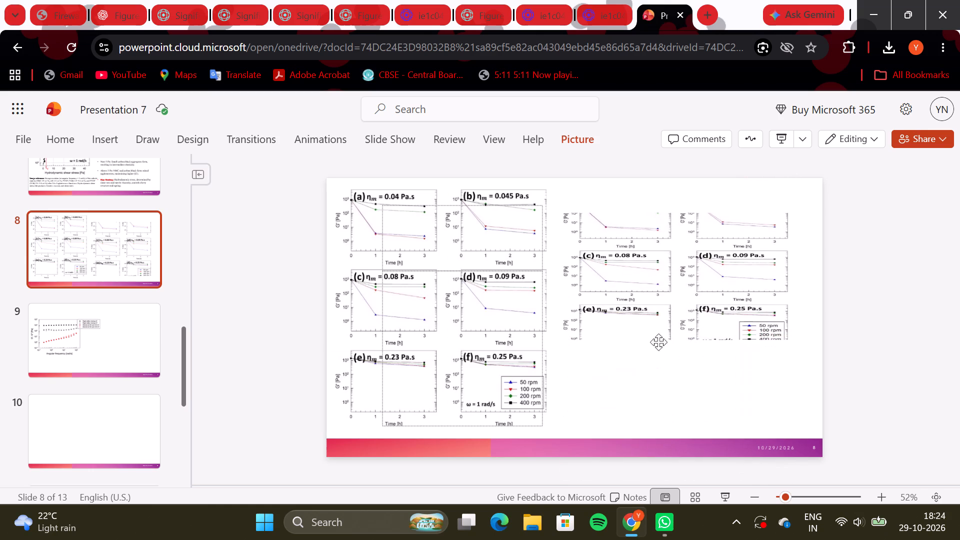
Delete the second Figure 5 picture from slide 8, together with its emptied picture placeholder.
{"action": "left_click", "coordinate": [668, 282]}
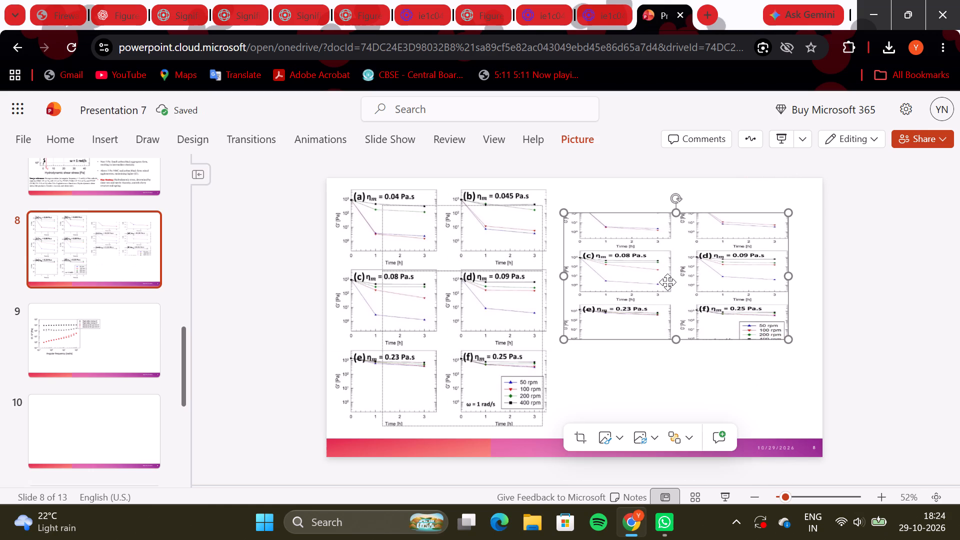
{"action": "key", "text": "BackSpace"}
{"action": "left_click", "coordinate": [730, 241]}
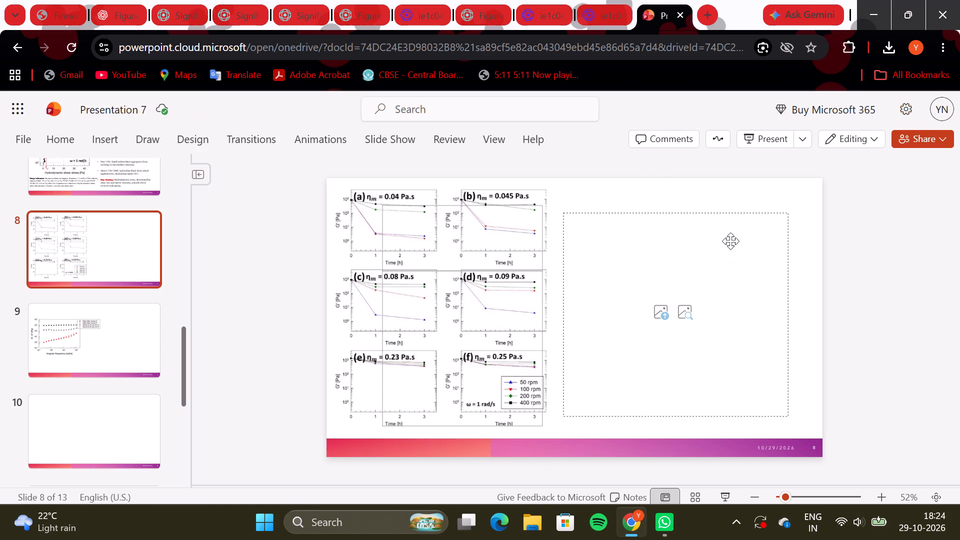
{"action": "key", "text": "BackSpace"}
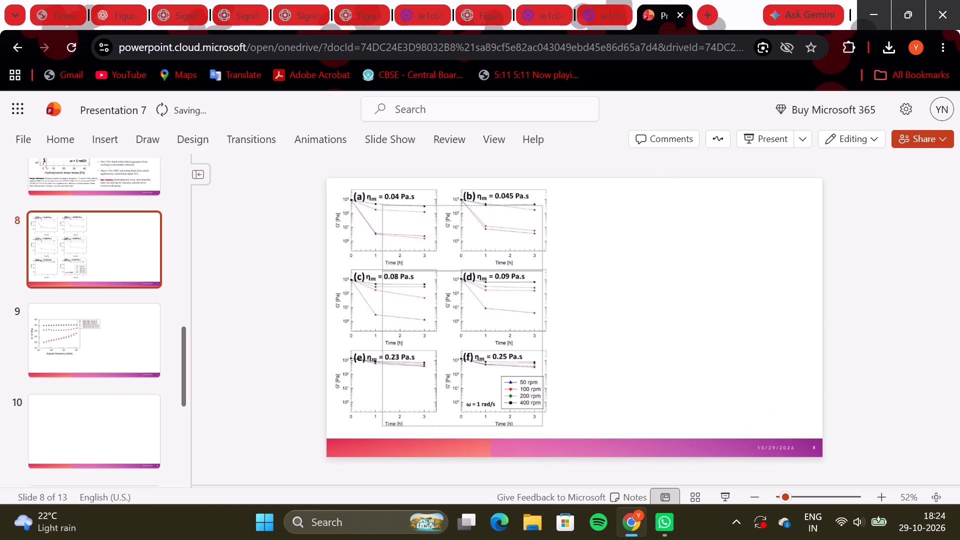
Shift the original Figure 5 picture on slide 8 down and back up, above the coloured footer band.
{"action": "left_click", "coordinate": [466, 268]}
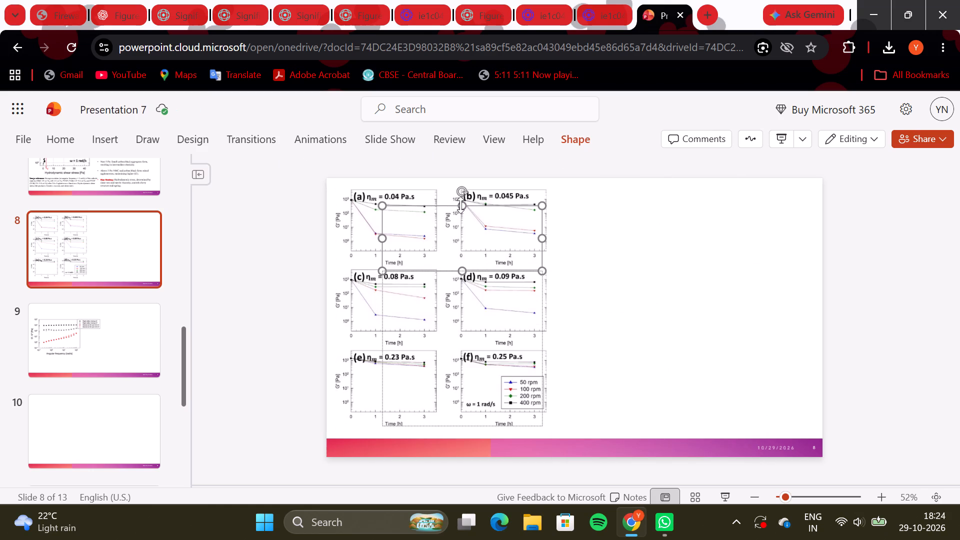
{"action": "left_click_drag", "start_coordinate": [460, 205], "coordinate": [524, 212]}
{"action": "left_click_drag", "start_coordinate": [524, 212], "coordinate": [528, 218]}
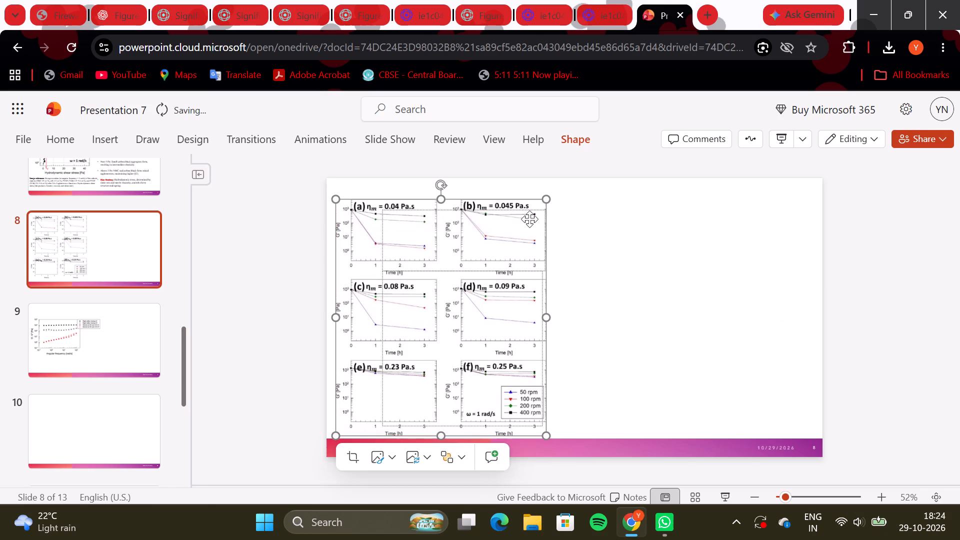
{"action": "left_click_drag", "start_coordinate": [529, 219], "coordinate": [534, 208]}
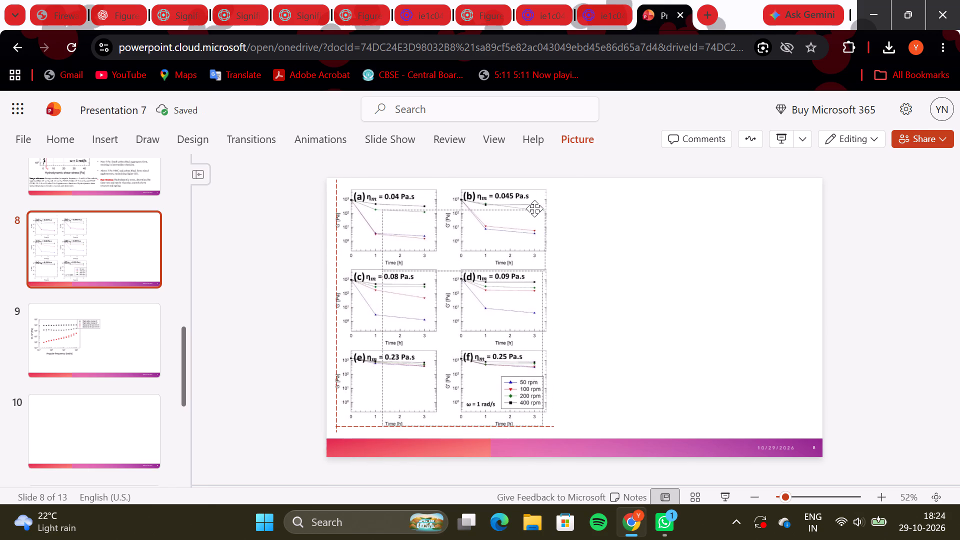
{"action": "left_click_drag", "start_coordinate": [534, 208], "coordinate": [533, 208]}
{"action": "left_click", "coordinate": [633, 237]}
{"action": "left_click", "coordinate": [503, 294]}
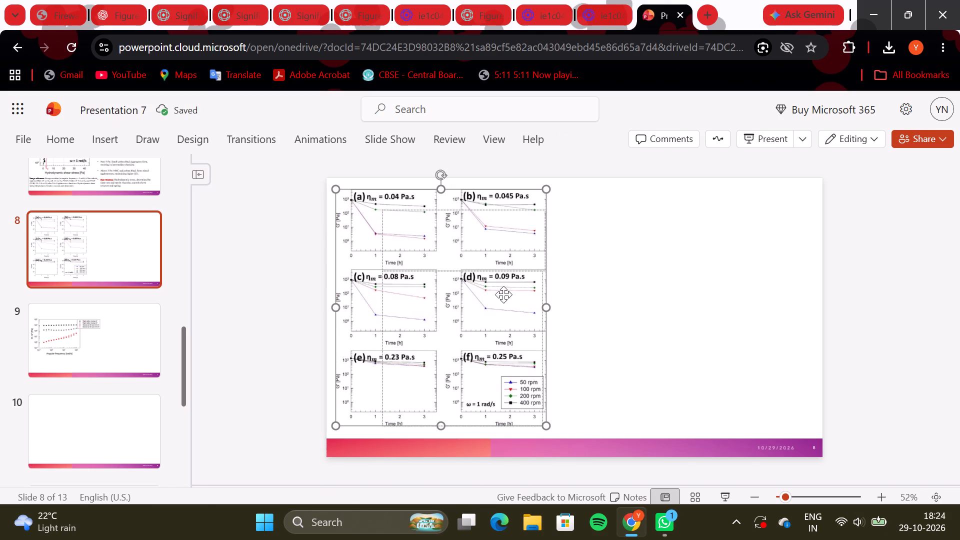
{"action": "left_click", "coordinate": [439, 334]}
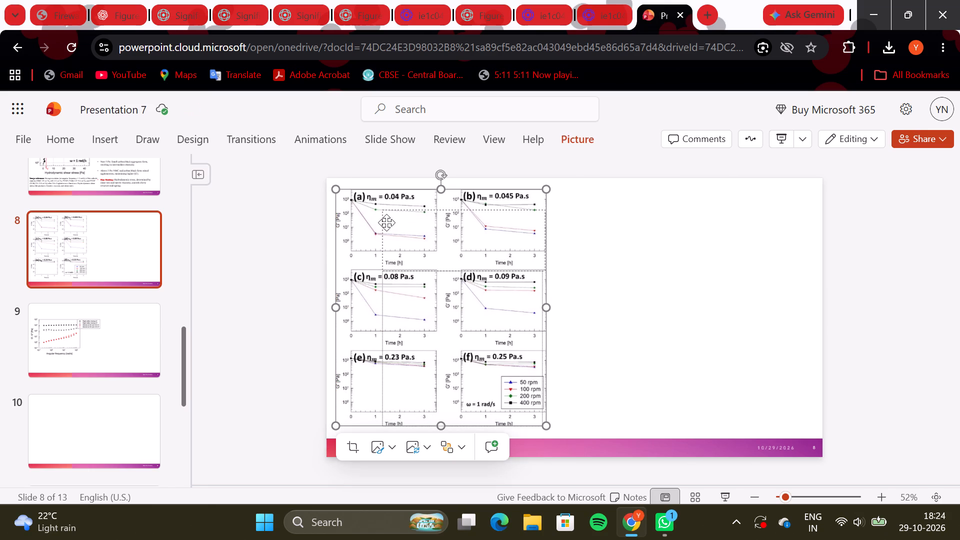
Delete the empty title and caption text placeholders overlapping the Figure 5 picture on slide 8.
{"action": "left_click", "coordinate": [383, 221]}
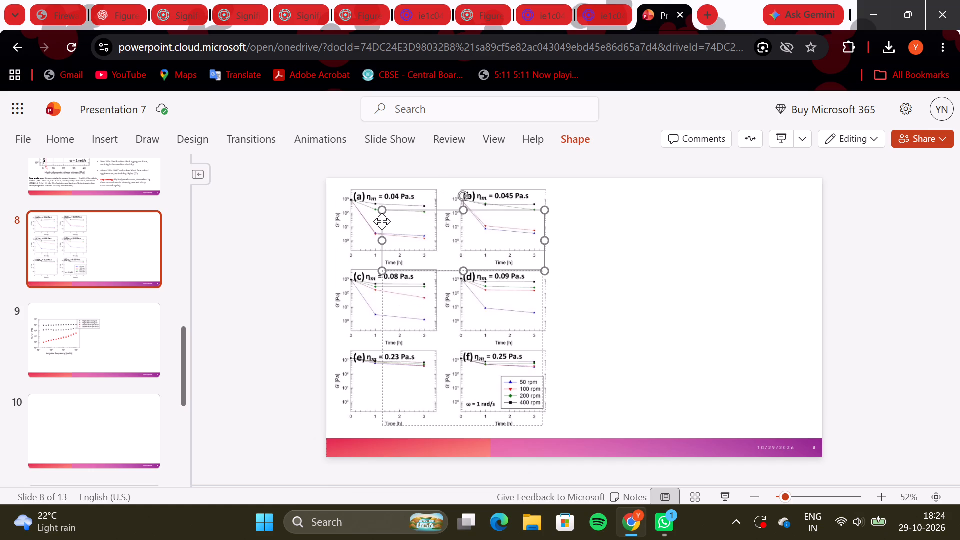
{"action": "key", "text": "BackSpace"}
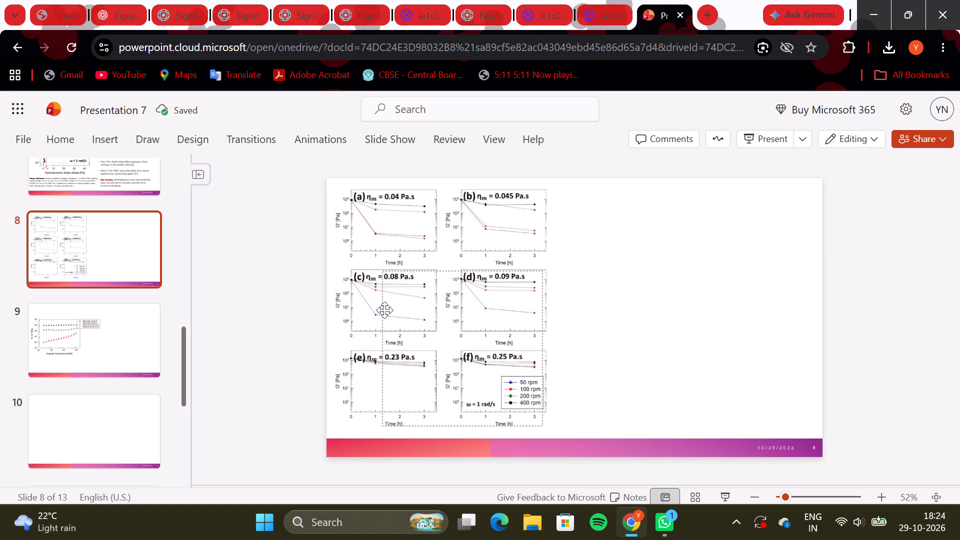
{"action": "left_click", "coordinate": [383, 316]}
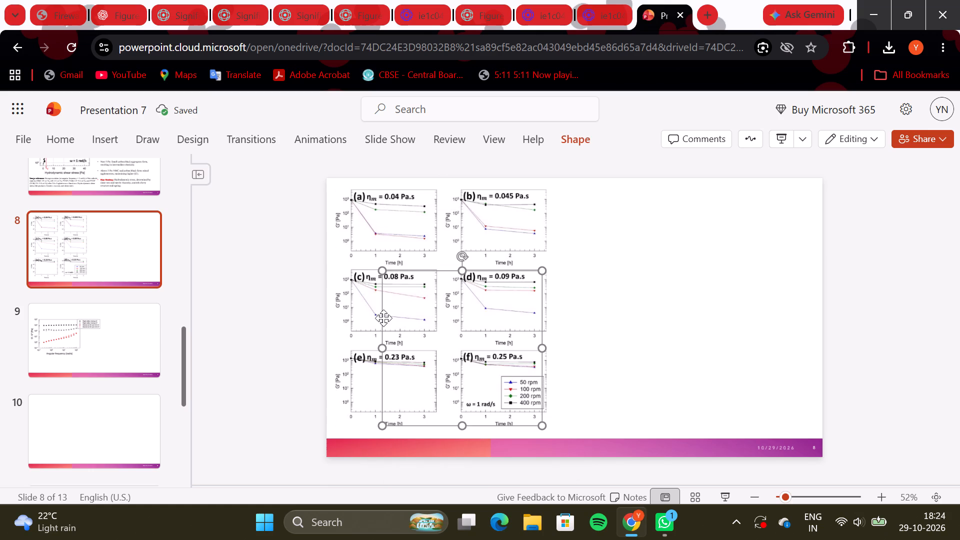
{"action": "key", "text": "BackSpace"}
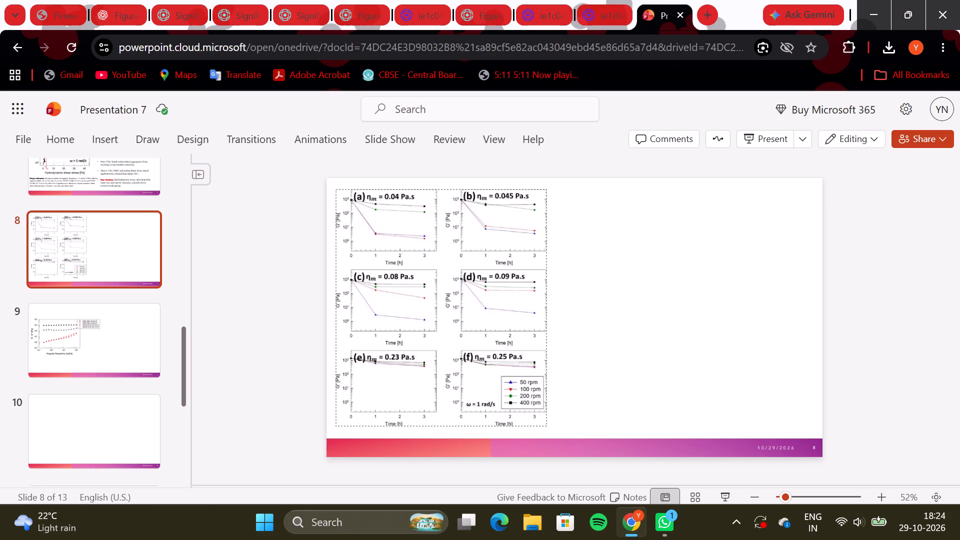
Delete the empty title placeholder on slide 10.
{"action": "left_click", "coordinate": [32, 428]}
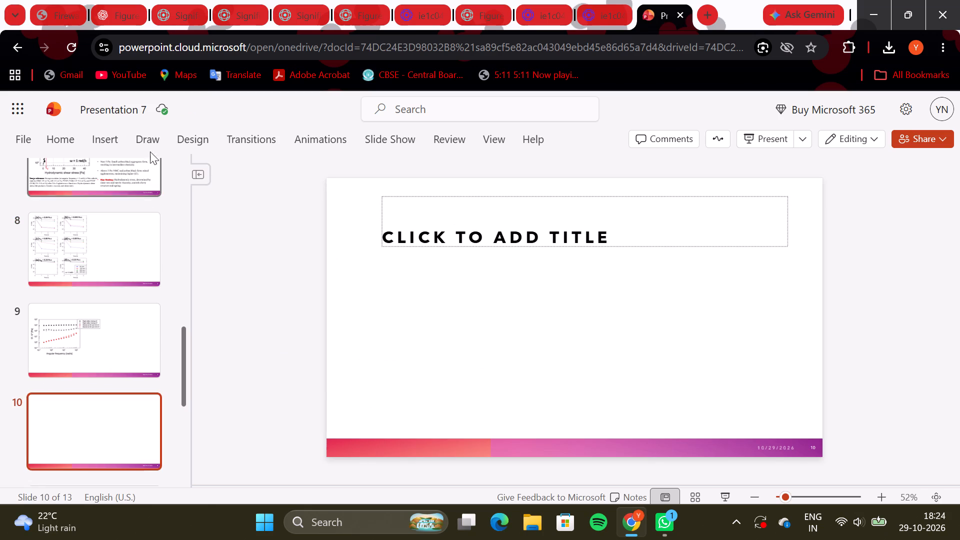
{"action": "left_click", "coordinate": [436, 243]}
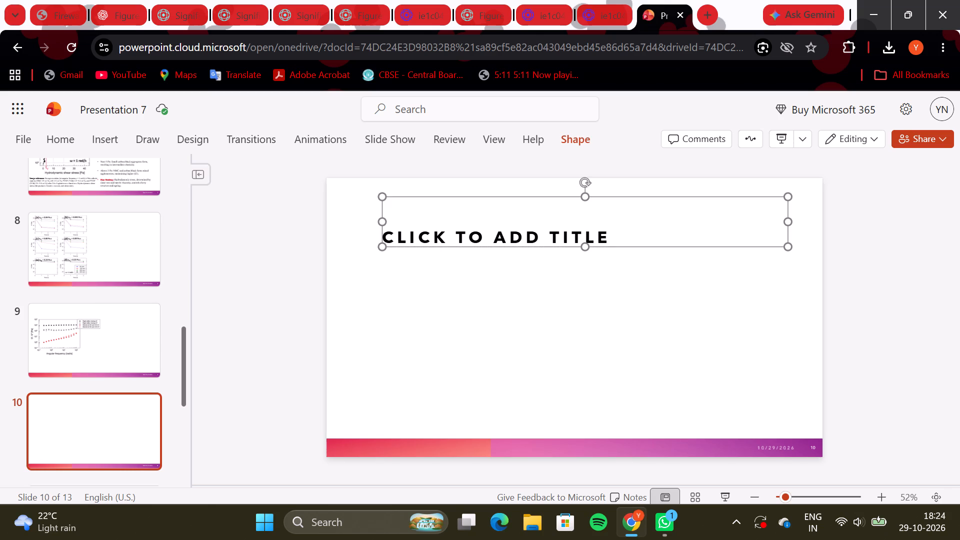
{"action": "key", "text": "BackSpace"}
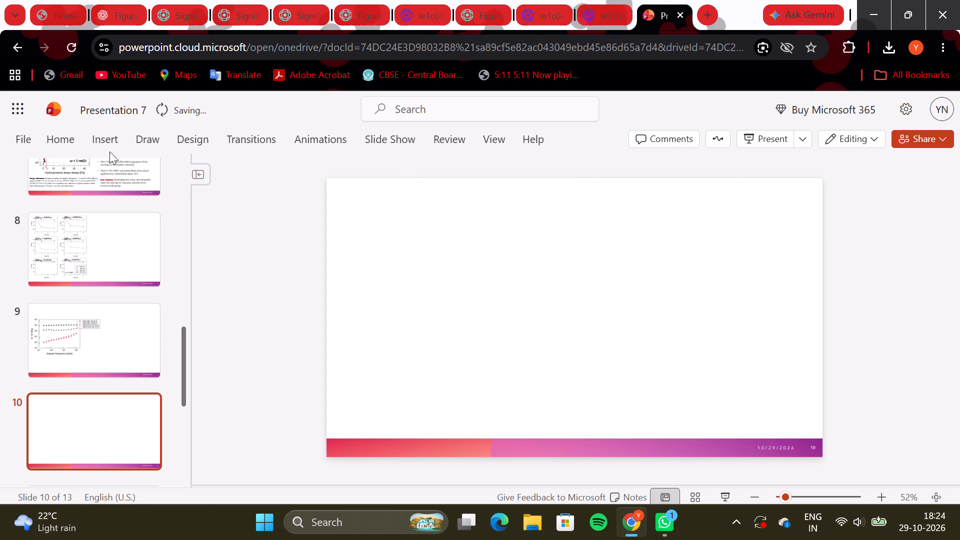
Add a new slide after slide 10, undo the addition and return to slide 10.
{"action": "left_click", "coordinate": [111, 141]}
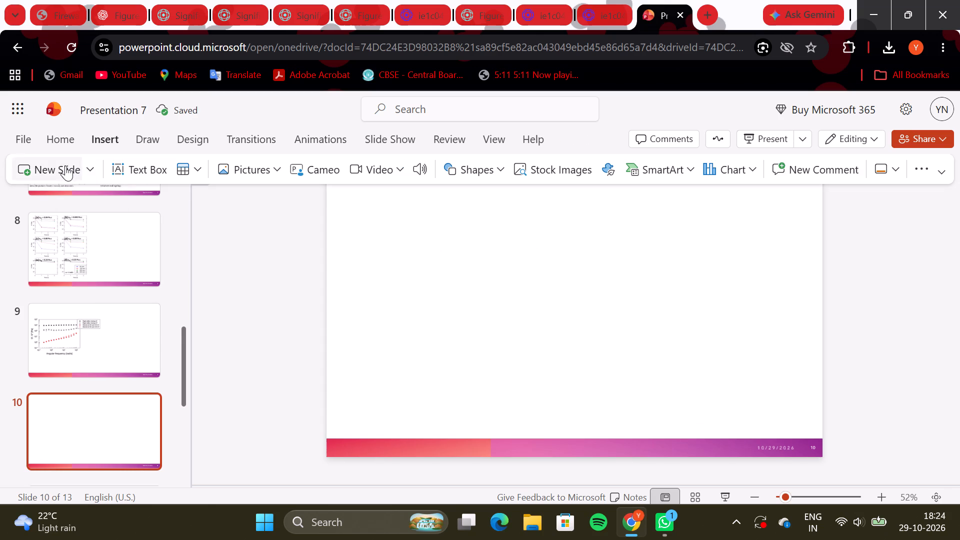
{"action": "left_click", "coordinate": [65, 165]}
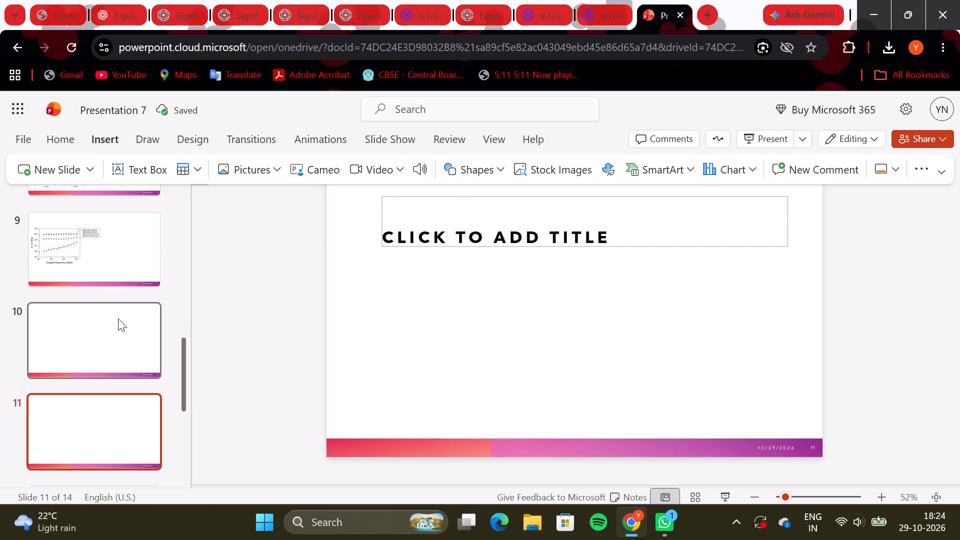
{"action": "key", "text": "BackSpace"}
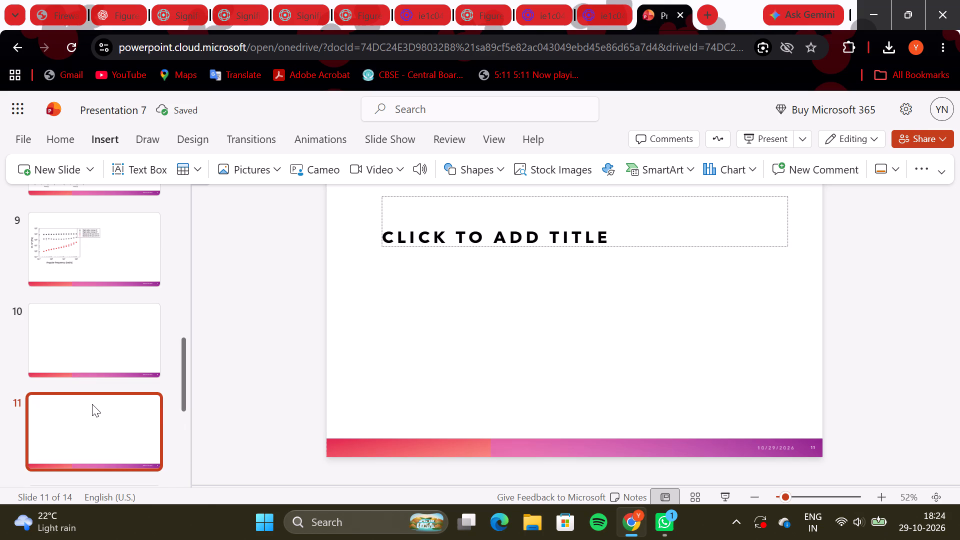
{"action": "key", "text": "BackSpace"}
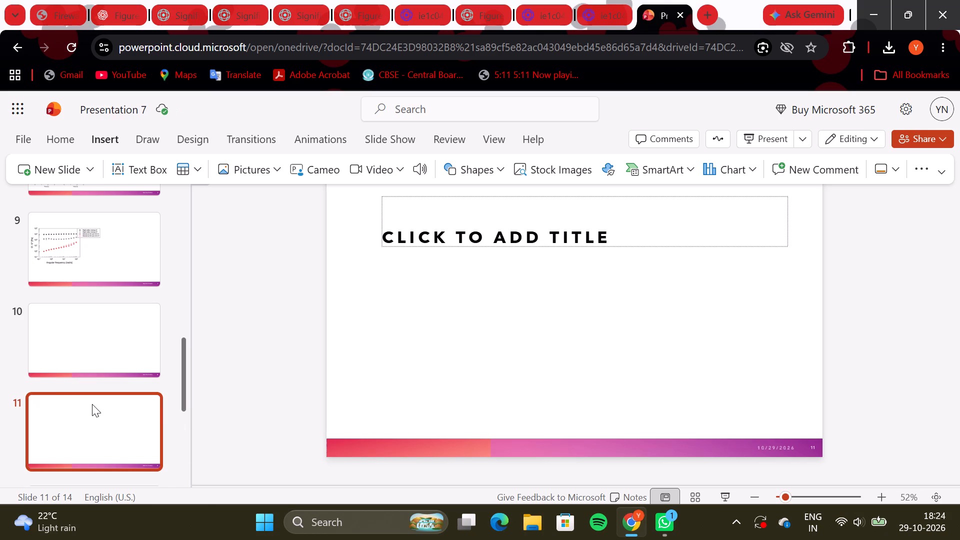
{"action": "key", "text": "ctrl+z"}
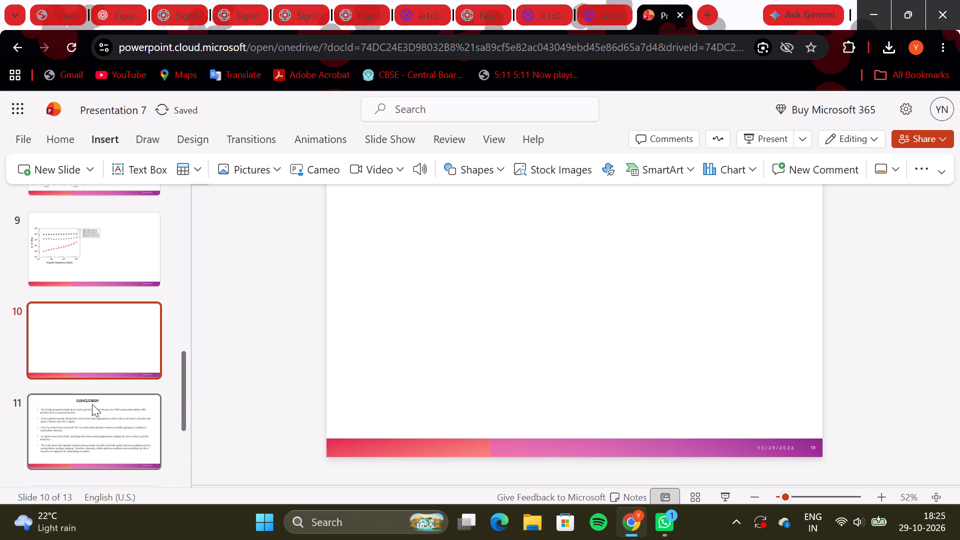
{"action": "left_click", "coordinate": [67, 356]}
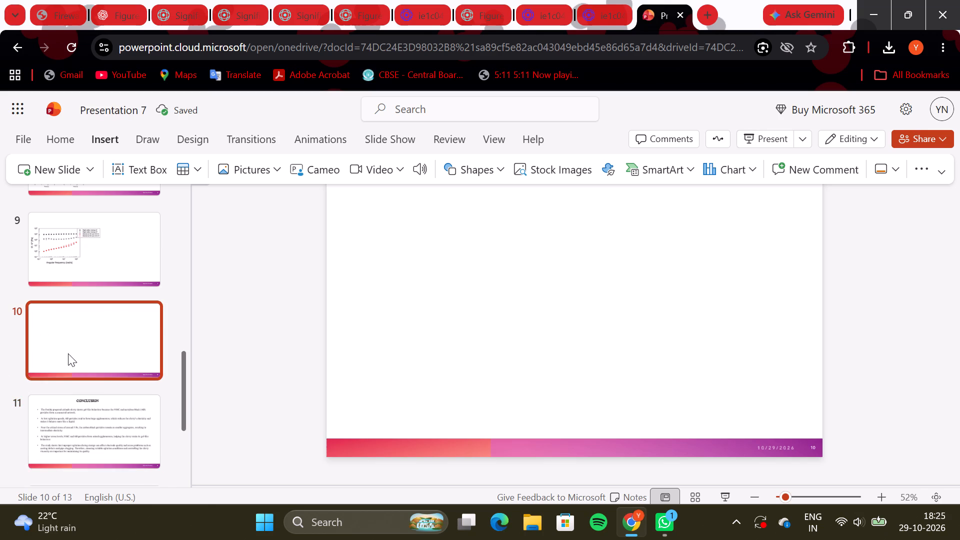
Insert the picture file "f 7" from the Downloads folder on slide 10.
{"action": "left_click", "coordinate": [260, 165]}
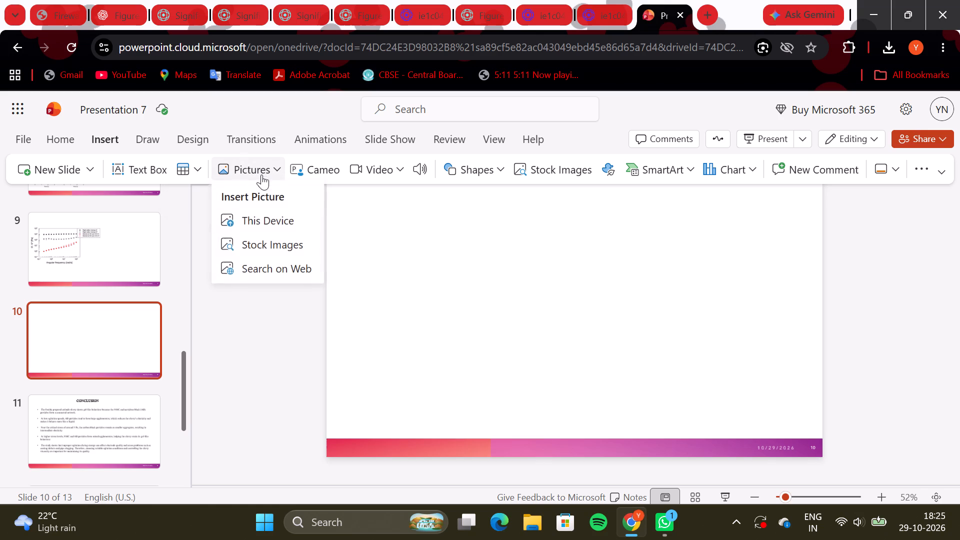
{"action": "left_click", "coordinate": [252, 224]}
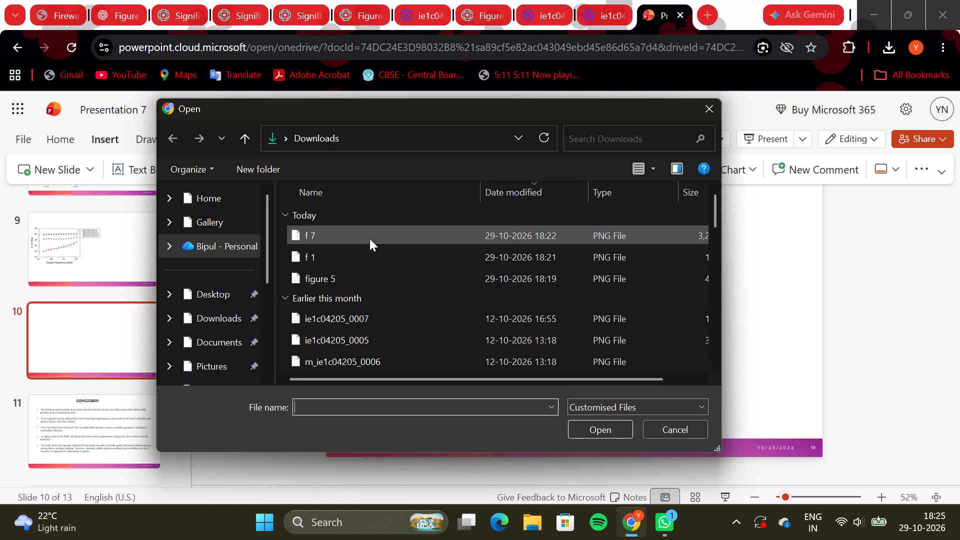
{"action": "left_click", "coordinate": [371, 237]}
{"action": "left_click", "coordinate": [620, 432]}
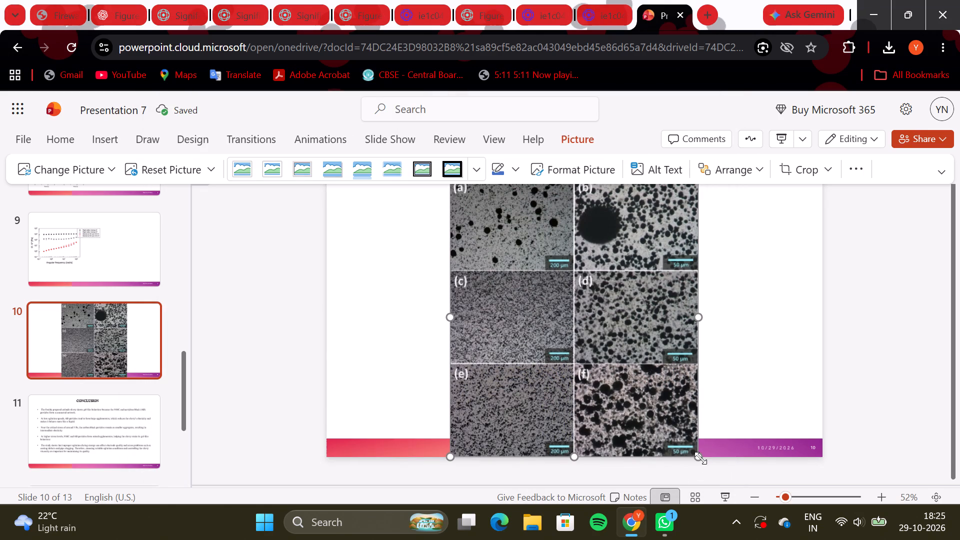
Shrink the inserted micrograph picture on slide 10 and place it along the slide's left side, above the coloured footer band.
{"action": "left_click_drag", "start_coordinate": [697, 457], "coordinate": [685, 444]}
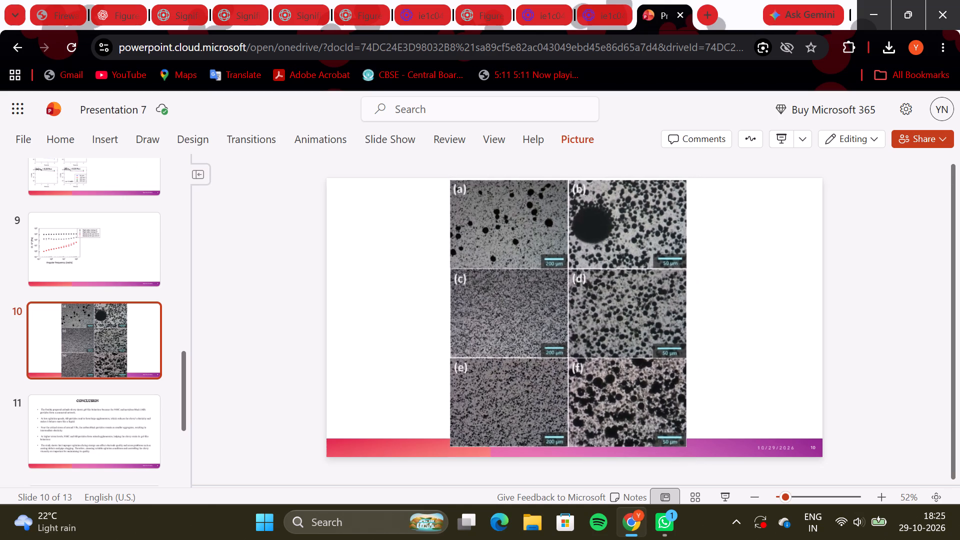
{"action": "left_click_drag", "start_coordinate": [685, 444], "coordinate": [620, 433]}
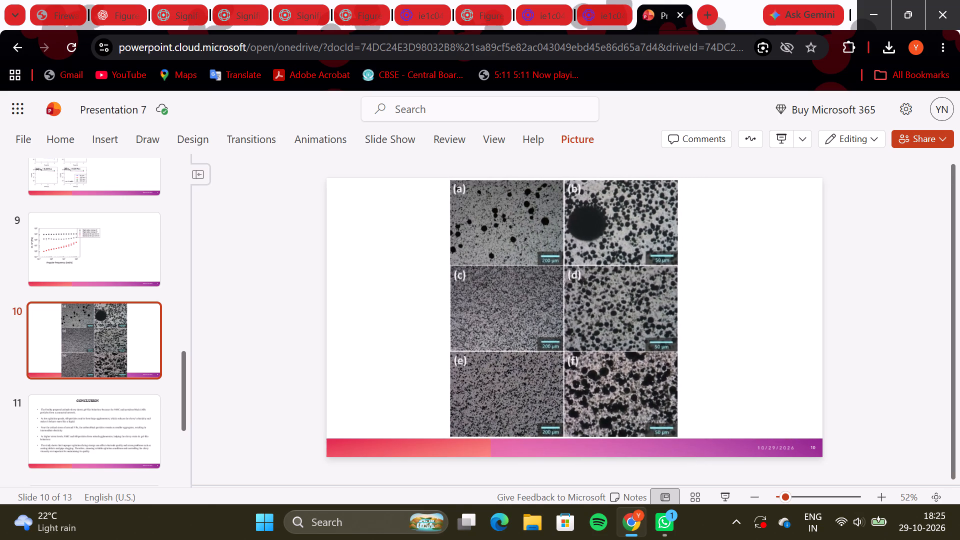
{"action": "left_click_drag", "start_coordinate": [620, 433], "coordinate": [551, 417]}
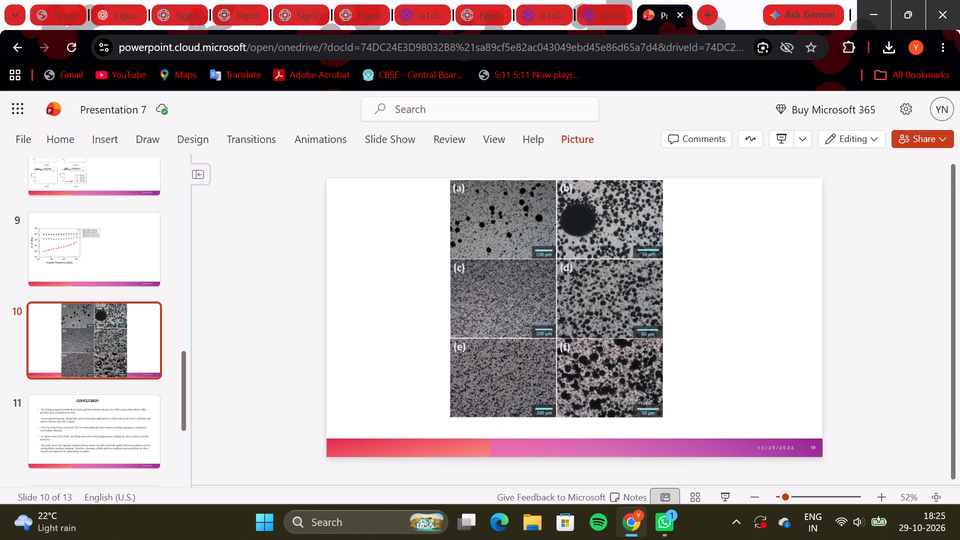
{"action": "left_click_drag", "start_coordinate": [551, 417], "coordinate": [538, 410]}
{"action": "left_click_drag", "start_coordinate": [537, 287], "coordinate": [481, 306]}
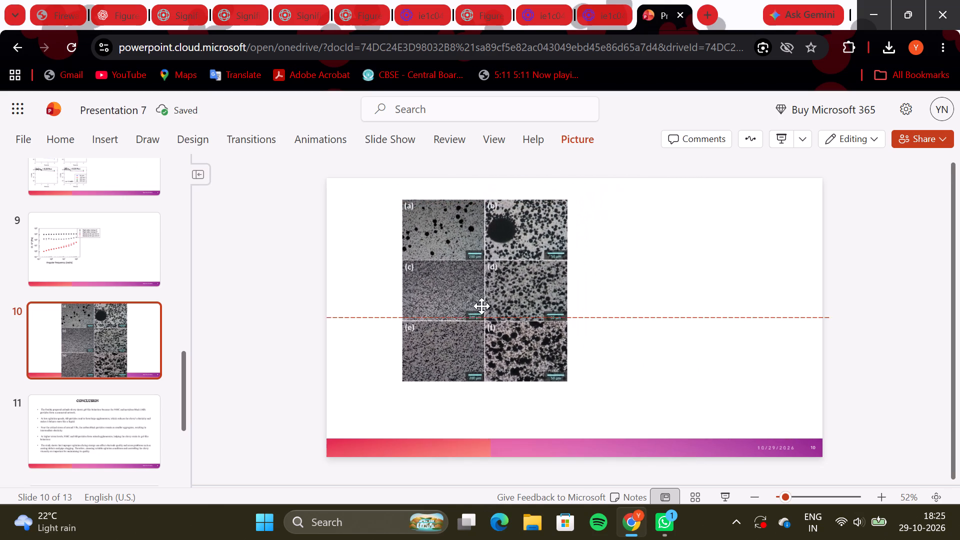
{"action": "left_click_drag", "start_coordinate": [481, 306], "coordinate": [436, 320]}
{"action": "left_click_drag", "start_coordinate": [449, 320], "coordinate": [448, 313]}
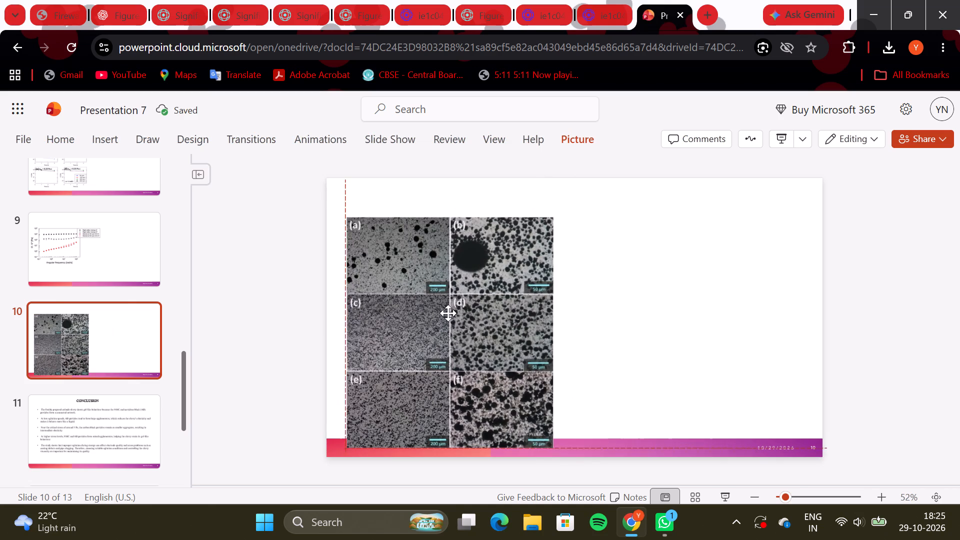
{"action": "left_click_drag", "start_coordinate": [448, 313], "coordinate": [452, 294]}
{"action": "left_click", "coordinate": [663, 349]}
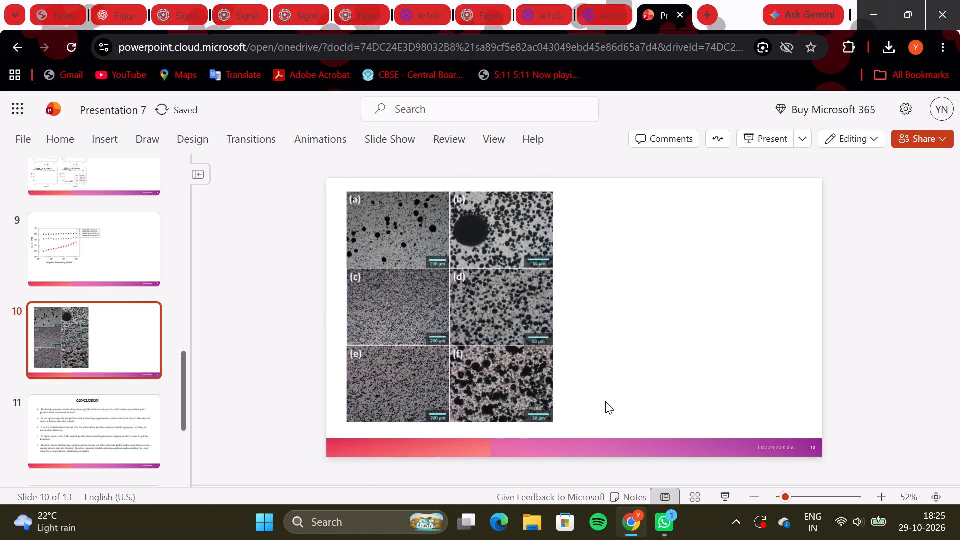
Go to slide 8 with the Figure 5 plots.
{"action": "scroll", "coordinate": [220, 361], "scroll_direction": "up", "scroll_amount": 1}
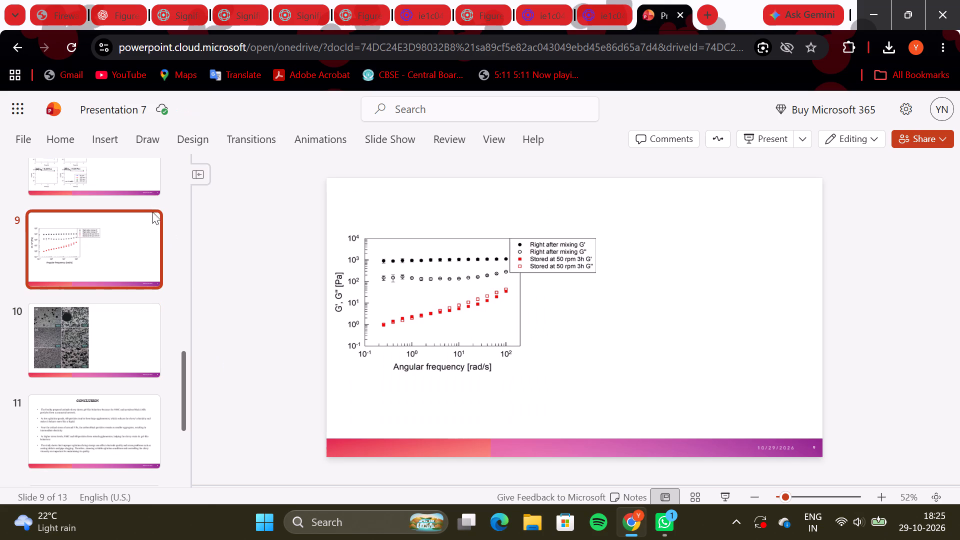
{"action": "left_click", "coordinate": [114, 183]}
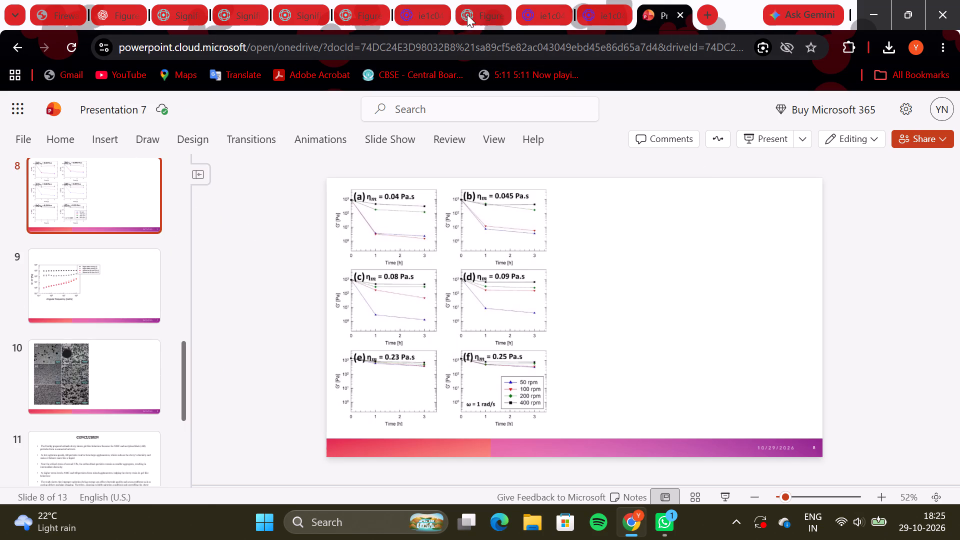
Close the leftover enlarged-figure and image browser tabs for Figures 7 and 1, keeping the ie1c04205_0006.png image open.
{"action": "left_click", "coordinate": [355, 13]}
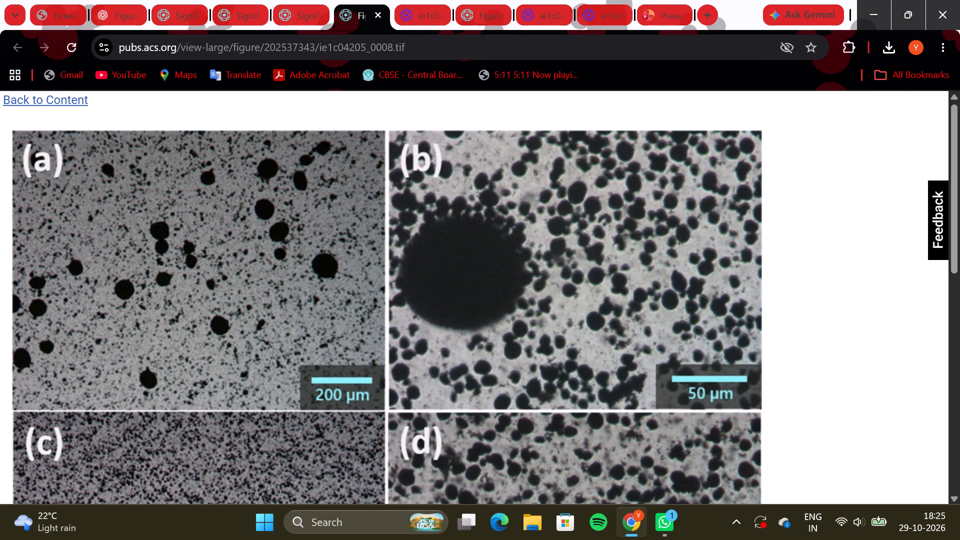
{"action": "left_click", "coordinate": [379, 13]}
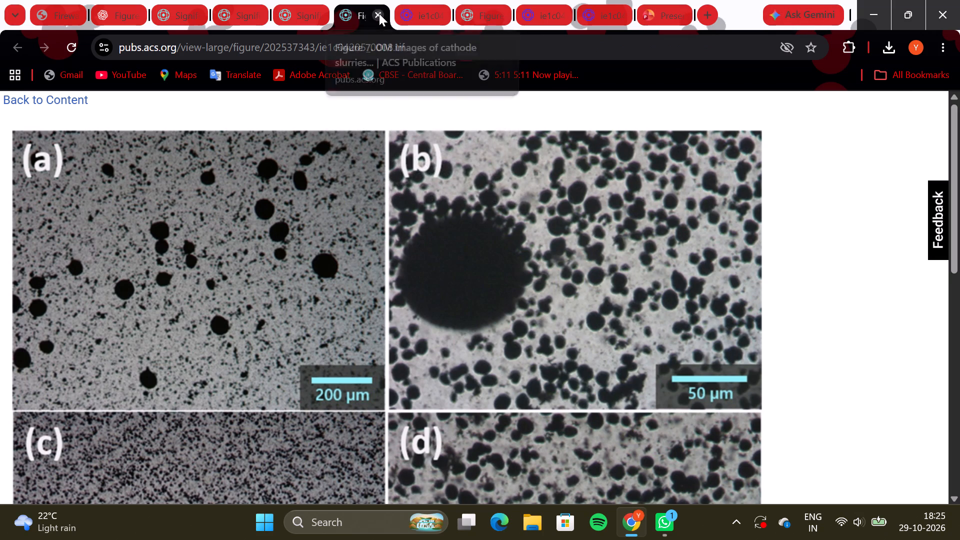
{"action": "left_click", "coordinate": [379, 13]}
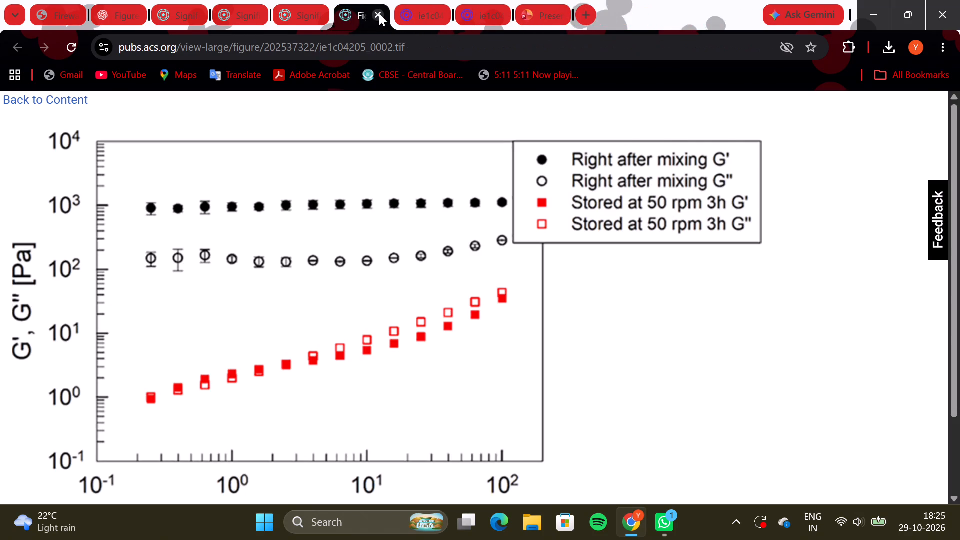
{"action": "left_click", "coordinate": [379, 13]}
{"action": "left_click", "coordinate": [379, 13]}
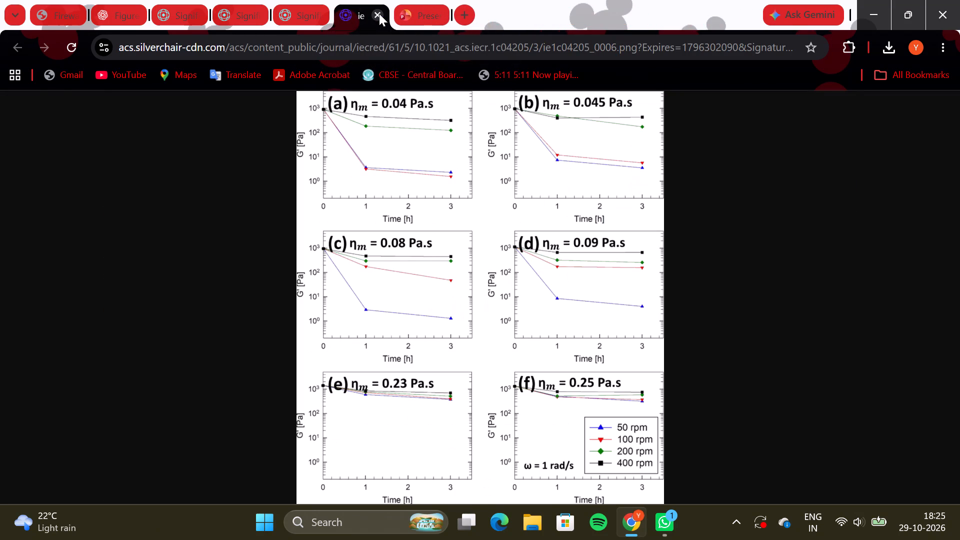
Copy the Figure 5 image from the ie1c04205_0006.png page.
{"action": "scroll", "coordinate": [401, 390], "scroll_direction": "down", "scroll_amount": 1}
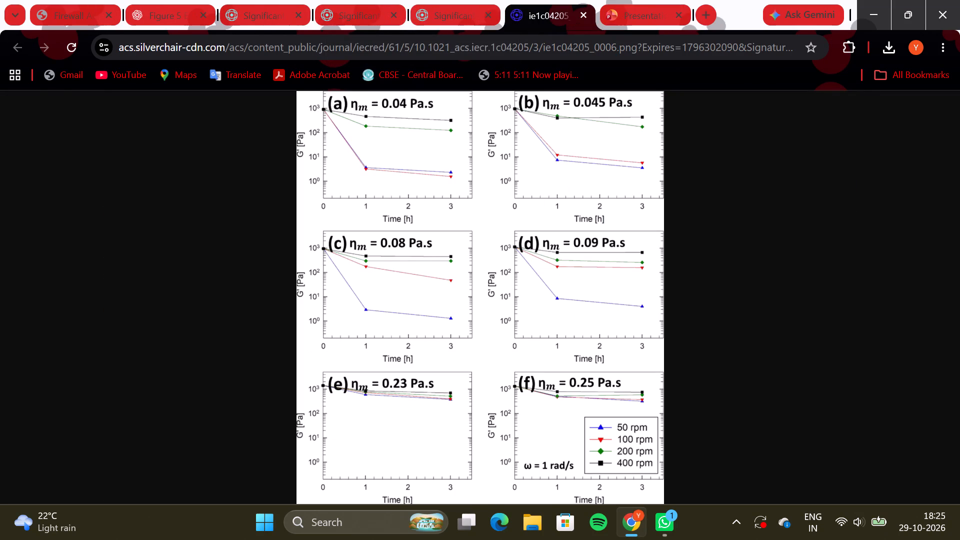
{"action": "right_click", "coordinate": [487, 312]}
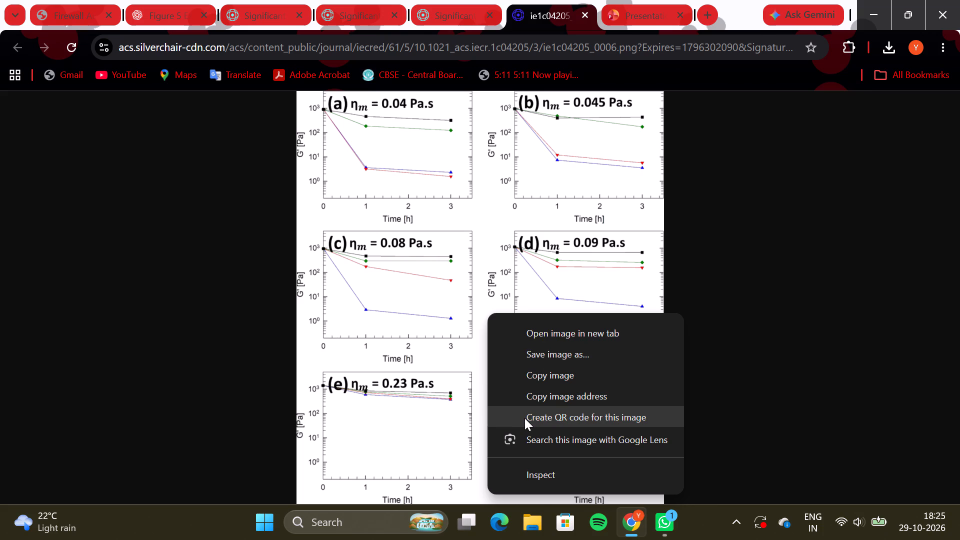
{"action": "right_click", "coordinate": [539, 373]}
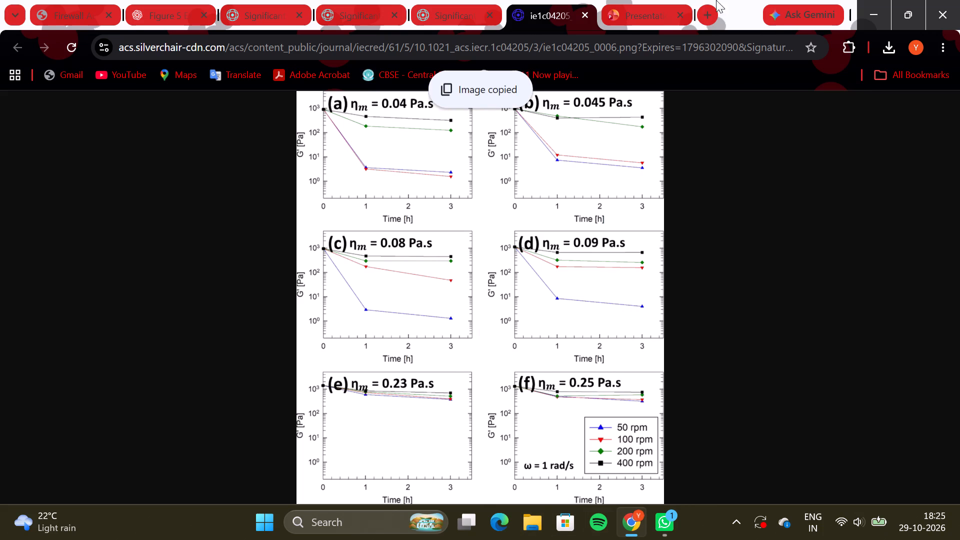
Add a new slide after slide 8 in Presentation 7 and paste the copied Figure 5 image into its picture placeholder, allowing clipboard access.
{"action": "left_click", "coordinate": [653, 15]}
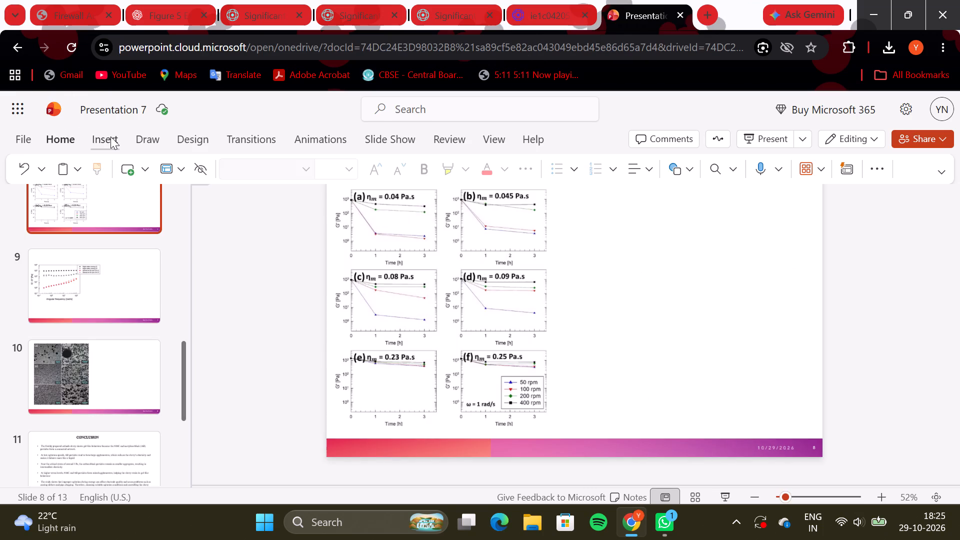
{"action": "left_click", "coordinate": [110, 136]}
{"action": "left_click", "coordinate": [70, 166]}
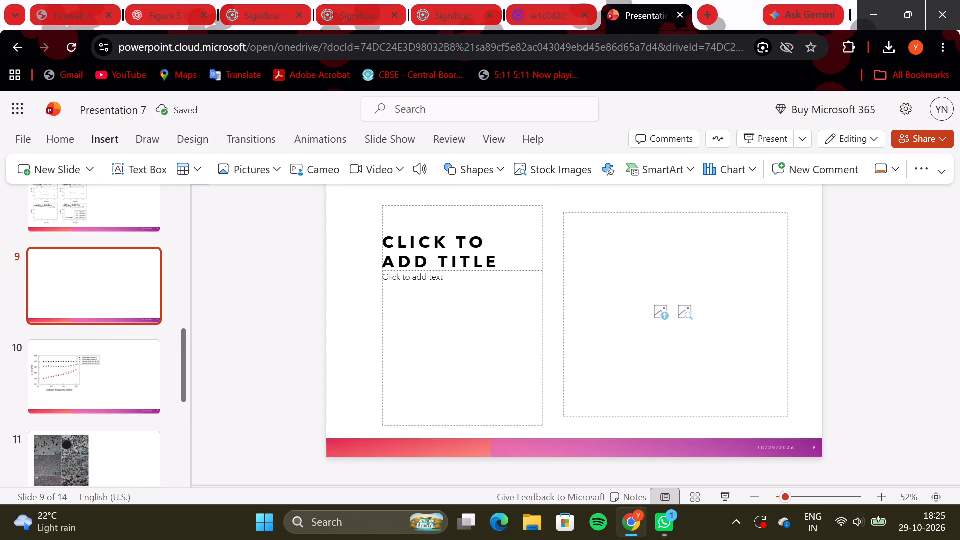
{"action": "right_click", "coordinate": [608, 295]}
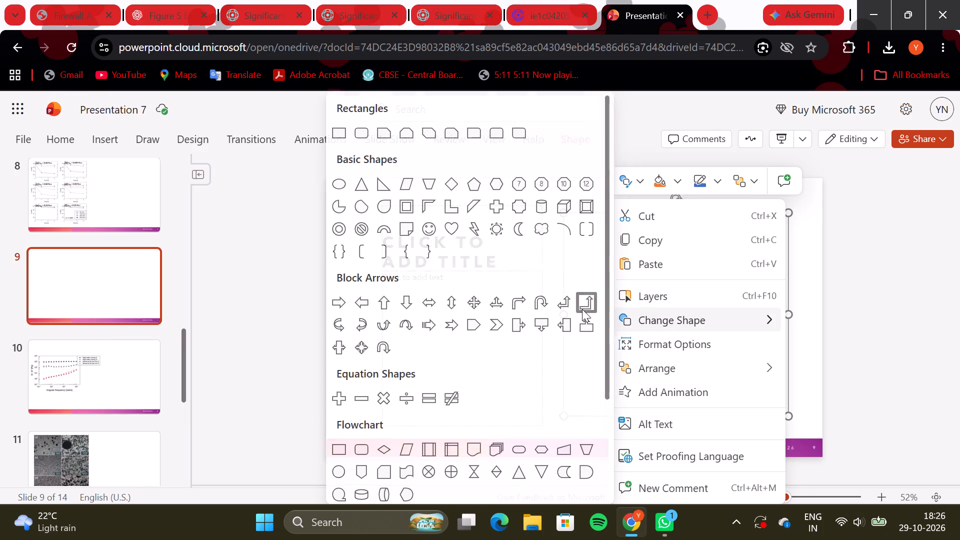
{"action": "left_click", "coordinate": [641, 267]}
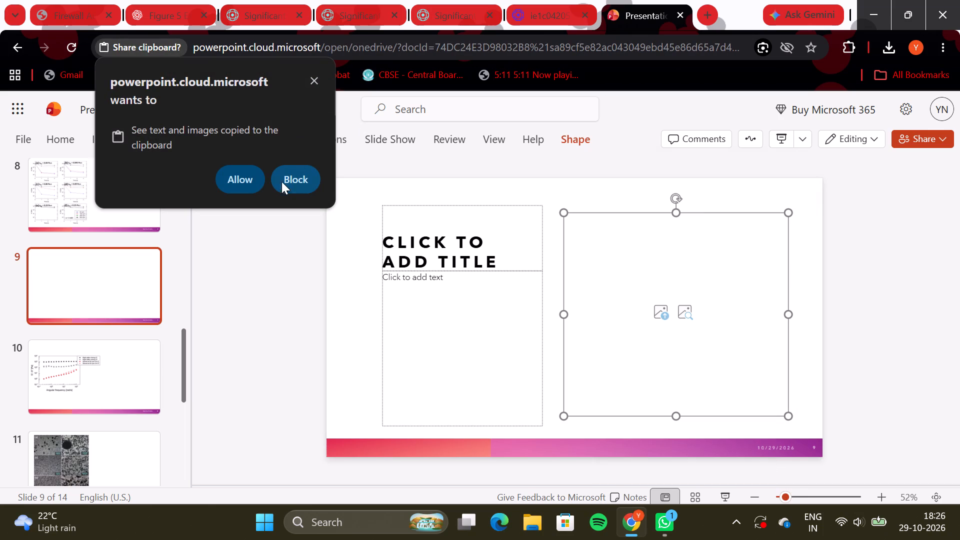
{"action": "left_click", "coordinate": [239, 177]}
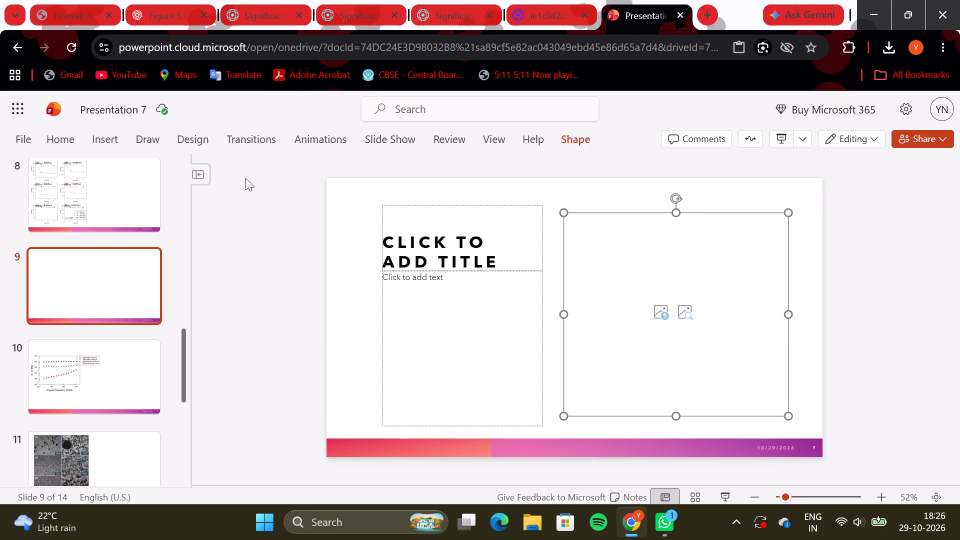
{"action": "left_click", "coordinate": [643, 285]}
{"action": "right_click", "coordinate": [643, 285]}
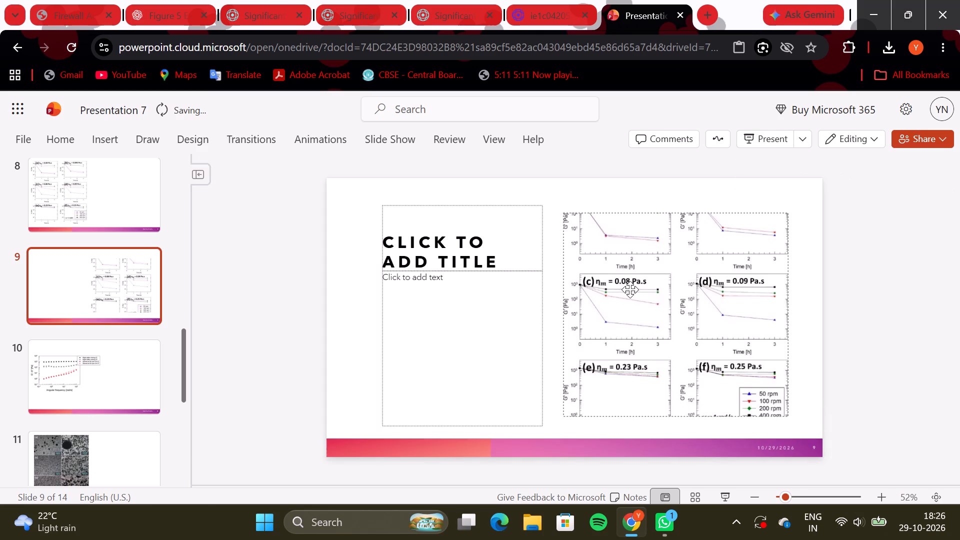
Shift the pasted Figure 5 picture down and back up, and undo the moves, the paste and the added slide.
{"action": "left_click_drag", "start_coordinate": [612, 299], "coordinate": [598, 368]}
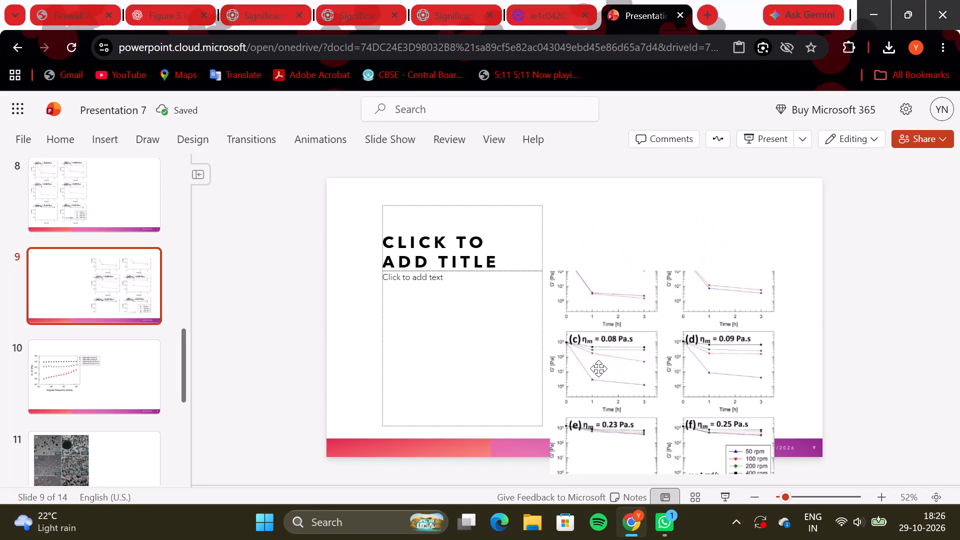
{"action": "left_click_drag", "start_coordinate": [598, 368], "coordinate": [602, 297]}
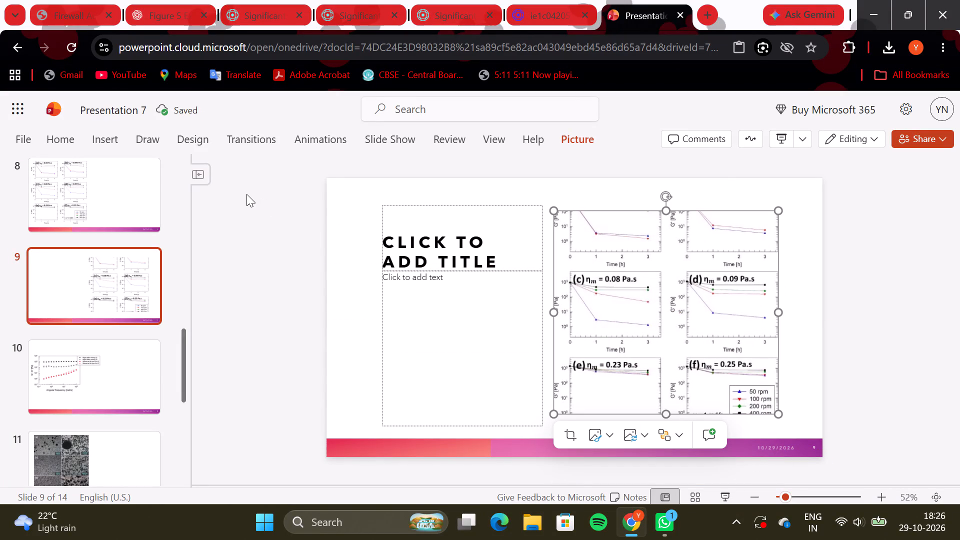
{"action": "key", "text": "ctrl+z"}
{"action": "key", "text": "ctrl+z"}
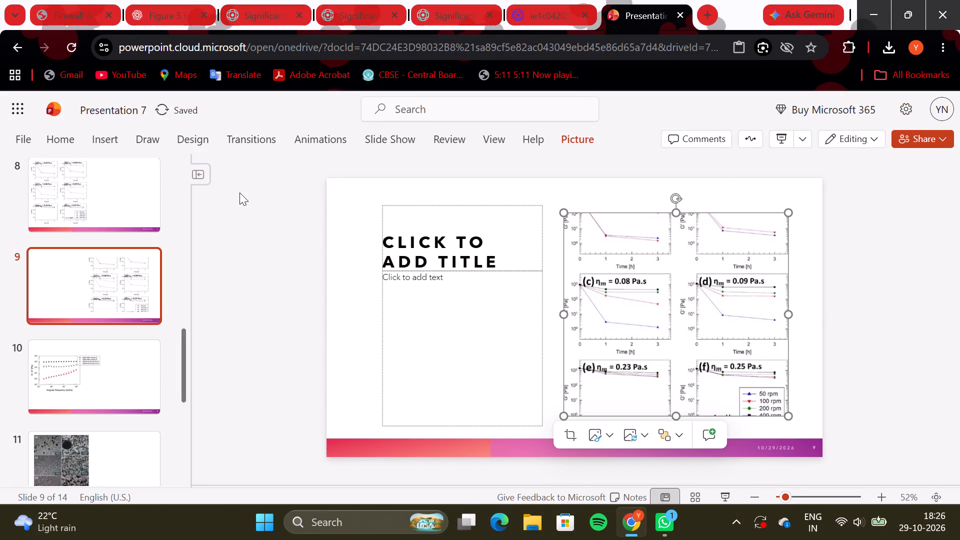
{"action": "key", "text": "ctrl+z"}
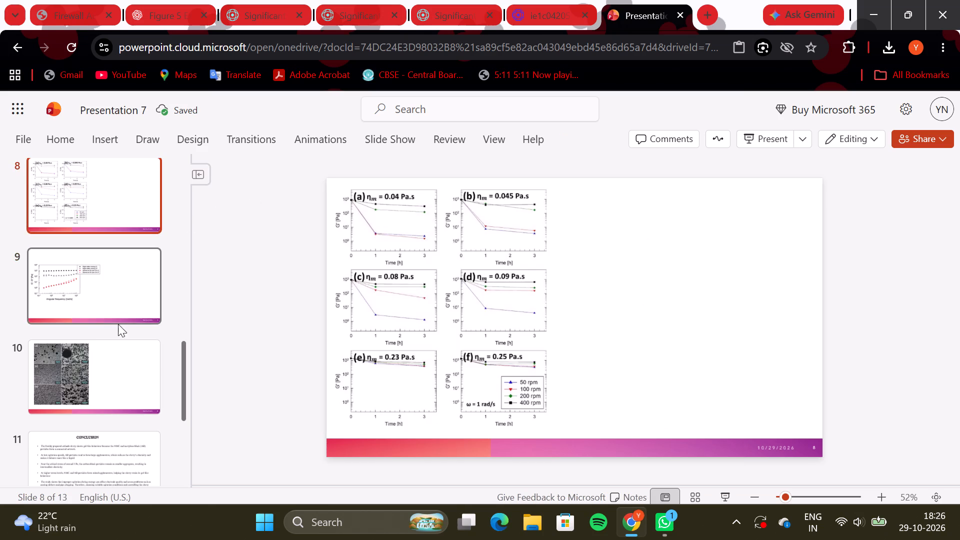
Place an empty text box about 3.00" wide in the blank area right of the Figure 5 plots on slide 8.
{"action": "left_click", "coordinate": [660, 284]}
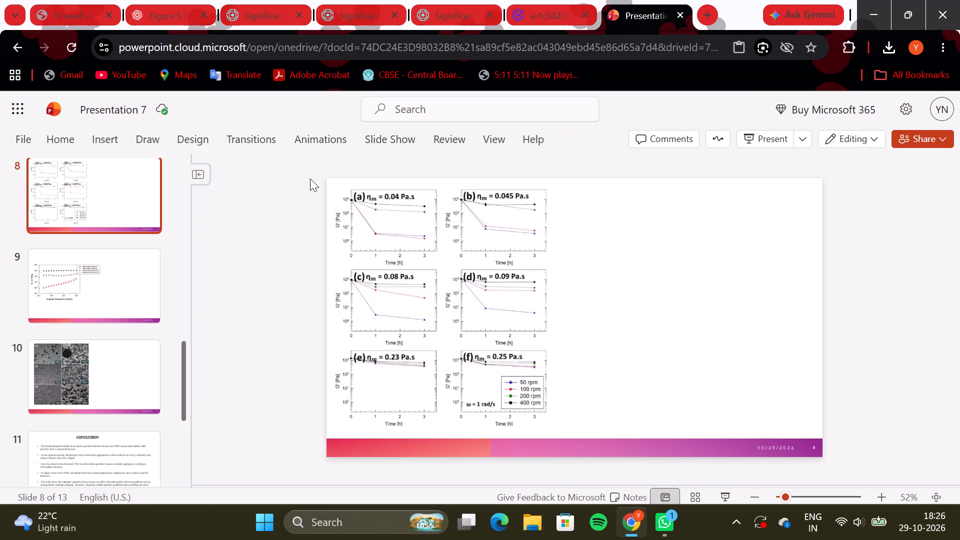
{"action": "left_click", "coordinate": [108, 140]}
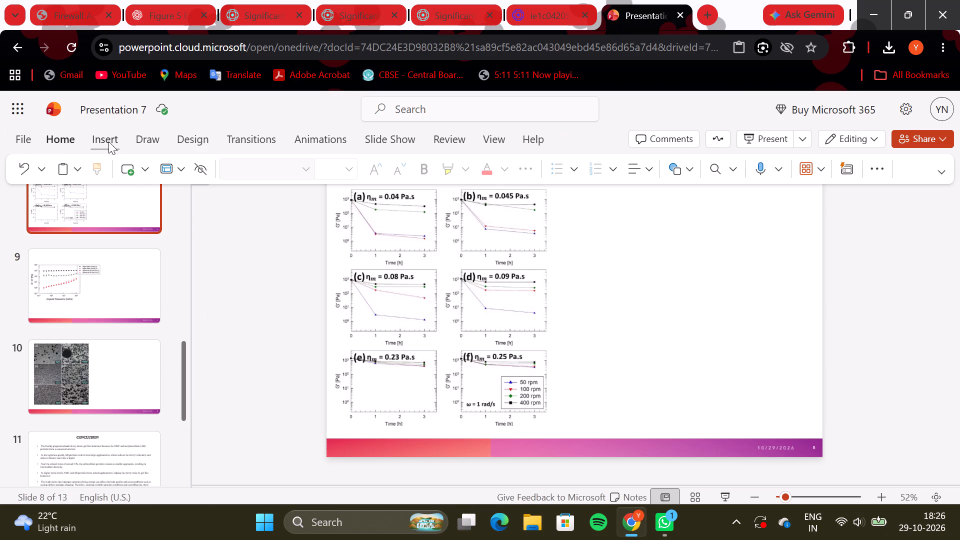
{"action": "left_click", "coordinate": [151, 170]}
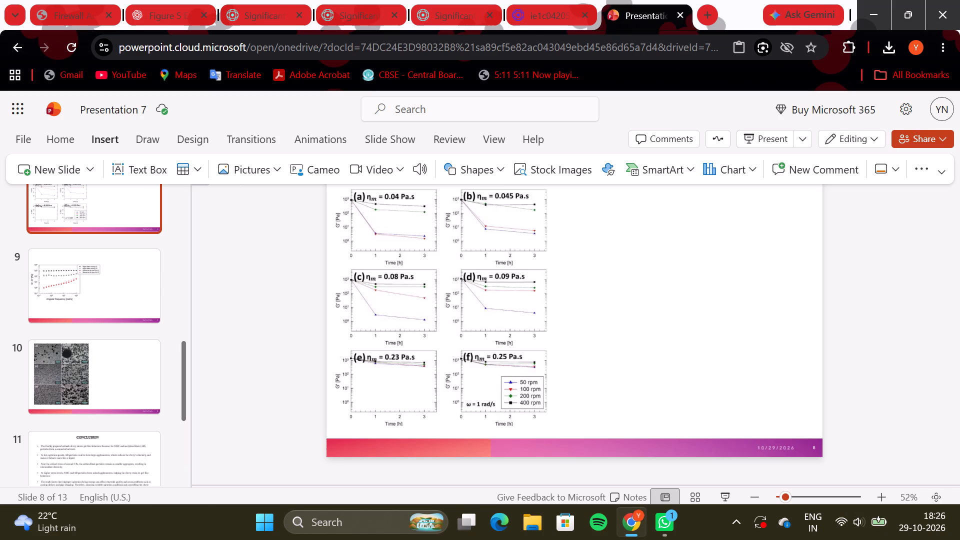
{"action": "left_click", "coordinate": [645, 225]}
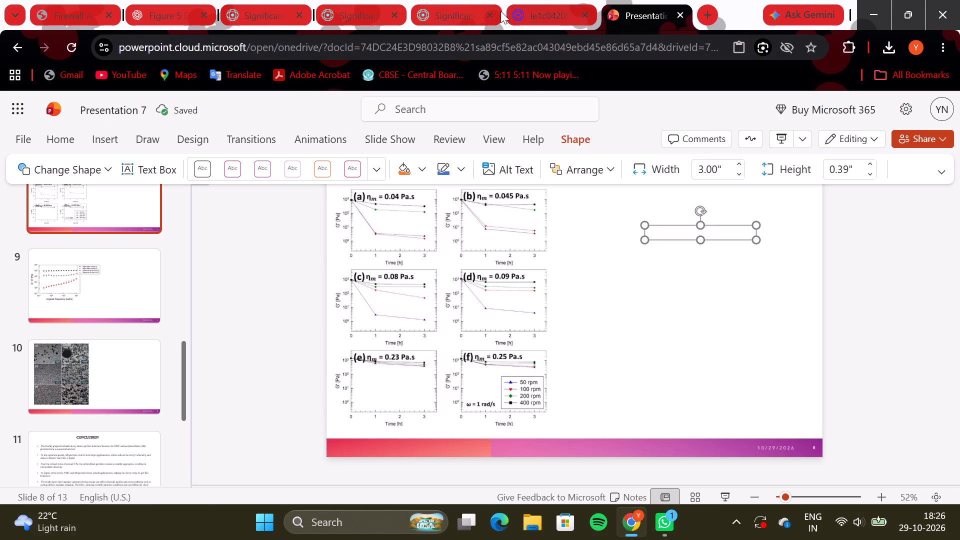
Close two of the three duplicate browser tabs of the ACS cathode slurry article.
{"action": "left_click", "coordinate": [547, 10]}
{"action": "left_click", "coordinate": [465, 9]}
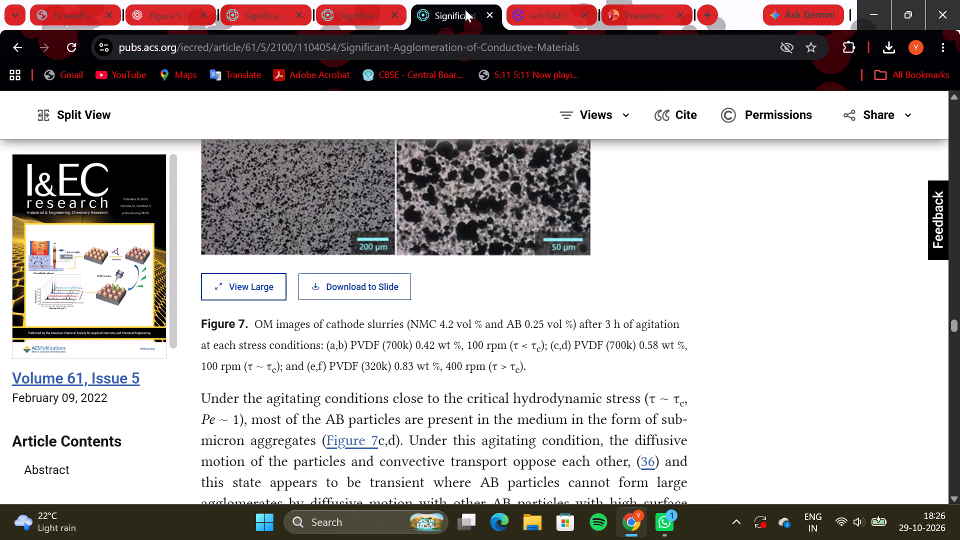
{"action": "left_click", "coordinate": [487, 11]}
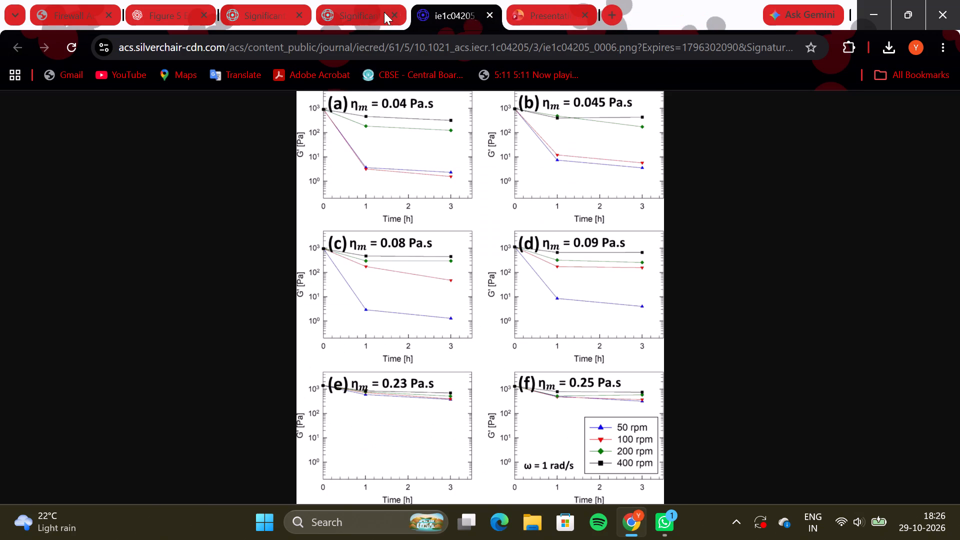
{"action": "left_click", "coordinate": [396, 15]}
{"action": "left_click", "coordinate": [266, 13]}
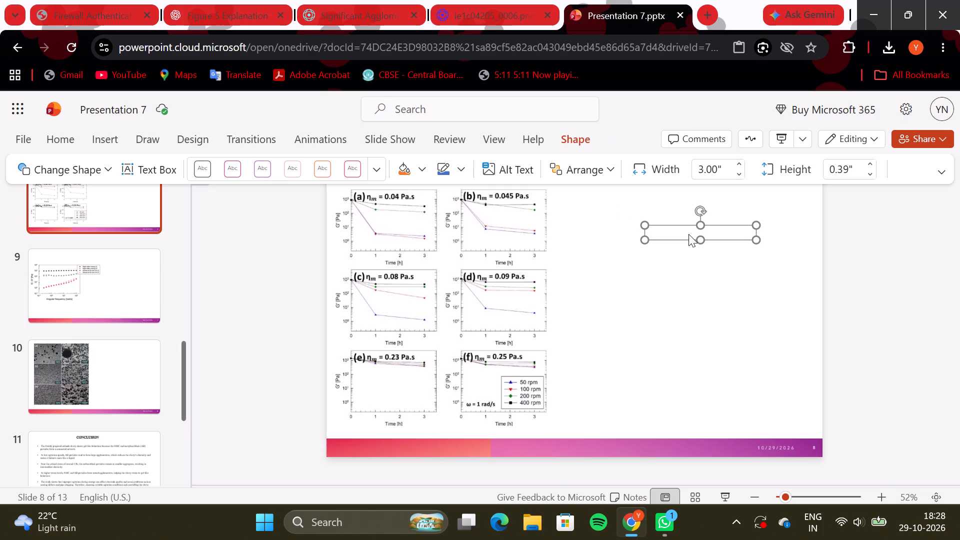
{"action": "left_click", "coordinate": [688, 234]}
{"action": "left_click", "coordinate": [688, 234]}
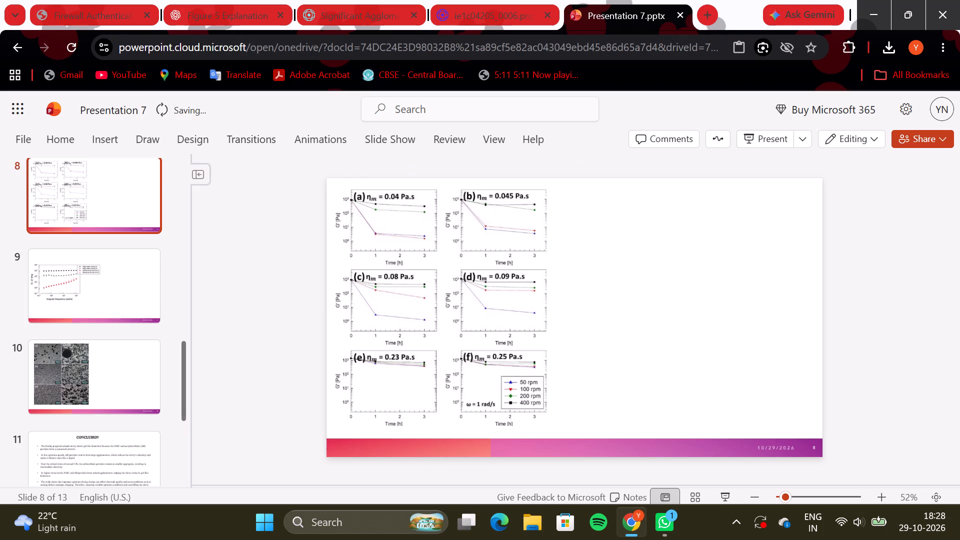
{"action": "left_click", "coordinate": [104, 143]}
{"action": "left_click", "coordinate": [131, 165]}
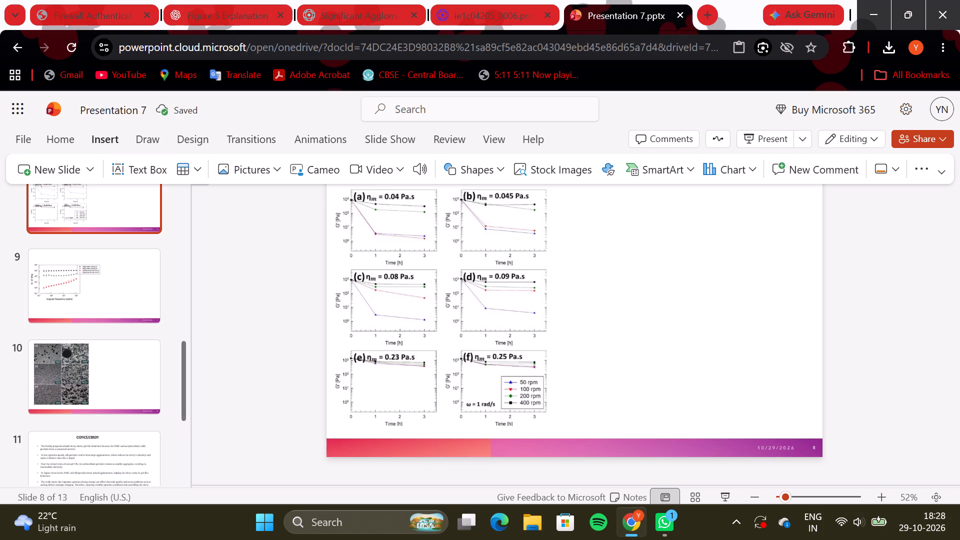
{"action": "left_click", "coordinate": [672, 251]}
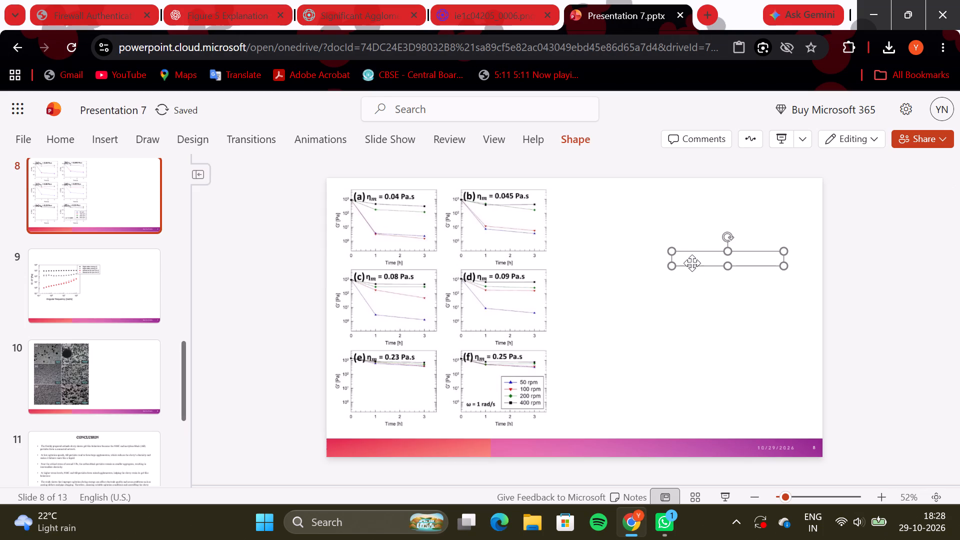
{"action": "key", "text": "ctrl+v"}
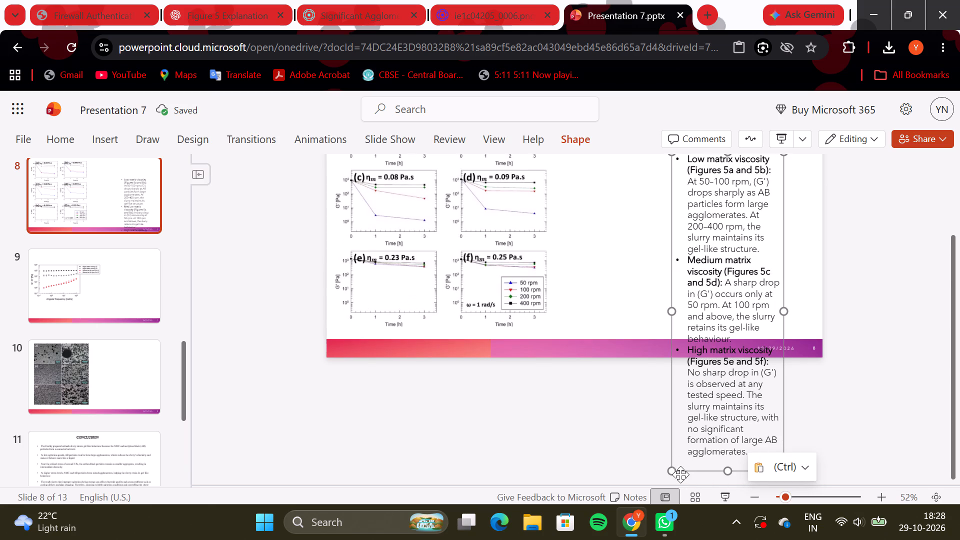
Widen the viscosity text box on slide 8 and move it beside the Figure 5 plots, clear of the coloured footer band.
{"action": "left_click_drag", "start_coordinate": [673, 470], "coordinate": [634, 352]}
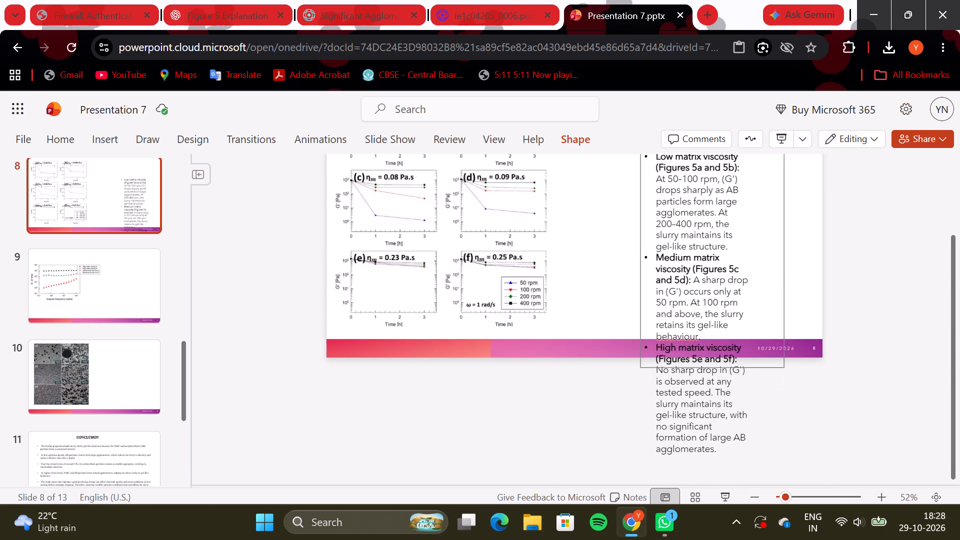
{"action": "left_click_drag", "start_coordinate": [634, 352], "coordinate": [618, 331]}
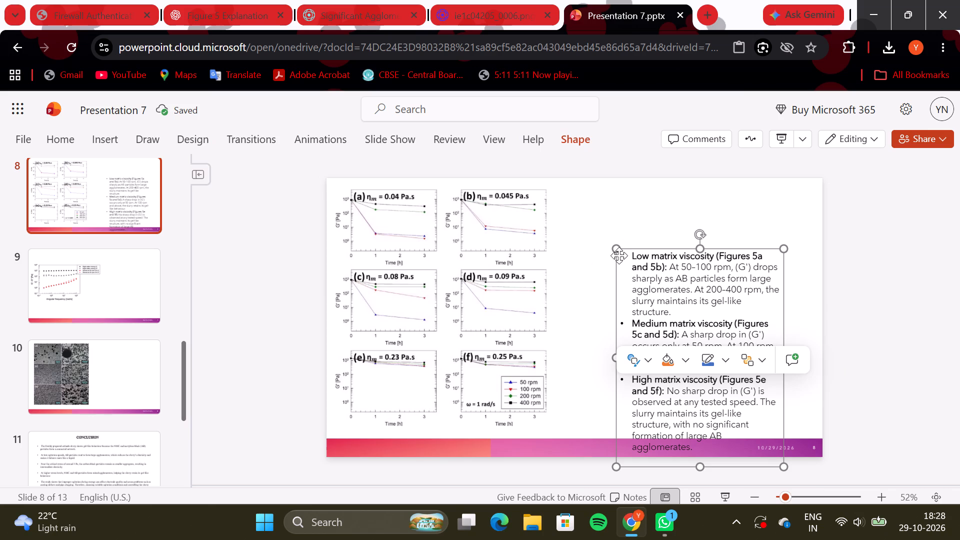
{"action": "left_click_drag", "start_coordinate": [618, 255], "coordinate": [601, 228]}
Set the font of all three viscosity points beside the Figure 5 plots on slide 8 to Times New Roman.
{"action": "left_click_drag", "start_coordinate": [614, 225], "coordinate": [635, 247]}
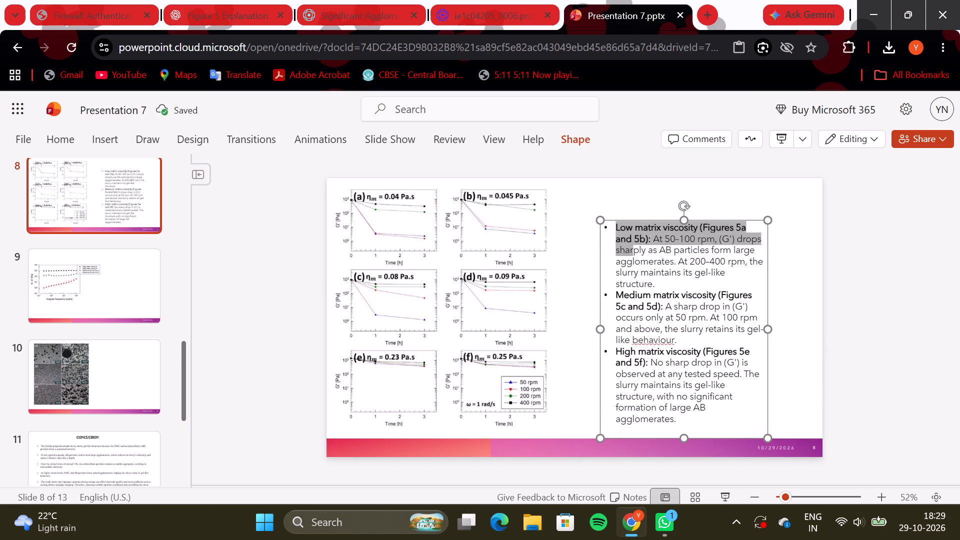
{"action": "left_click_drag", "start_coordinate": [635, 247], "coordinate": [713, 424]}
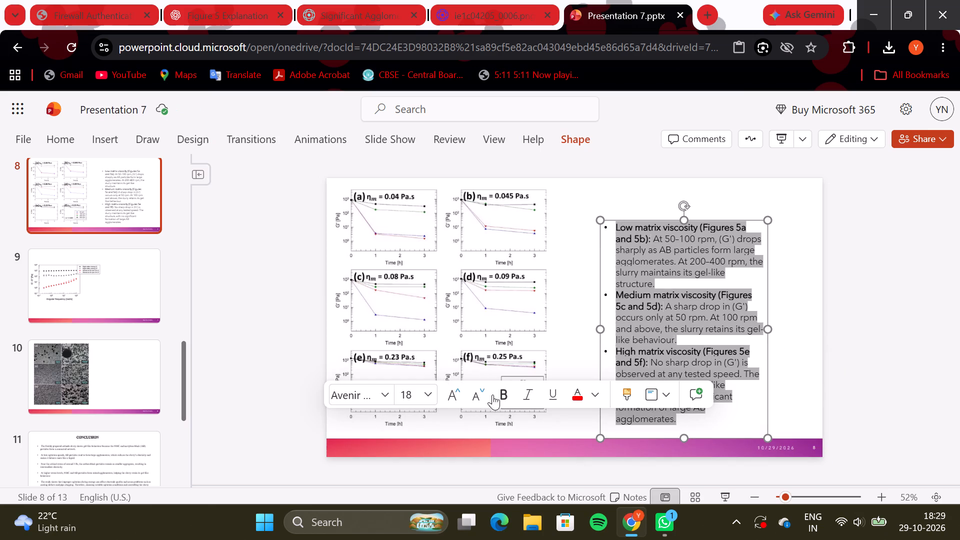
{"action": "left_click", "coordinate": [387, 392]}
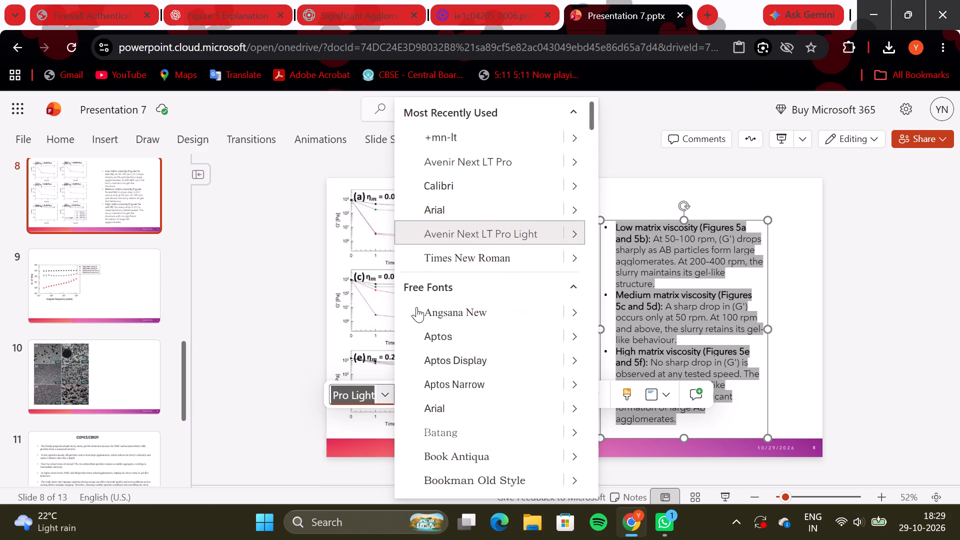
{"action": "left_click", "coordinate": [482, 256]}
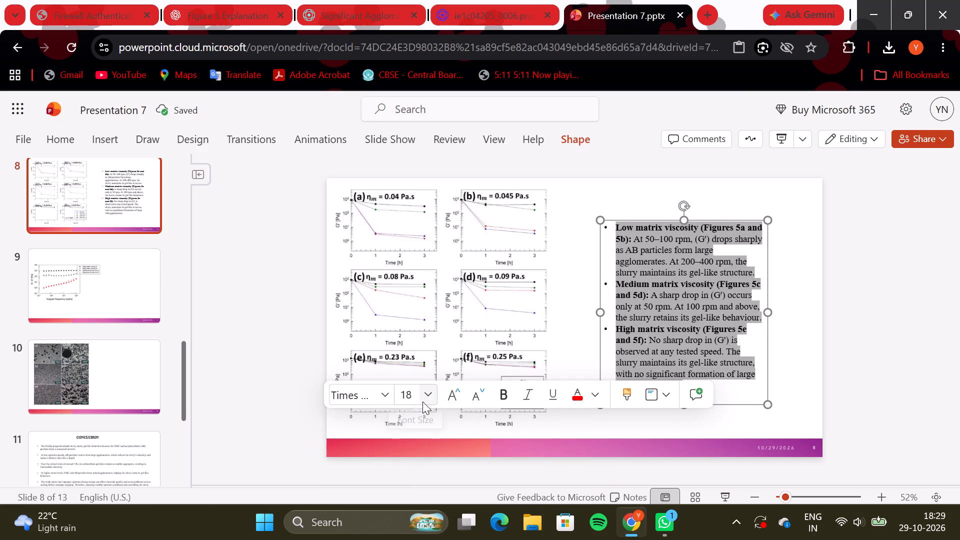
{"action": "left_click", "coordinate": [786, 246]}
Justify the text of all three viscosity points in the text box on slide 8.
{"action": "left_click_drag", "start_coordinate": [612, 226], "coordinate": [628, 284]}
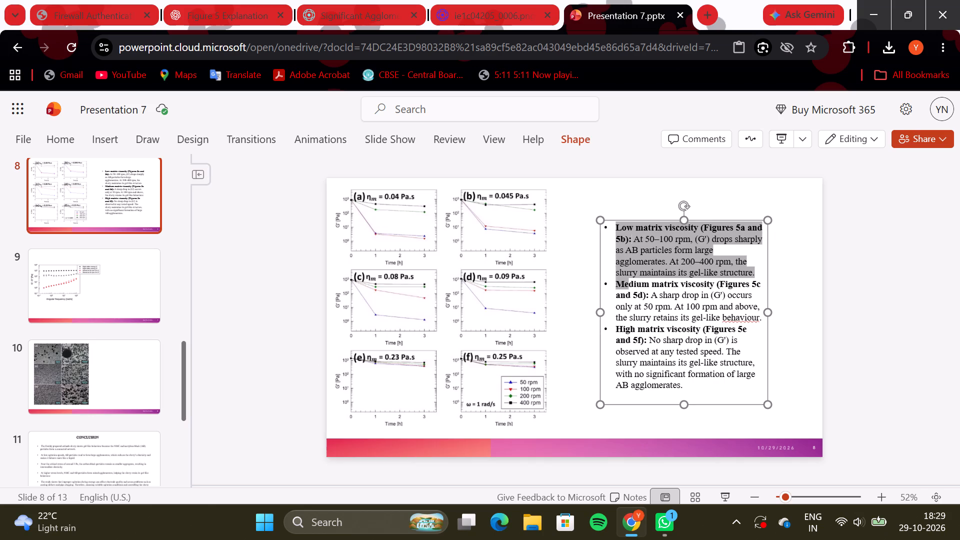
{"action": "left_click_drag", "start_coordinate": [628, 284], "coordinate": [713, 408]}
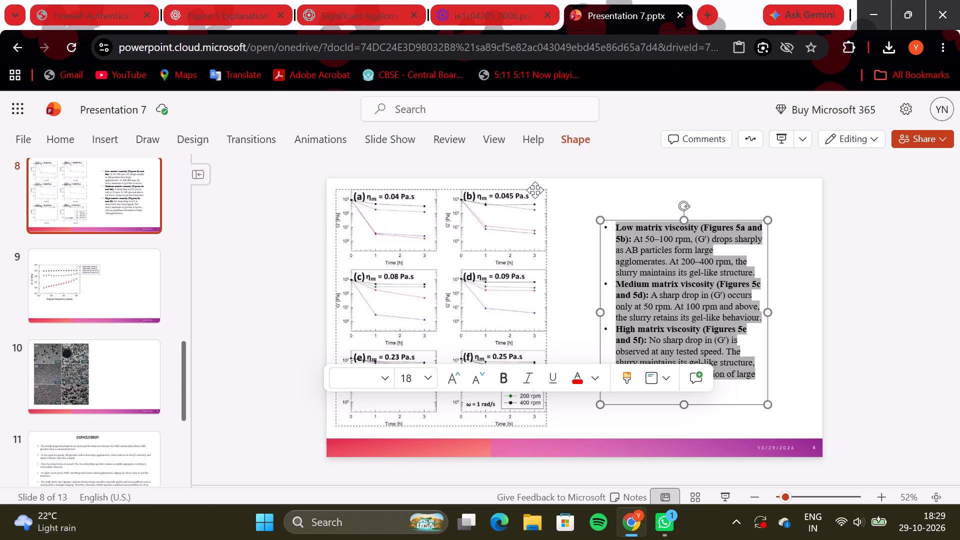
{"action": "left_click", "coordinate": [52, 143]}
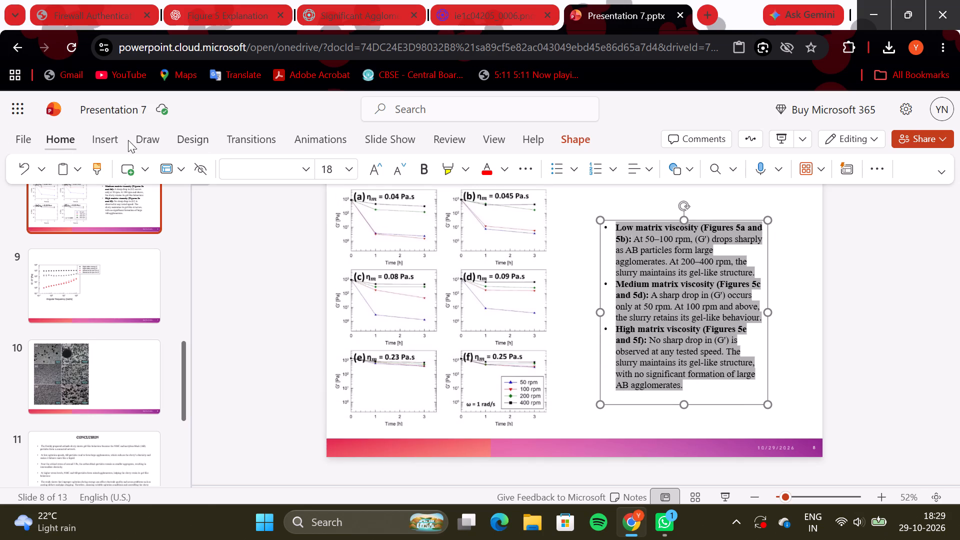
{"action": "left_click", "coordinate": [642, 170]}
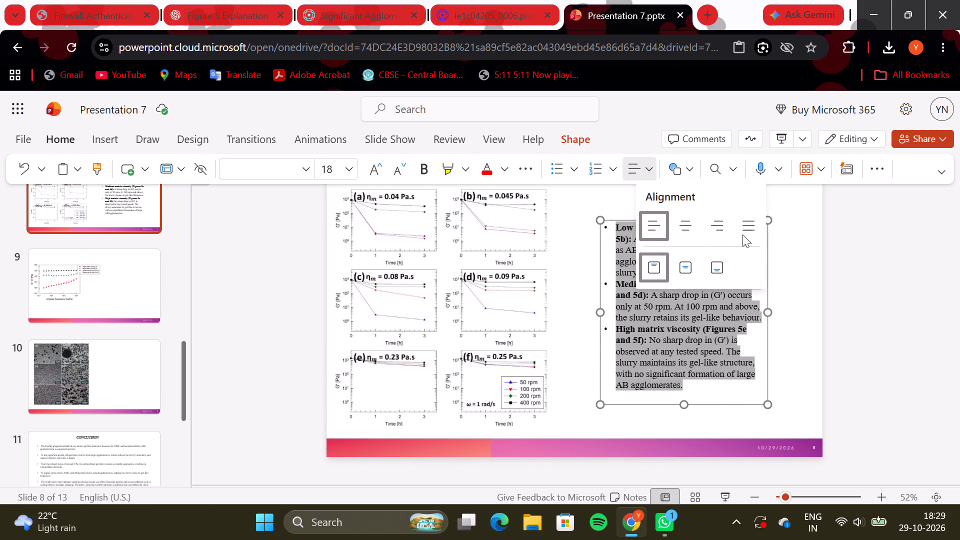
{"action": "left_click", "coordinate": [757, 229]}
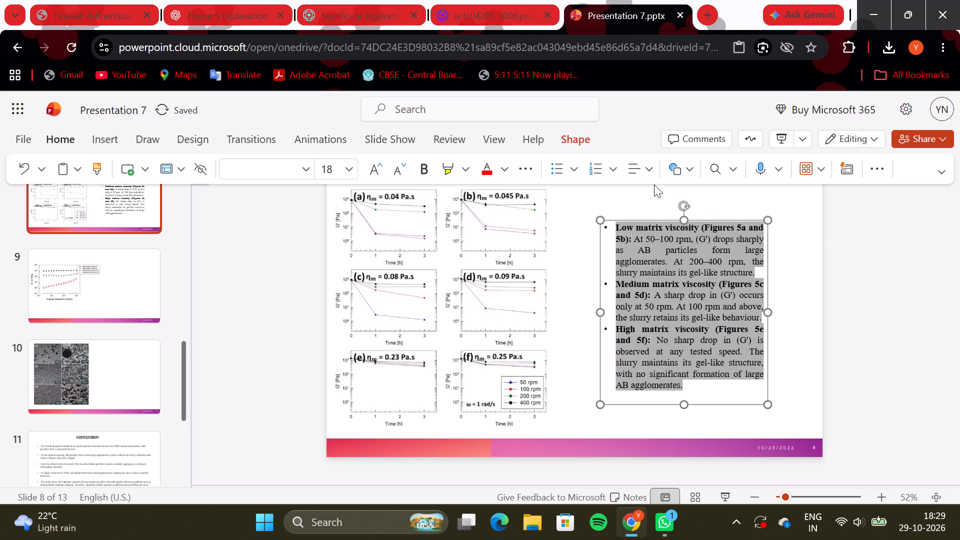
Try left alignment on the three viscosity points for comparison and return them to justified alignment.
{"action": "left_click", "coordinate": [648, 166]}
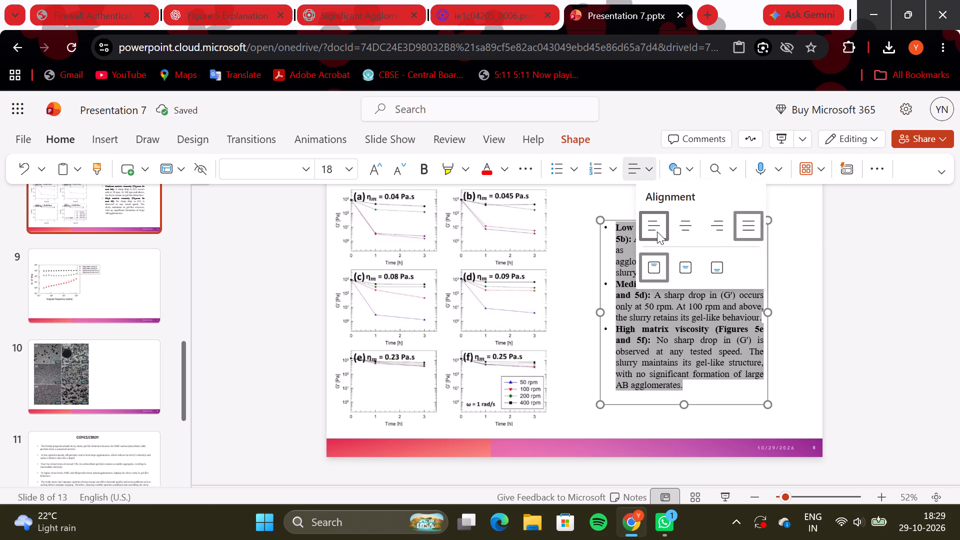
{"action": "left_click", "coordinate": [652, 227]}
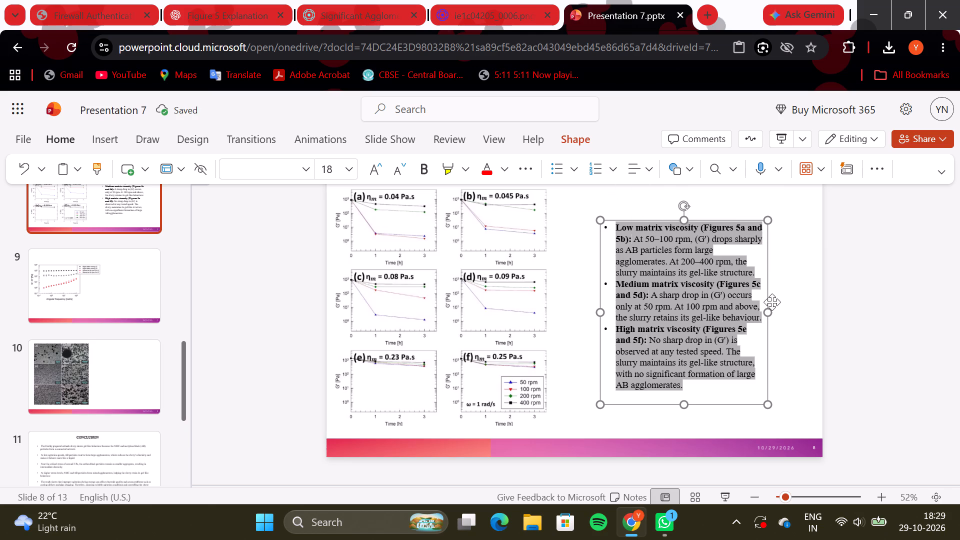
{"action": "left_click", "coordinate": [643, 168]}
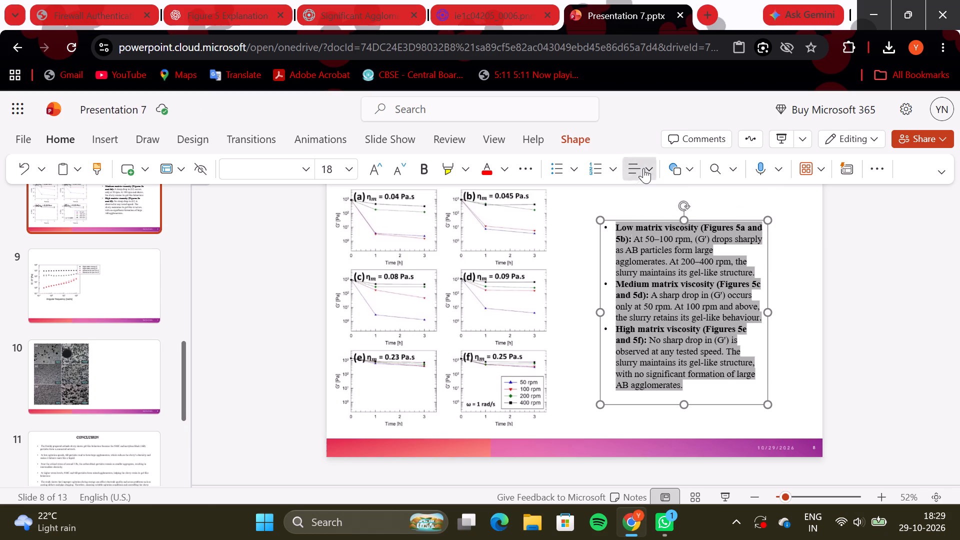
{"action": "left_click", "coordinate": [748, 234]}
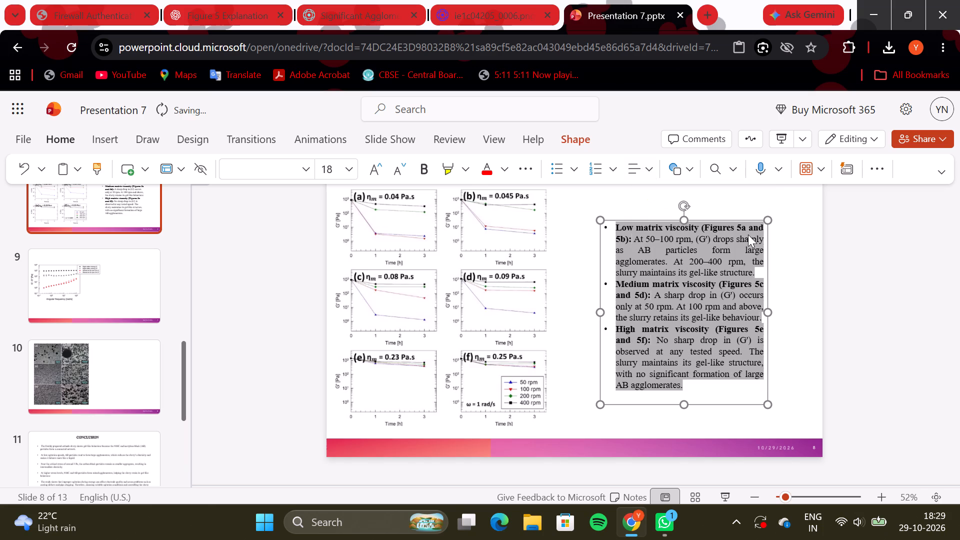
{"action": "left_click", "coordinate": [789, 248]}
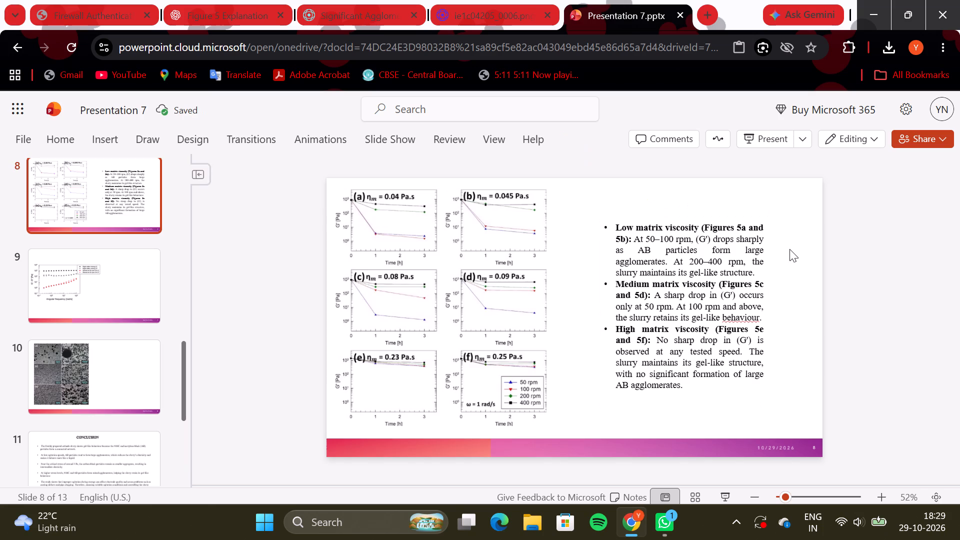
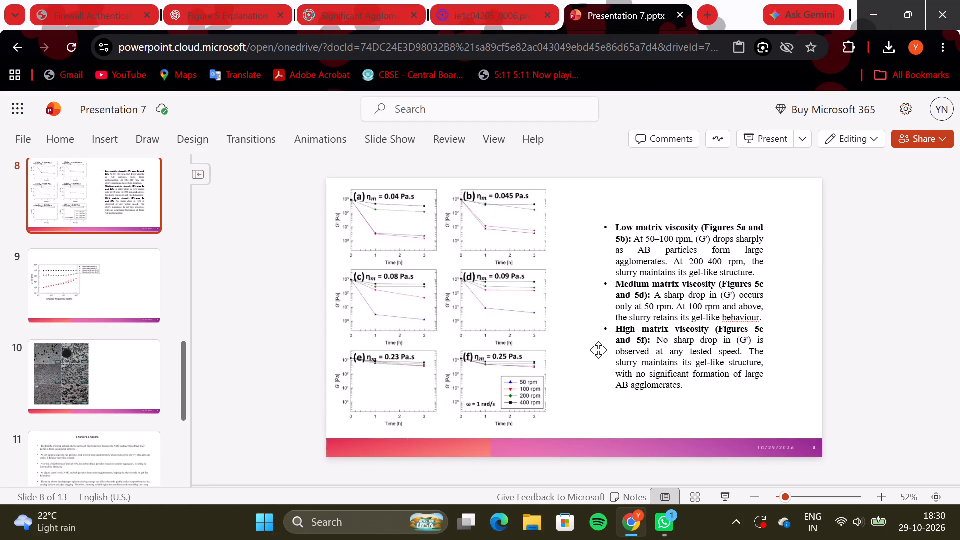
Widen the viscosity text box beside the Figure 5 plots on slide 8 and position it with free space above.
{"action": "left_click_drag", "start_coordinate": [598, 350], "coordinate": [592, 370]}
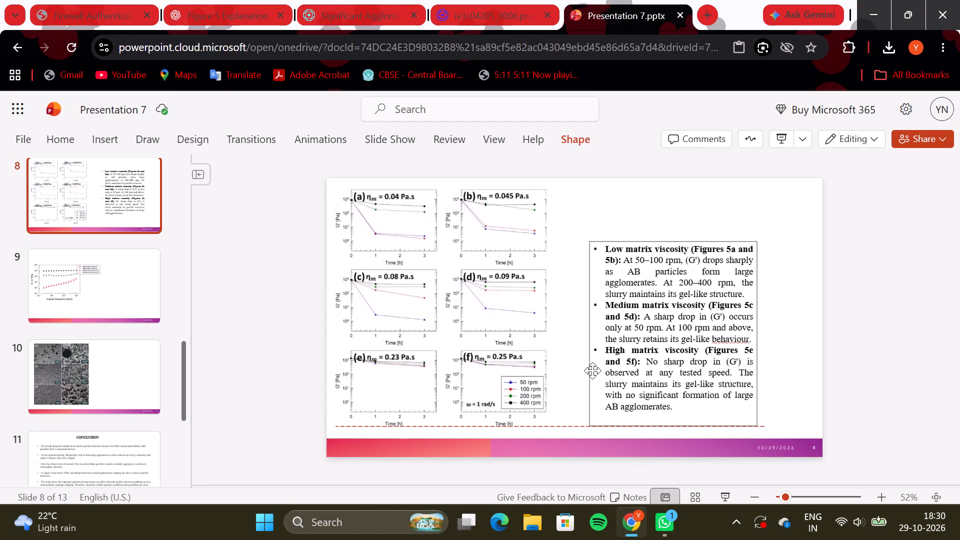
{"action": "left_click_drag", "start_coordinate": [592, 370], "coordinate": [598, 362]}
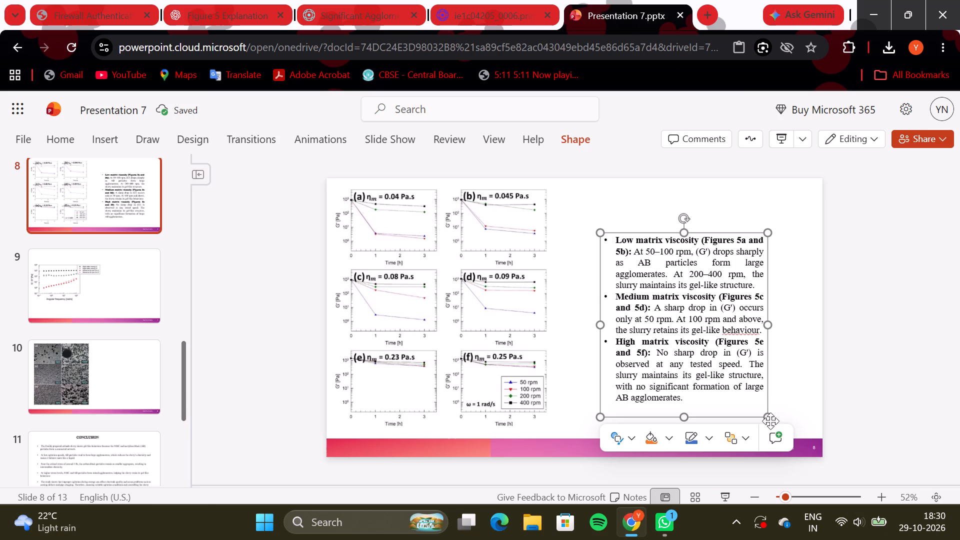
{"action": "left_click_drag", "start_coordinate": [769, 417], "coordinate": [801, 433]}
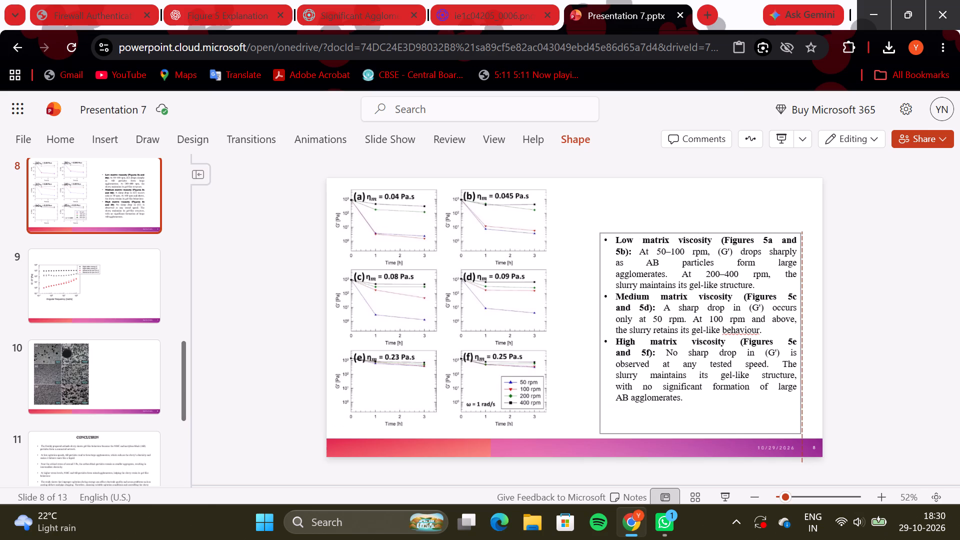
{"action": "left_click_drag", "start_coordinate": [603, 234], "coordinate": [586, 217]}
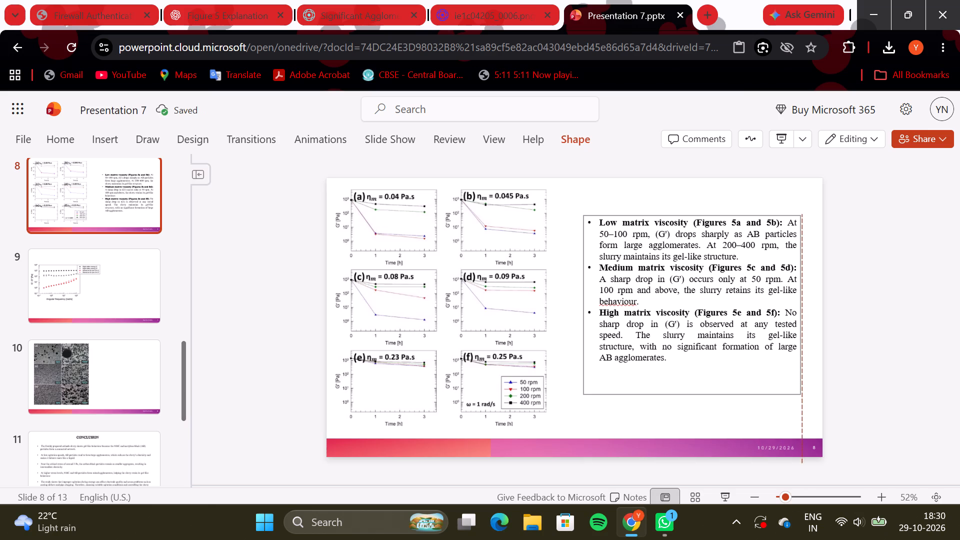
{"action": "left_click_drag", "start_coordinate": [586, 217], "coordinate": [586, 216]}
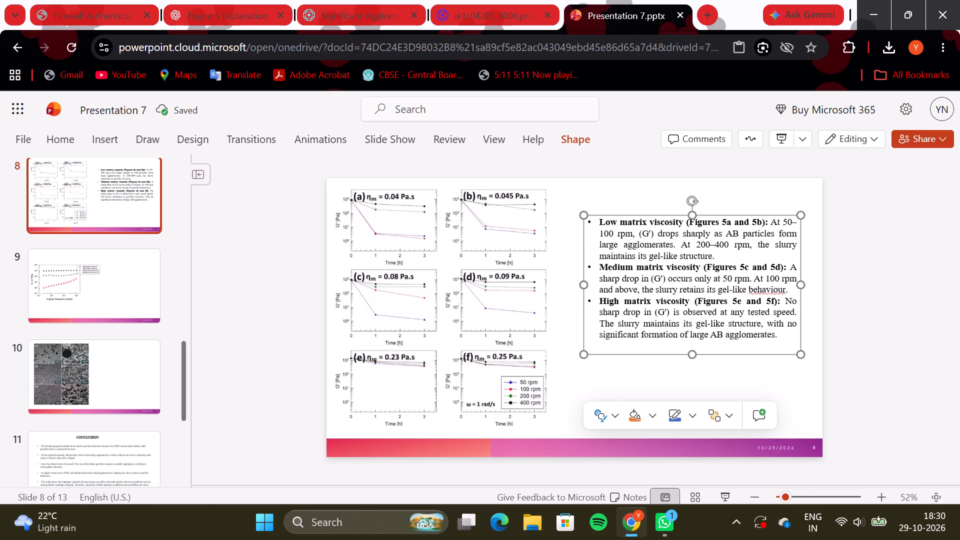
{"action": "left_click_drag", "start_coordinate": [581, 218], "coordinate": [580, 240]}
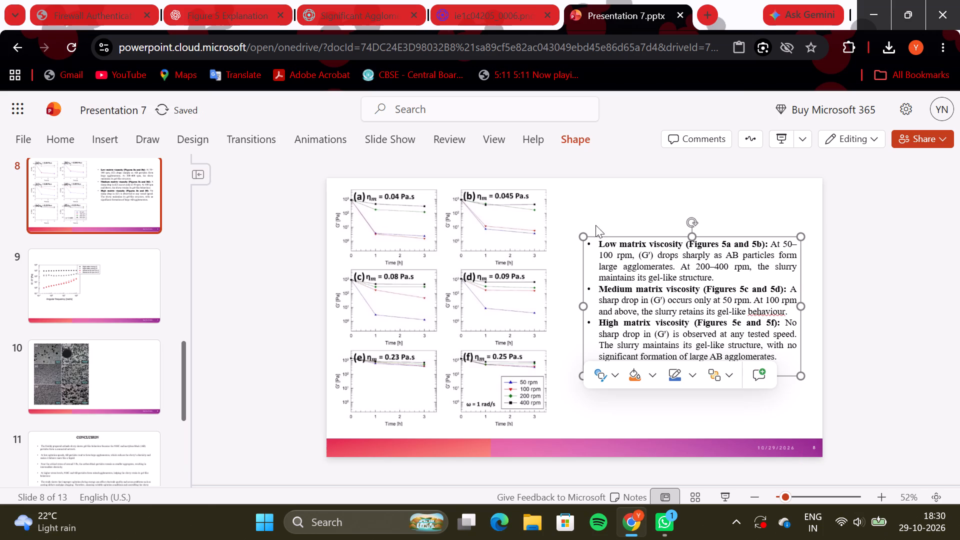
{"action": "left_click", "coordinate": [633, 191]}
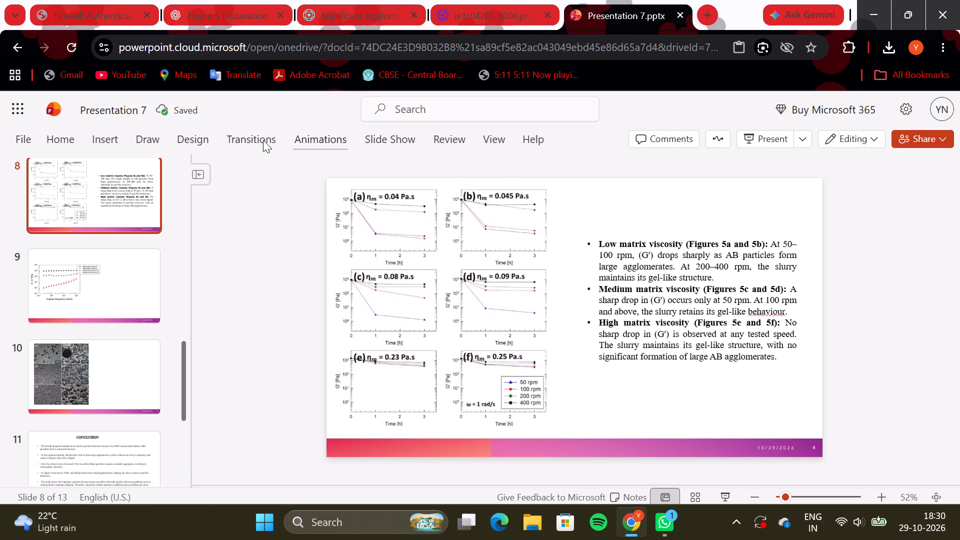
Insert an empty text box above the three viscosity points on slide 8.
{"action": "left_click", "coordinate": [102, 131]}
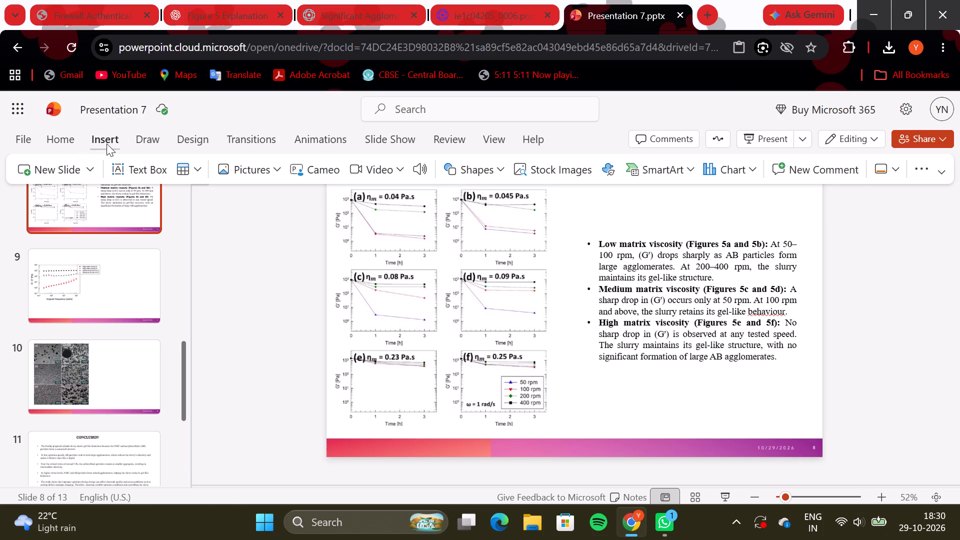
{"action": "left_click", "coordinate": [130, 167]}
{"action": "left_click", "coordinate": [626, 214]}
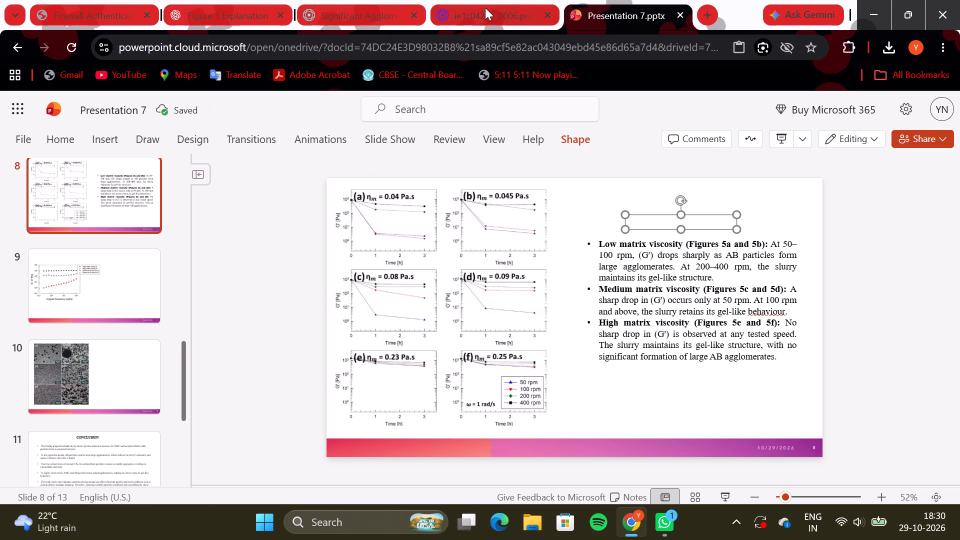
Check the open article, chat and figure pages for a heading source, and open the article PDF from the Downloads folder.
{"action": "left_click", "coordinate": [393, 10]}
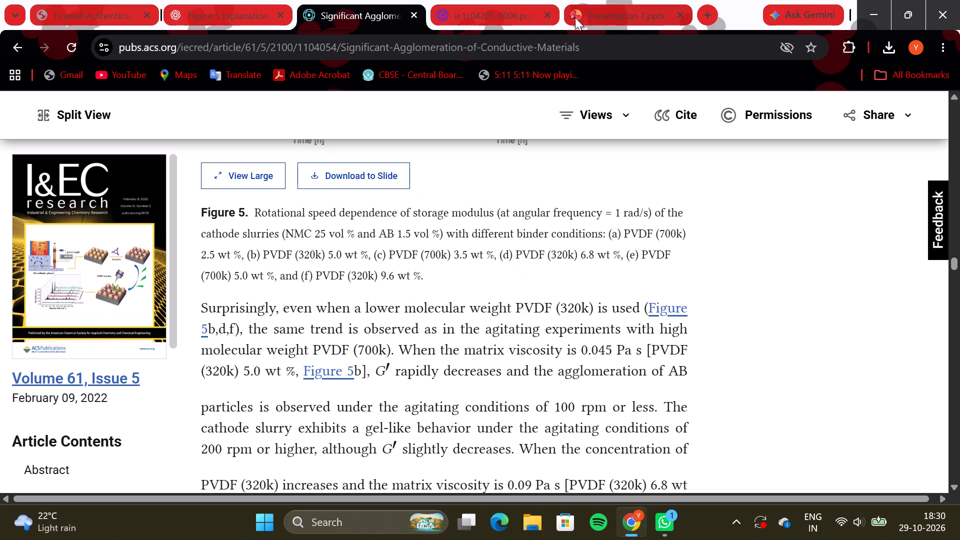
{"action": "left_click", "coordinate": [226, 12]}
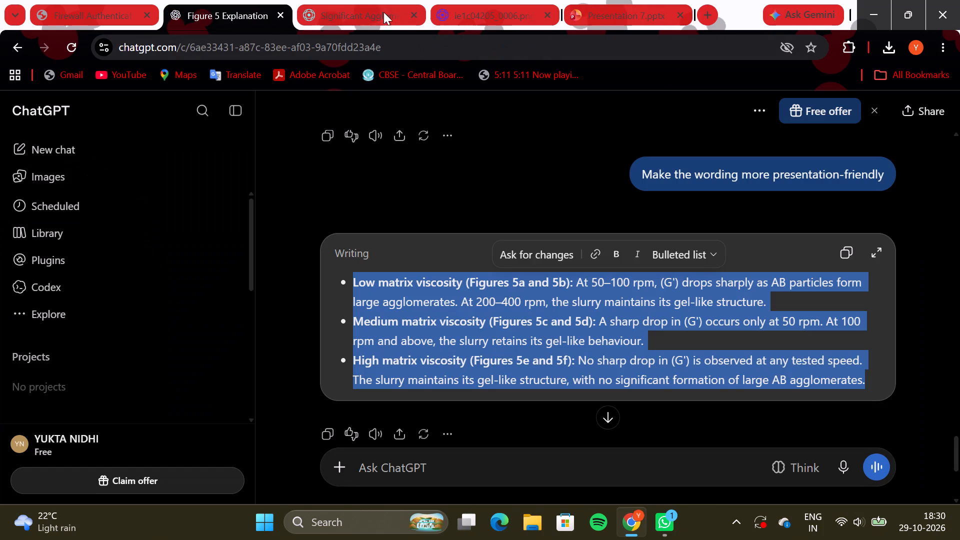
{"action": "left_click", "coordinate": [476, 15]}
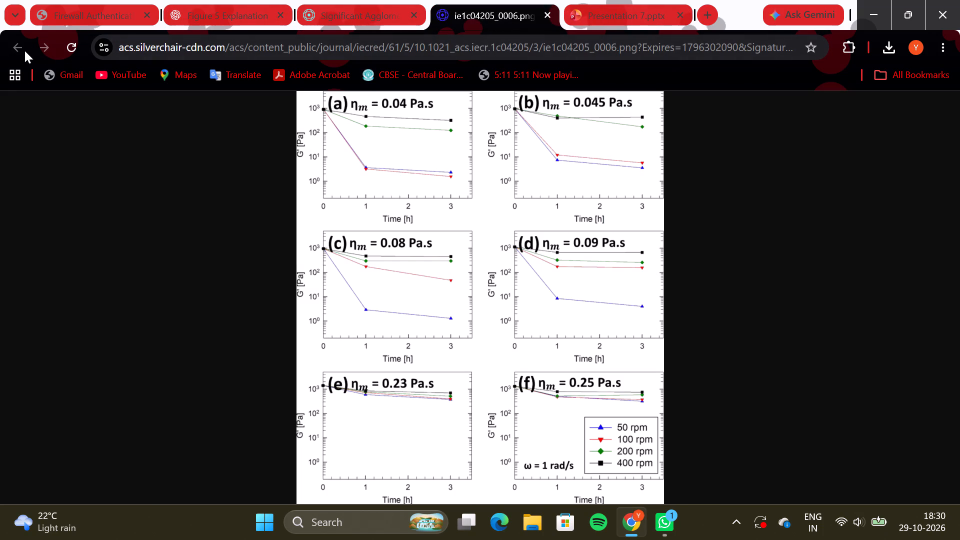
{"action": "left_click", "coordinate": [24, 44]}
{"action": "left_click", "coordinate": [538, 529]}
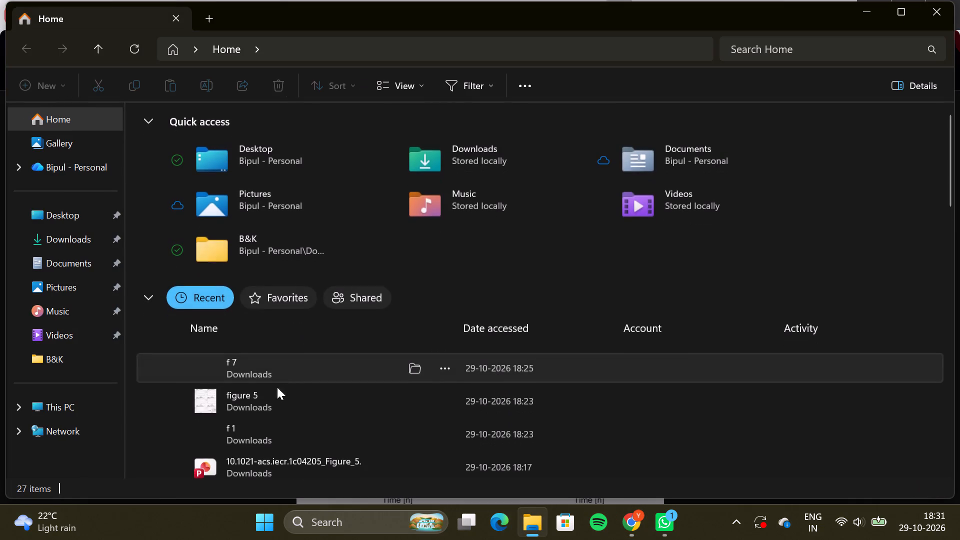
{"action": "scroll", "coordinate": [328, 420], "scroll_direction": "down", "scroll_amount": 1}
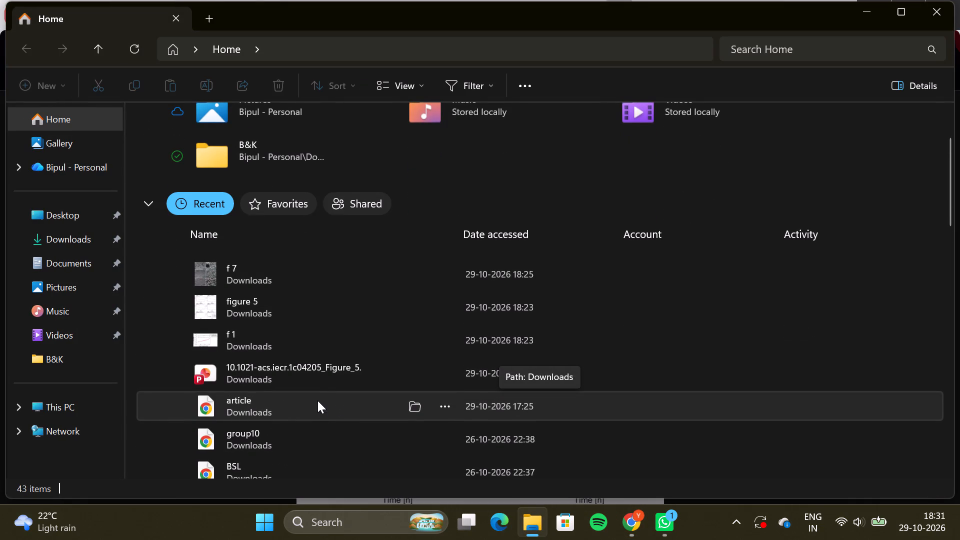
{"action": "double_click", "coordinate": [317, 400]}
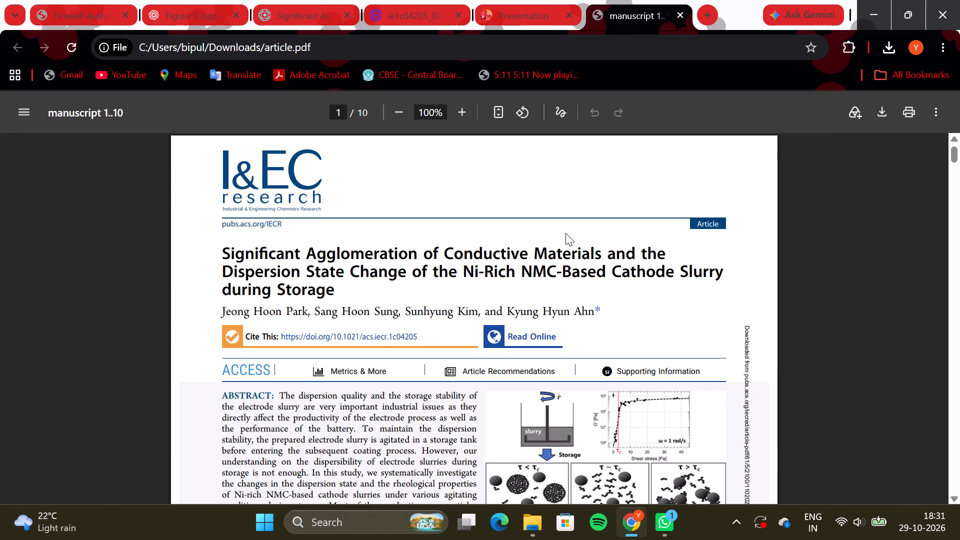
Find section 3.3 in the article PDF and copy its title, "Effect of Matrix Viscosity on the Rheological Properties of the Cathode Slurry during Storage.".
{"action": "scroll", "coordinate": [585, 248], "scroll_direction": "down", "scroll_amount": 10}
{"action": "scroll", "coordinate": [629, 277], "scroll_direction": "down", "scroll_amount": 2}
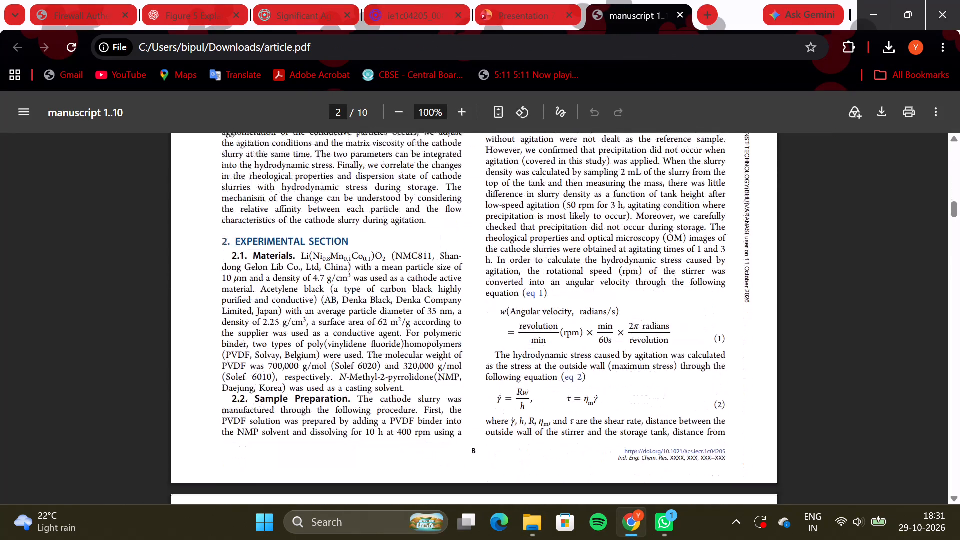
{"action": "scroll", "coordinate": [629, 277], "scroll_direction": "down", "scroll_amount": 15}
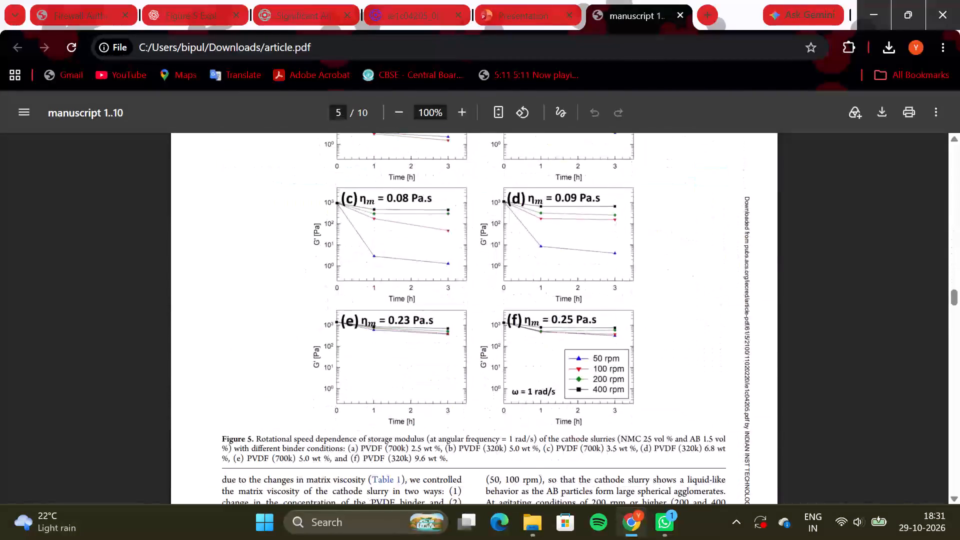
{"action": "scroll", "coordinate": [629, 273], "scroll_direction": "down", "scroll_amount": 1}
{"action": "scroll", "coordinate": [629, 273], "scroll_direction": "up", "scroll_amount": 4}
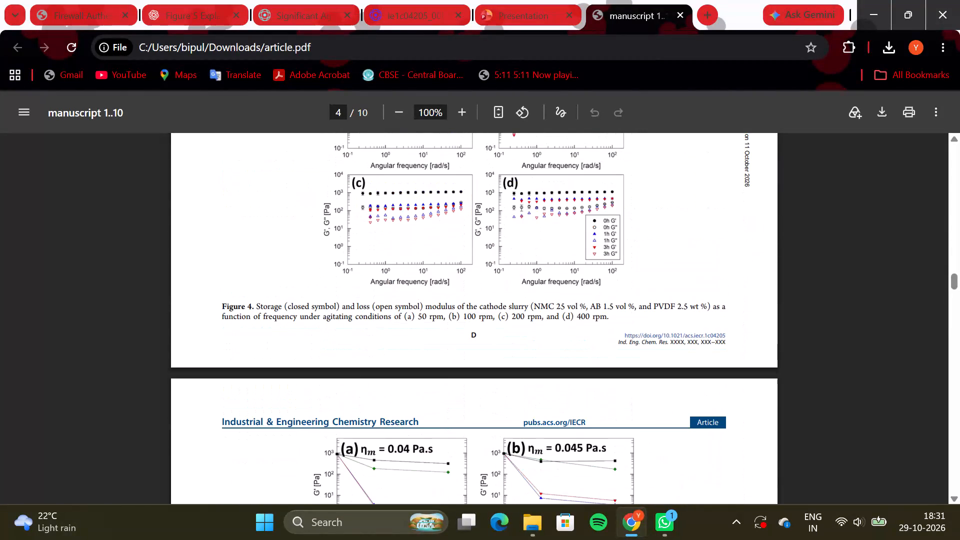
{"action": "scroll", "coordinate": [629, 273], "scroll_direction": "down", "scroll_amount": 8}
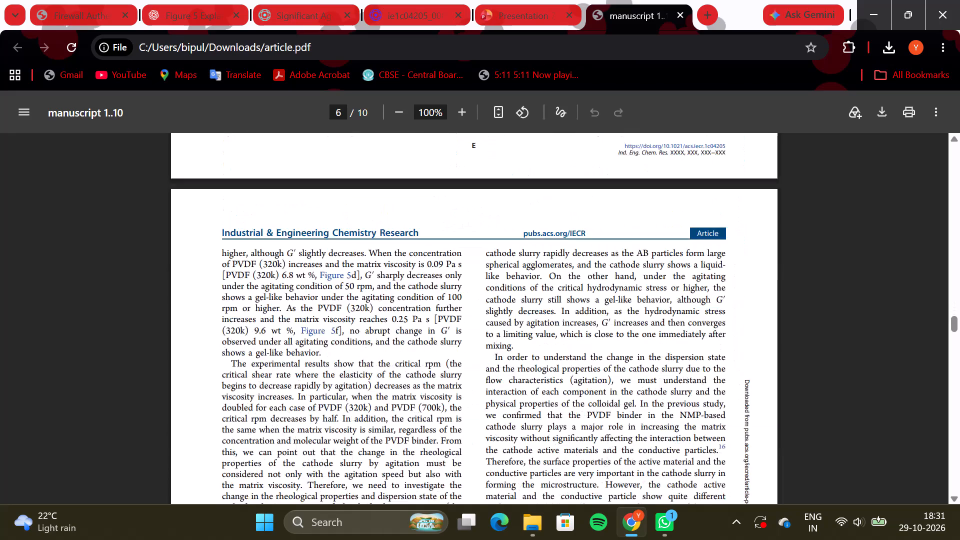
{"action": "scroll", "coordinate": [629, 273], "scroll_direction": "down", "scroll_amount": 1}
{"action": "scroll", "coordinate": [629, 273], "scroll_direction": "up", "scroll_amount": 3}
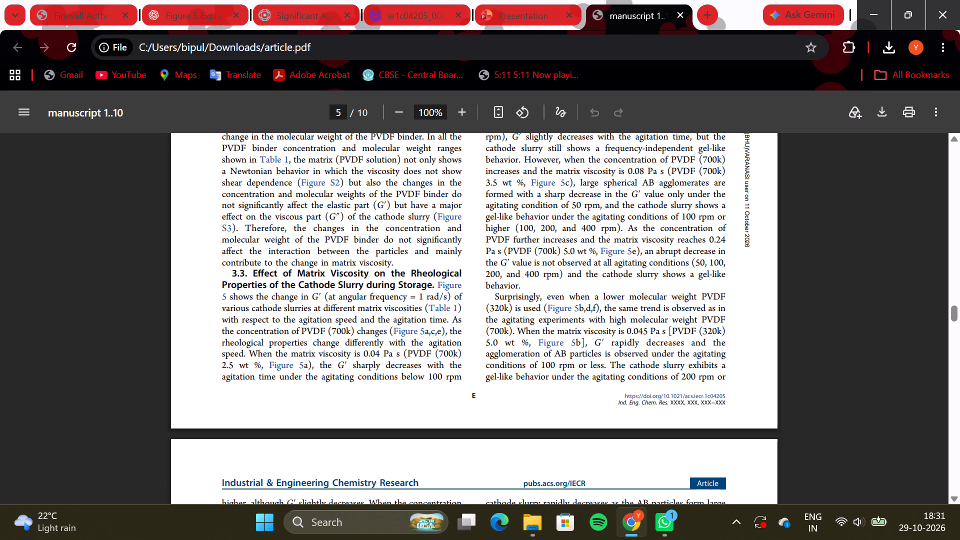
{"action": "left_click_drag", "start_coordinate": [251, 273], "coordinate": [436, 287]}
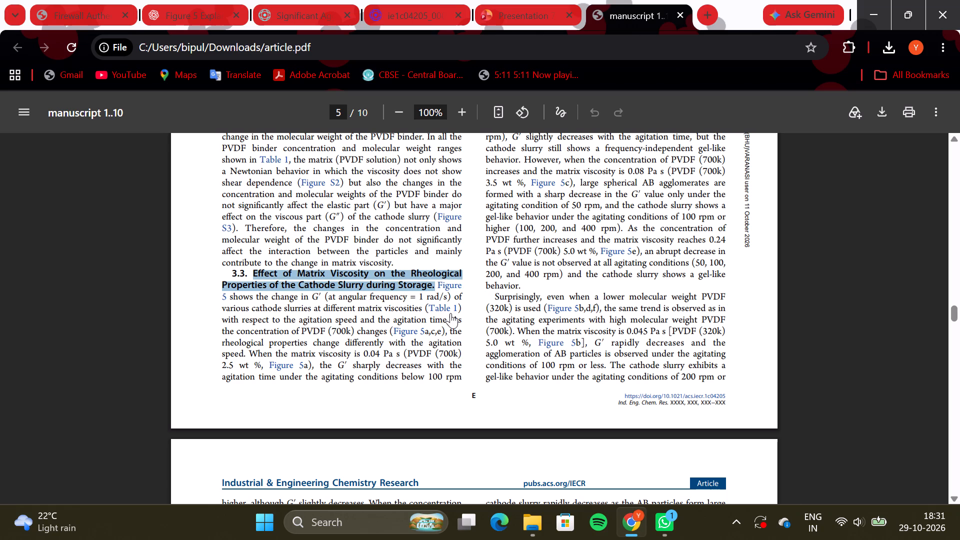
{"action": "key", "text": "ctrl+c"}
Return to Presentation 7 and paste the copied section title into the empty text box on slide 8.
{"action": "scroll", "coordinate": [548, 341], "scroll_direction": "up", "scroll_amount": 1}
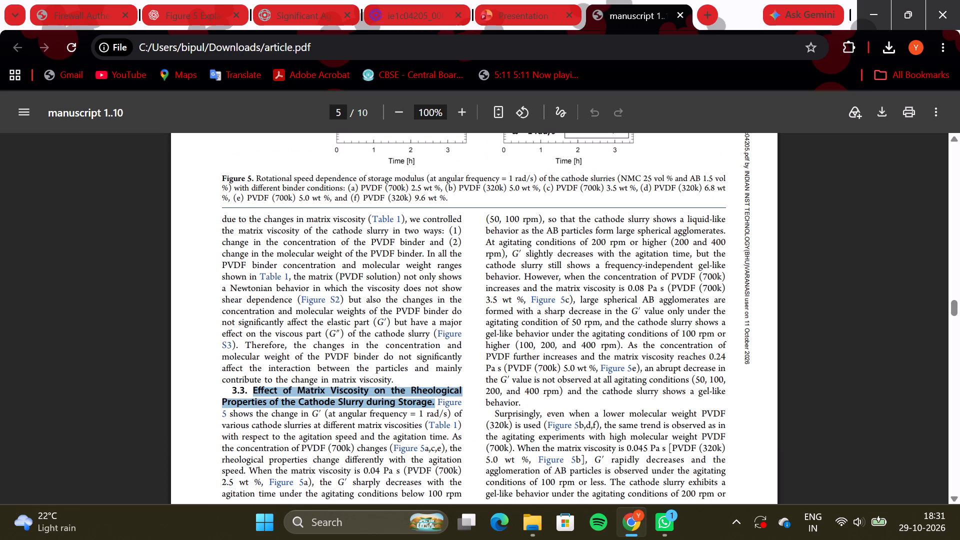
{"action": "scroll", "coordinate": [542, 336], "scroll_direction": "up", "scroll_amount": 3}
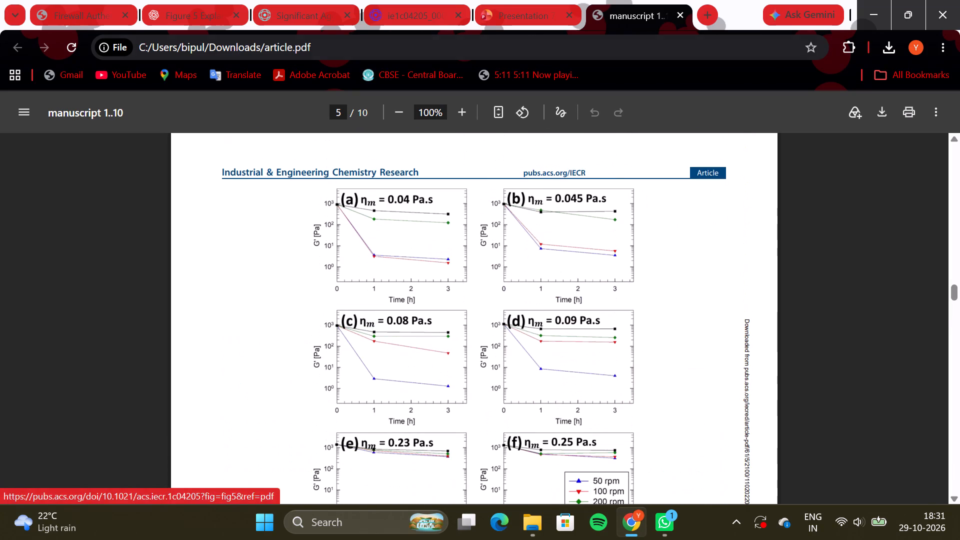
{"action": "left_click", "coordinate": [505, 10]}
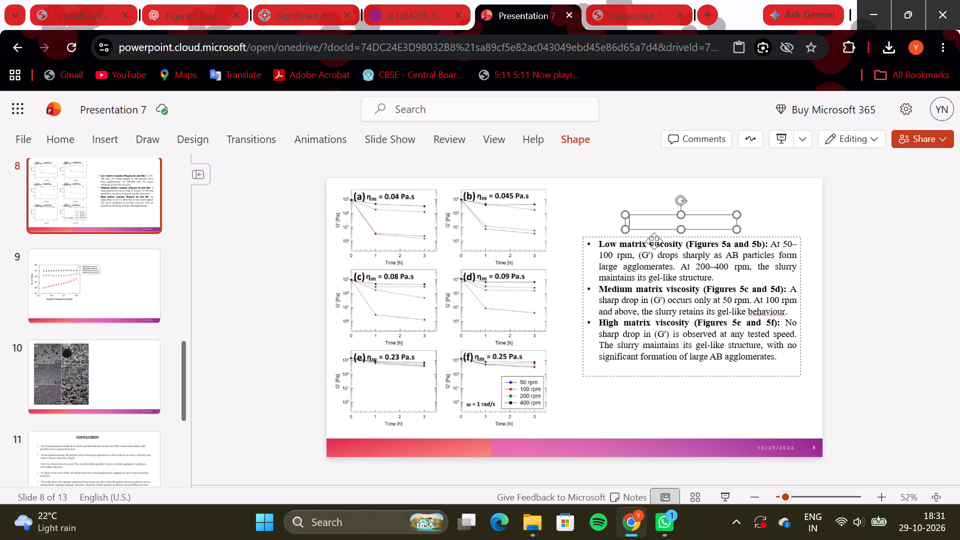
{"action": "key", "text": "ctrl+v"}
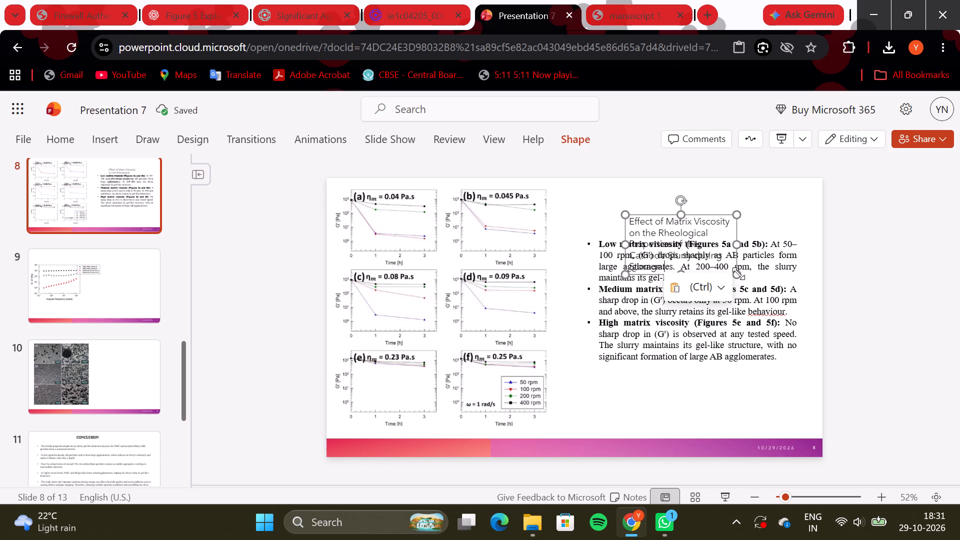
Widen the heading text box on slide 8 and extend it upward so its three lines sit clear above the viscosity points.
{"action": "left_click_drag", "start_coordinate": [738, 276], "coordinate": [774, 231]}
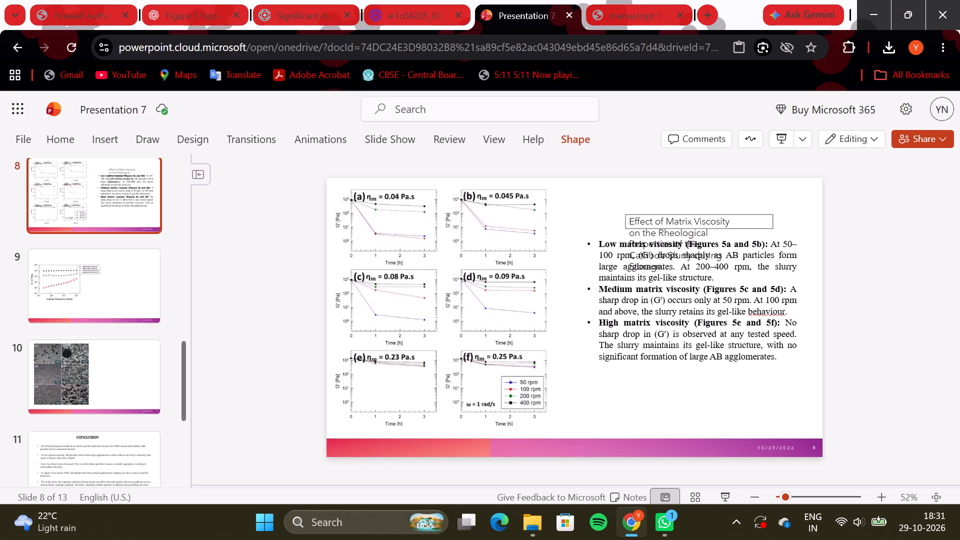
{"action": "left_click_drag", "start_coordinate": [774, 231], "coordinate": [775, 234]}
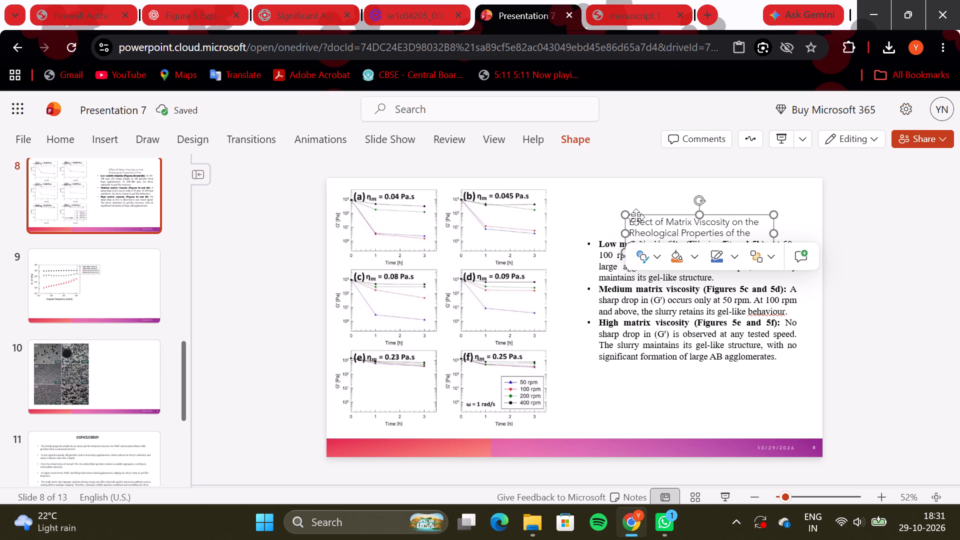
{"action": "left_click_drag", "start_coordinate": [625, 214], "coordinate": [593, 194]}
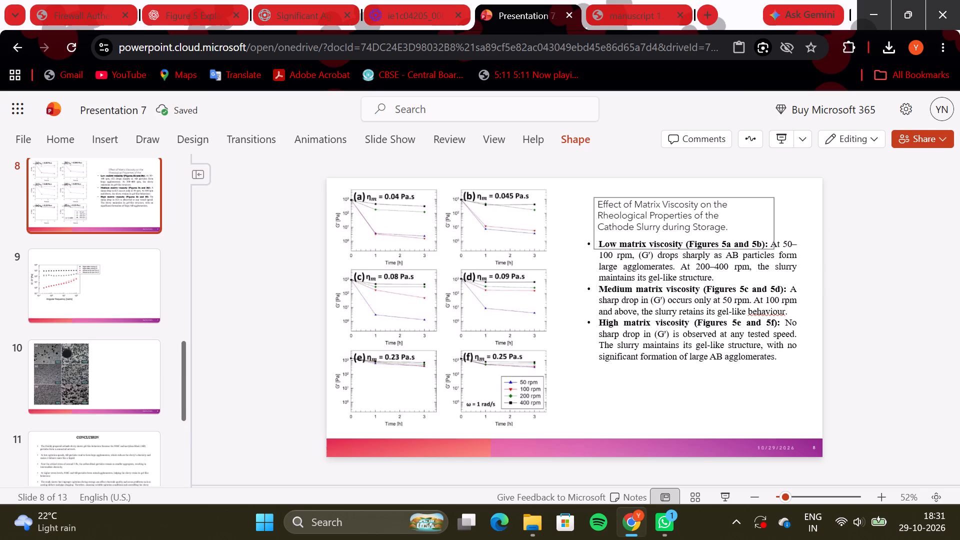
{"action": "left_click_drag", "start_coordinate": [593, 194], "coordinate": [596, 190]}
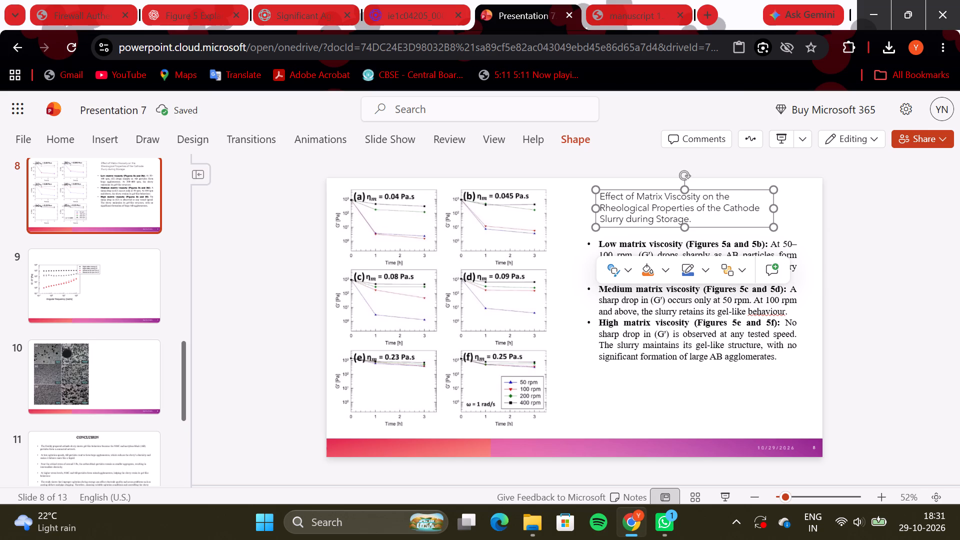
Make the whole matrix viscosity heading on slide 8 bold and set its font to Times New Roman.
{"action": "left_click_drag", "start_coordinate": [601, 197], "coordinate": [691, 223]}
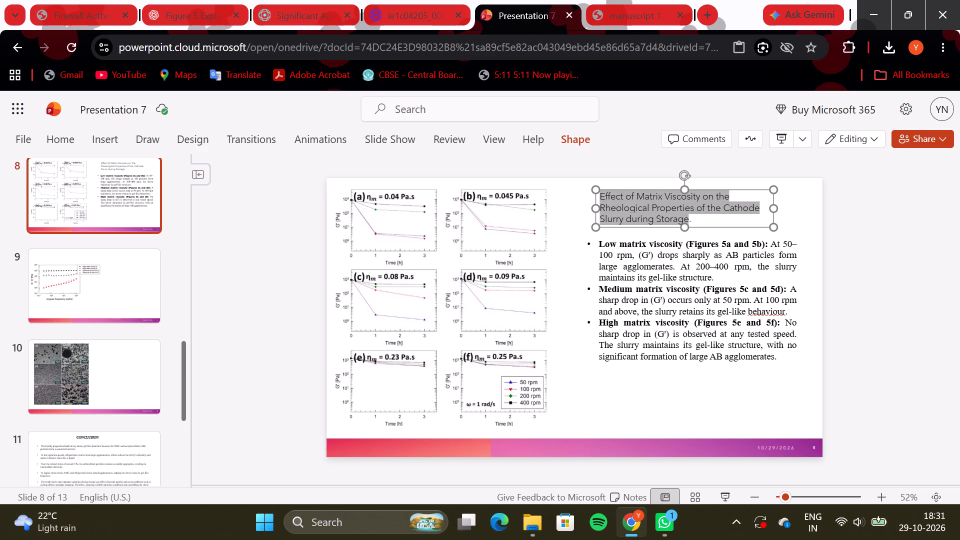
{"action": "left_click_drag", "start_coordinate": [691, 223], "coordinate": [698, 225]}
{"action": "left_click", "coordinate": [489, 195]}
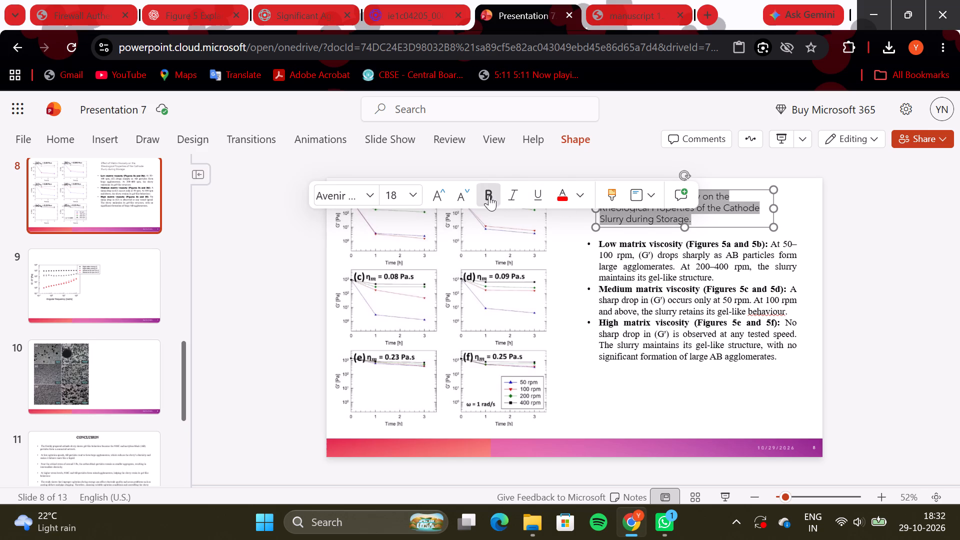
{"action": "left_click", "coordinate": [376, 197]}
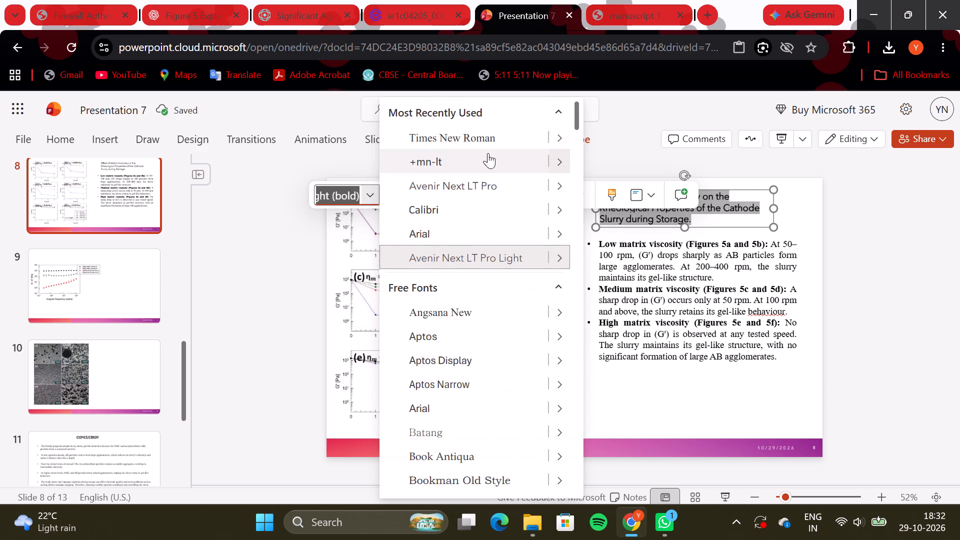
{"action": "left_click", "coordinate": [494, 142]}
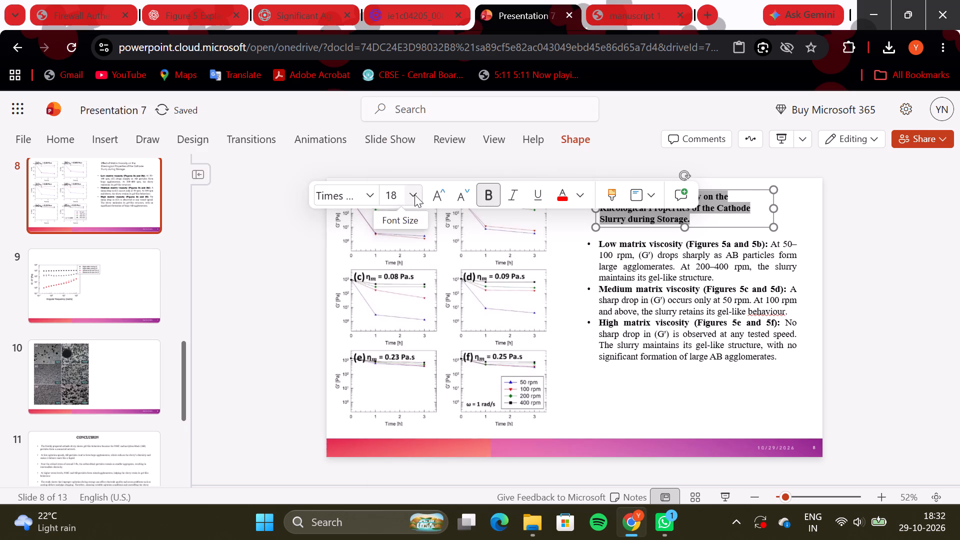
Set the font size of the matrix viscosity heading on slide 8 to 20.
{"action": "left_click", "coordinate": [413, 195]}
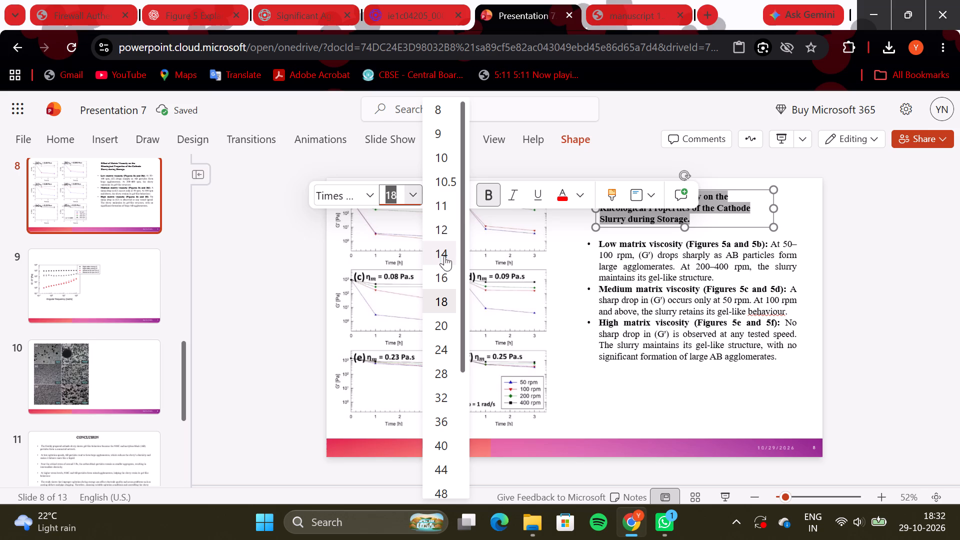
{"action": "left_click", "coordinate": [440, 326]}
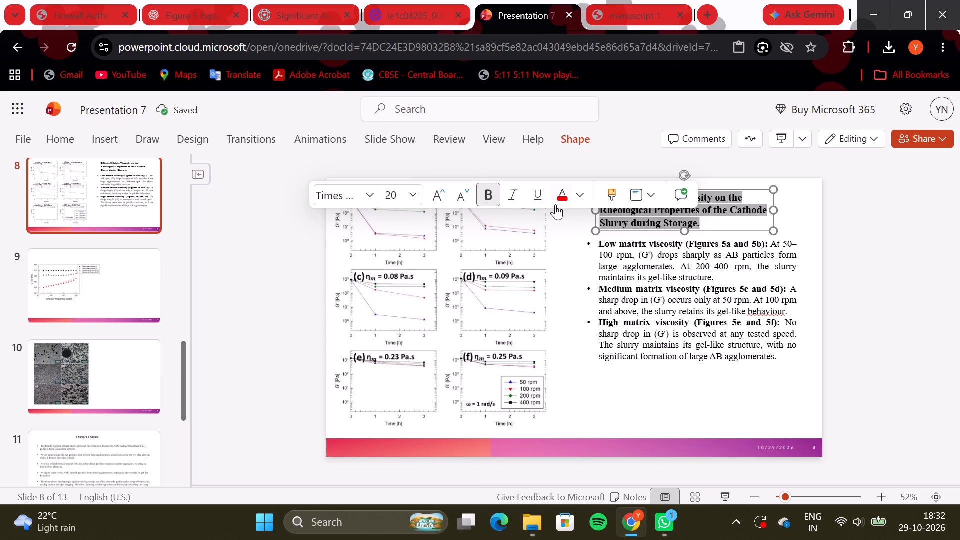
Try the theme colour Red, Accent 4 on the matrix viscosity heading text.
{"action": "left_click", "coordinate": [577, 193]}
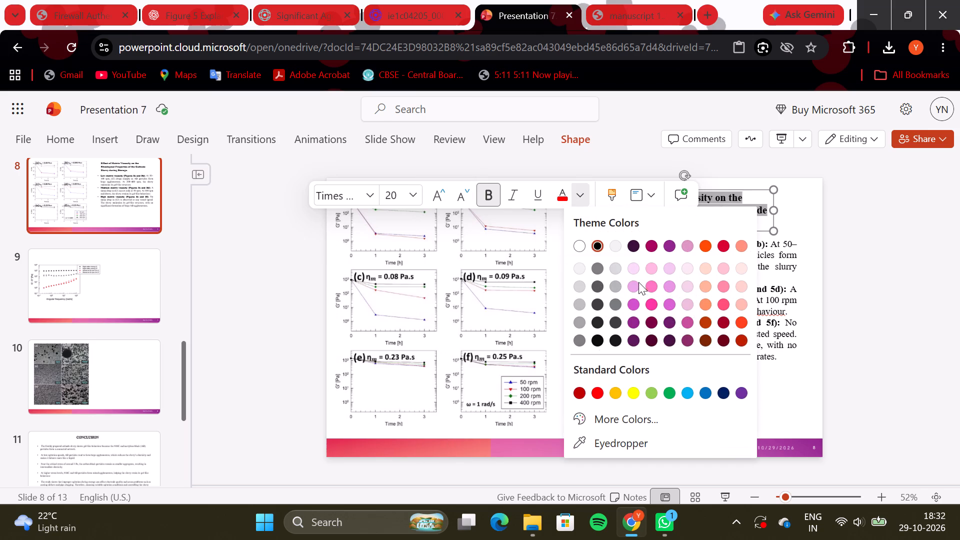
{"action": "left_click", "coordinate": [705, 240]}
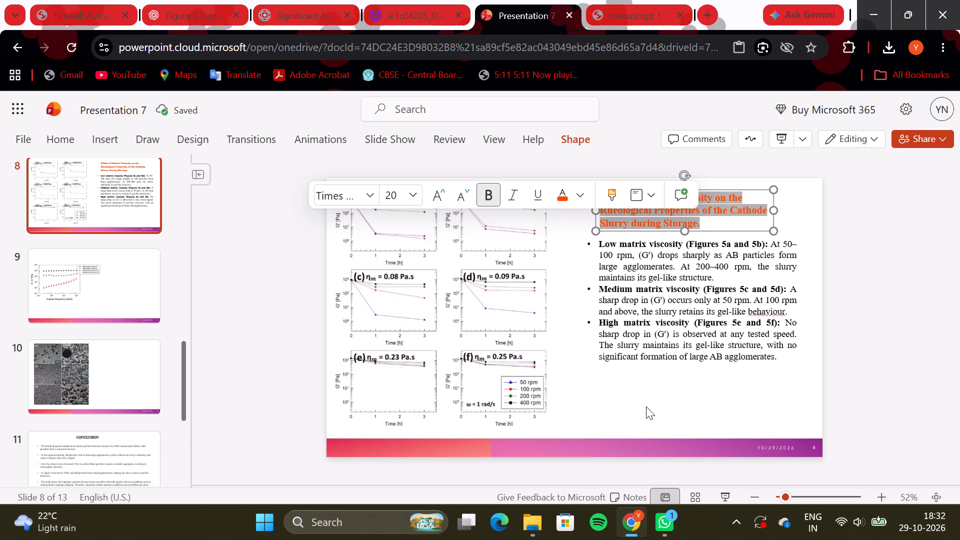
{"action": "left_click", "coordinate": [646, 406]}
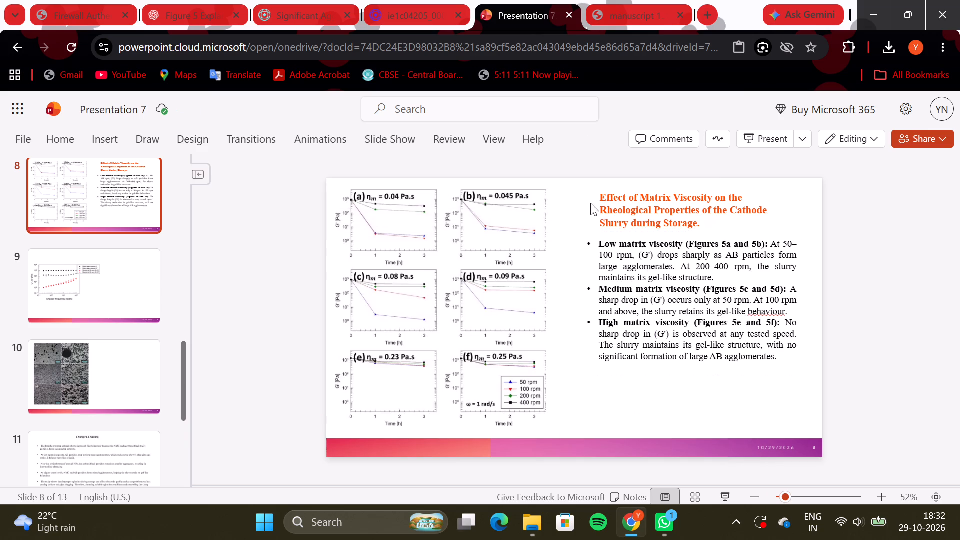
Widen the heading text box on slide 8 in both directions until the heading fits on two lines.
{"action": "left_click", "coordinate": [607, 201]}
{"action": "left_click_drag", "start_coordinate": [594, 191], "coordinate": [587, 194]}
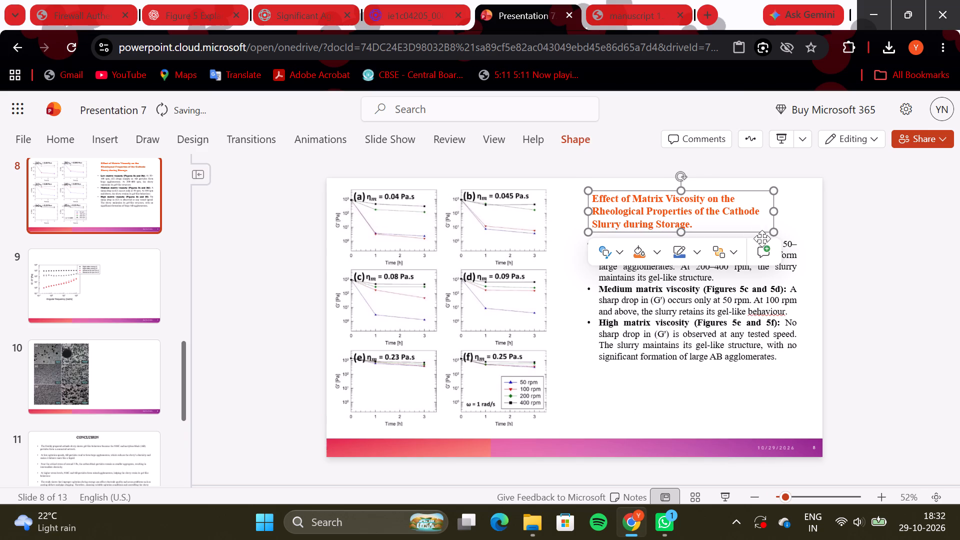
{"action": "left_click_drag", "start_coordinate": [776, 232], "coordinate": [814, 227]}
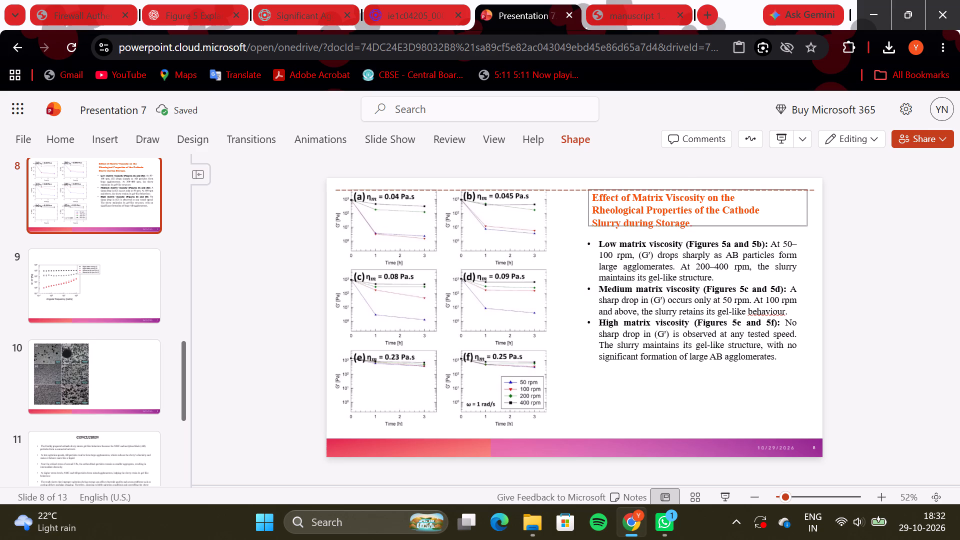
{"action": "left_click_drag", "start_coordinate": [814, 227], "coordinate": [813, 231]}
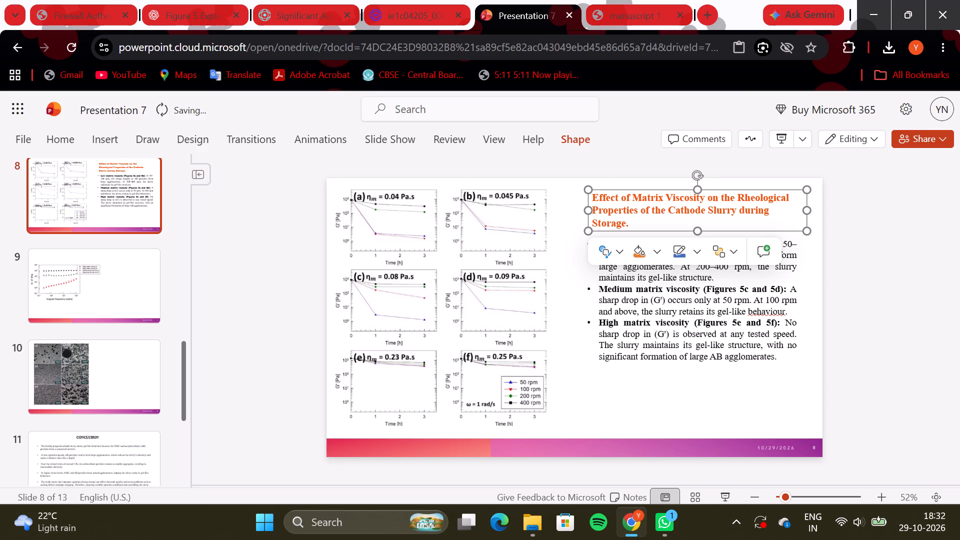
{"action": "left_click_drag", "start_coordinate": [696, 227], "coordinate": [696, 232]}
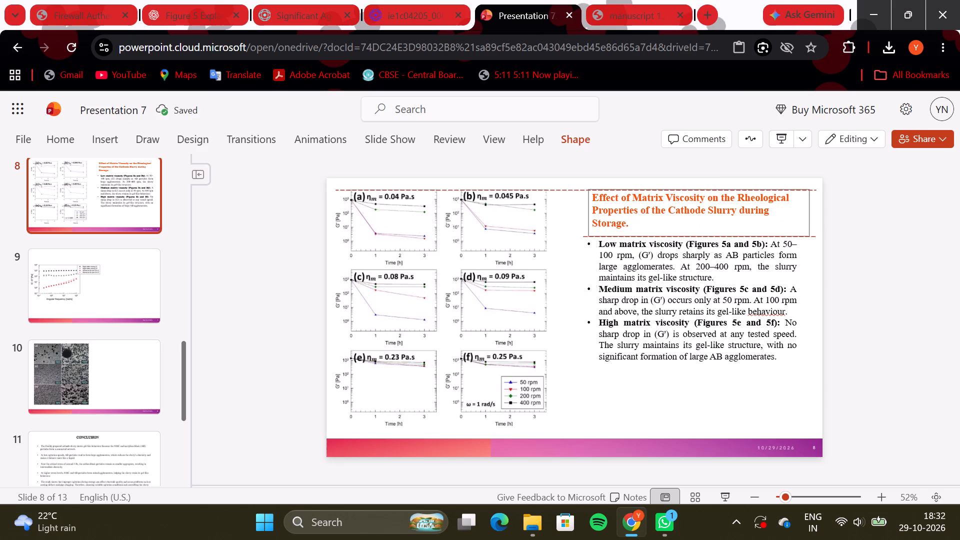
{"action": "left_click_drag", "start_coordinate": [696, 232], "coordinate": [696, 232]}
{"action": "left_click_drag", "start_coordinate": [806, 208], "coordinate": [818, 211]}
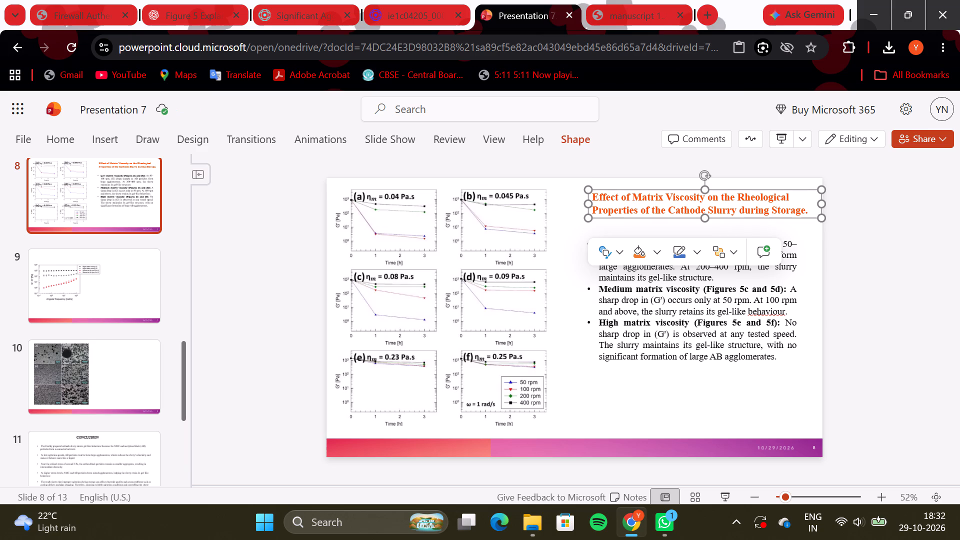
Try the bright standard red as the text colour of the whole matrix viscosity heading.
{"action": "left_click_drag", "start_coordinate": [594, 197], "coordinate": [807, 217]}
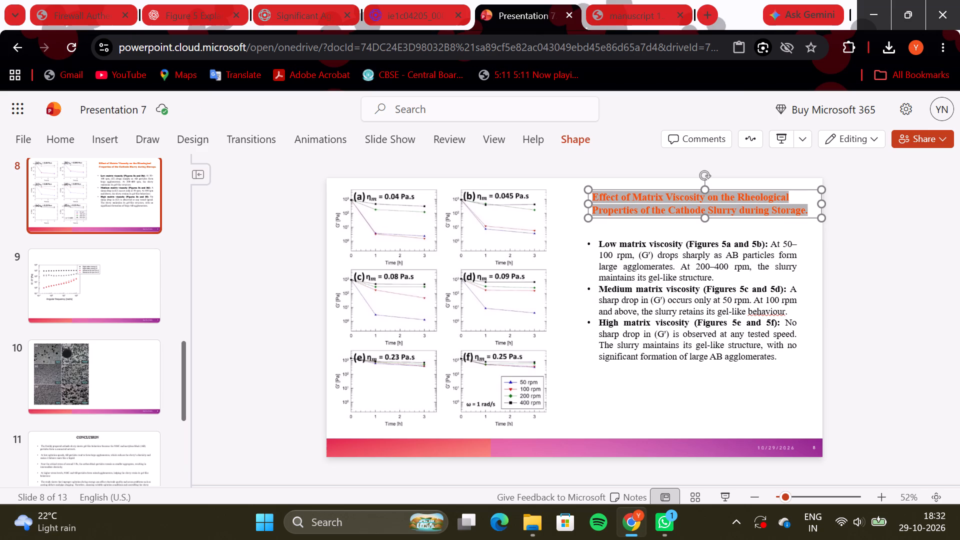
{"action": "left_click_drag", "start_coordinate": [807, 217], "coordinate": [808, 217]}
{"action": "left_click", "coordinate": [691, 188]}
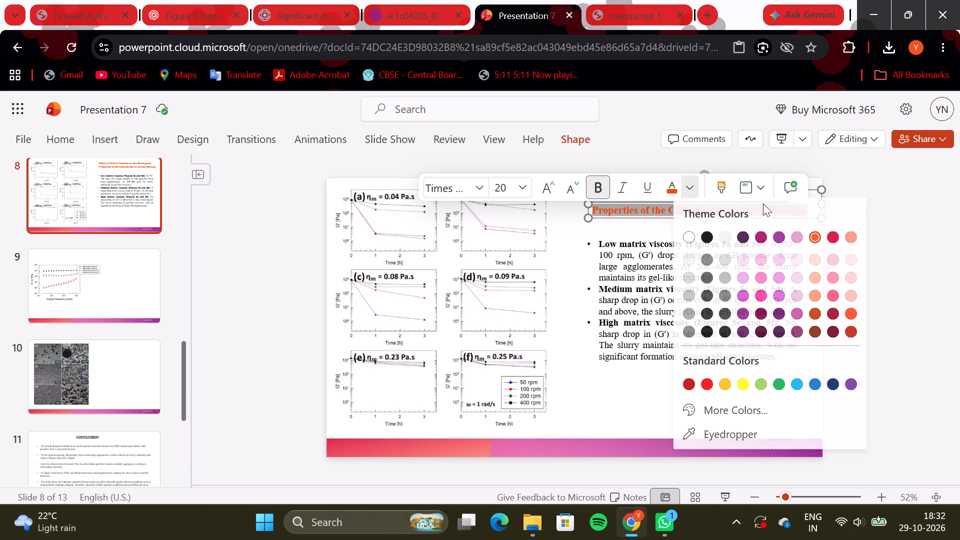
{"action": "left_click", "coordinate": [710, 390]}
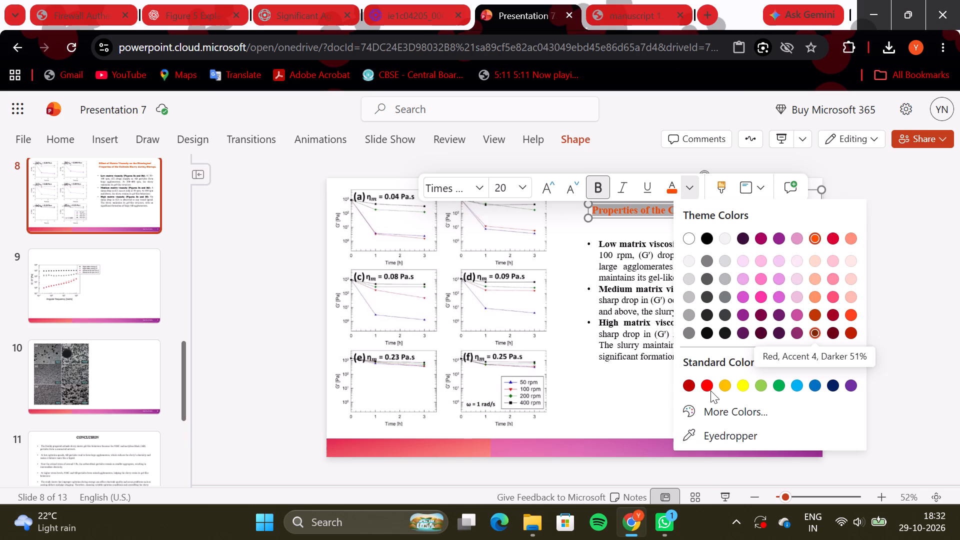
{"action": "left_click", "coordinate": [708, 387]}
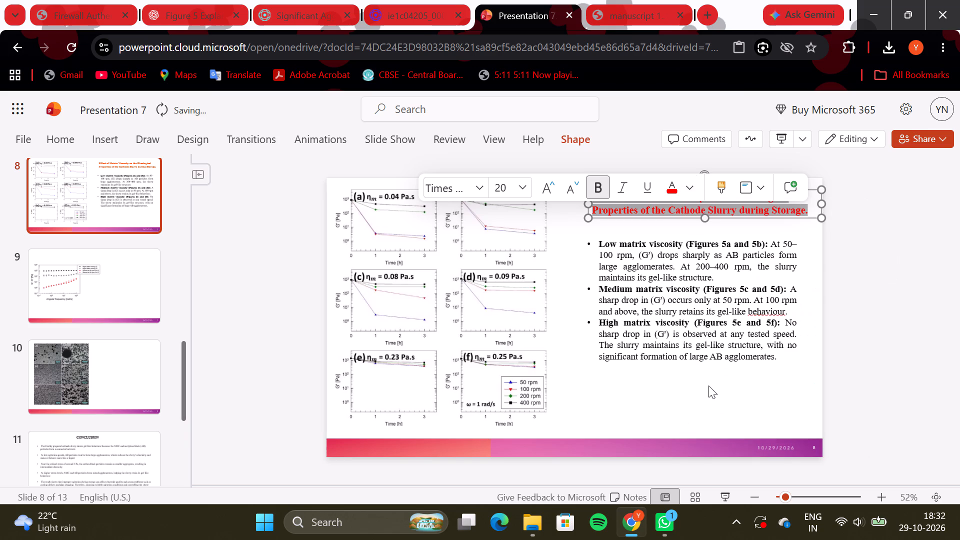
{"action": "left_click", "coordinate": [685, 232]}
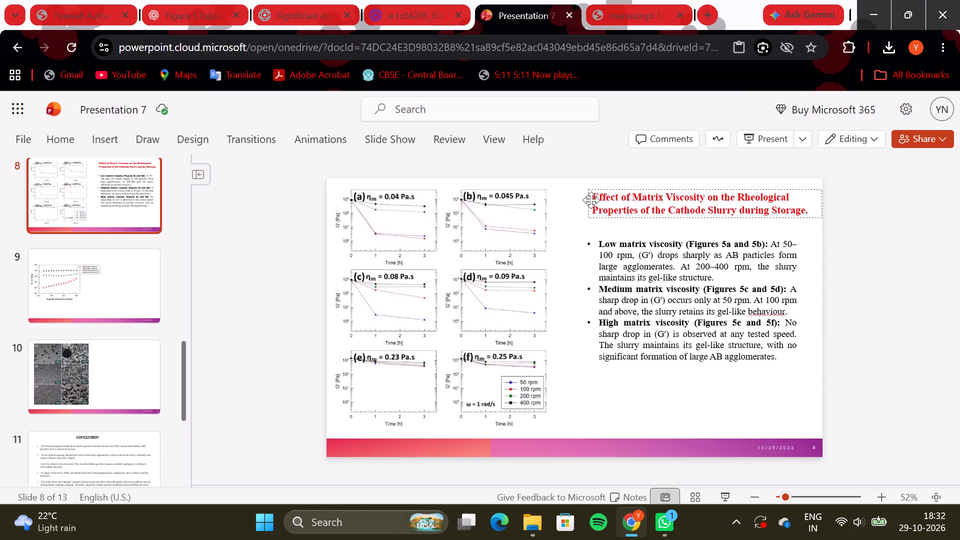
Move the heading box slightly left at the same height, closer to the Figure 5 graphs.
{"action": "left_click_drag", "start_coordinate": [592, 195], "coordinate": [681, 212]}
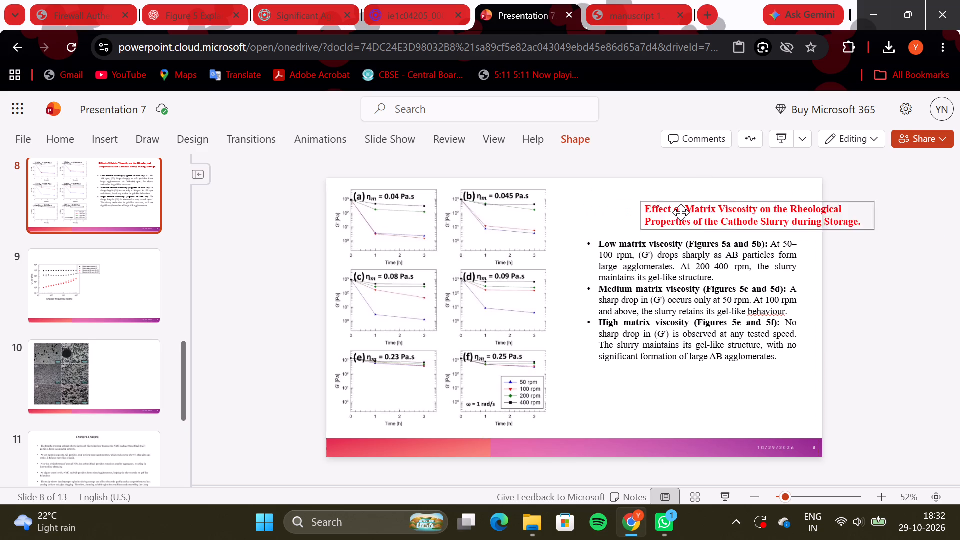
{"action": "left_click_drag", "start_coordinate": [681, 212], "coordinate": [578, 211]}
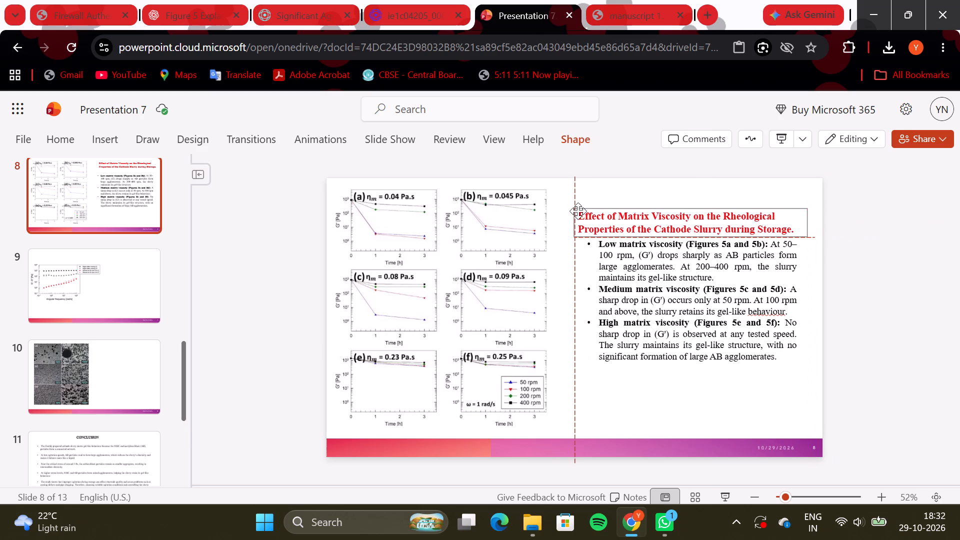
{"action": "left_click_drag", "start_coordinate": [578, 211], "coordinate": [578, 198]}
Set the whole matrix viscosity heading to Black, Text 1 and keep it bold.
{"action": "left_click_drag", "start_coordinate": [580, 195], "coordinate": [797, 223]}
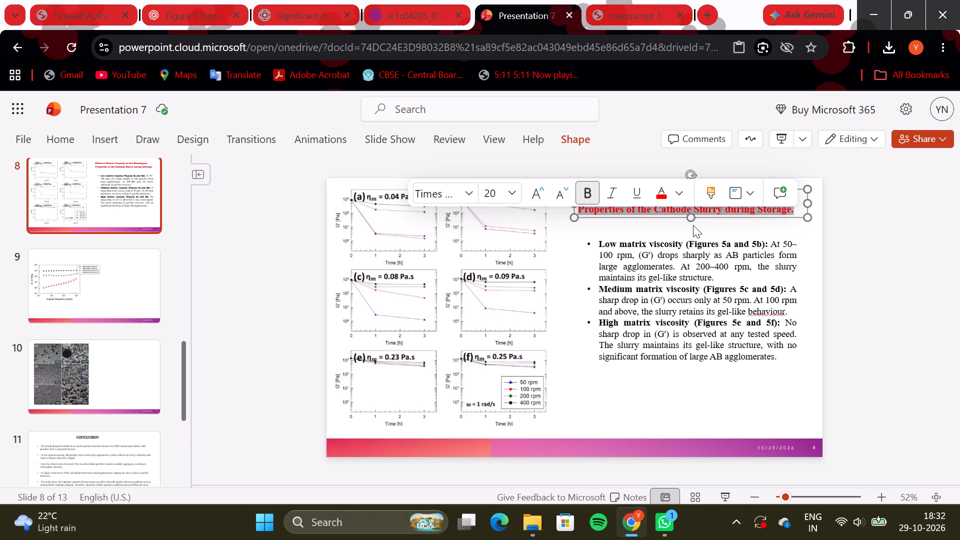
{"action": "left_click", "coordinate": [587, 194]}
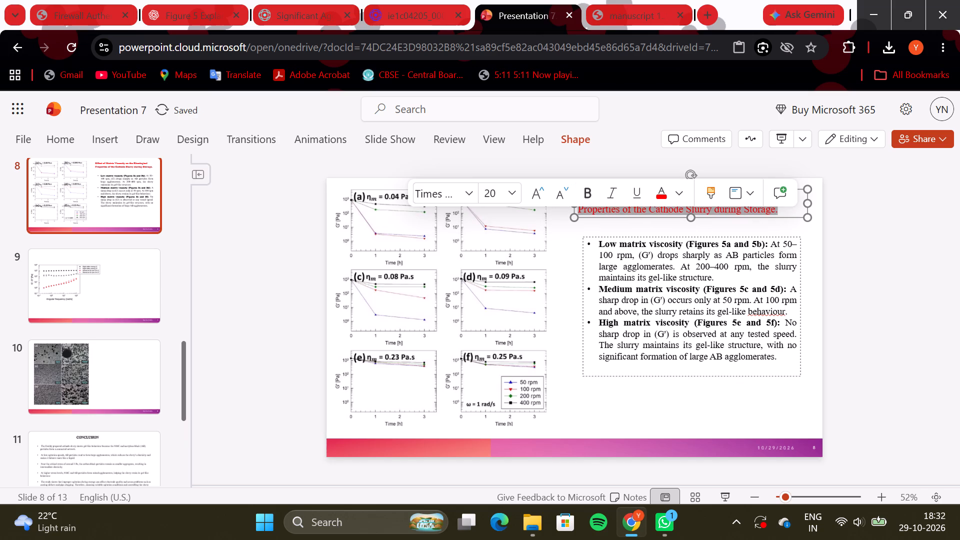
{"action": "left_click", "coordinate": [591, 189]}
{"action": "left_click", "coordinate": [686, 193]}
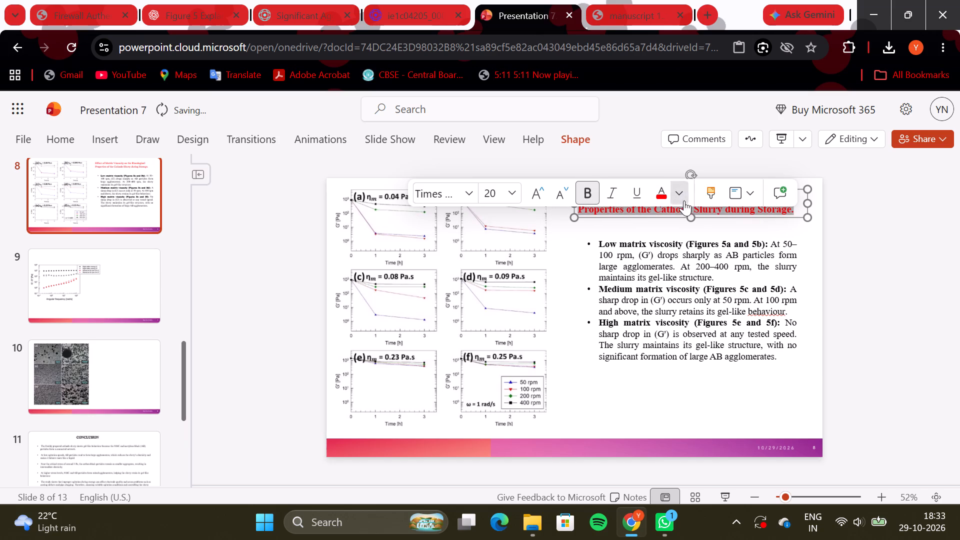
{"action": "left_click", "coordinate": [693, 242]}
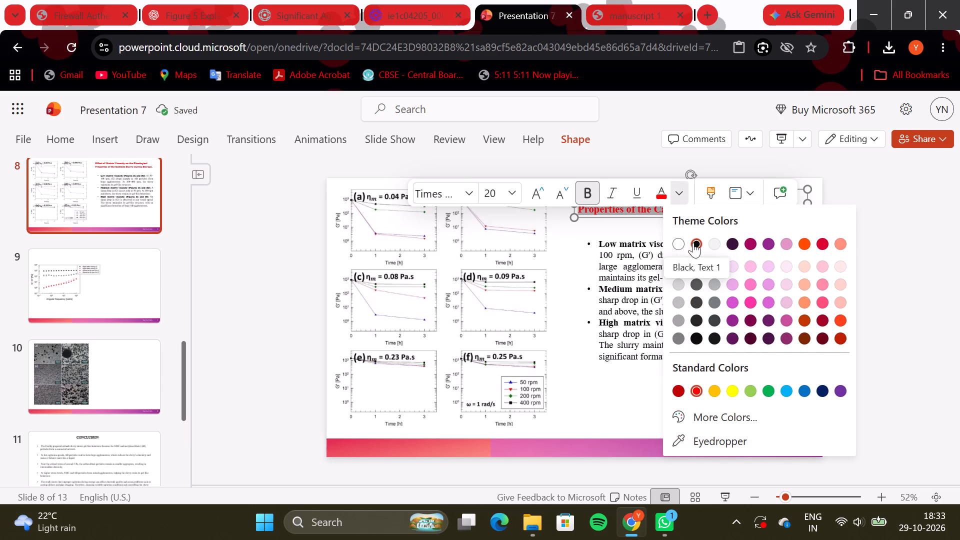
{"action": "left_click", "coordinate": [603, 230]}
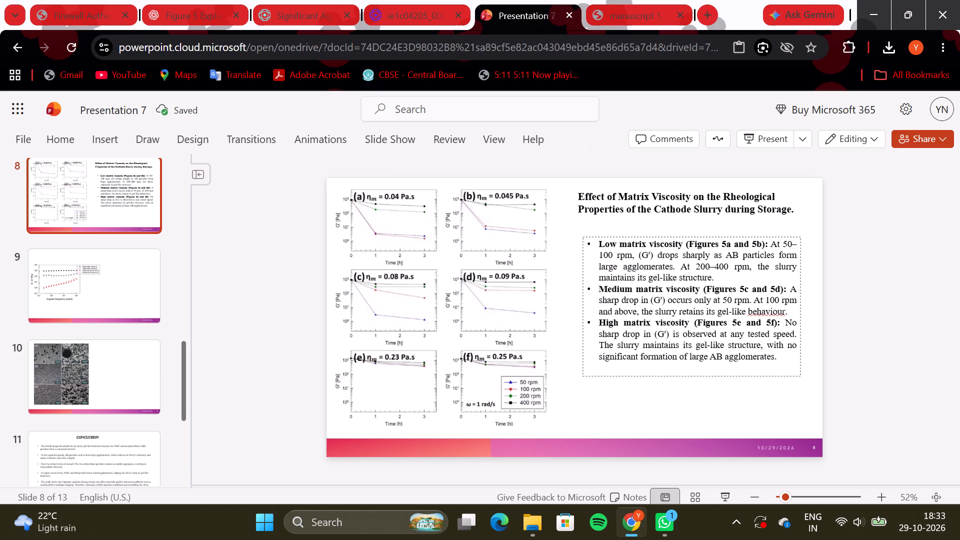
Enlarge the viscosity points box so its left edge aligns with the heading and its text starts closer below it.
{"action": "left_click", "coordinate": [618, 262]}
{"action": "left_click_drag", "start_coordinate": [584, 235], "coordinate": [576, 230]}
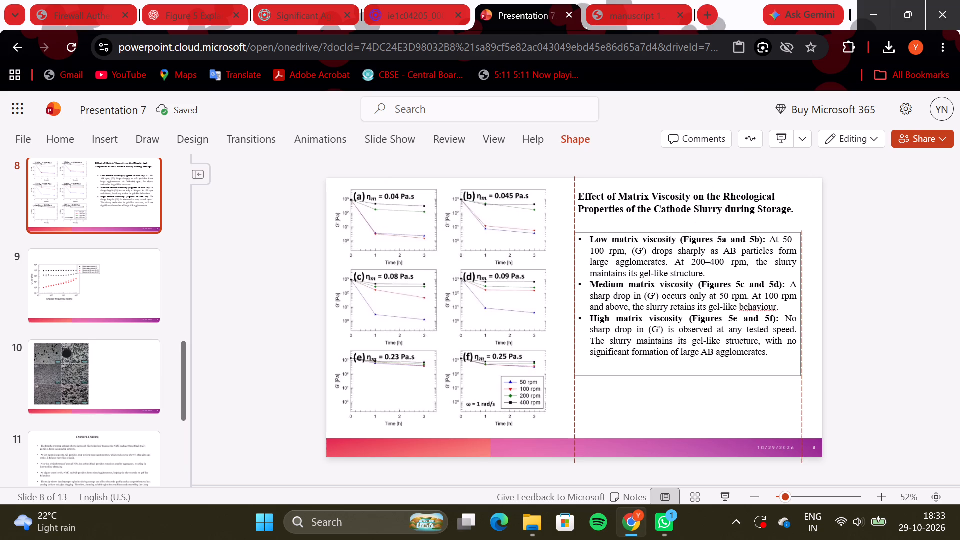
{"action": "left_click_drag", "start_coordinate": [576, 230], "coordinate": [575, 227]}
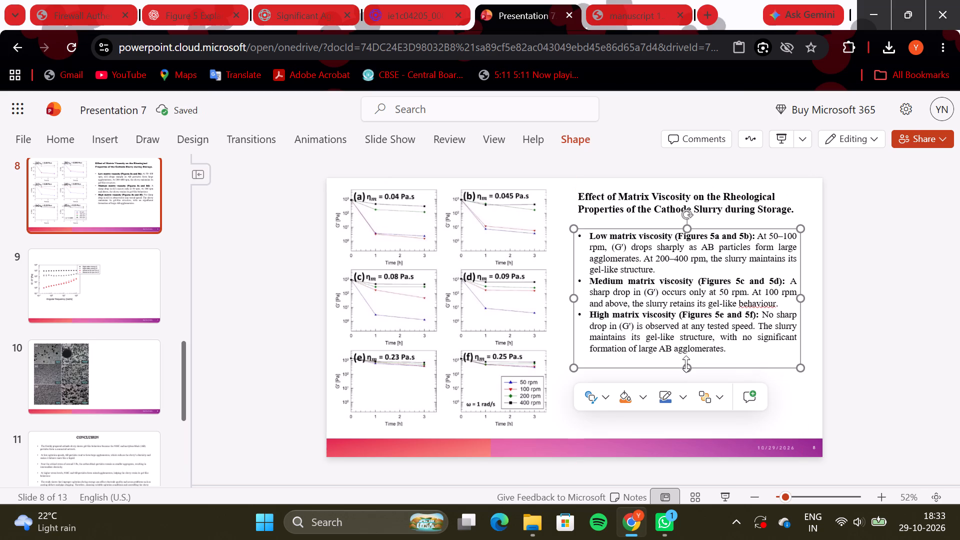
{"action": "left_click_drag", "start_coordinate": [686, 364], "coordinate": [687, 427]}
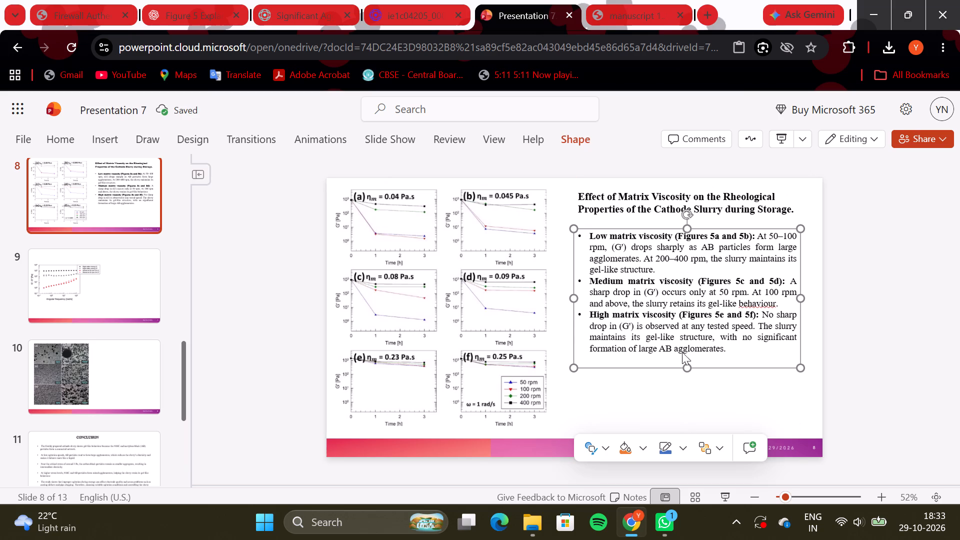
{"action": "left_click", "coordinate": [663, 271]}
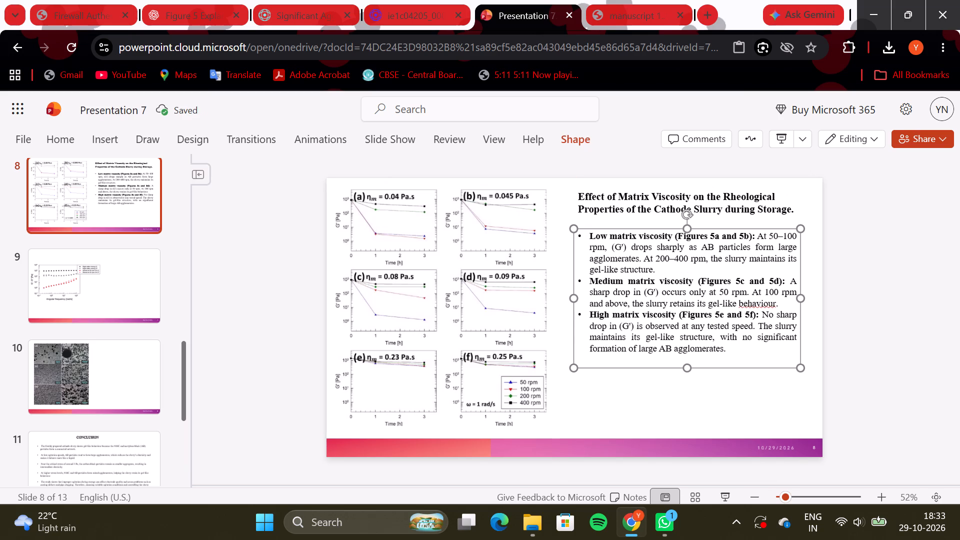
{"action": "key", "text": "Return"}
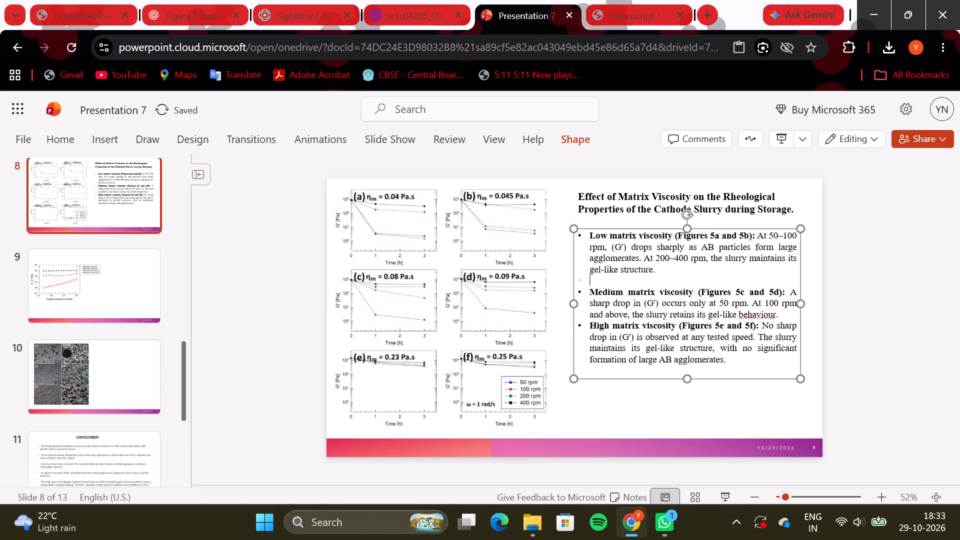
{"action": "left_click", "coordinate": [779, 312]}
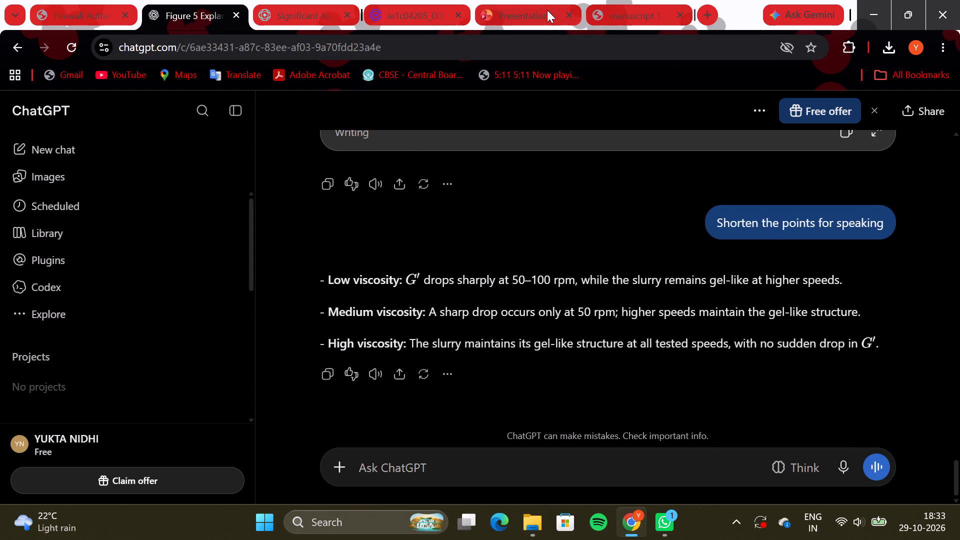
{"action": "left_click", "coordinate": [547, 10]}
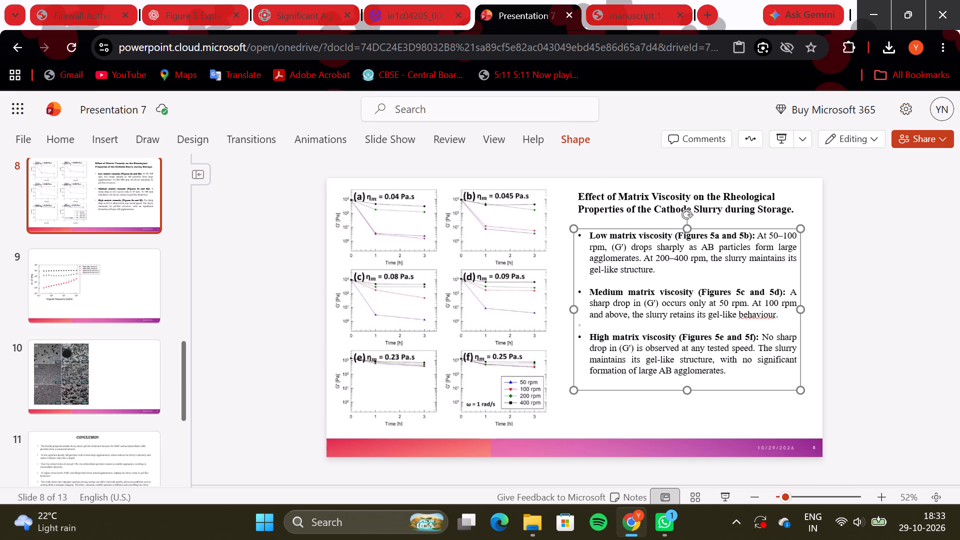
Set the line spacing of all three matrix viscosity points on slide 8 to 1.5.
{"action": "left_click", "coordinate": [585, 231]}
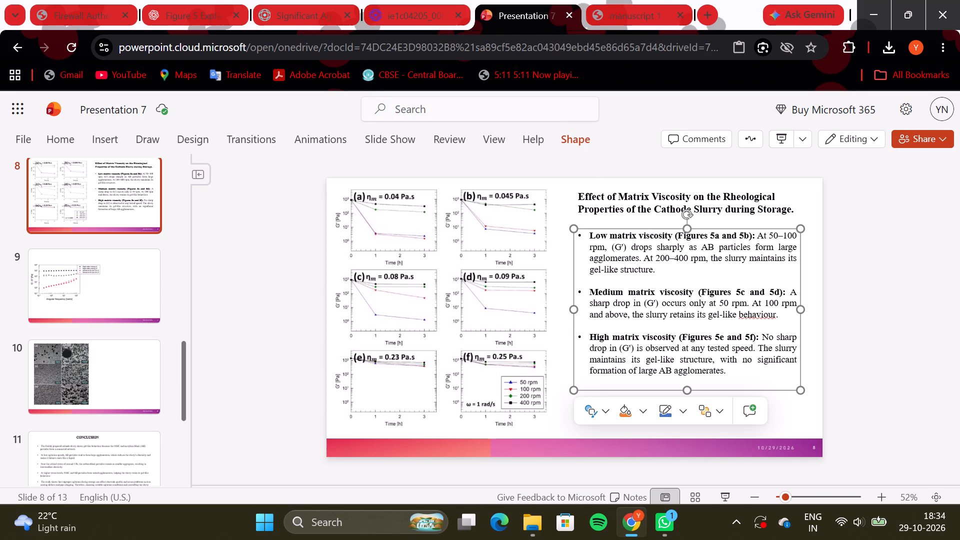
{"action": "left_click_drag", "start_coordinate": [586, 234], "coordinate": [746, 379]}
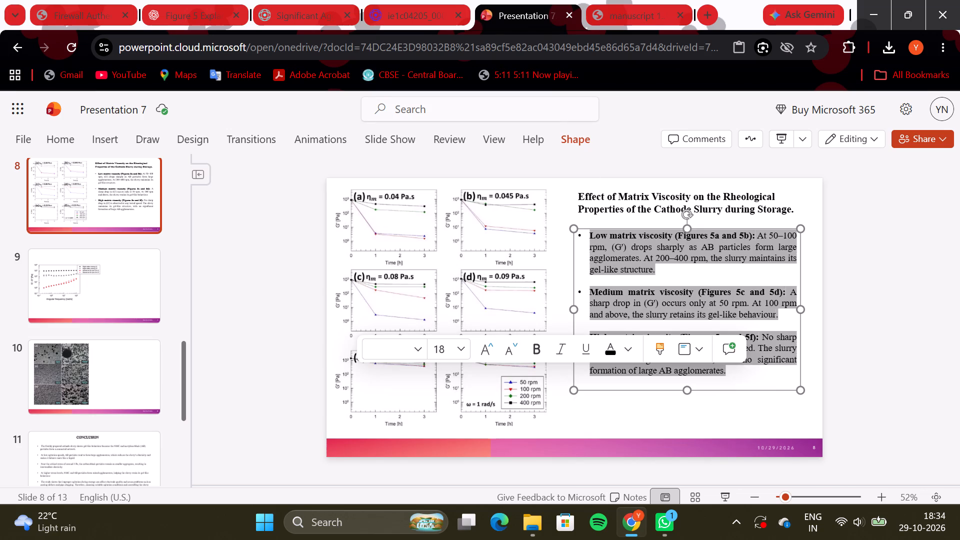
{"action": "left_click", "coordinate": [50, 133]}
{"action": "left_click", "coordinate": [887, 166]}
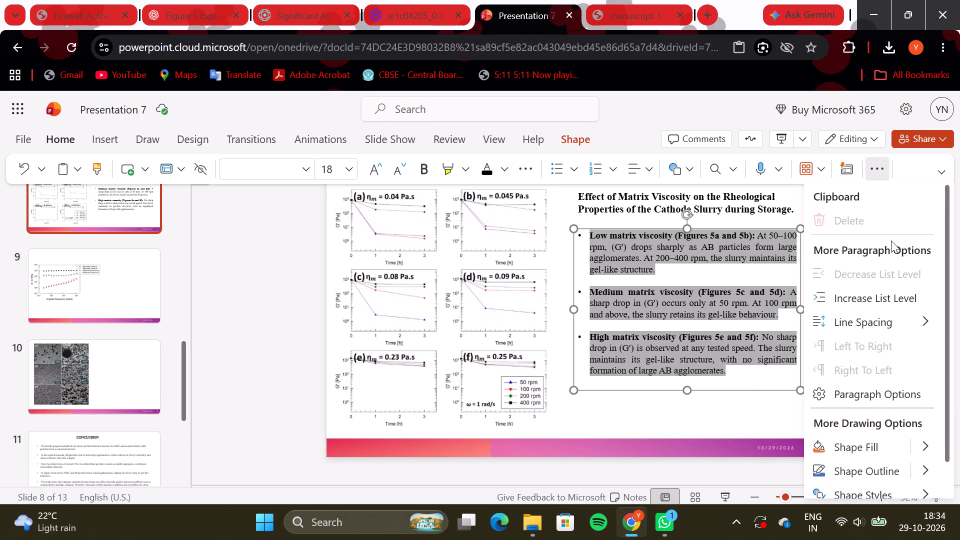
{"action": "left_click", "coordinate": [911, 322]}
{"action": "left_click", "coordinate": [714, 375]}
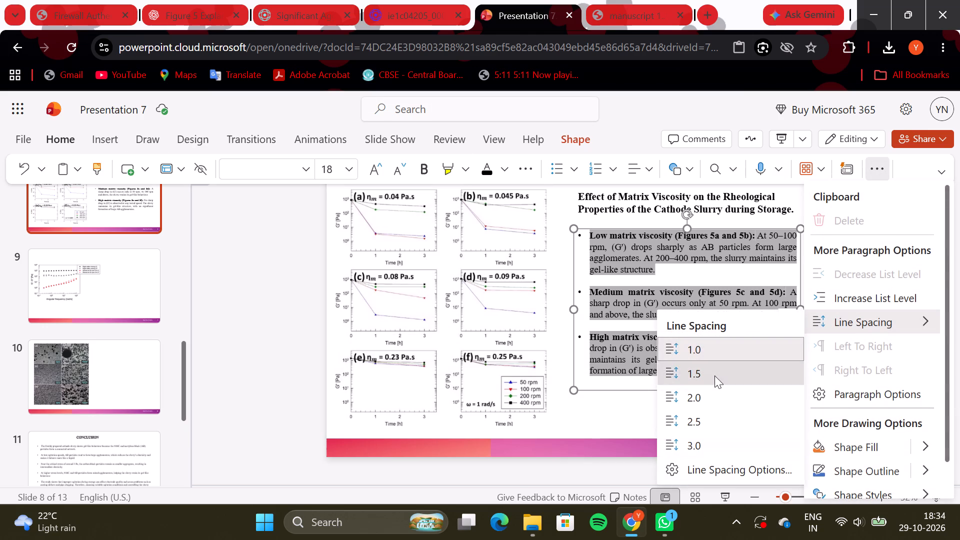
Remove the blank lines separating the low, medium and high matrix viscosity points.
{"action": "left_click", "coordinate": [768, 372]}
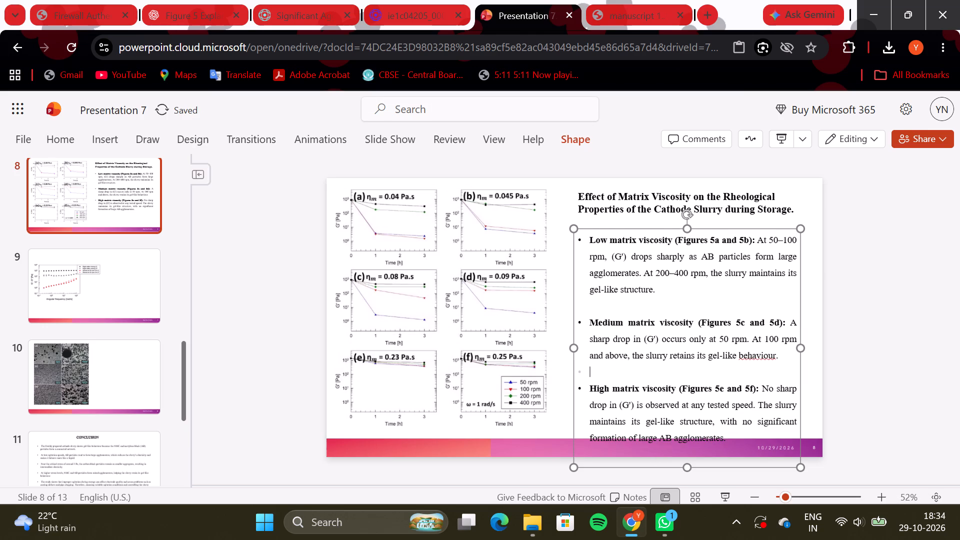
{"action": "key", "text": "BackSpace"}
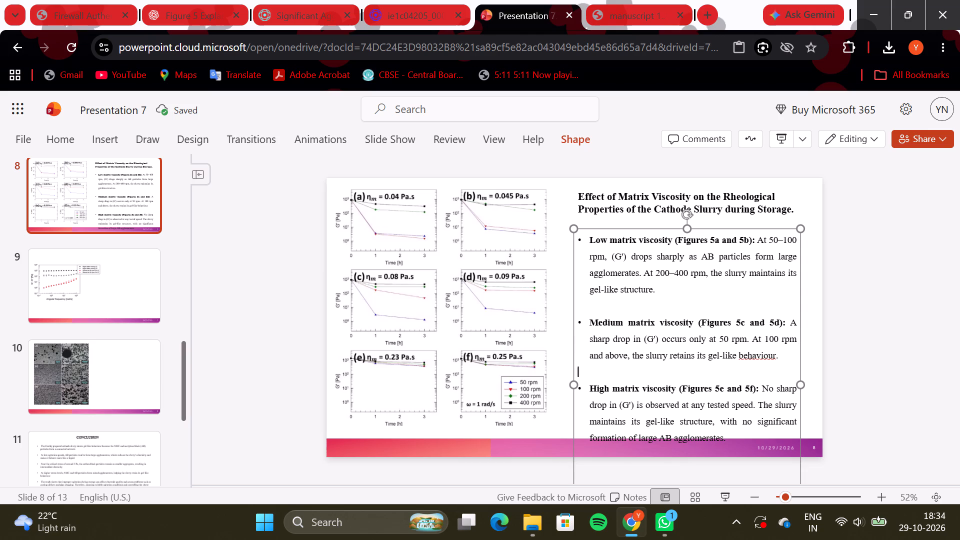
{"action": "key", "text": "BackSpace"}
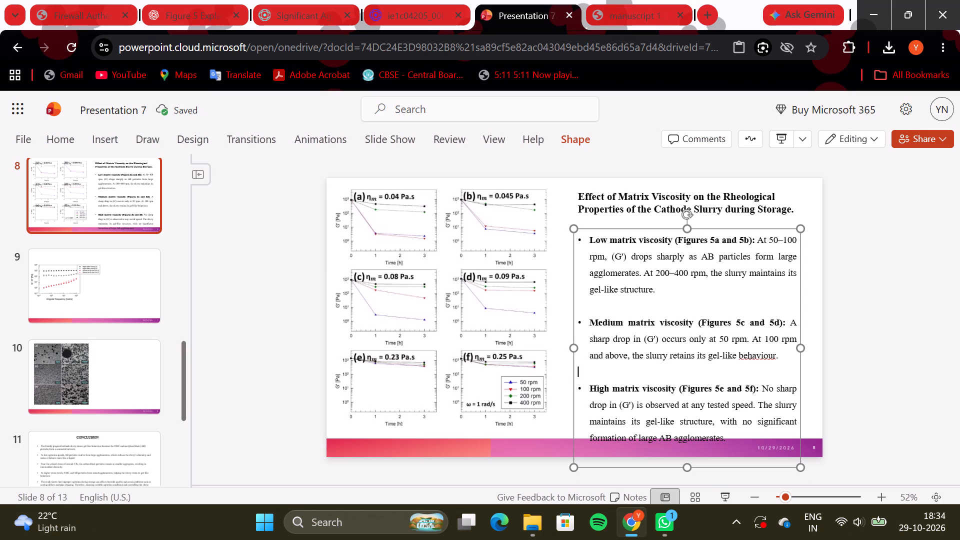
{"action": "left_click", "coordinate": [750, 303]}
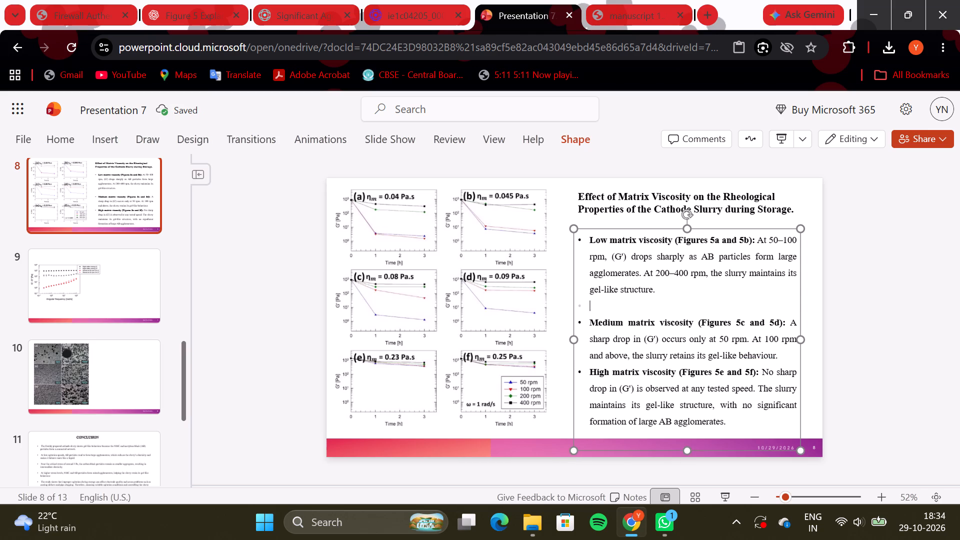
{"action": "key", "text": "BackSpace"}
{"action": "key", "text": "BackSpace"}
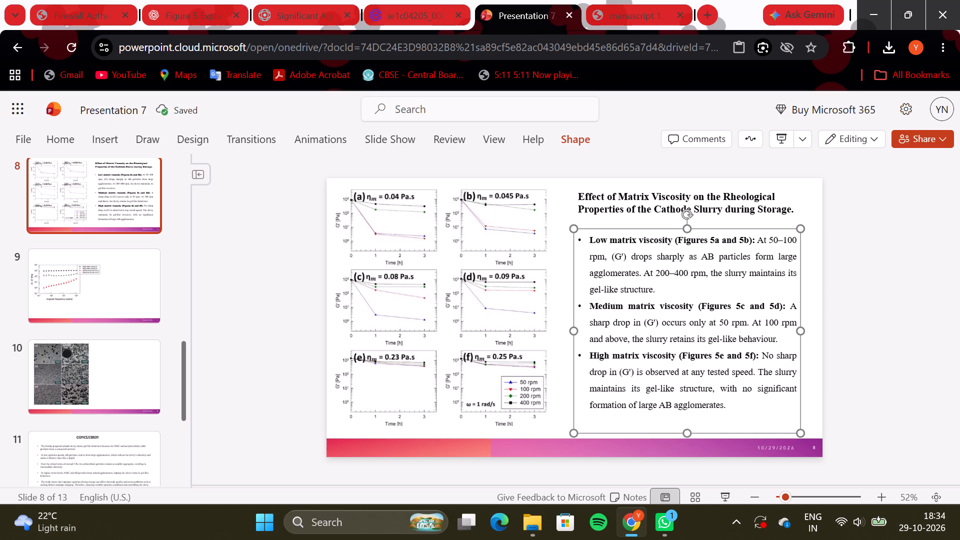
Delete the bracketed figure references from the medium, low and high matrix viscosity labels, keeping each label's colon.
{"action": "left_click_drag", "start_coordinate": [697, 308], "coordinate": [724, 314]}
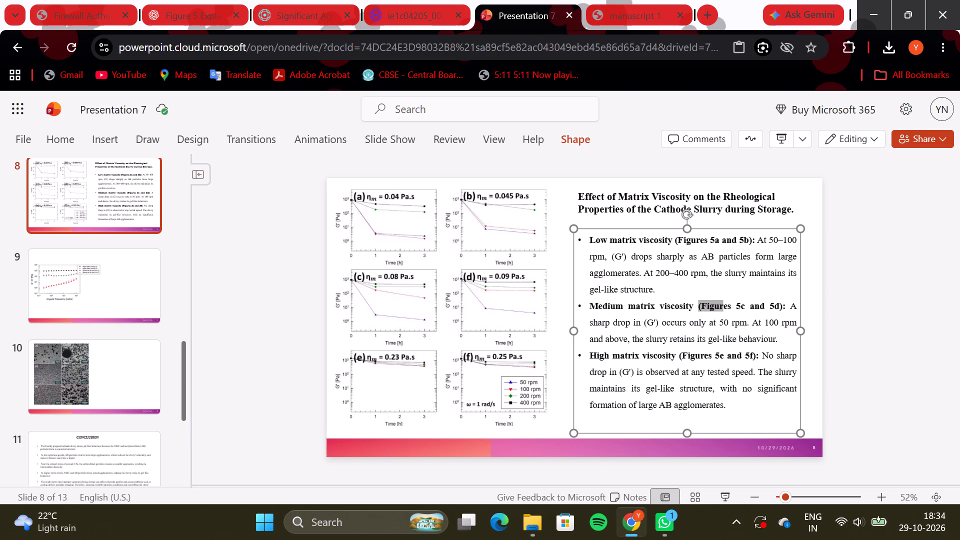
{"action": "left_click_drag", "start_coordinate": [724, 314], "coordinate": [781, 310]}
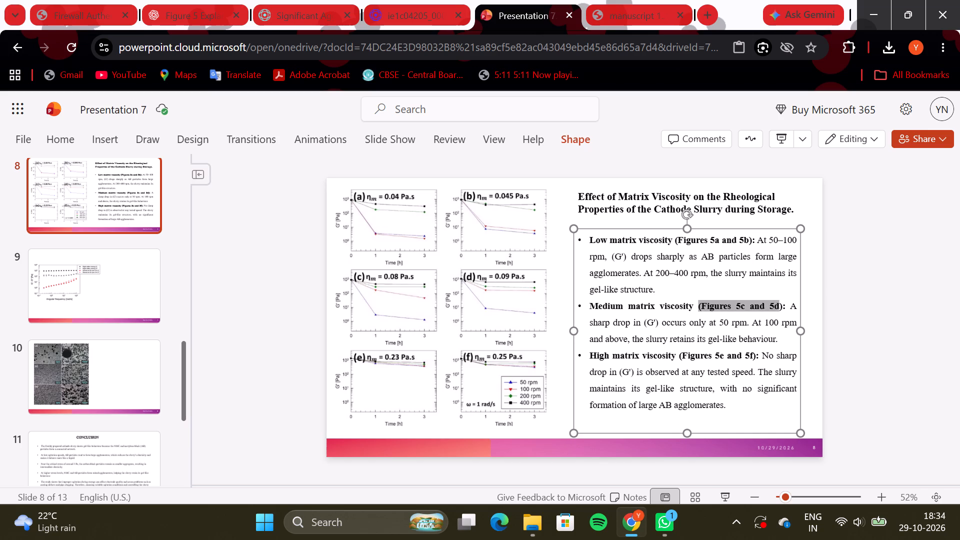
{"action": "left_click_drag", "start_coordinate": [781, 310], "coordinate": [781, 310]}
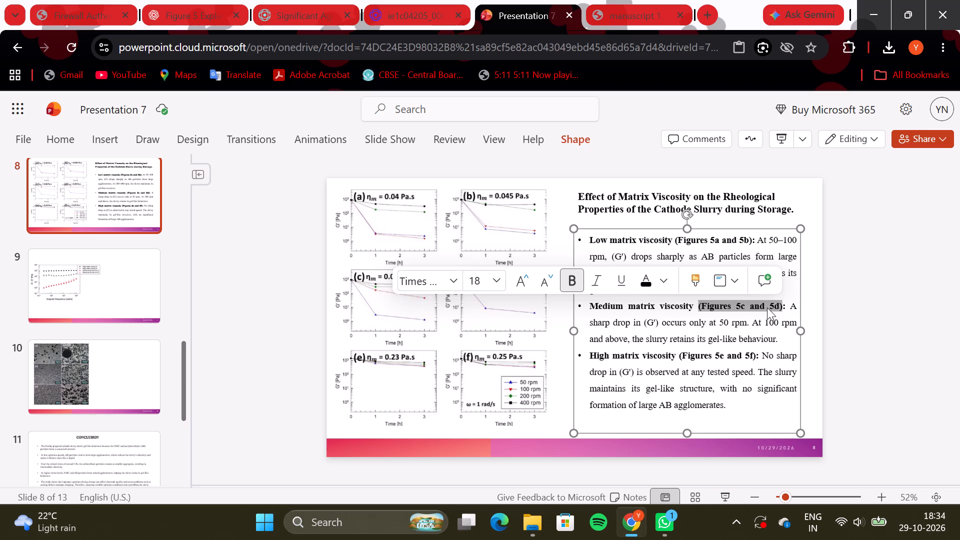
{"action": "key", "text": "BackSpace"}
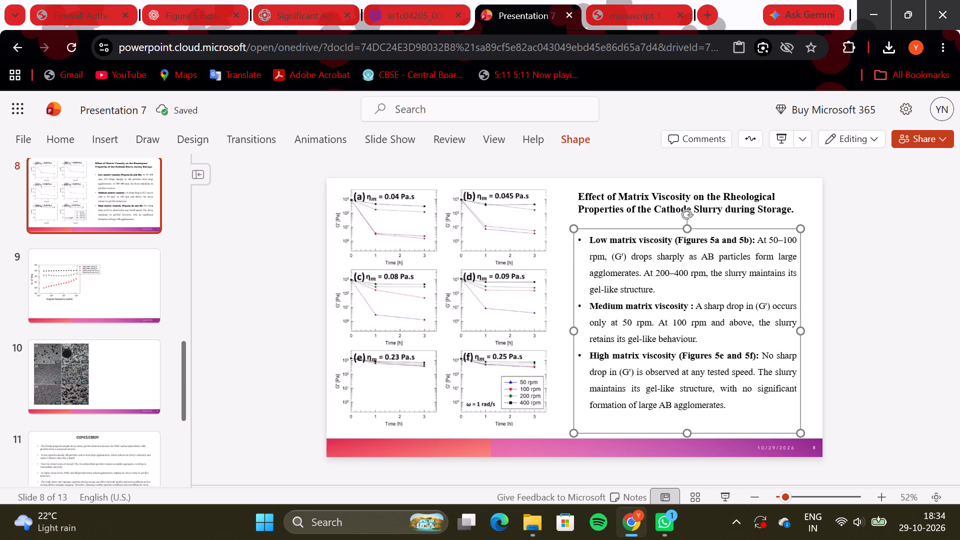
{"action": "left_click_drag", "start_coordinate": [676, 242], "coordinate": [675, 242]}
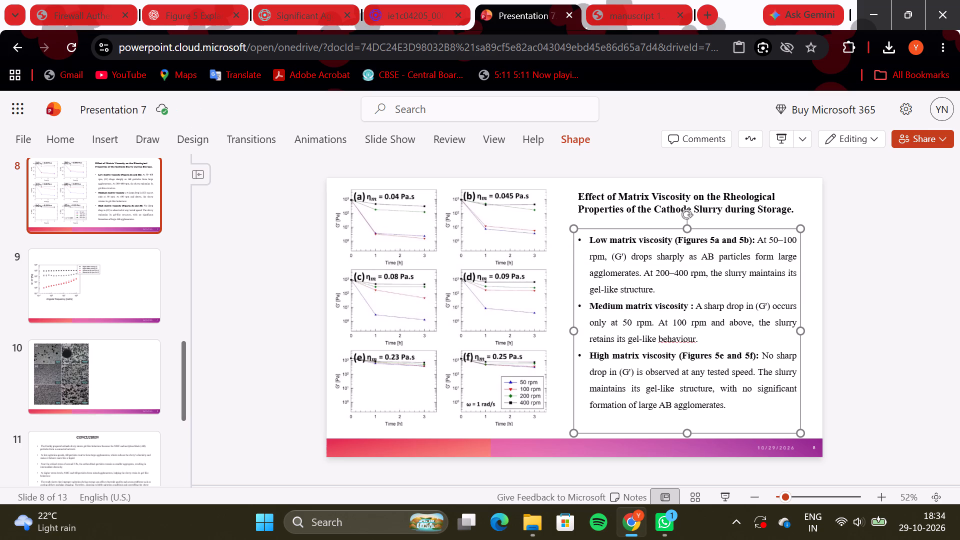
{"action": "left_click_drag", "start_coordinate": [675, 242], "coordinate": [751, 242]}
{"action": "key", "text": "BackSpace"}
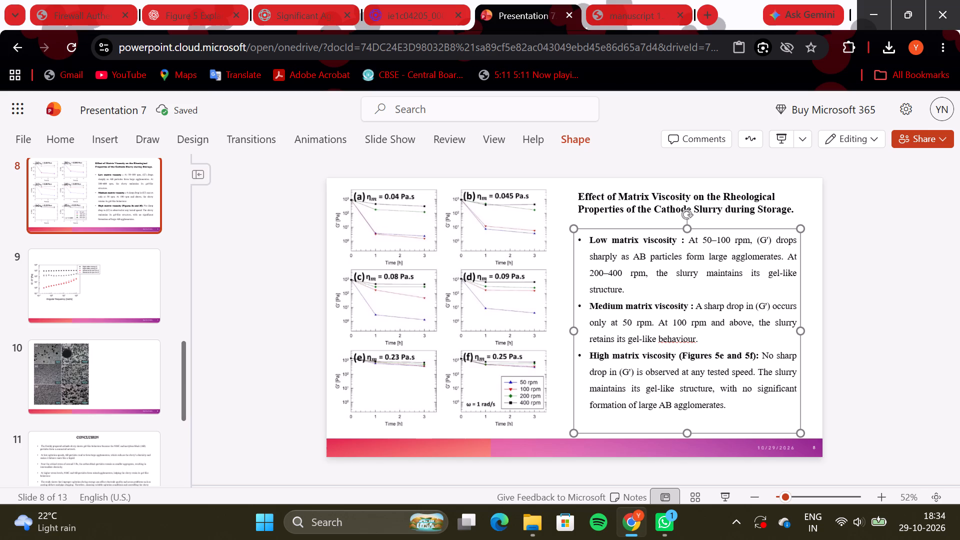
{"action": "left_click_drag", "start_coordinate": [679, 354], "coordinate": [754, 353]}
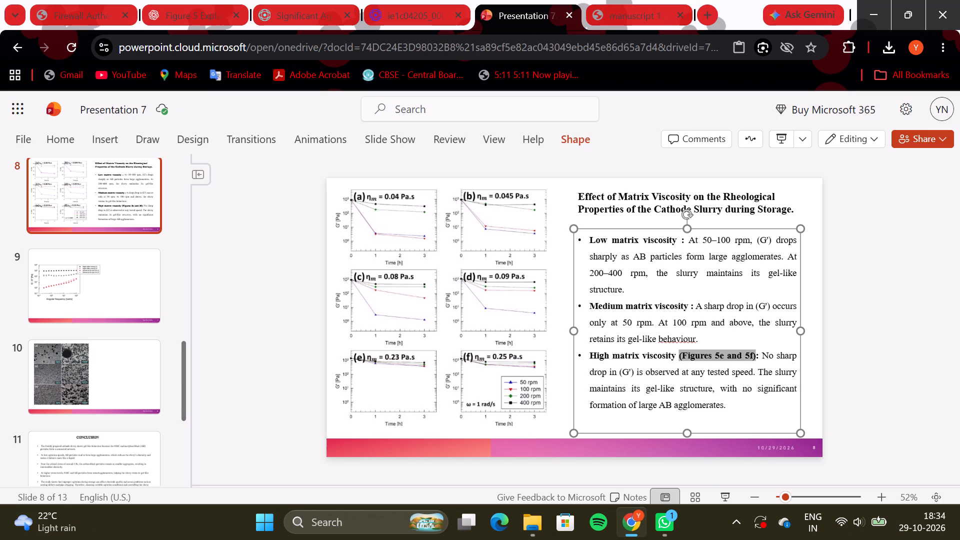
{"action": "left_click_drag", "start_coordinate": [754, 353], "coordinate": [756, 353]}
{"action": "key", "text": "BackSpace"}
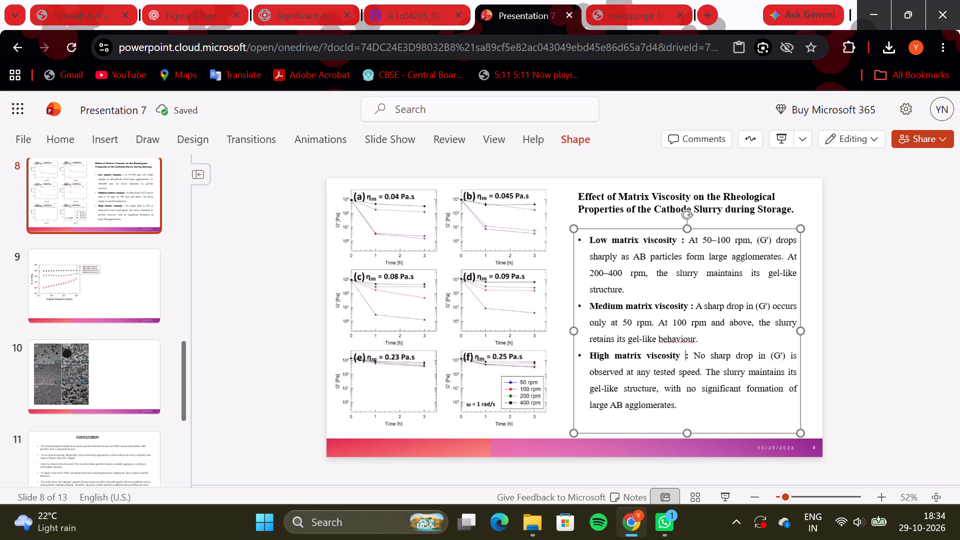
Underline the medium, high and low matrix viscosity labels, including their colons.
{"action": "left_click_drag", "start_coordinate": [587, 309], "coordinate": [689, 311]}
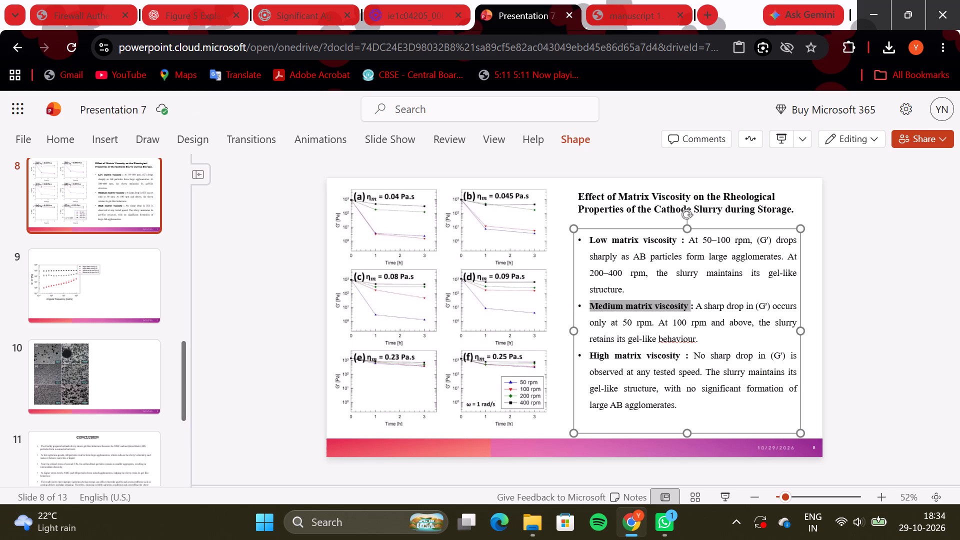
{"action": "left_click_drag", "start_coordinate": [689, 311], "coordinate": [696, 311]}
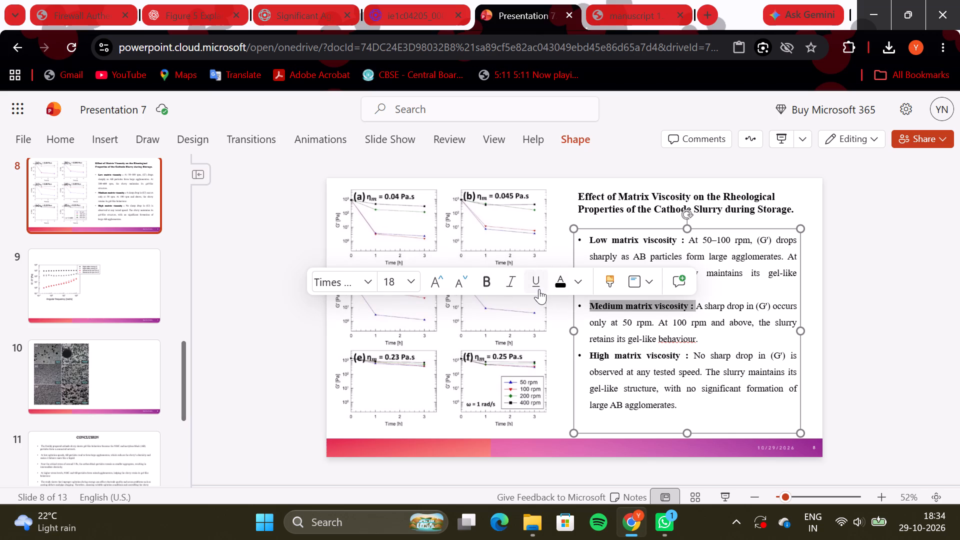
{"action": "left_click", "coordinate": [539, 289]}
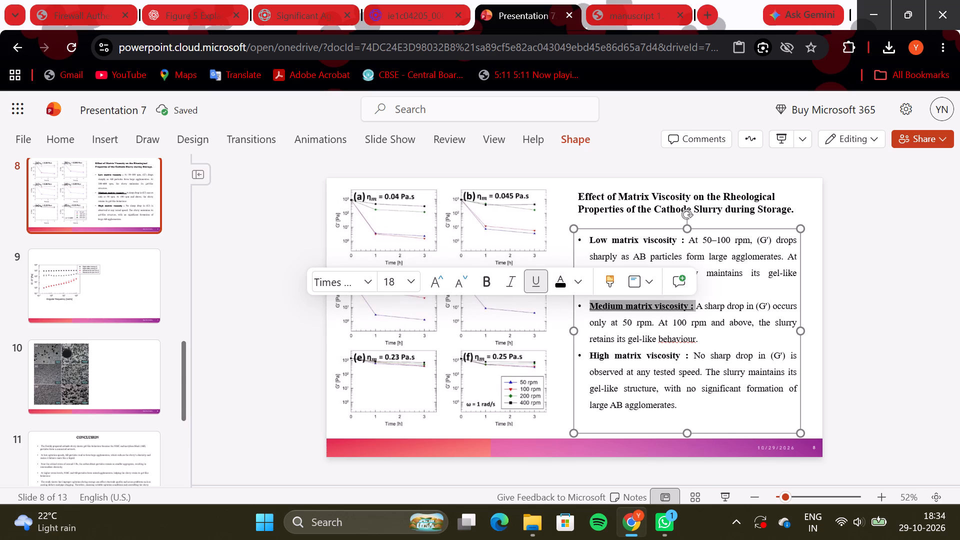
{"action": "left_click_drag", "start_coordinate": [588, 352], "coordinate": [688, 356]}
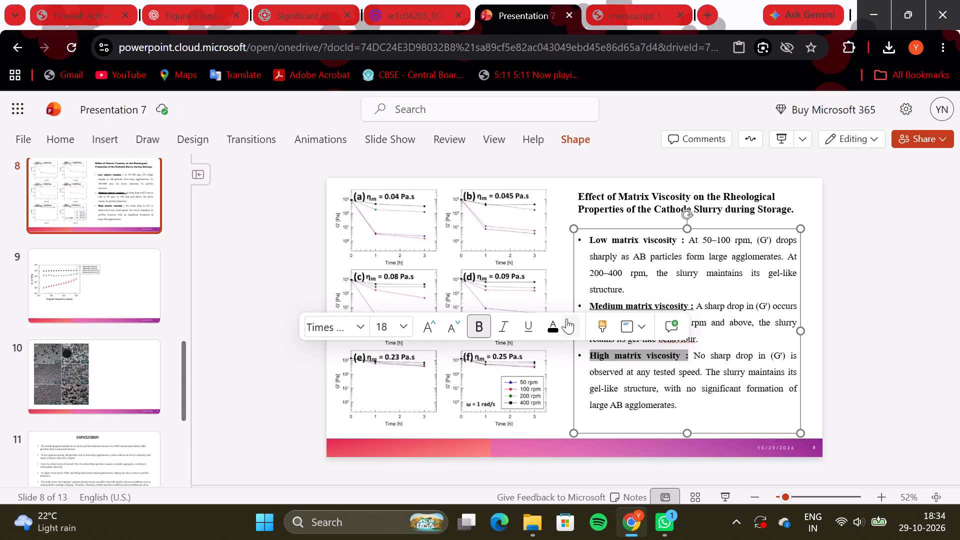
{"action": "left_click", "coordinate": [531, 328]}
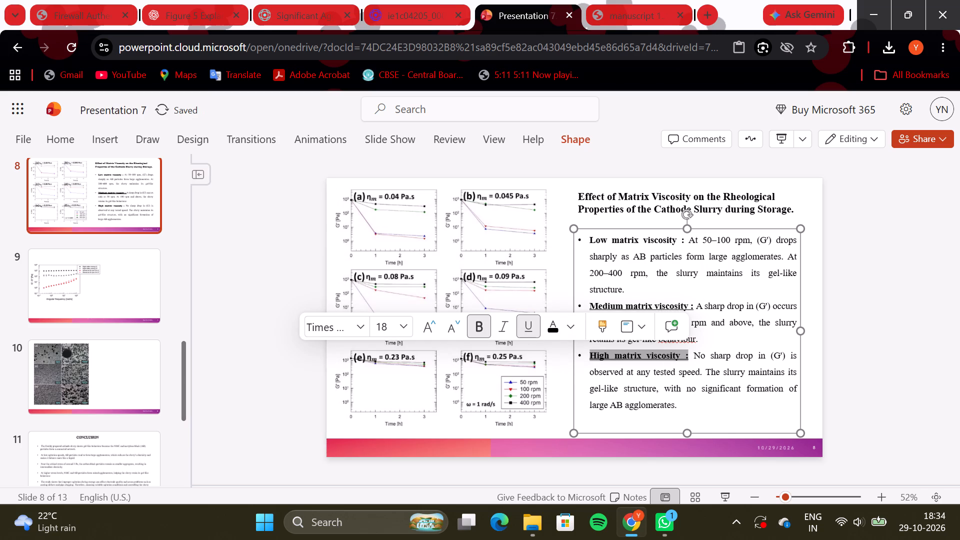
{"action": "left_click_drag", "start_coordinate": [586, 236], "coordinate": [684, 245]}
{"action": "left_click", "coordinate": [524, 218]}
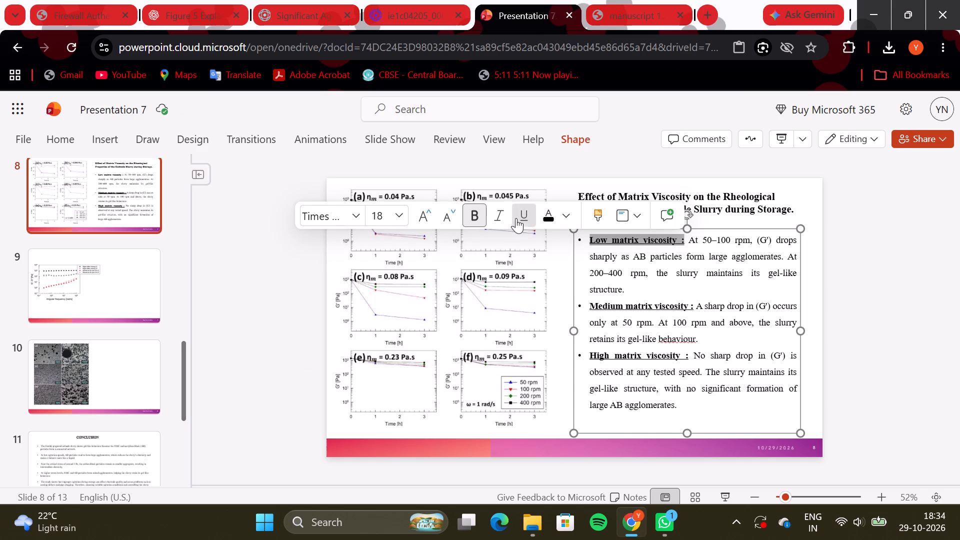
Set the font size of the low matrix viscosity label to 19.
{"action": "left_click", "coordinate": [396, 216]}
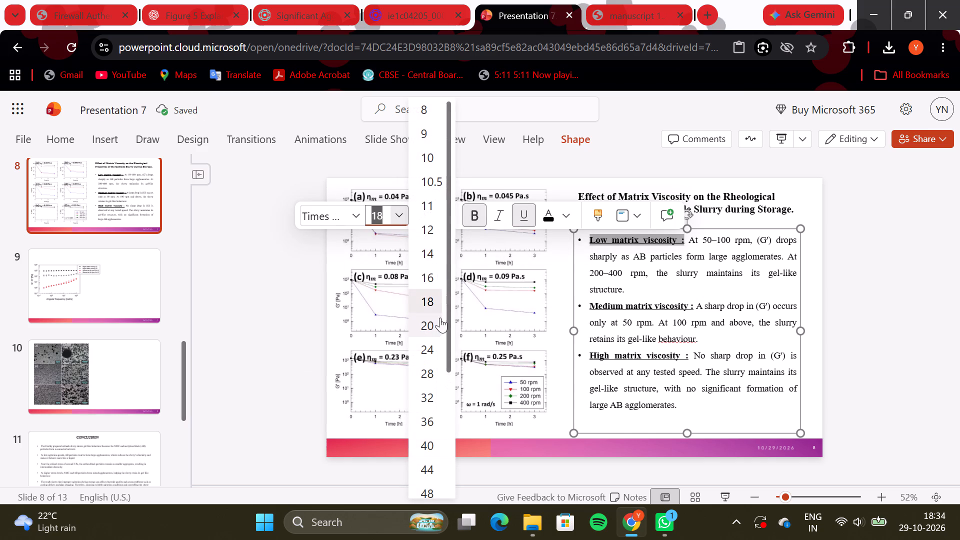
{"action": "left_click", "coordinate": [384, 217]}
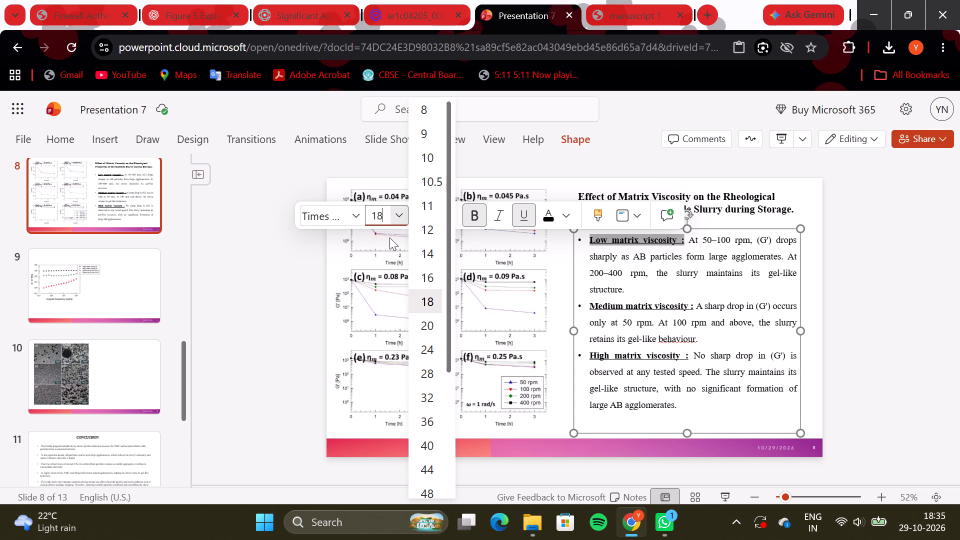
{"action": "key", "text": "BackSpace"}
{"action": "key", "text": "9"}
{"action": "key", "text": "Return"}
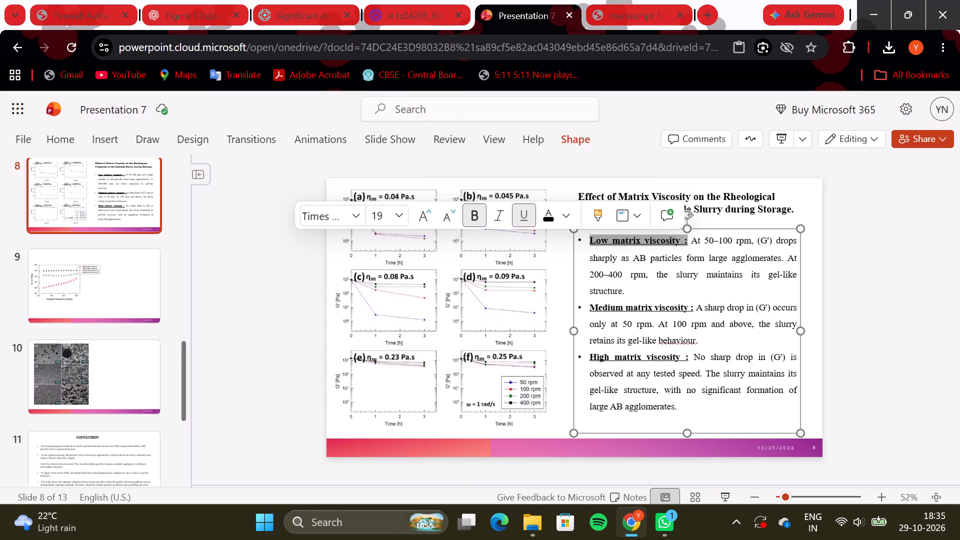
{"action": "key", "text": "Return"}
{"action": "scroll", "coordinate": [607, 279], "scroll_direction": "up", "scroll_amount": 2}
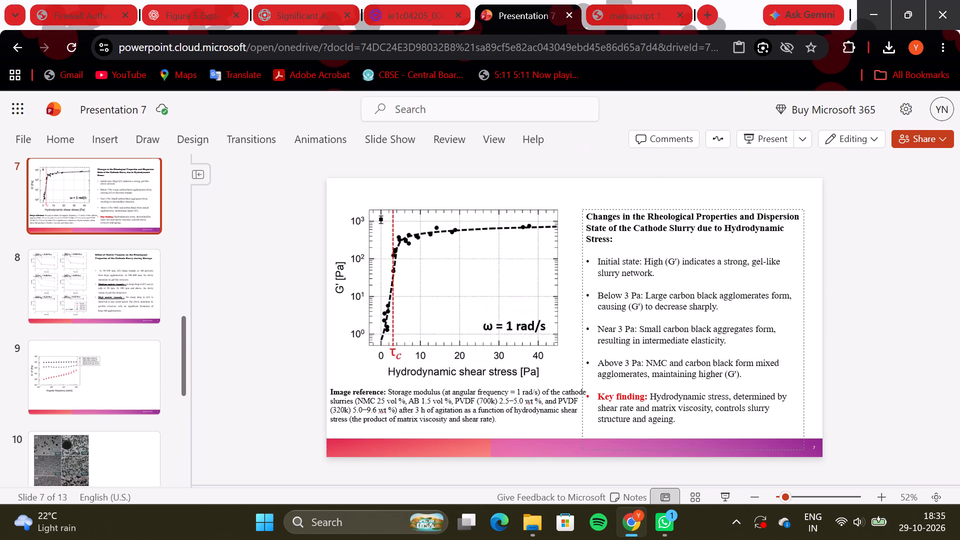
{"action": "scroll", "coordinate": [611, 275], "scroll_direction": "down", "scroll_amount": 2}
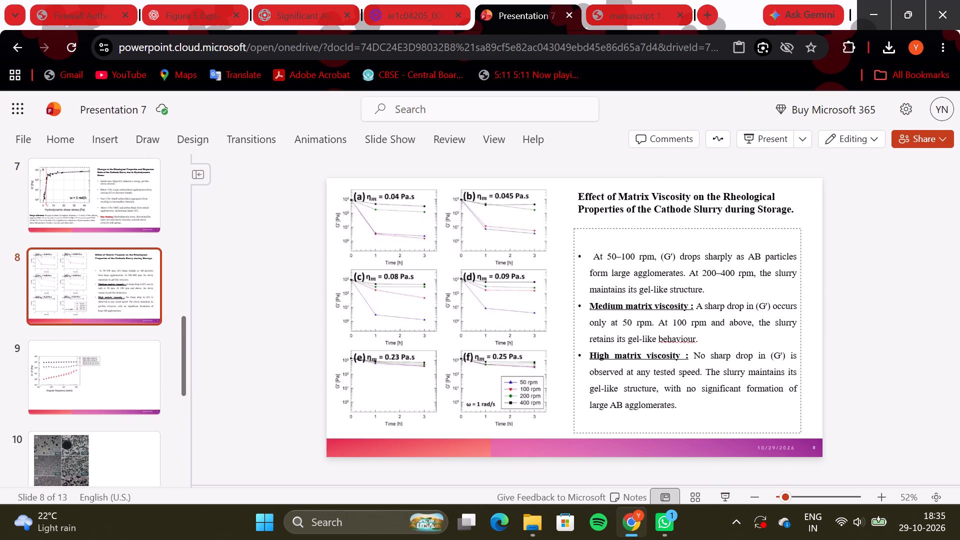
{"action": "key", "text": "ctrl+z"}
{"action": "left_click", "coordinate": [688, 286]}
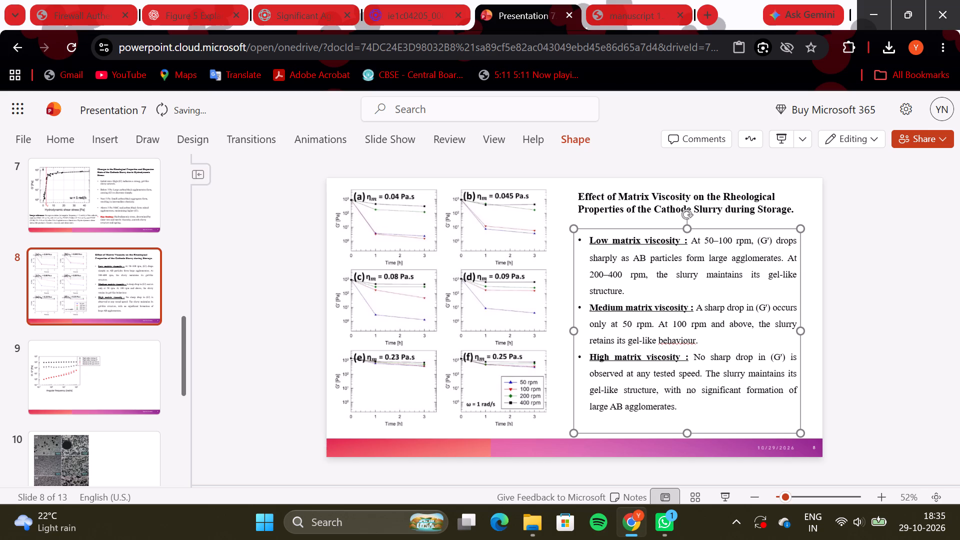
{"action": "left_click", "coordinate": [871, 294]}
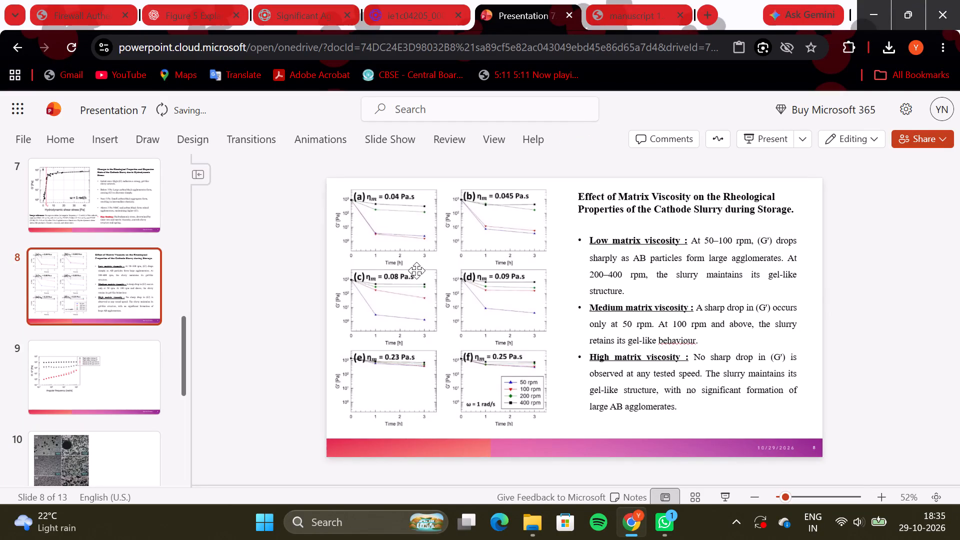
Widen the six-graph figure on slide 8 slightly and shift it a little closer to the text, keeping its vertical position.
{"action": "left_click", "coordinate": [432, 272]}
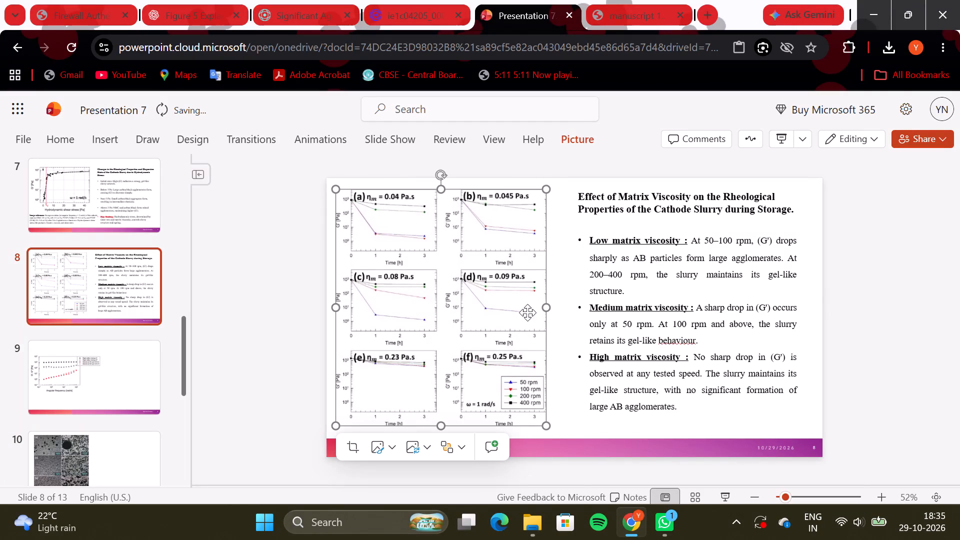
{"action": "left_click_drag", "start_coordinate": [549, 309], "coordinate": [555, 307]}
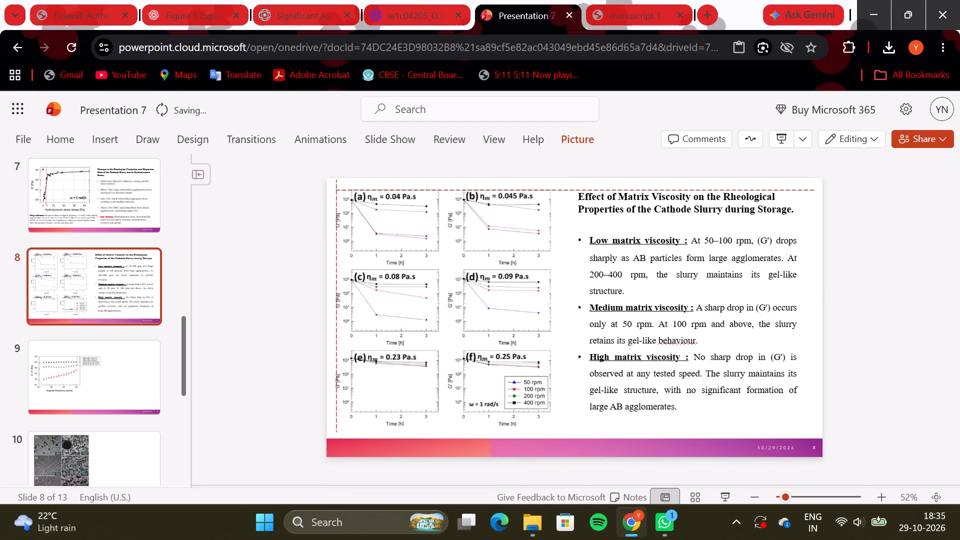
{"action": "left_click_drag", "start_coordinate": [555, 307], "coordinate": [560, 307]}
{"action": "left_click_drag", "start_coordinate": [438, 273], "coordinate": [440, 265]}
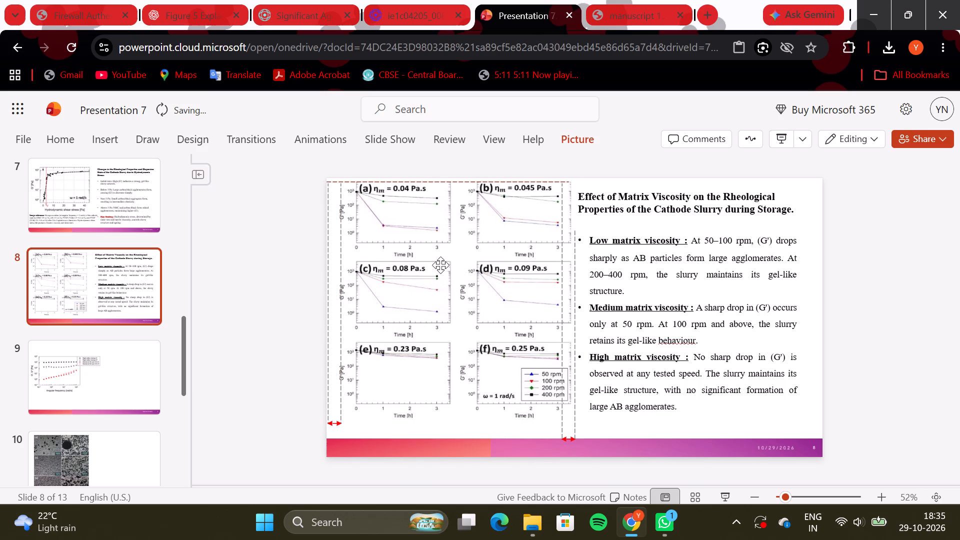
{"action": "left_click_drag", "start_coordinate": [440, 265], "coordinate": [444, 271]}
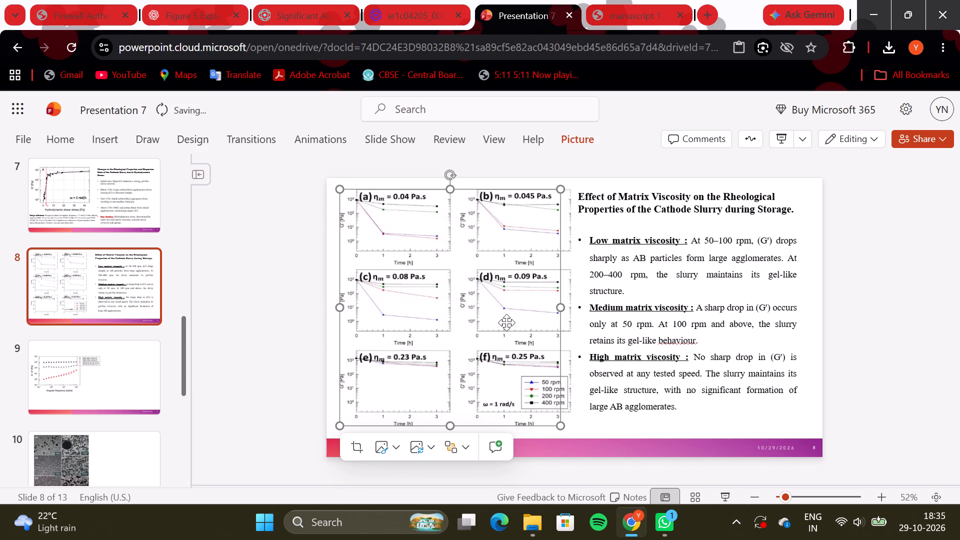
{"action": "left_click", "coordinate": [326, 284]}
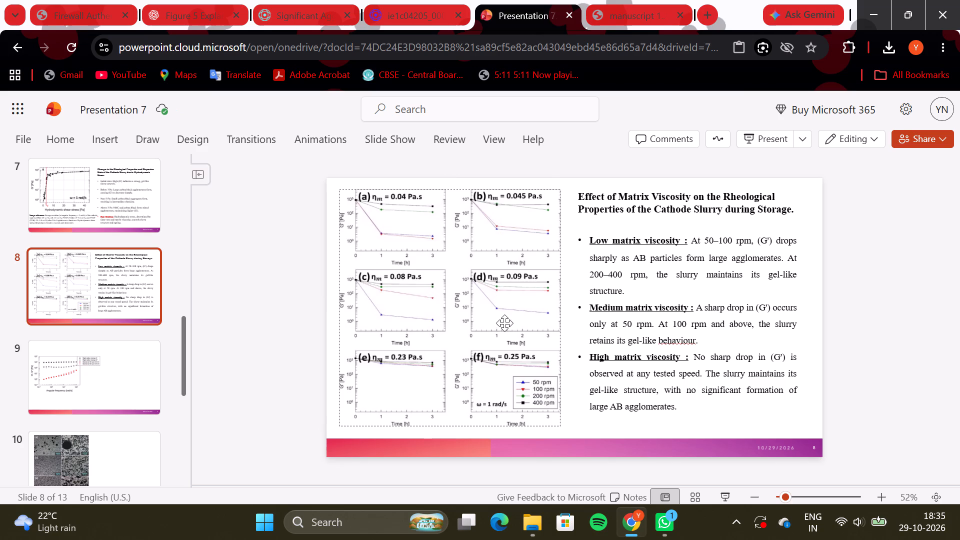
Move the six-graph figure on slide 8 up close to the slide's top edge and slightly toward its left edge.
{"action": "left_click_drag", "start_coordinate": [427, 232], "coordinate": [425, 223]}
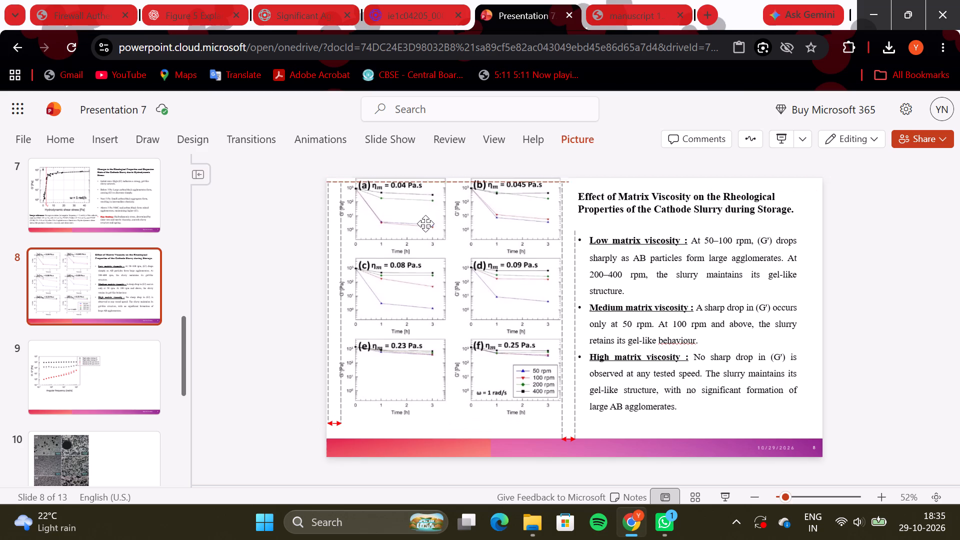
{"action": "left_click_drag", "start_coordinate": [425, 223], "coordinate": [425, 225]}
{"action": "left_click", "coordinate": [286, 223]}
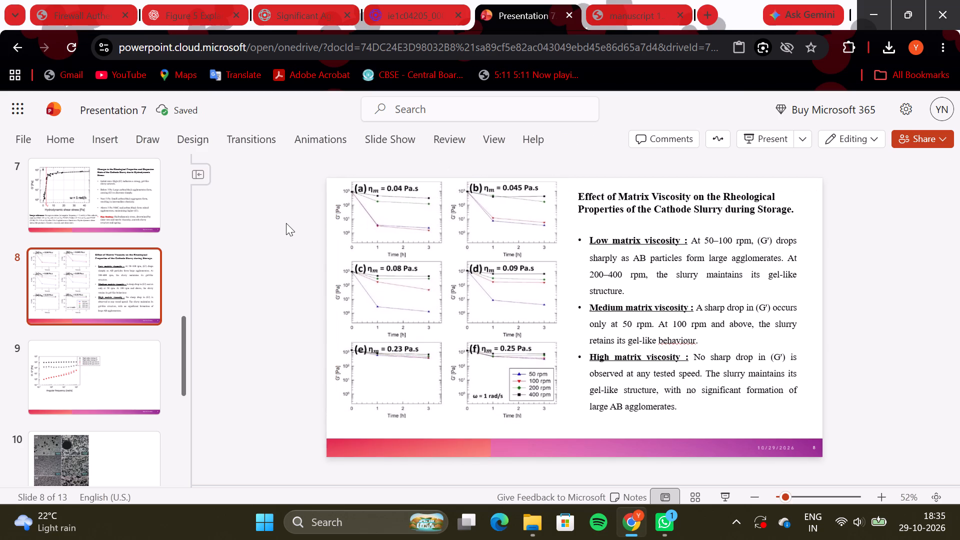
Shift slide 8's heading and the bulleted matrix viscosity text up and slightly toward the figure.
{"action": "left_click", "coordinate": [632, 204]}
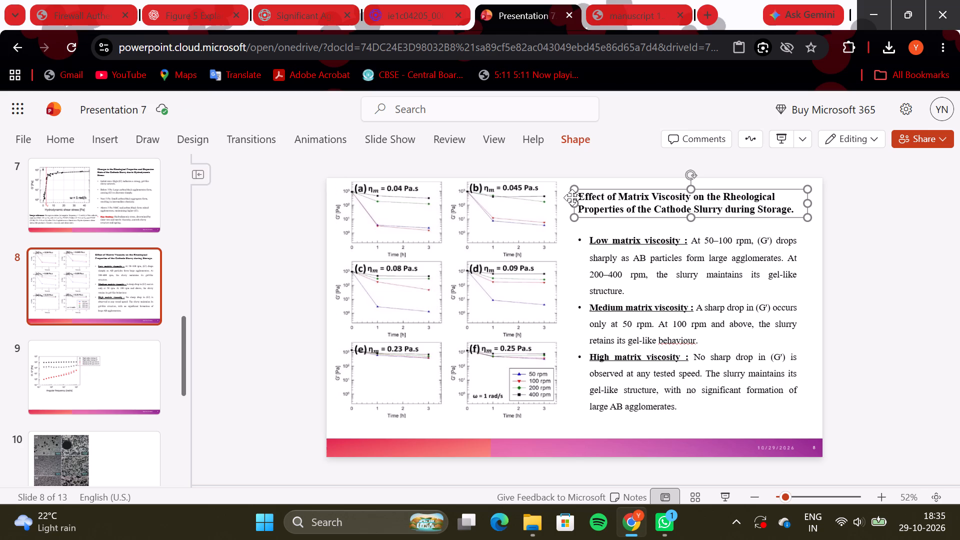
{"action": "left_click", "coordinate": [573, 197]}
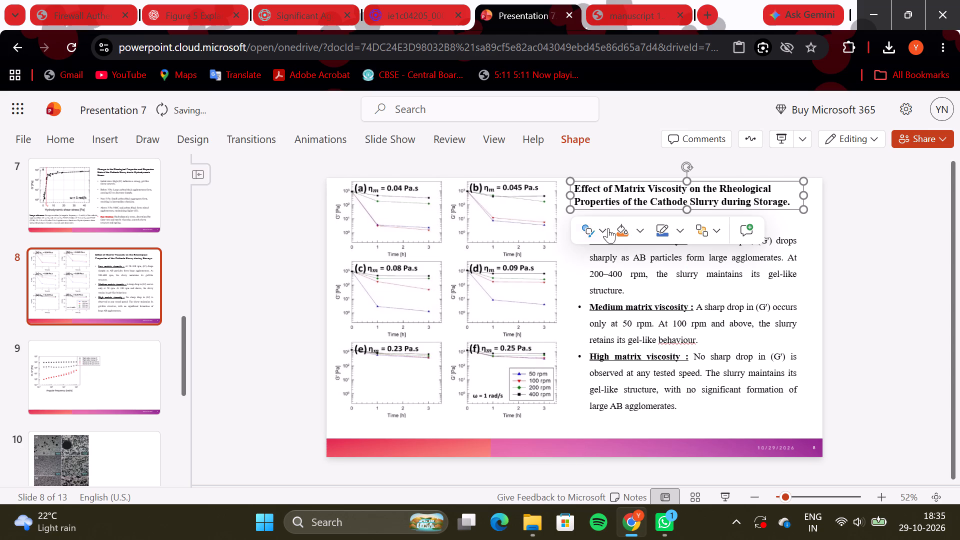
{"action": "left_click", "coordinate": [623, 299]}
{"action": "left_click_drag", "start_coordinate": [575, 237], "coordinate": [572, 235]}
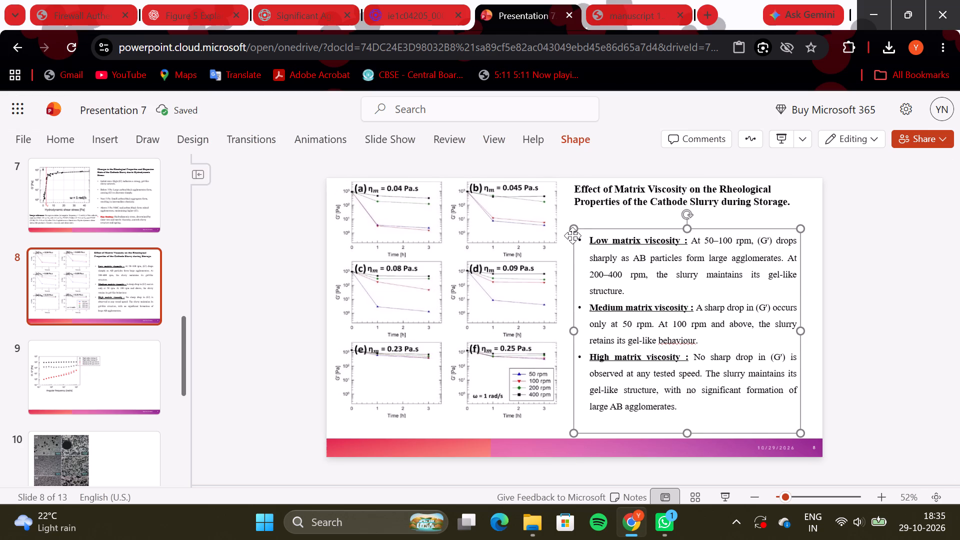
{"action": "left_click_drag", "start_coordinate": [572, 235], "coordinate": [571, 224]}
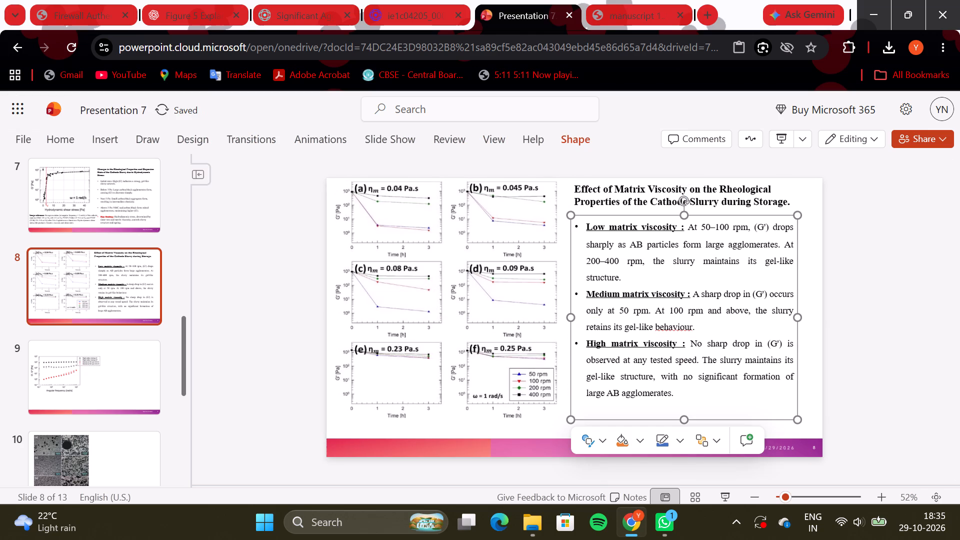
{"action": "left_click", "coordinate": [850, 294]}
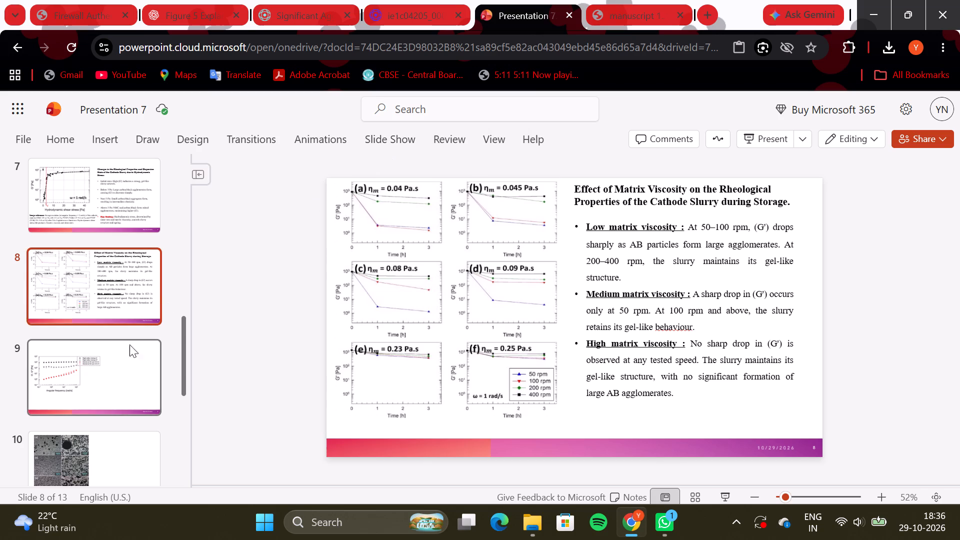
Add an empty text box on slide 9, beside the frequency graph near the slide's upper right corner.
{"action": "left_click", "coordinate": [126, 357]}
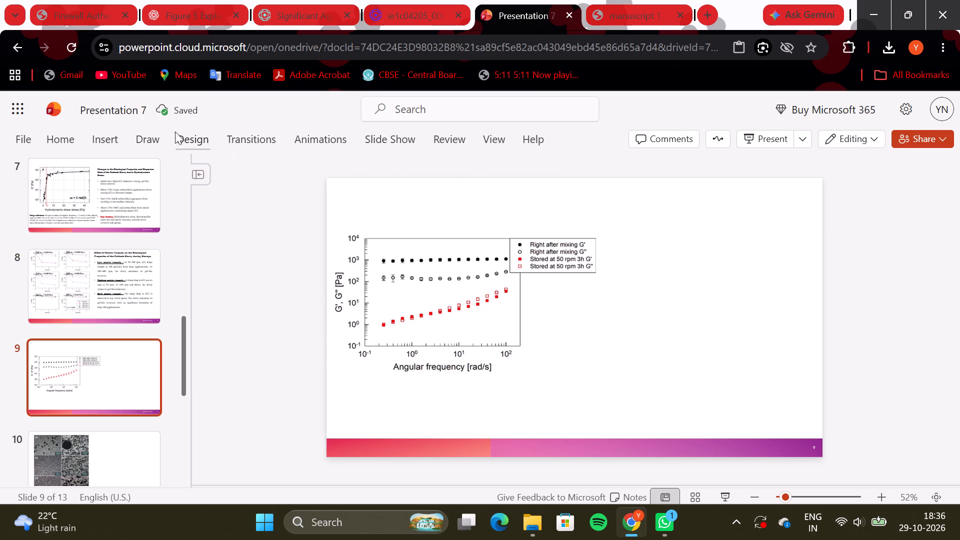
{"action": "left_click", "coordinate": [102, 133]}
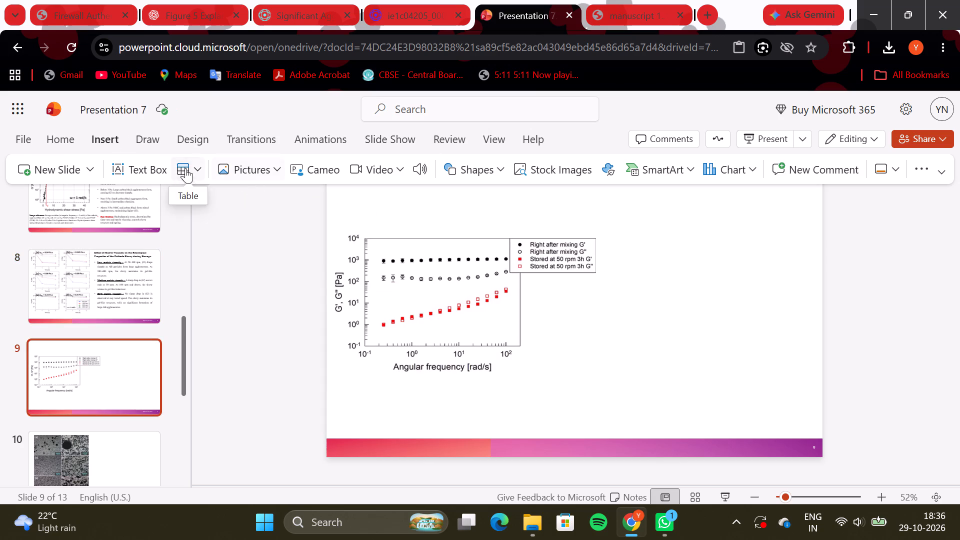
{"action": "left_click", "coordinate": [143, 168]}
{"action": "left_click", "coordinate": [695, 215]}
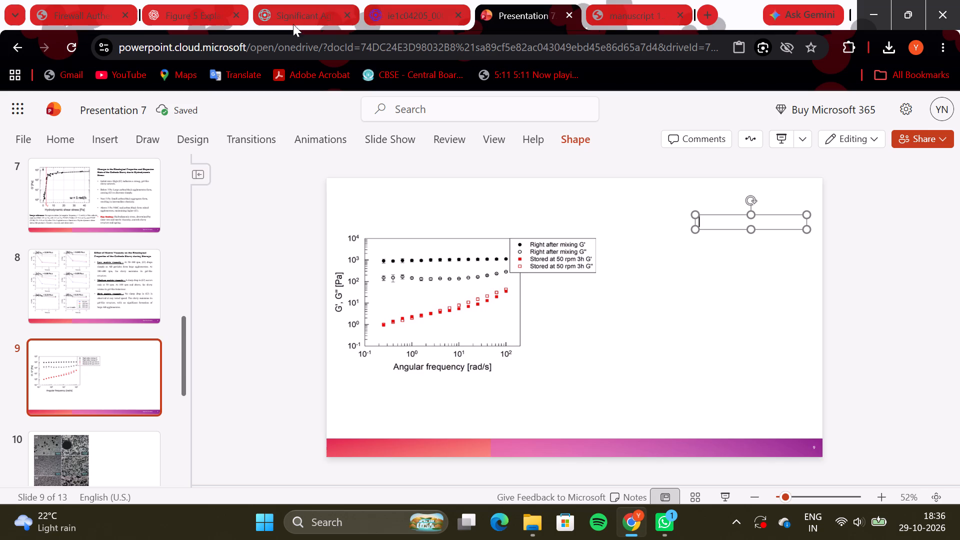
Copy the section 3.1 title, "Significant Change in the Dispersion State and Rheological Properties...", without its number from the manuscript PDF.
{"action": "left_click", "coordinate": [631, 11]}
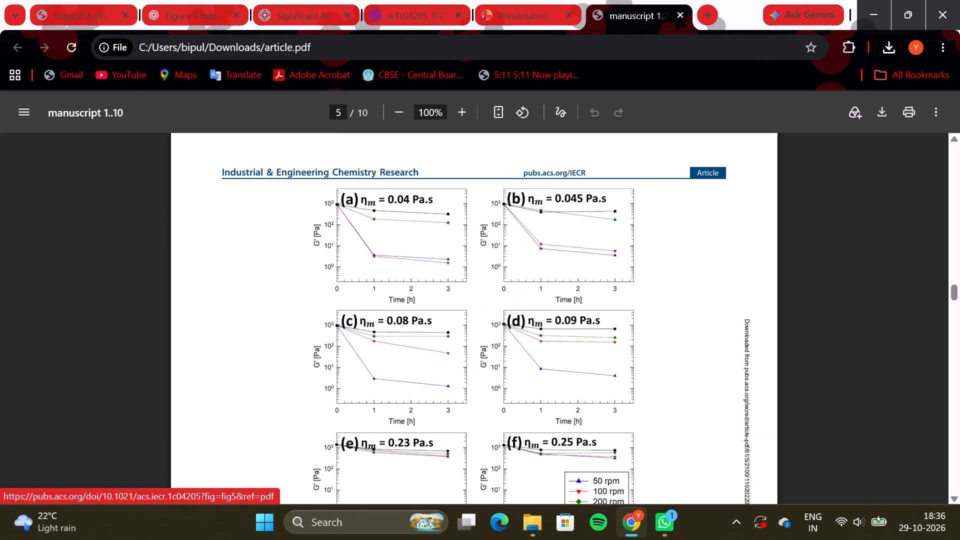
{"action": "scroll", "coordinate": [367, 286], "scroll_direction": "up", "scroll_amount": 5}
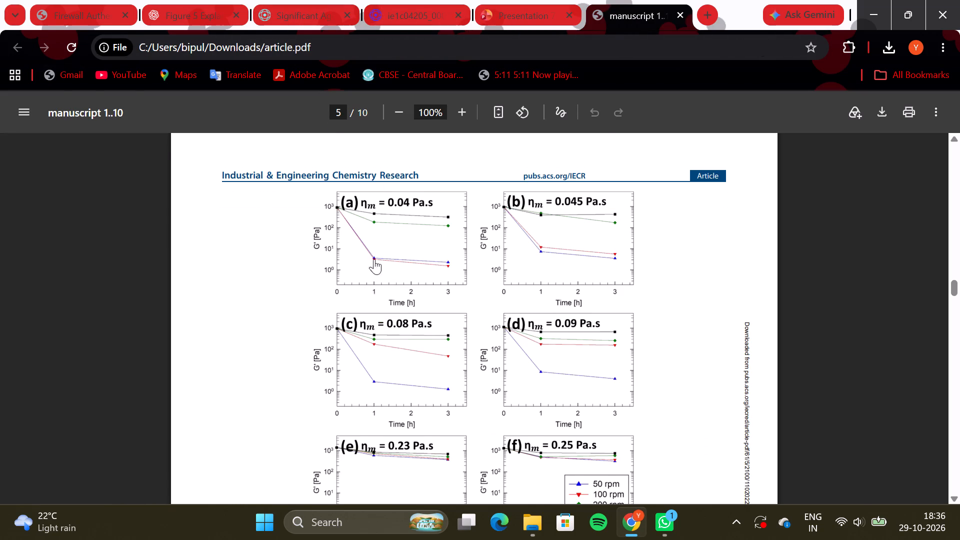
{"action": "scroll", "coordinate": [374, 259], "scroll_direction": "up", "scroll_amount": 10}
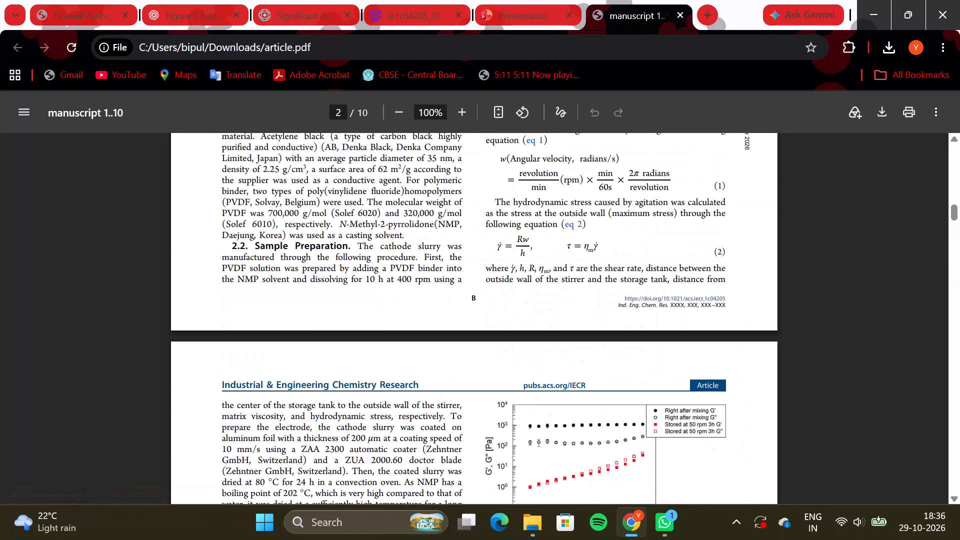
{"action": "scroll", "coordinate": [385, 226], "scroll_direction": "up", "scroll_amount": 3}
{"action": "scroll", "coordinate": [385, 226], "scroll_direction": "down", "scroll_amount": 6}
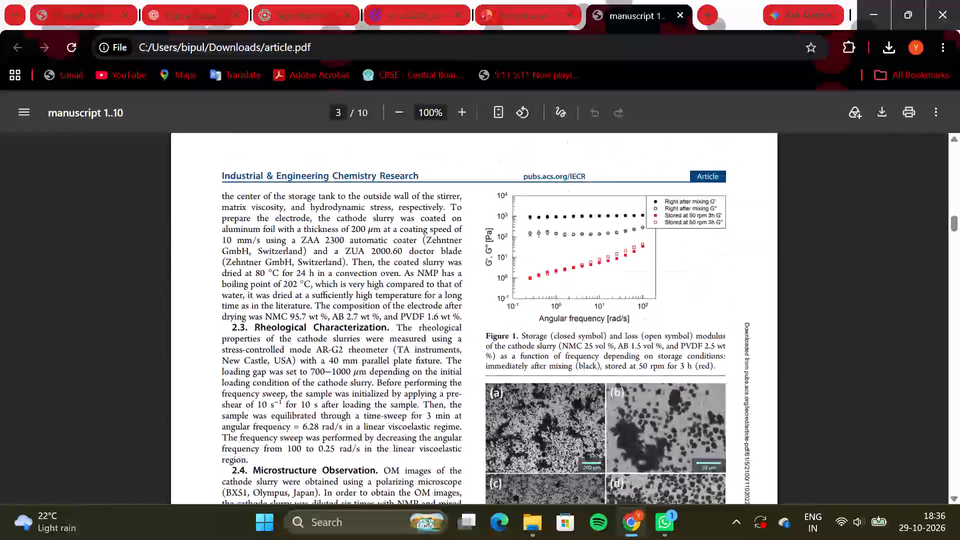
{"action": "scroll", "coordinate": [385, 226], "scroll_direction": "down", "scroll_amount": 2}
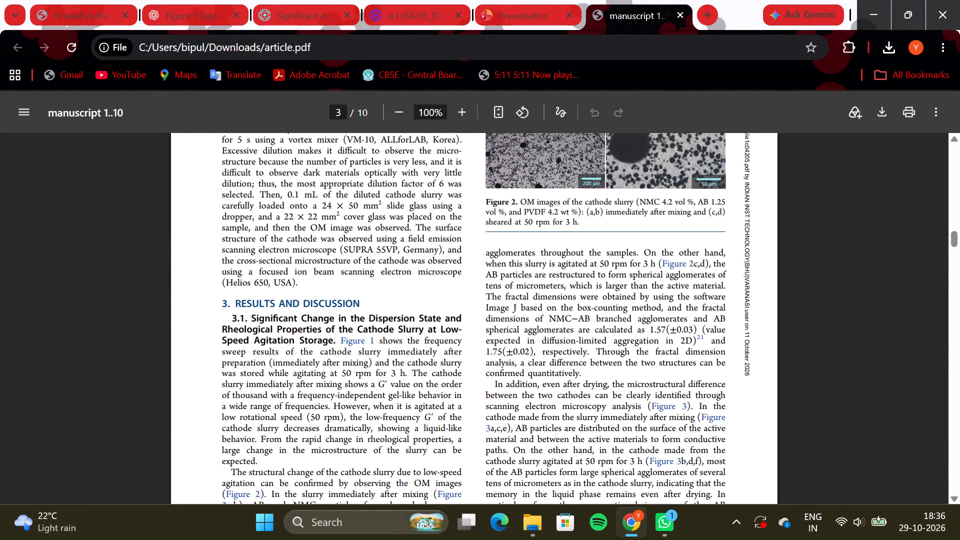
{"action": "left_click_drag", "start_coordinate": [248, 316], "coordinate": [278, 336]}
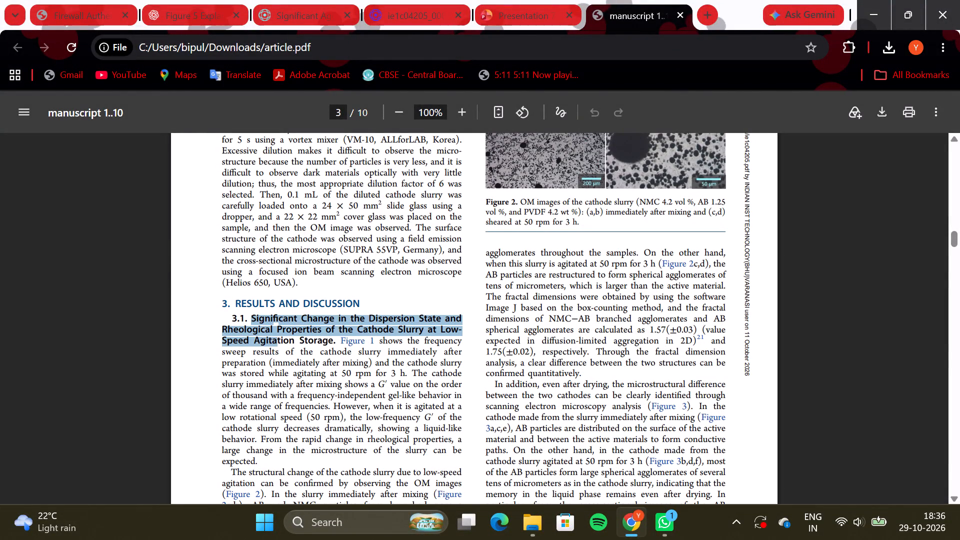
{"action": "left_click_drag", "start_coordinate": [278, 336], "coordinate": [335, 342]}
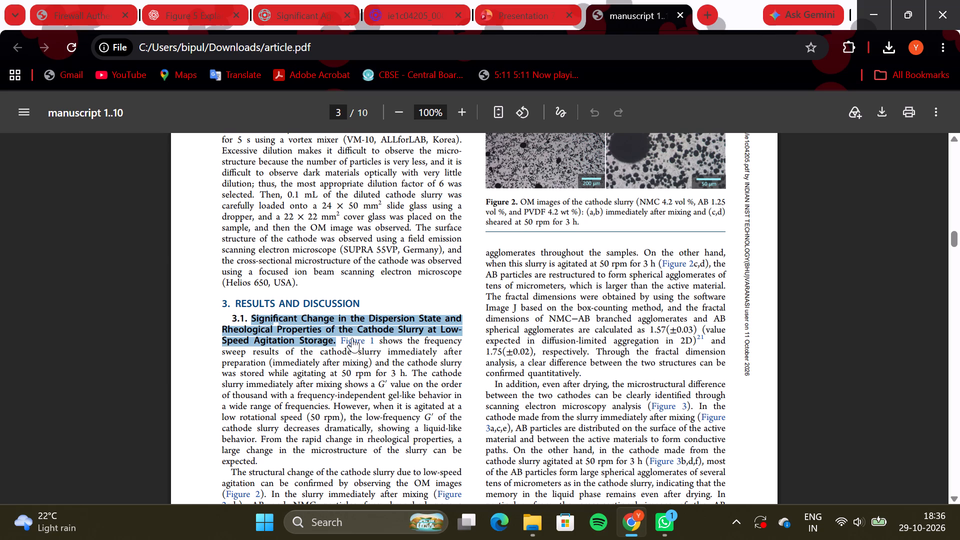
{"action": "key", "text": "ctrl+c"}
Back in Presentation 7, paste the copied title into slide 9's new text box and widen the box toward the graph.
{"action": "left_click", "coordinate": [512, 16]}
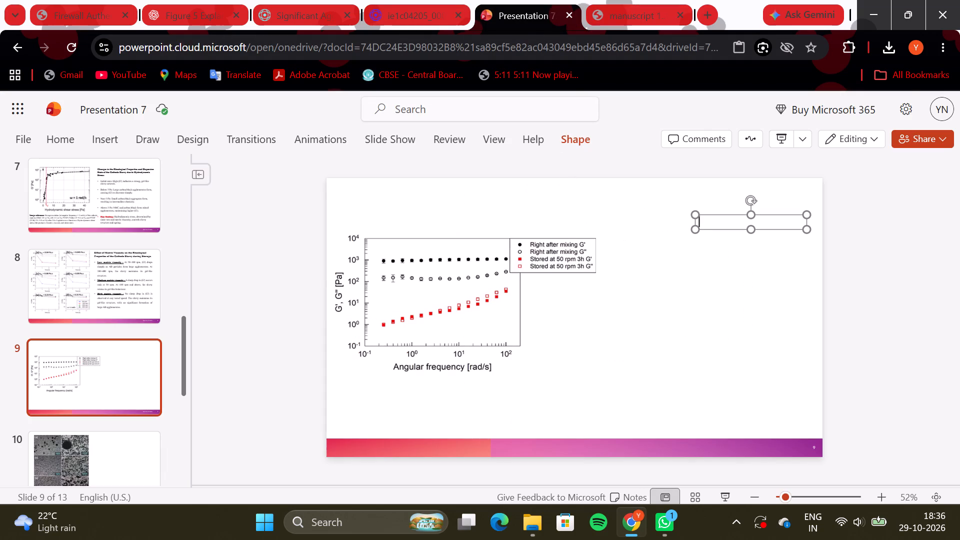
{"action": "key", "text": "ctrl+v"}
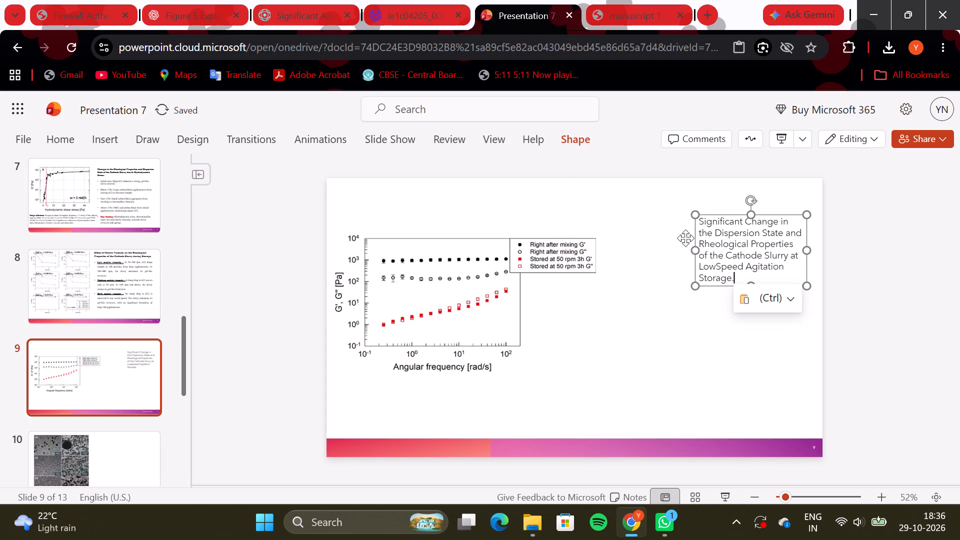
{"action": "left_click_drag", "start_coordinate": [694, 249], "coordinate": [628, 224]}
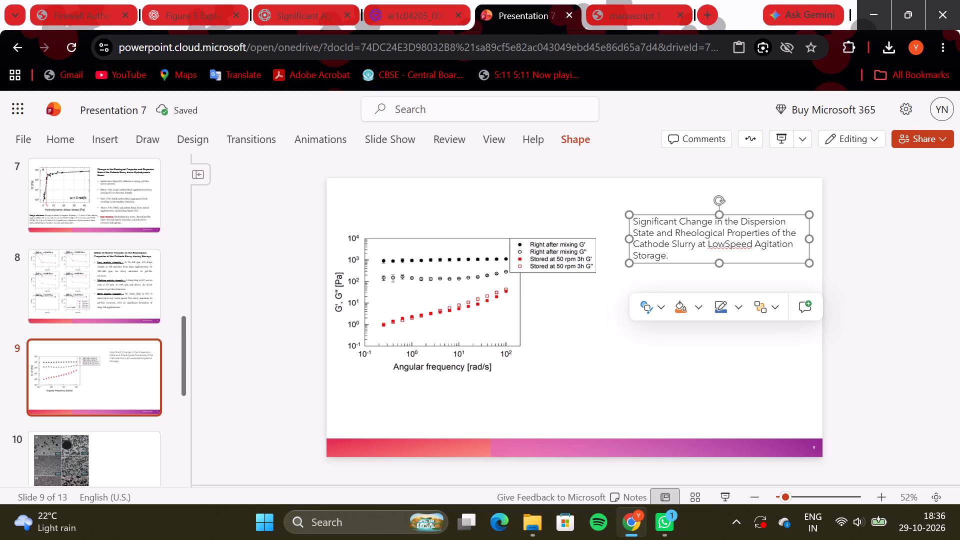
Format the whole pasted title on slide 9 as bold Times New Roman at size 20.
{"action": "left_click_drag", "start_coordinate": [634, 222], "coordinate": [653, 237]}
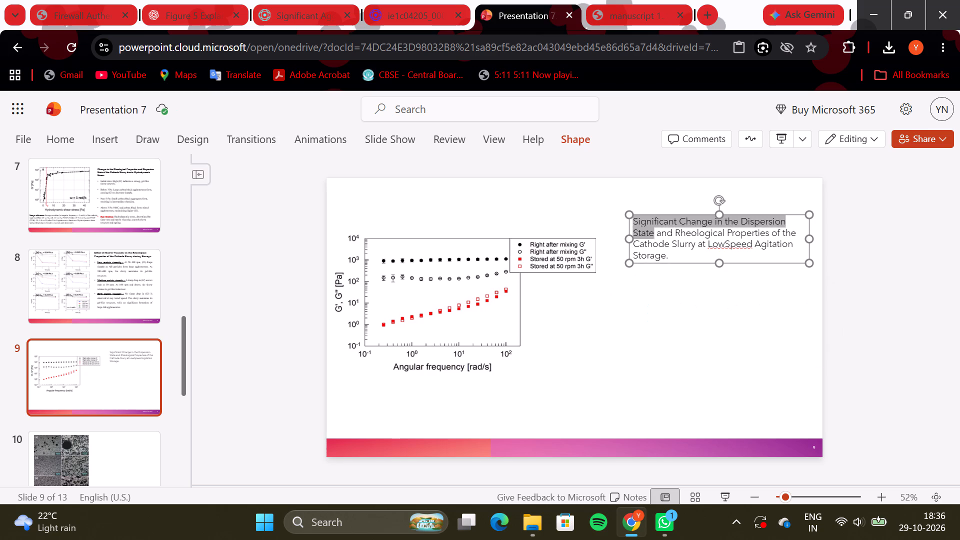
{"action": "left_click_drag", "start_coordinate": [653, 237], "coordinate": [679, 260]}
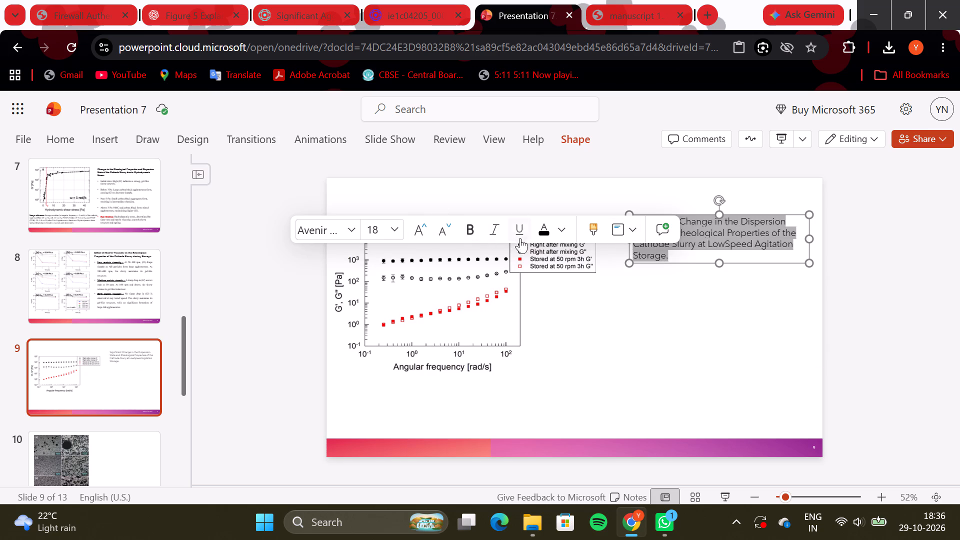
{"action": "left_click", "coordinate": [550, 233]}
{"action": "left_click", "coordinate": [475, 230]}
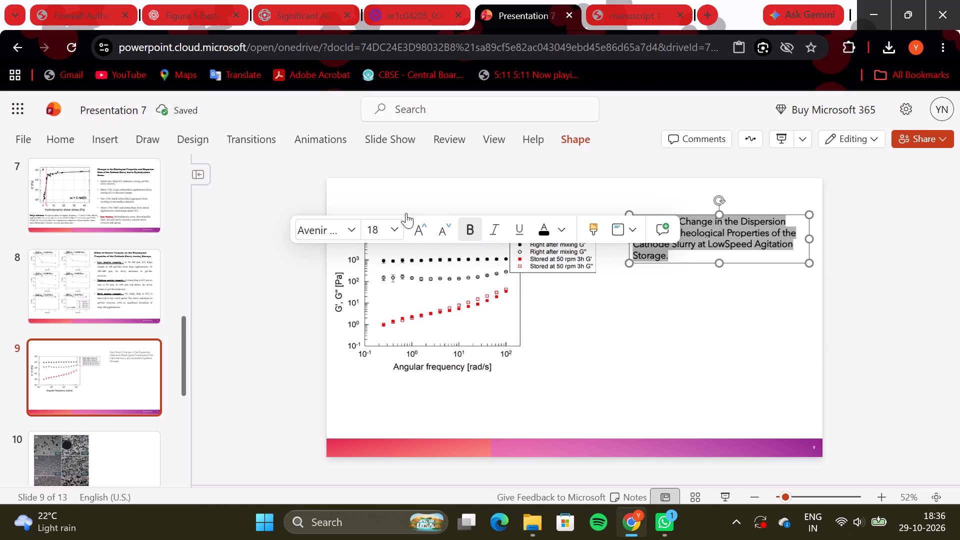
{"action": "left_click", "coordinate": [358, 237]}
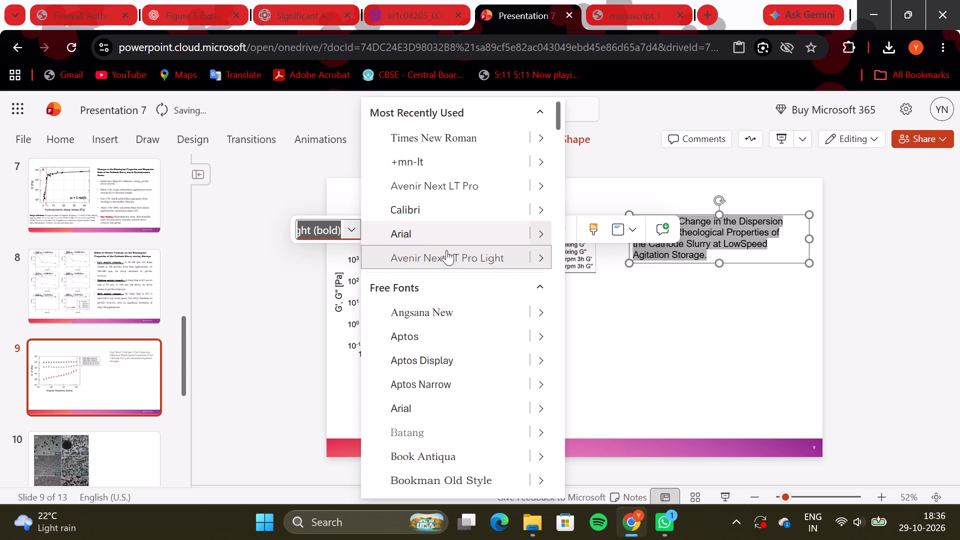
{"action": "left_click", "coordinate": [471, 141]}
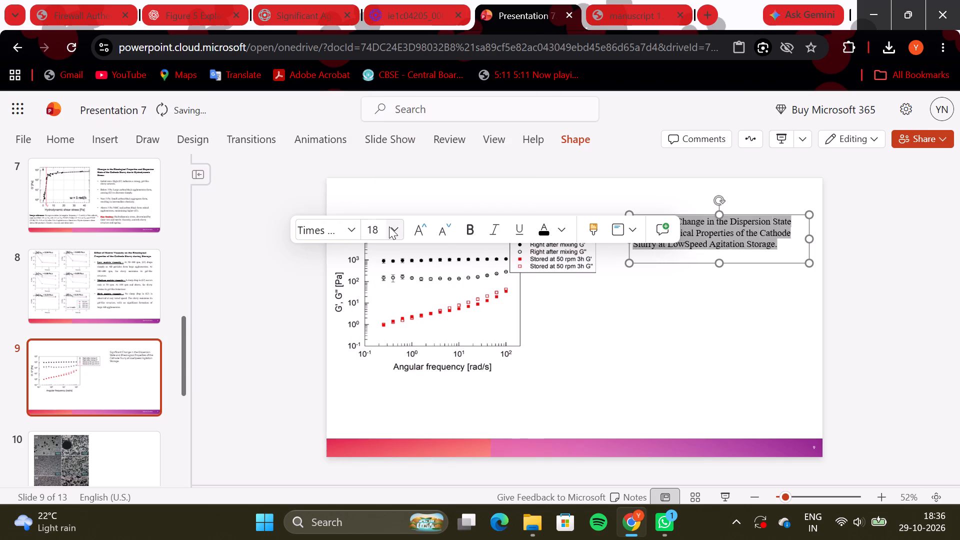
{"action": "left_click", "coordinate": [391, 228]}
{"action": "left_click", "coordinate": [427, 327]}
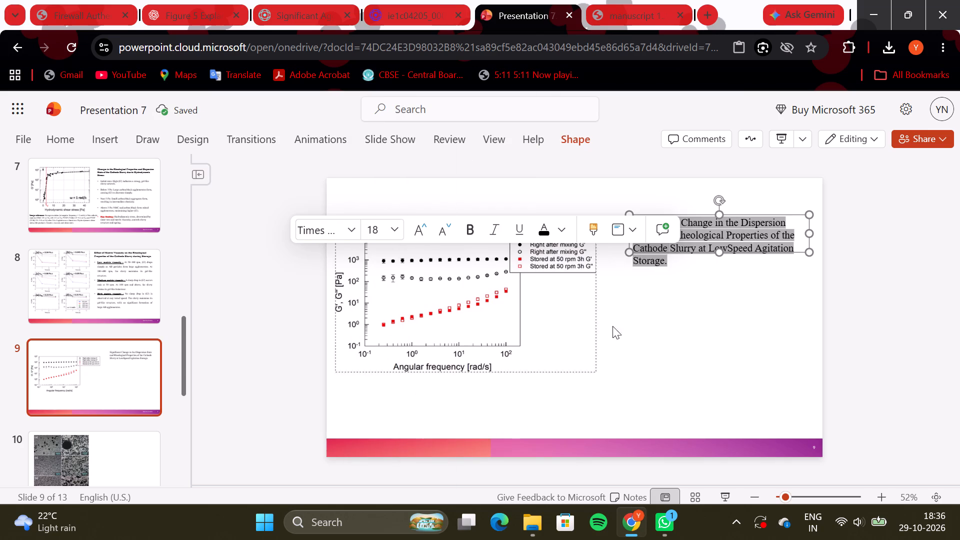
{"action": "left_click", "coordinate": [466, 226]}
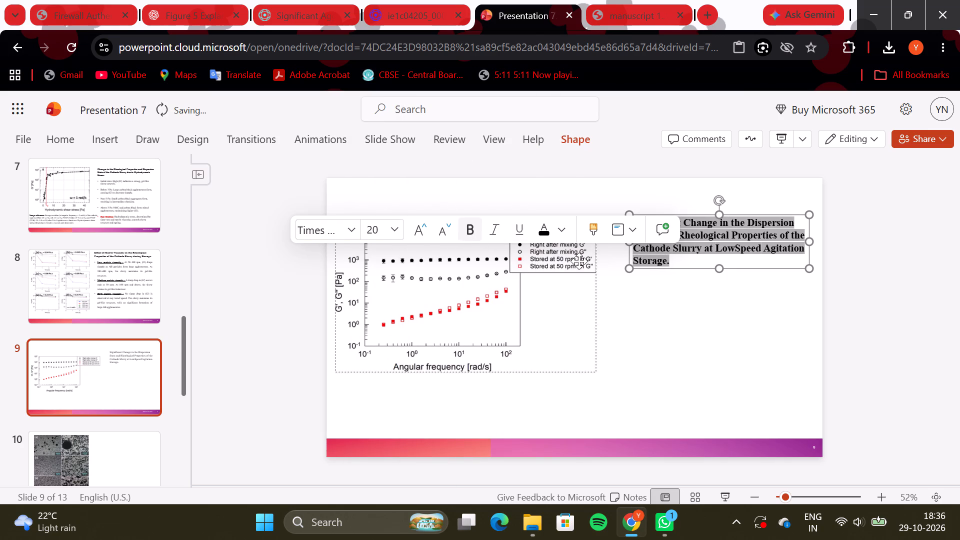
{"action": "left_click", "coordinate": [700, 322]}
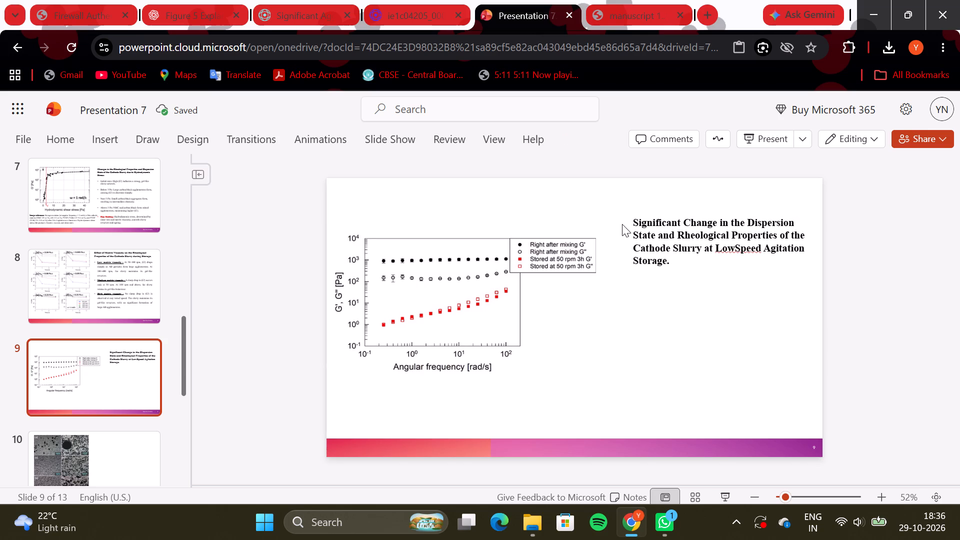
Move slide 9's heading up to the slide's top edge and widen its box so the text fits on three lines.
{"action": "left_click_drag", "start_coordinate": [630, 223], "coordinate": [597, 195]}
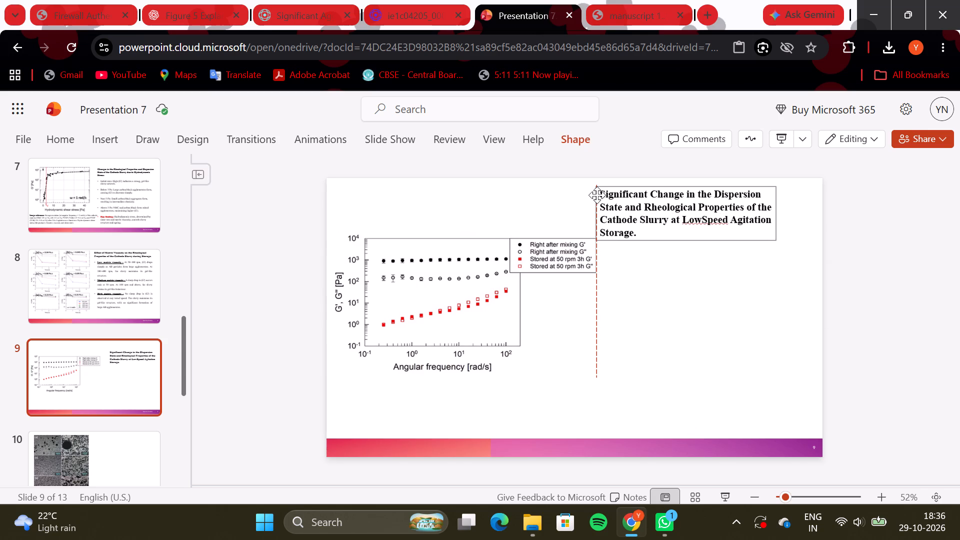
{"action": "left_click_drag", "start_coordinate": [597, 195], "coordinate": [597, 194]}
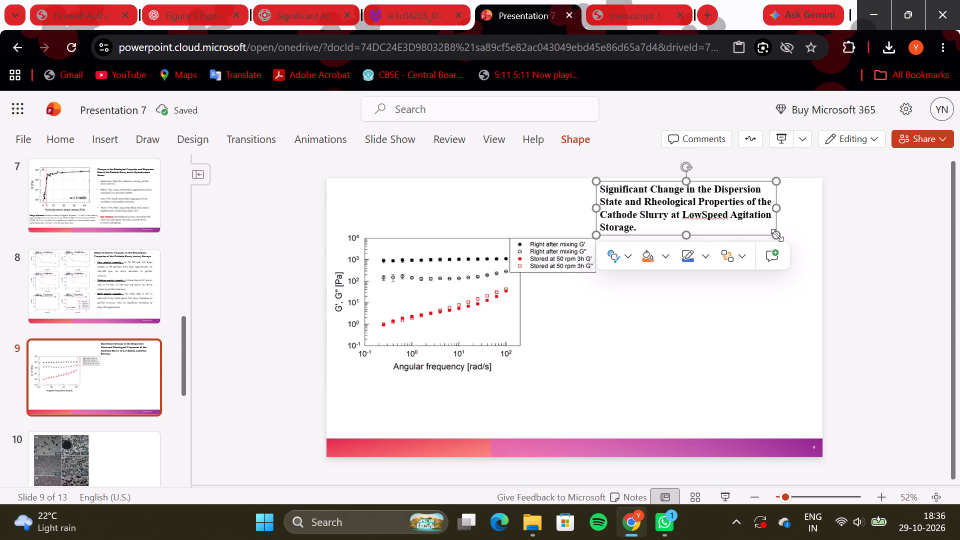
{"action": "left_click_drag", "start_coordinate": [777, 235], "coordinate": [825, 226]}
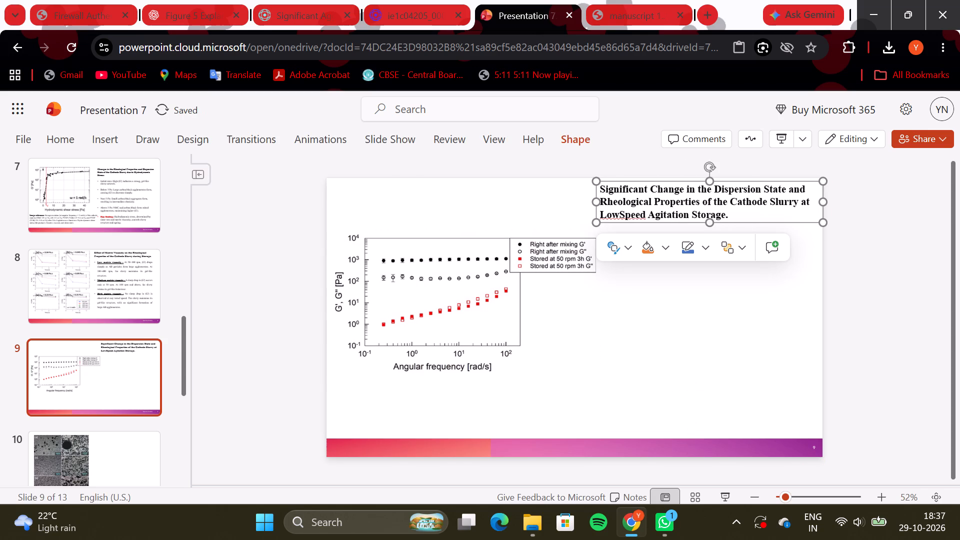
Insert a space between "Low" and "Speed" in slide 9's heading.
{"action": "left_click", "coordinate": [617, 212]}
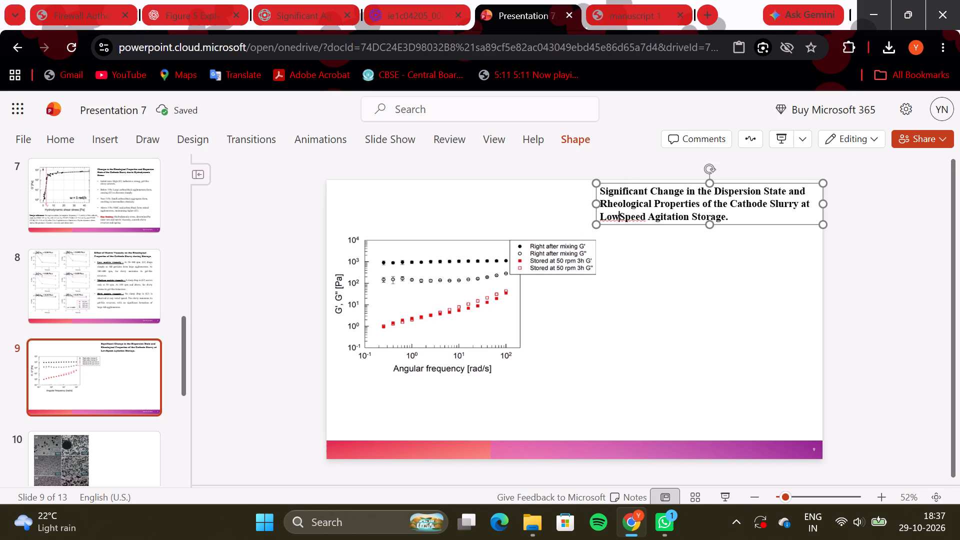
{"action": "key", "text": "space"}
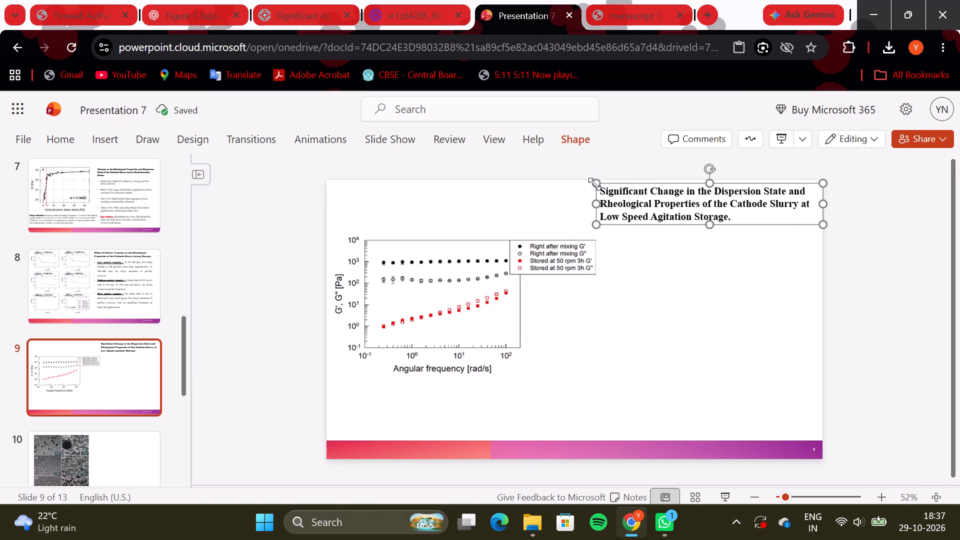
Shrink the angular frequency graph on slide 9 and move it up, leaving a gap before the heading.
{"action": "left_click", "coordinate": [514, 270]}
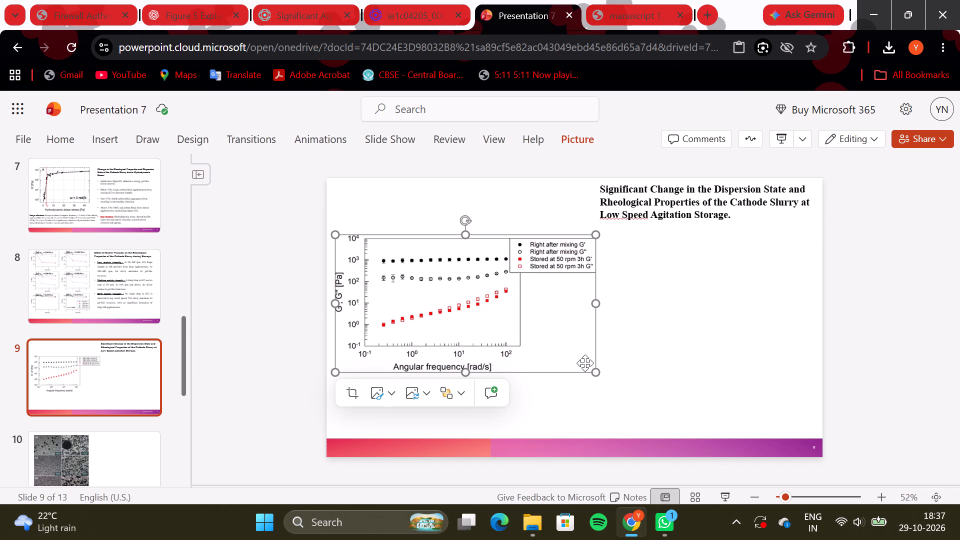
{"action": "left_click_drag", "start_coordinate": [595, 372], "coordinate": [570, 380]}
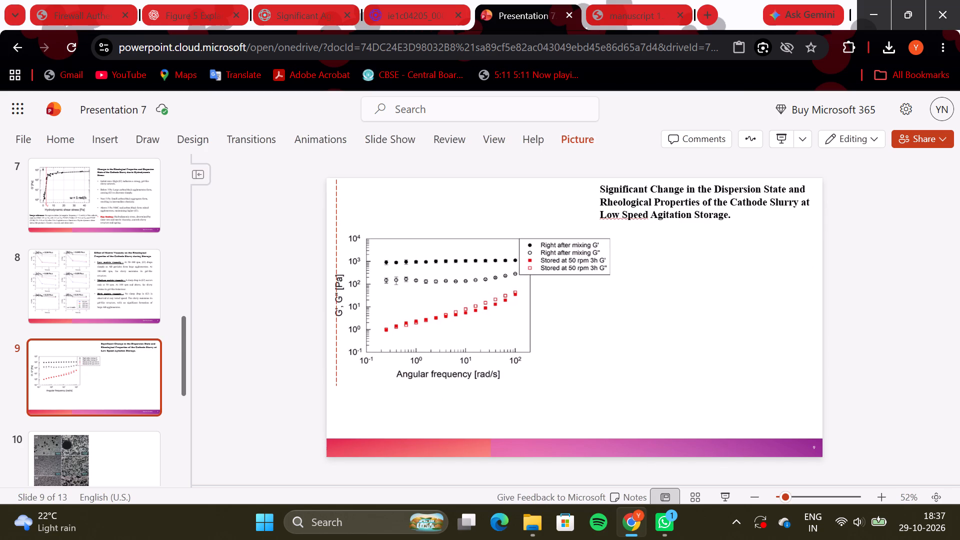
{"action": "left_click_drag", "start_coordinate": [570, 380], "coordinate": [538, 339]}
{"action": "left_click_drag", "start_coordinate": [546, 341], "coordinate": [551, 343]}
{"action": "left_click_drag", "start_coordinate": [537, 343], "coordinate": [548, 350]}
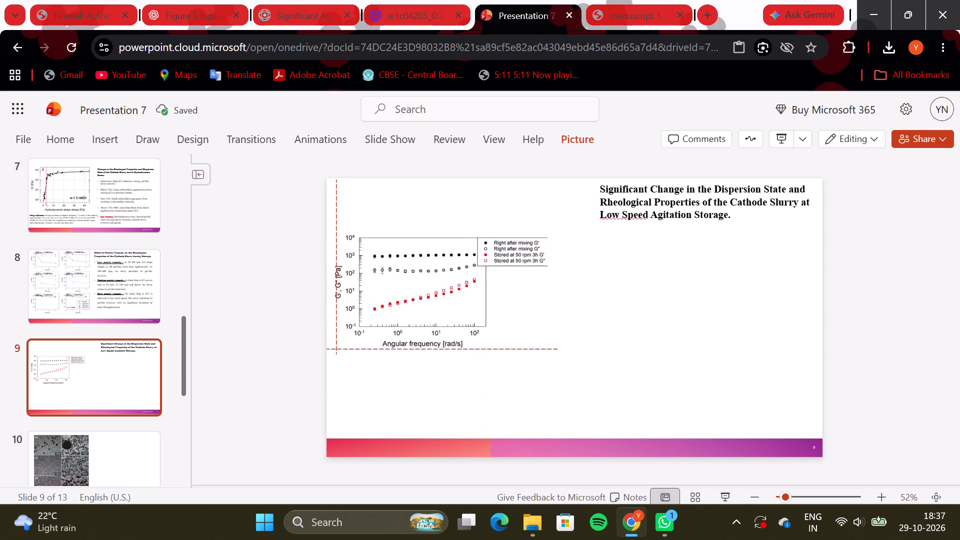
{"action": "left_click_drag", "start_coordinate": [548, 350], "coordinate": [555, 355]}
{"action": "left_click_drag", "start_coordinate": [446, 303], "coordinate": [456, 281]}
{"action": "left_click", "coordinate": [676, 364]}
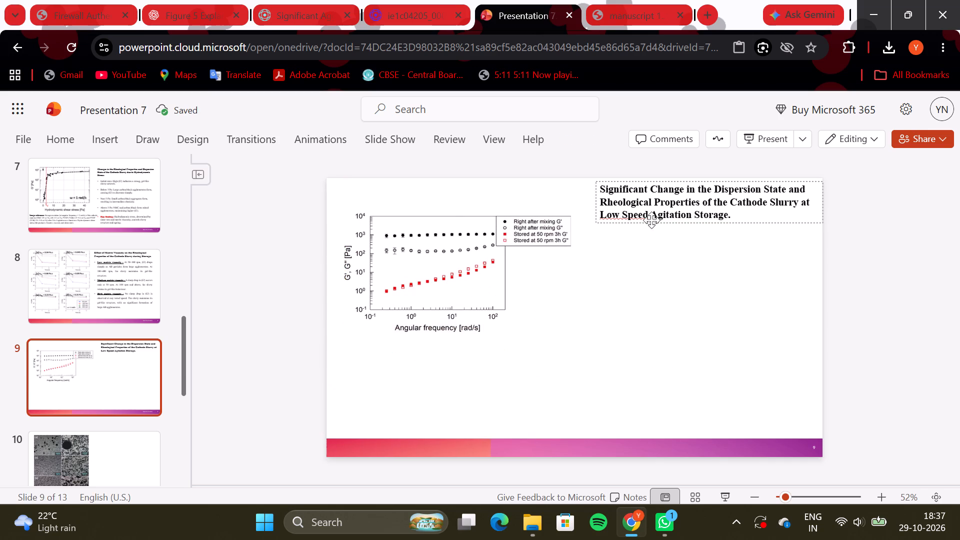
Widen slide 9's heading box and place it near the slide's top edge, closer to the graph.
{"action": "left_click", "coordinate": [653, 212]}
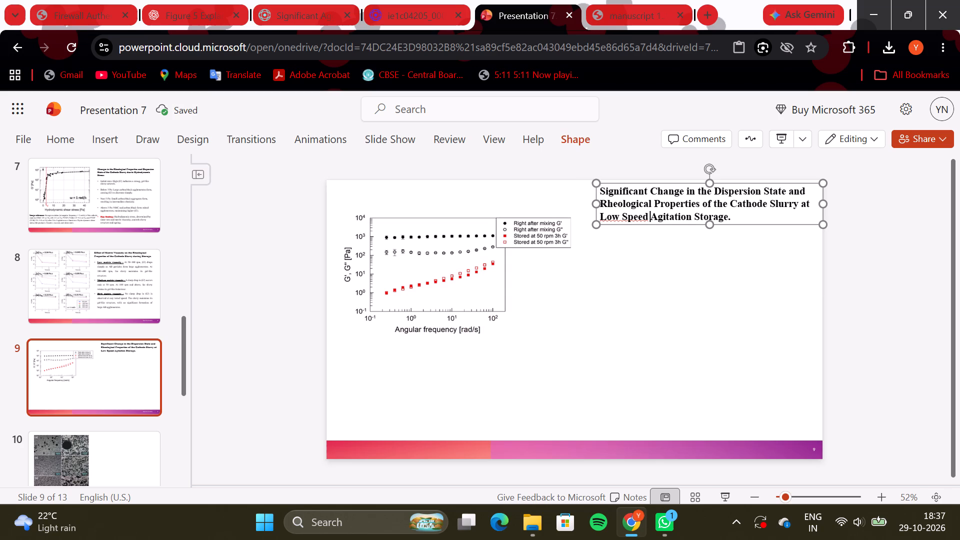
{"action": "left_click_drag", "start_coordinate": [596, 189], "coordinate": [595, 202]}
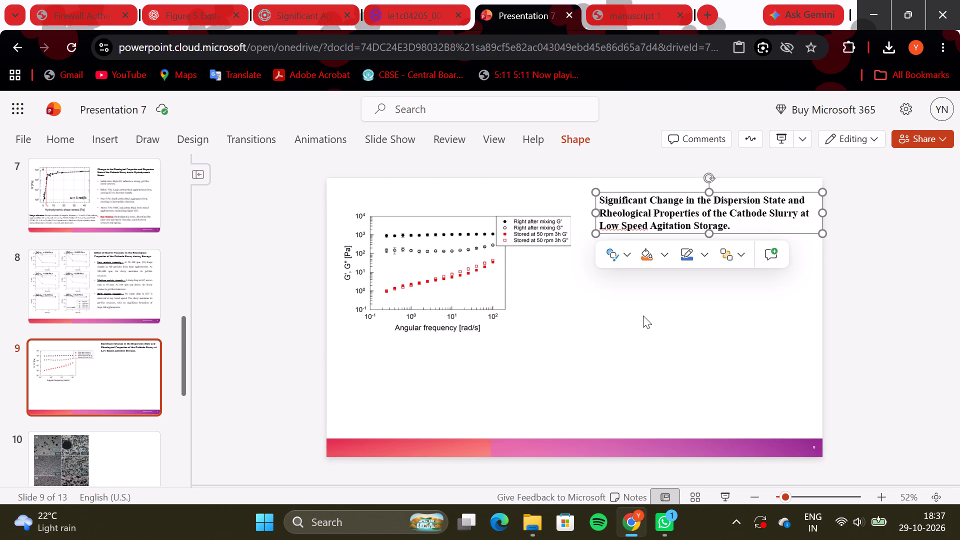
{"action": "left_click", "coordinate": [692, 335]}
{"action": "left_click", "coordinate": [609, 219]}
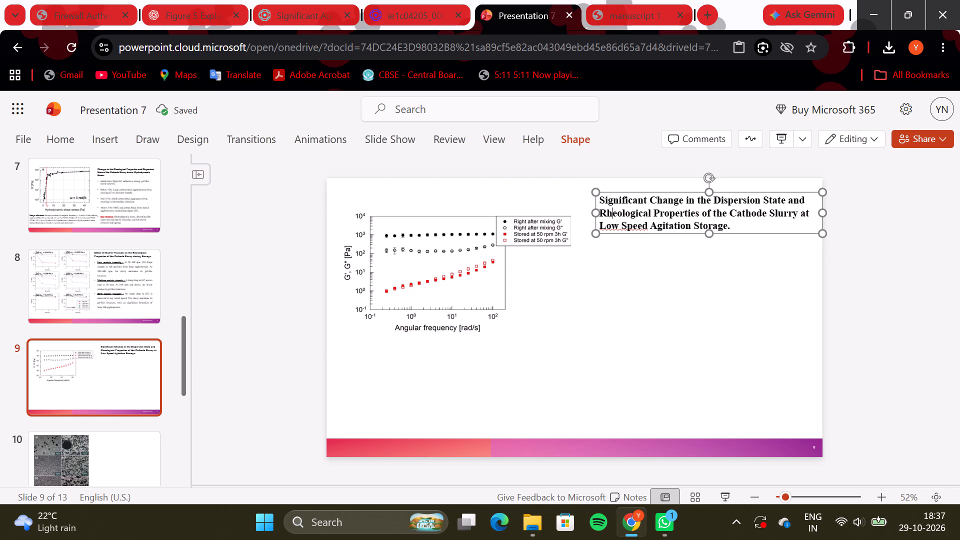
{"action": "left_click_drag", "start_coordinate": [592, 212], "coordinate": [584, 212]}
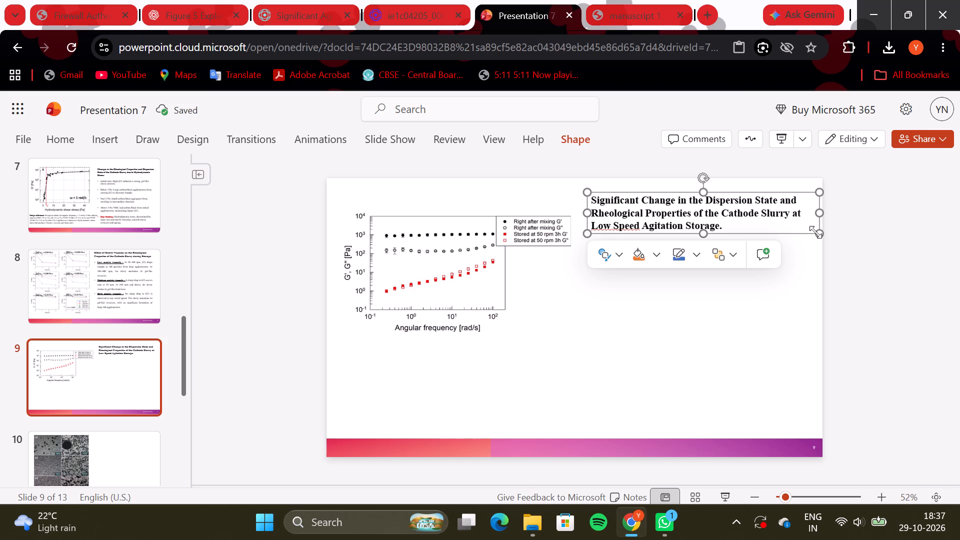
{"action": "left_click_drag", "start_coordinate": [815, 232], "coordinate": [829, 227]}
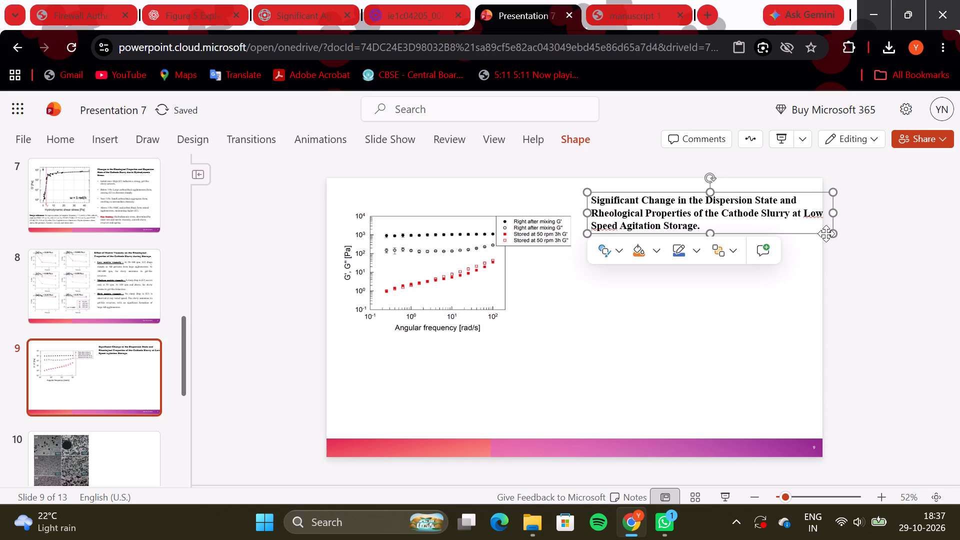
{"action": "left_click_drag", "start_coordinate": [835, 237], "coordinate": [827, 235]}
{"action": "left_click", "coordinate": [722, 344]}
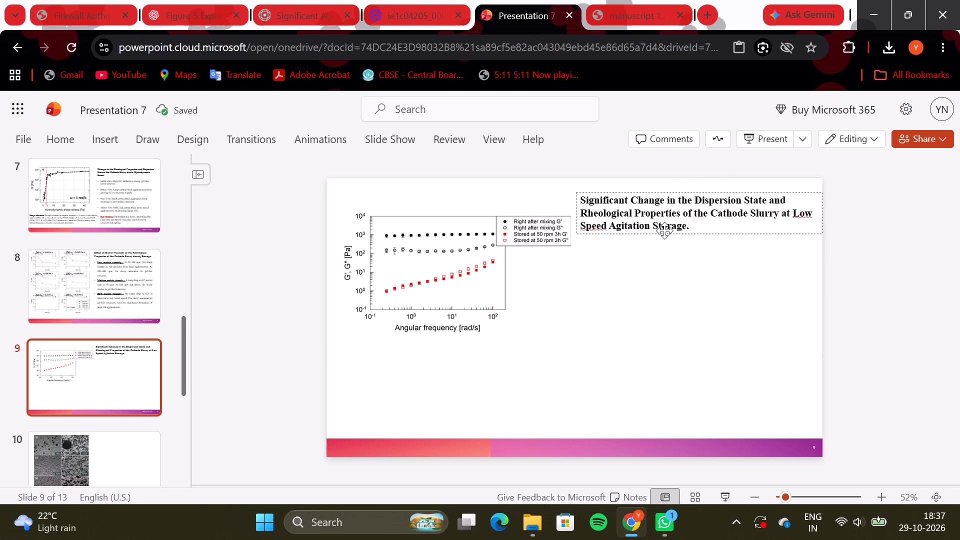
{"action": "left_click_drag", "start_coordinate": [664, 230], "coordinate": [659, 222]}
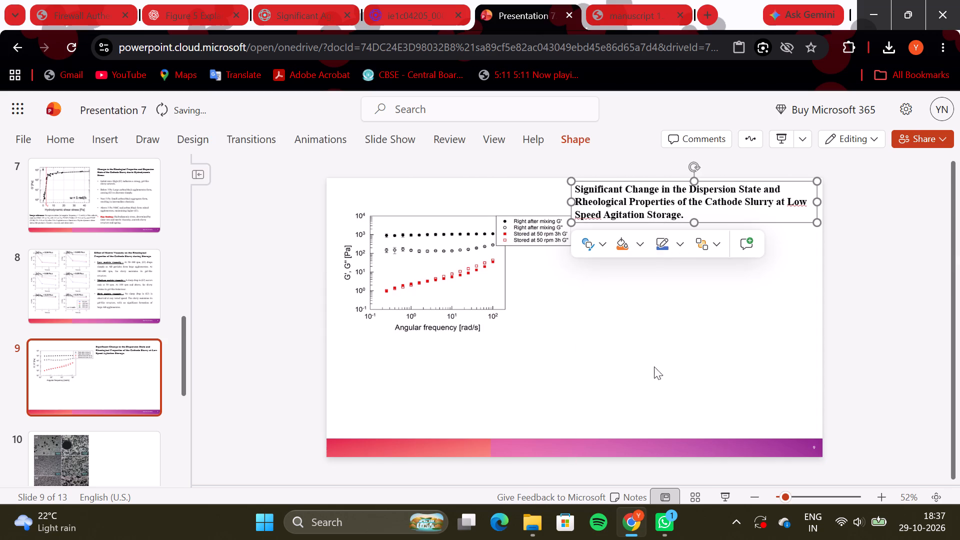
{"action": "left_click", "coordinate": [652, 388]}
{"action": "left_click", "coordinate": [592, 215]}
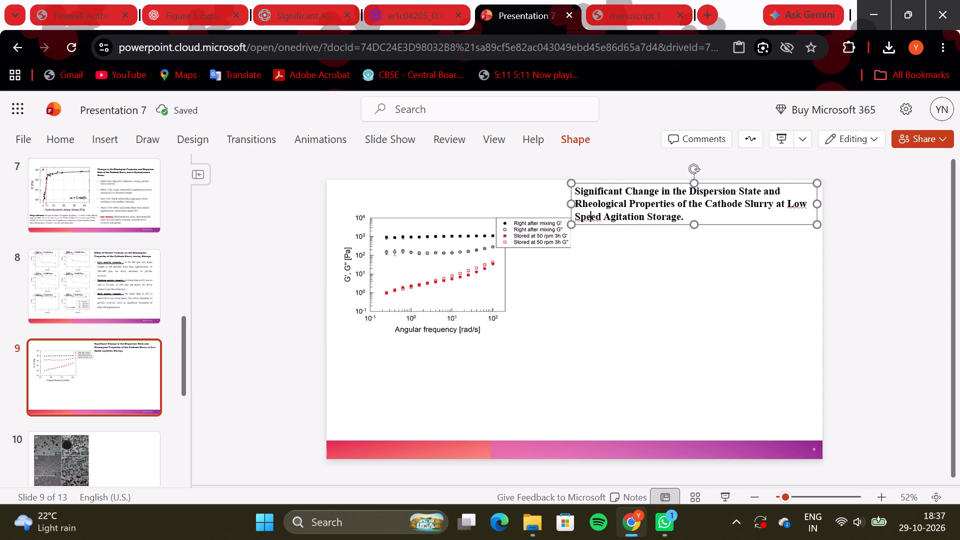
Move slide 9's angular frequency graph toward the slide's left edge, then make it taller and slightly wider, ending just short of the heading.
{"action": "left_click_drag", "start_coordinate": [500, 261], "coordinate": [489, 263]}
{"action": "left_click", "coordinate": [590, 401]}
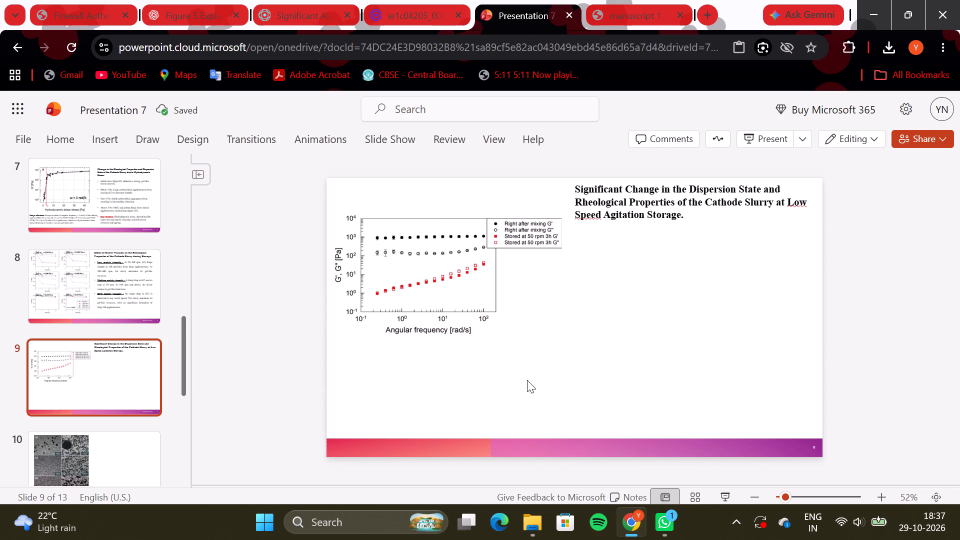
{"action": "left_click", "coordinate": [461, 283]}
{"action": "left_click_drag", "start_coordinate": [448, 332], "coordinate": [447, 337]}
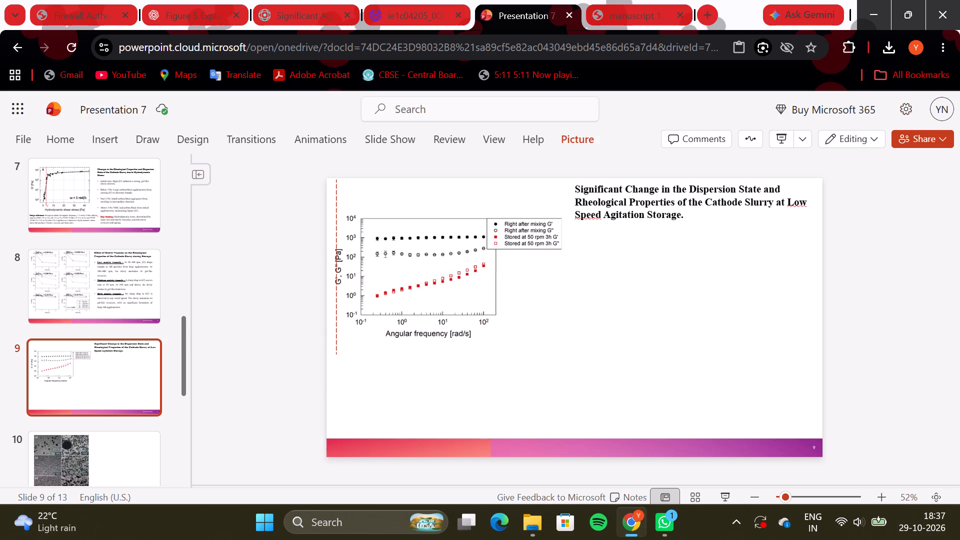
{"action": "left_click_drag", "start_coordinate": [447, 337], "coordinate": [450, 347]}
{"action": "left_click_drag", "start_coordinate": [561, 346], "coordinate": [562, 346]}
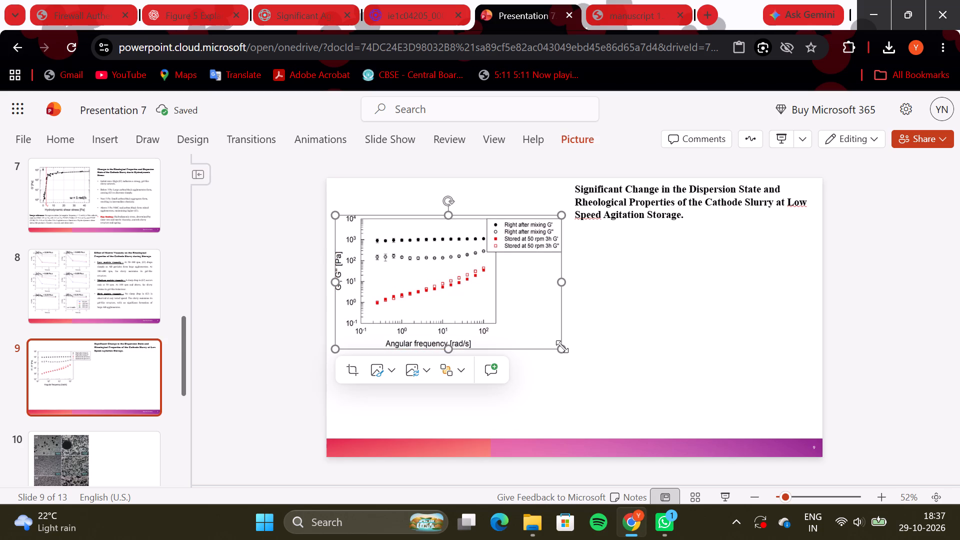
{"action": "left_click_drag", "start_coordinate": [562, 346], "coordinate": [563, 353]}
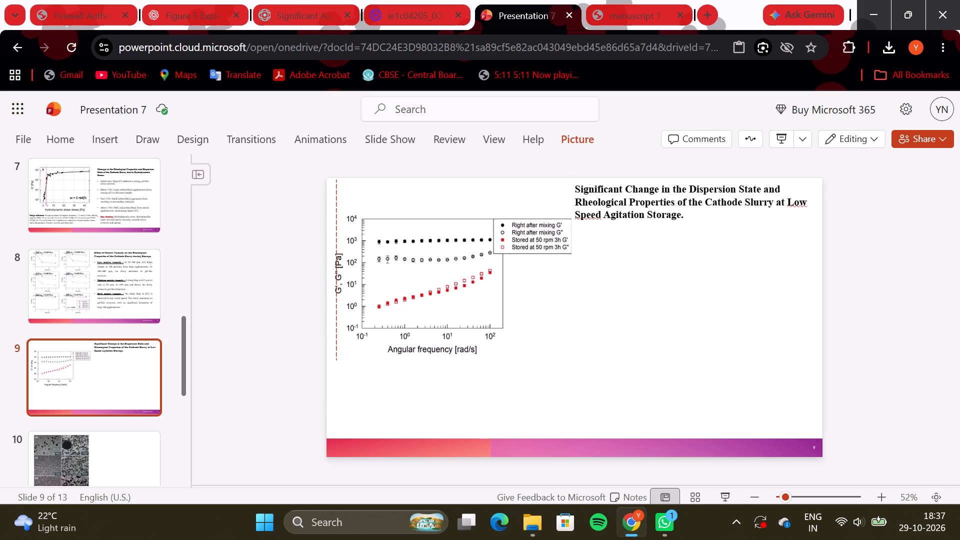
{"action": "left_click_drag", "start_coordinate": [563, 353], "coordinate": [541, 350]}
{"action": "left_click", "coordinate": [541, 350]}
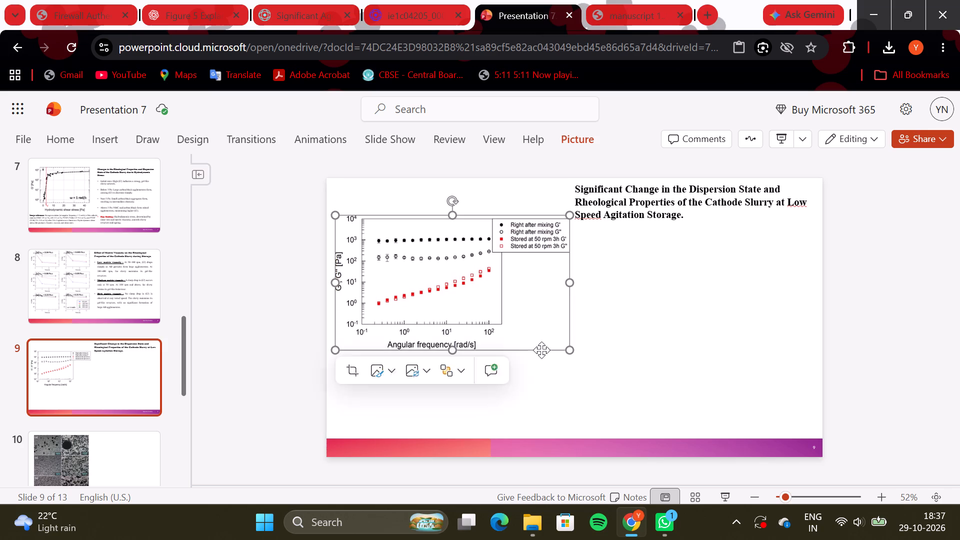
{"action": "left_click", "coordinate": [637, 351]}
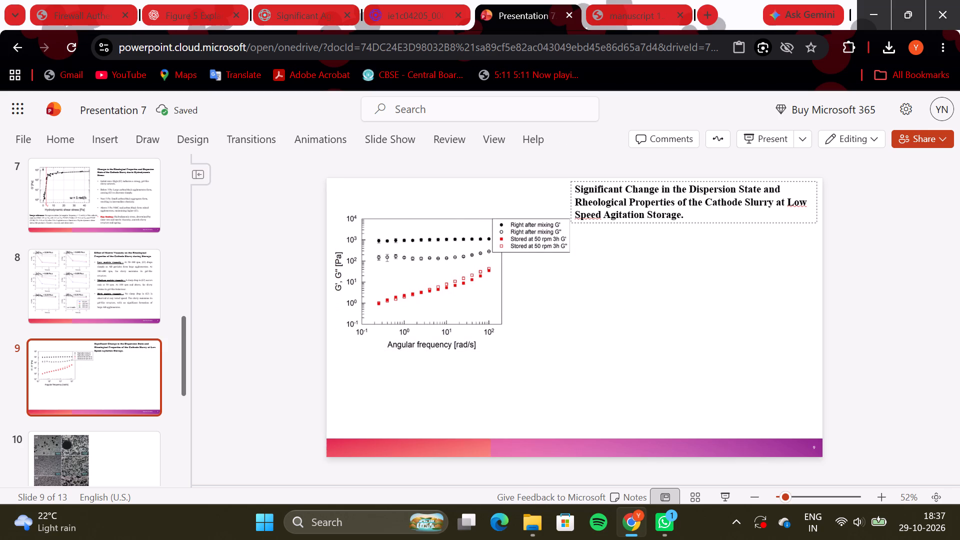
Retype the final "d" of "Speed" in slide 9's heading.
{"action": "left_click", "coordinate": [663, 202]}
{"action": "left_click_drag", "start_coordinate": [663, 202], "coordinate": [670, 204]}
{"action": "left_click", "coordinate": [598, 216]}
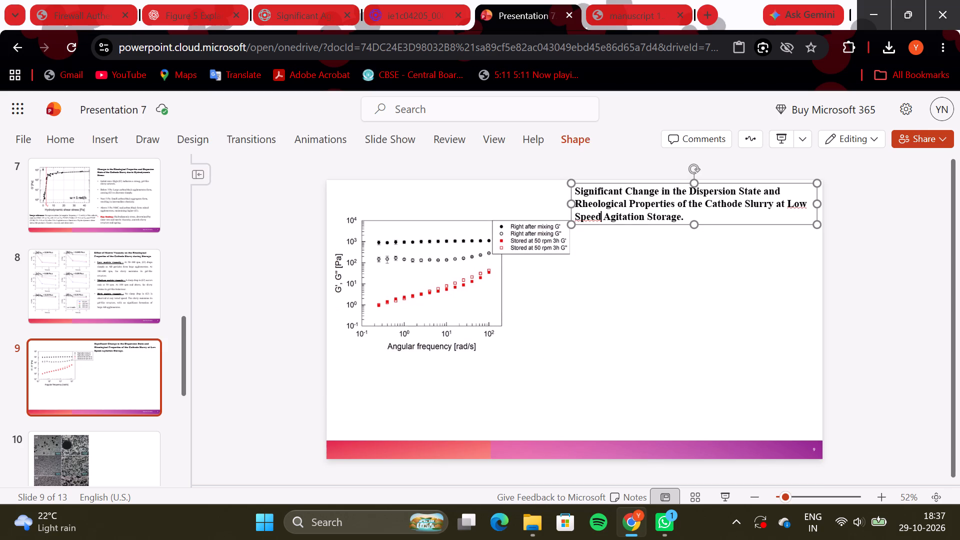
{"action": "key", "text": "BackSpace"}
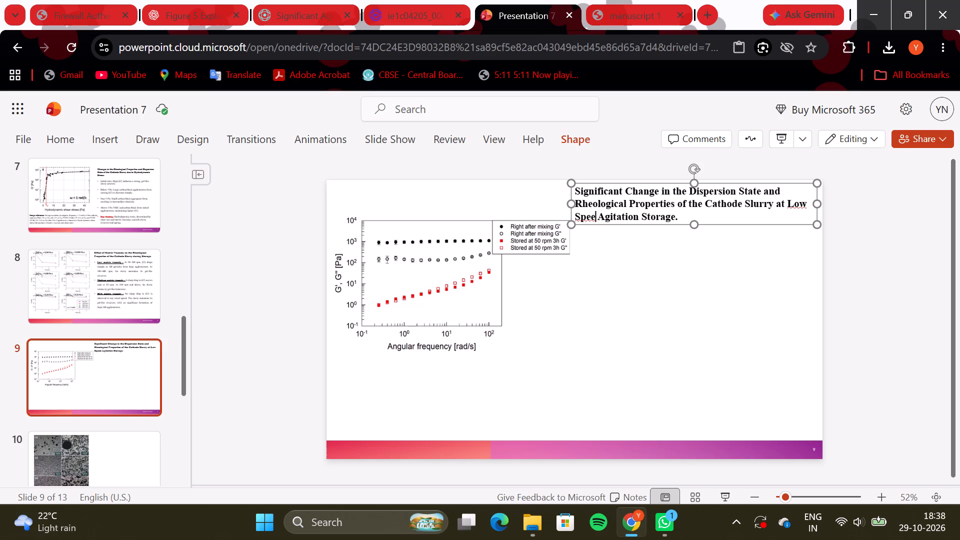
{"action": "key", "text": "d"}
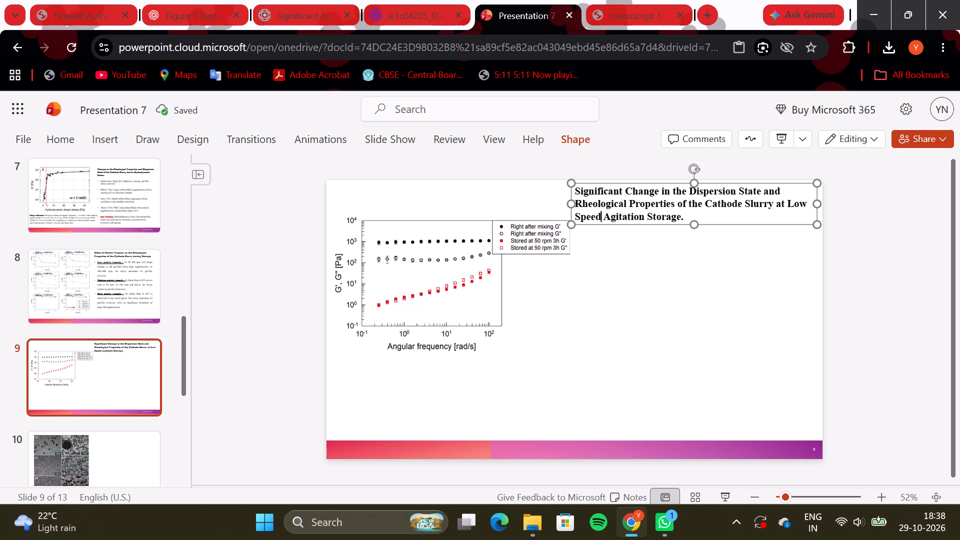
{"action": "left_click", "coordinate": [762, 263]}
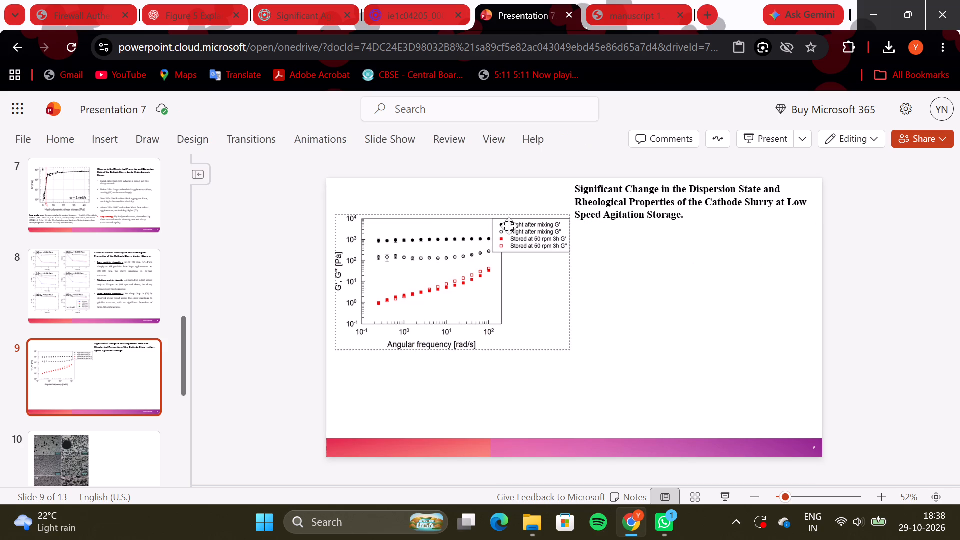
Insert an empty text box on slide 9 below the heading, beside the graph.
{"action": "left_click", "coordinate": [112, 143]}
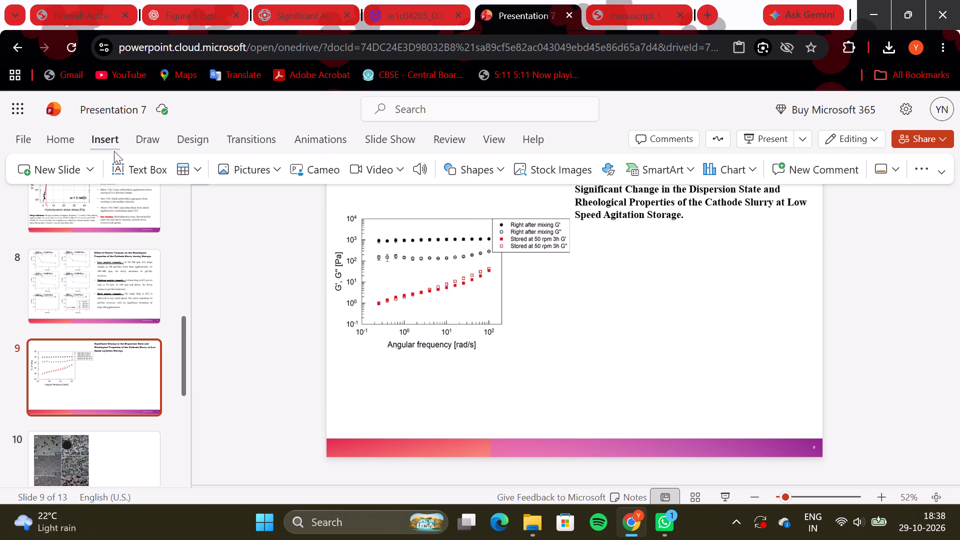
{"action": "left_click", "coordinate": [137, 171]}
{"action": "left_click", "coordinate": [661, 270]}
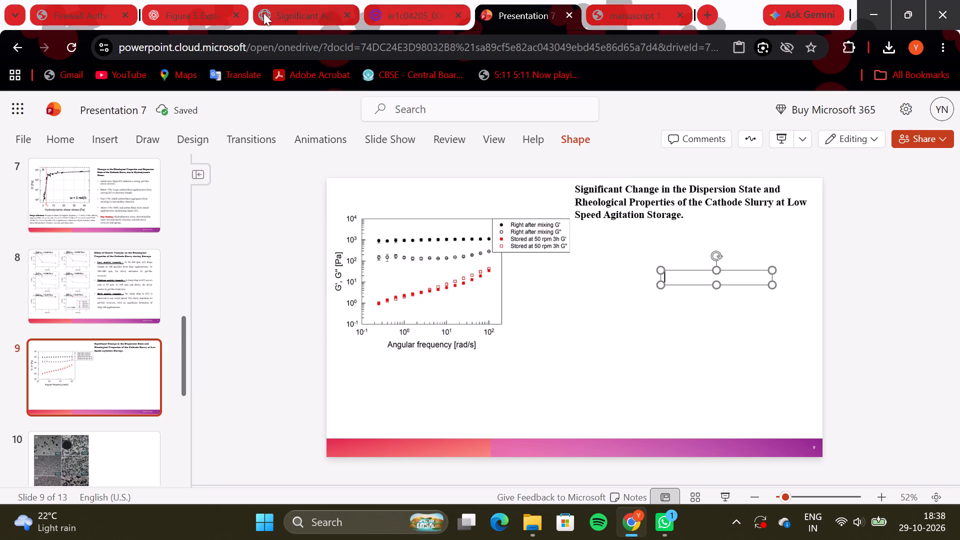
Switch to the manuscript PDF and look through its figures and results sections for the text explaining Figure 1.
{"action": "left_click", "coordinate": [625, 7]}
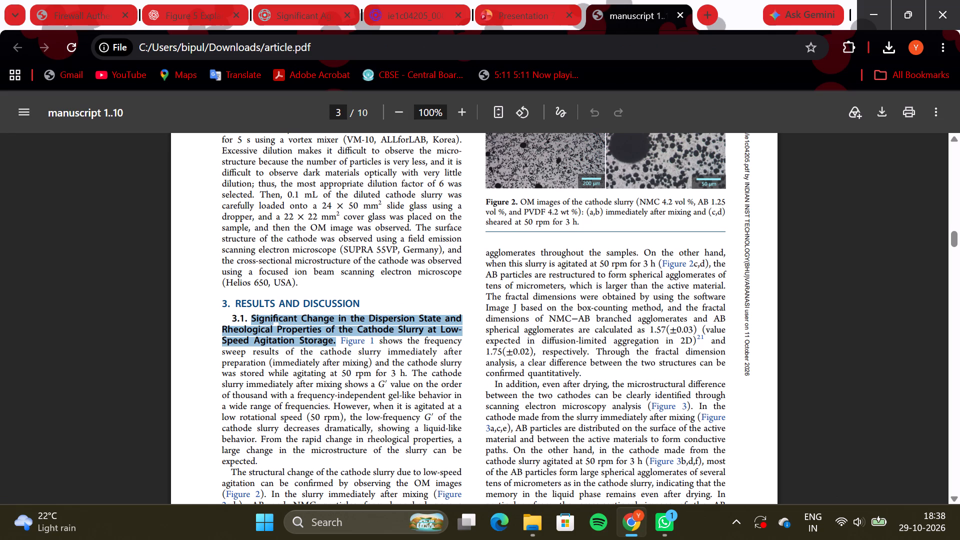
{"action": "scroll", "coordinate": [568, 280], "scroll_direction": "up", "scroll_amount": 2}
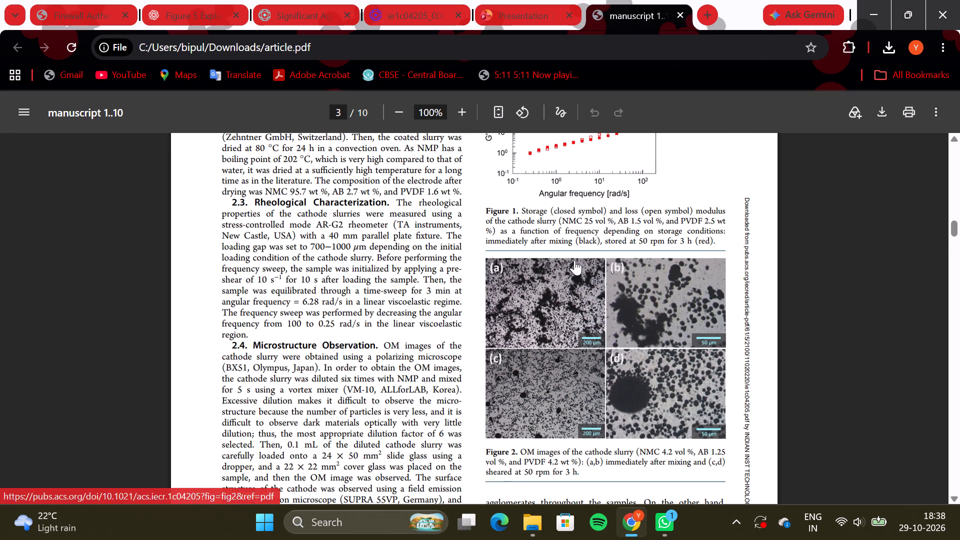
{"action": "scroll", "coordinate": [574, 260], "scroll_direction": "up", "scroll_amount": 1}
{"action": "scroll", "coordinate": [574, 260], "scroll_direction": "down", "scroll_amount": 3}
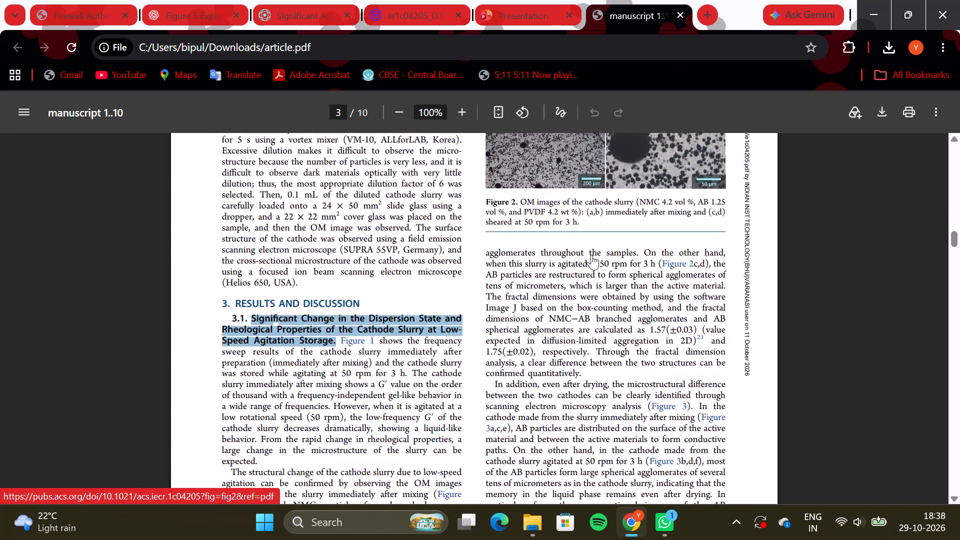
{"action": "scroll", "coordinate": [591, 254], "scroll_direction": "down", "scroll_amount": 1}
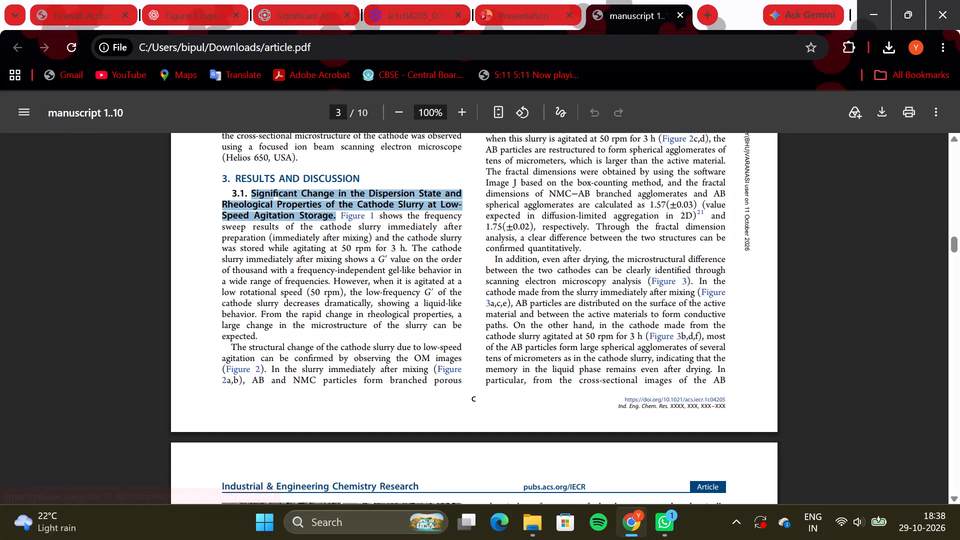
{"action": "scroll", "coordinate": [600, 253], "scroll_direction": "up", "scroll_amount": 1}
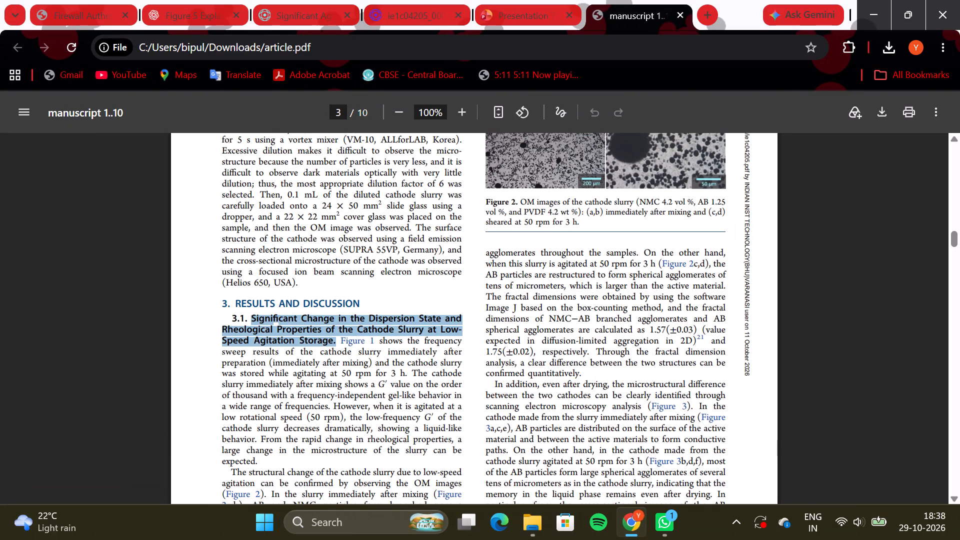
{"action": "scroll", "coordinate": [603, 249], "scroll_direction": "down", "scroll_amount": 5}
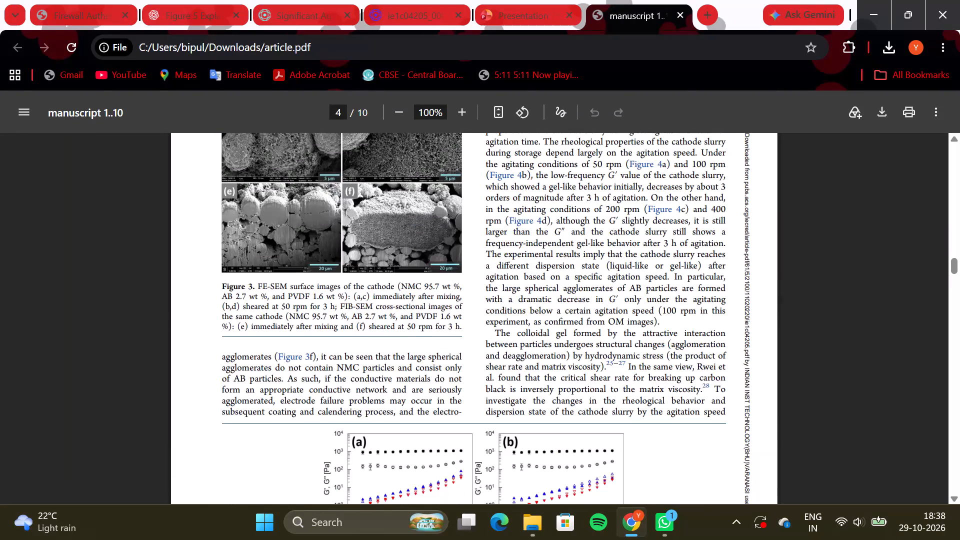
{"action": "scroll", "coordinate": [603, 248], "scroll_direction": "down", "scroll_amount": 5}
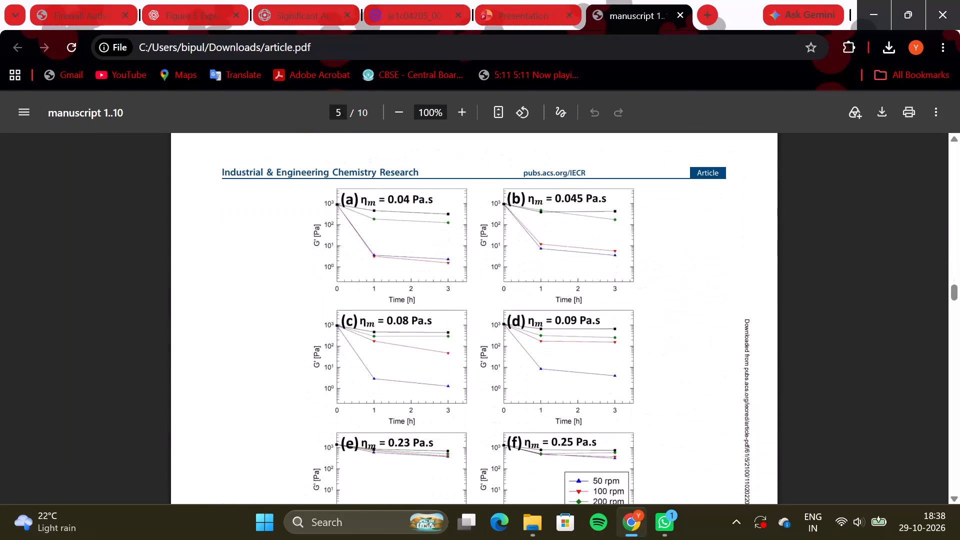
{"action": "scroll", "coordinate": [603, 248], "scroll_direction": "up", "scroll_amount": 2}
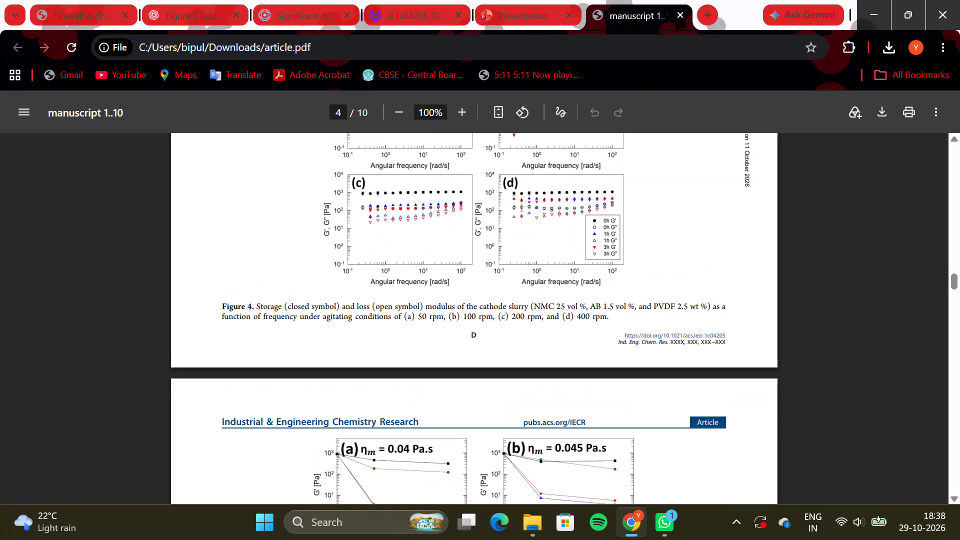
{"action": "scroll", "coordinate": [603, 248], "scroll_direction": "up", "scroll_amount": 3}
{"action": "scroll", "coordinate": [603, 248], "scroll_direction": "down", "scroll_amount": 5}
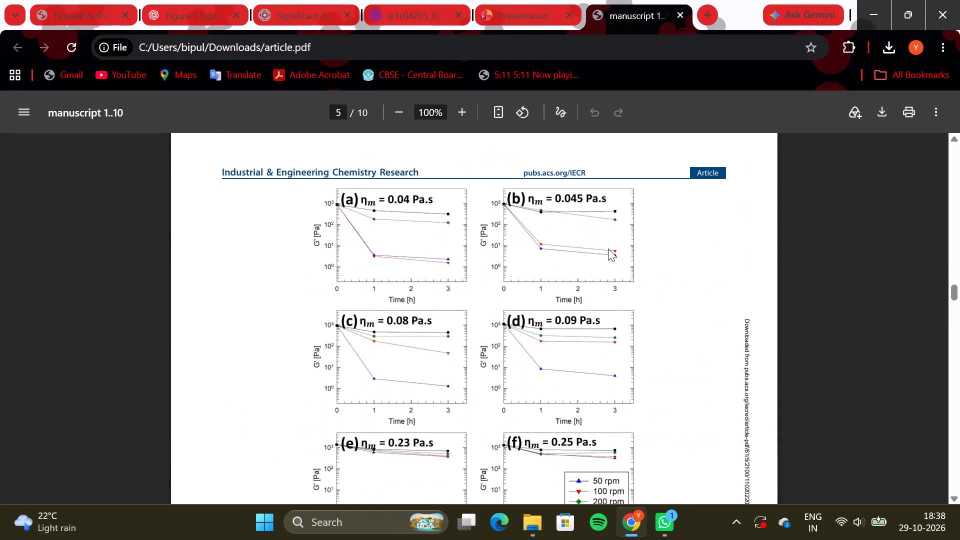
{"action": "scroll", "coordinate": [608, 248], "scroll_direction": "down", "scroll_amount": 14}
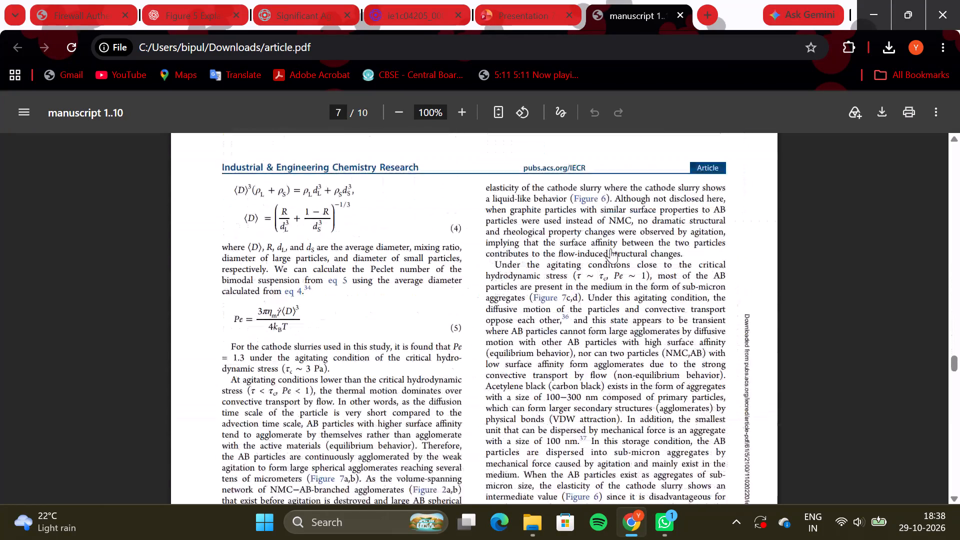
{"action": "scroll", "coordinate": [616, 245], "scroll_direction": "up", "scroll_amount": 3}
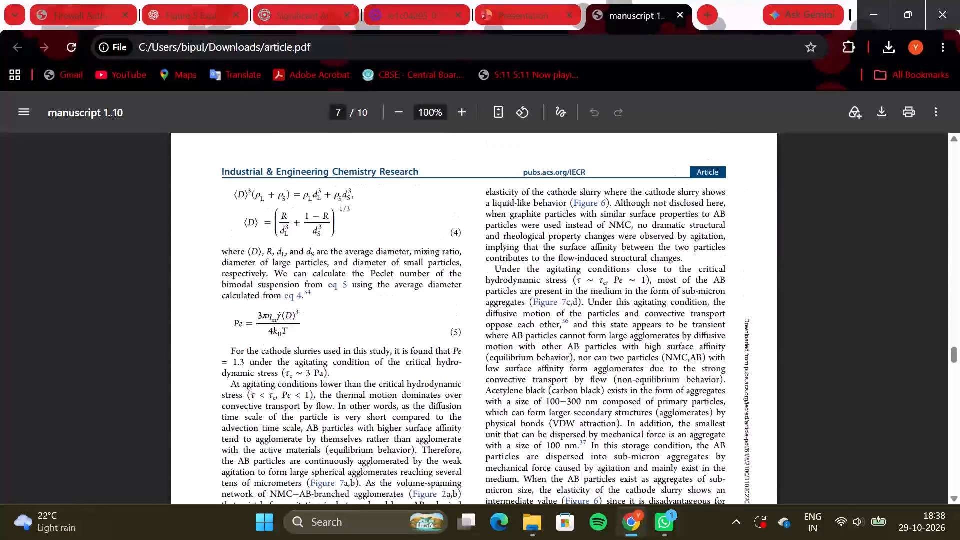
{"action": "scroll", "coordinate": [616, 245], "scroll_direction": "up", "scroll_amount": 7}
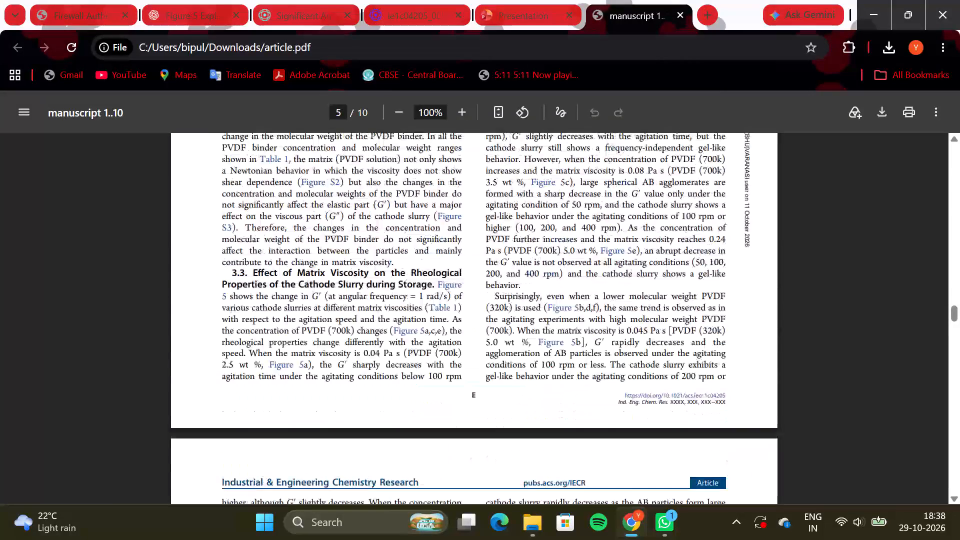
{"action": "scroll", "coordinate": [616, 244], "scroll_direction": "up", "scroll_amount": 5}
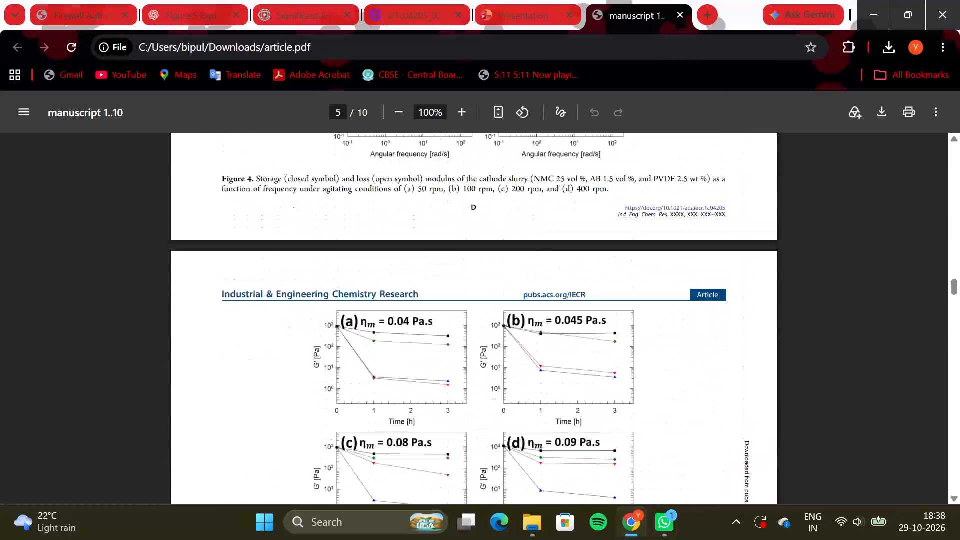
{"action": "scroll", "coordinate": [616, 244], "scroll_direction": "up", "scroll_amount": 7}
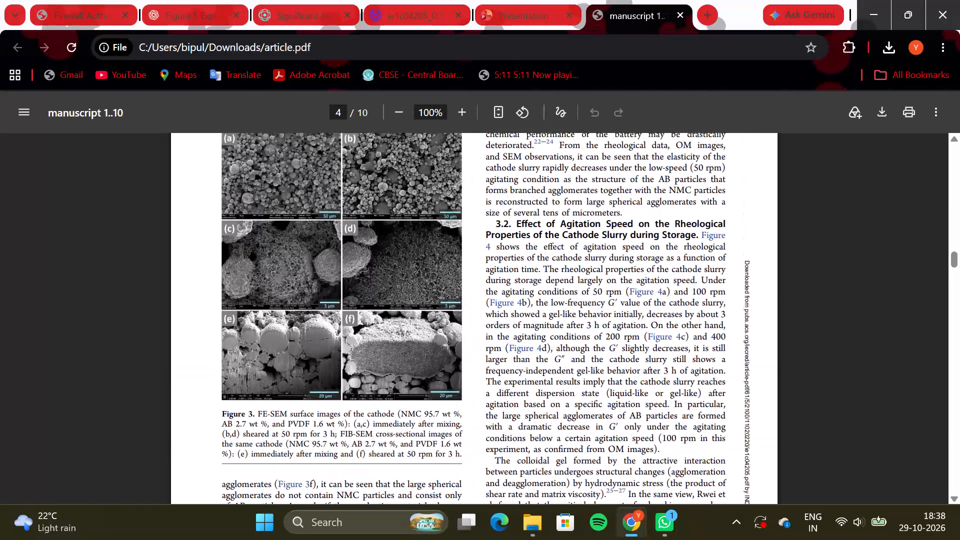
{"action": "scroll", "coordinate": [616, 244], "scroll_direction": "up", "scroll_amount": 1}
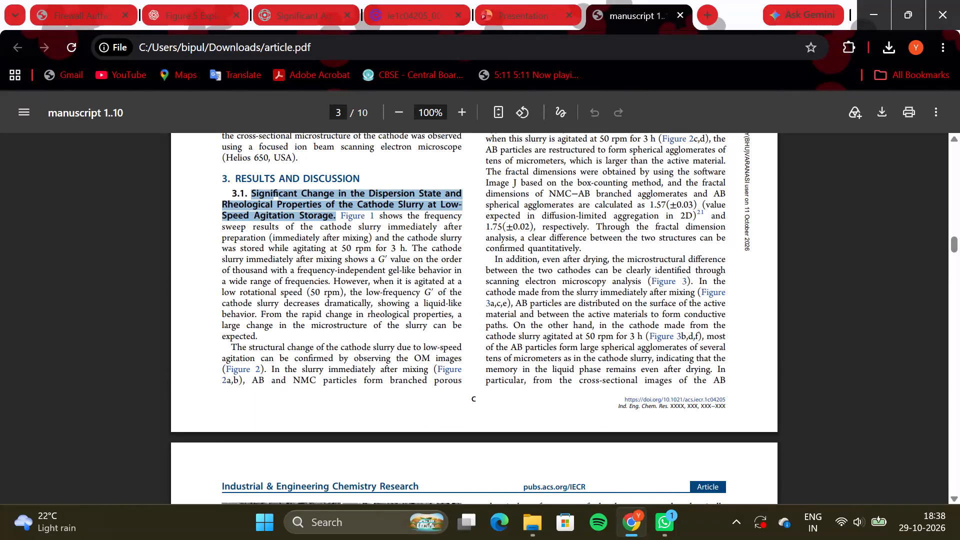
{"action": "left_click", "coordinate": [477, 358]}
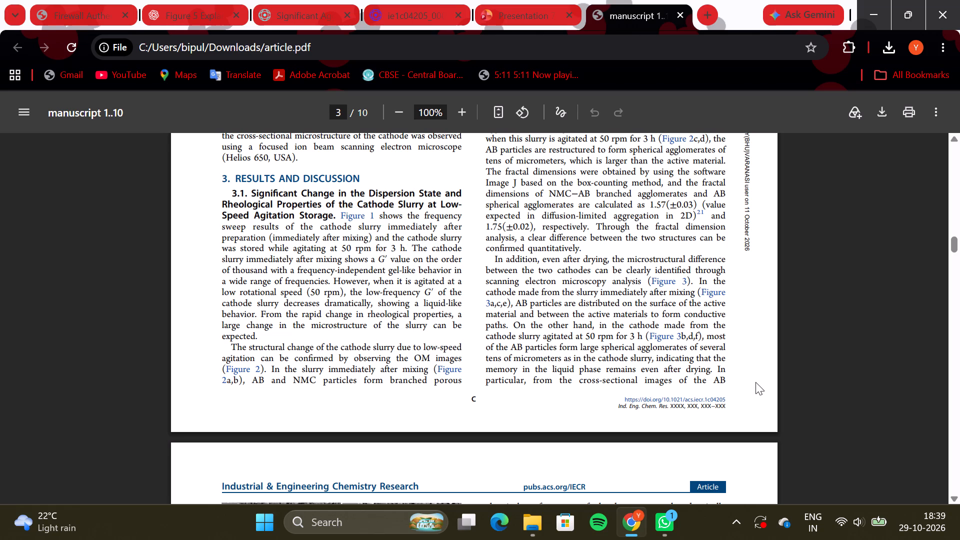
{"action": "scroll", "coordinate": [755, 382], "scroll_direction": "up", "scroll_amount": 1}
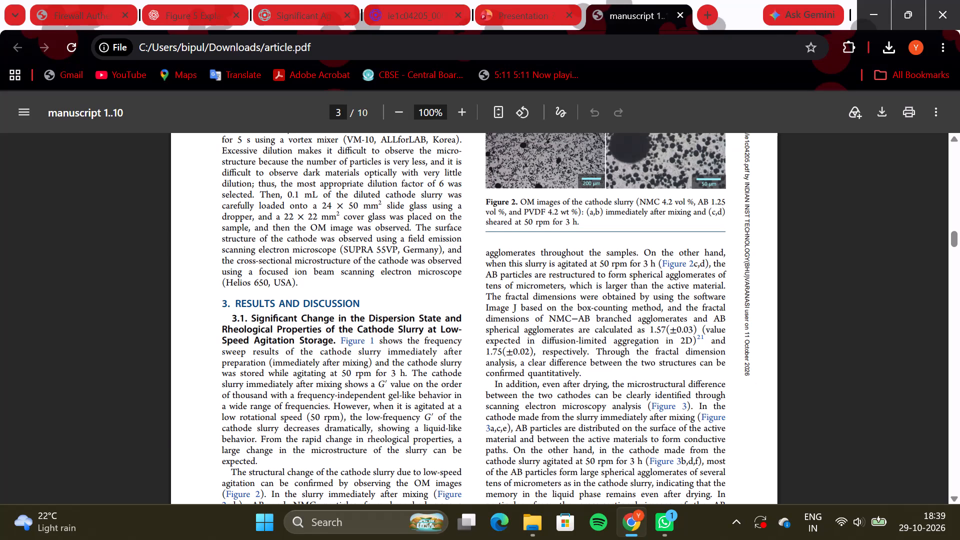
{"action": "scroll", "coordinate": [755, 386], "scroll_direction": "down", "scroll_amount": 1}
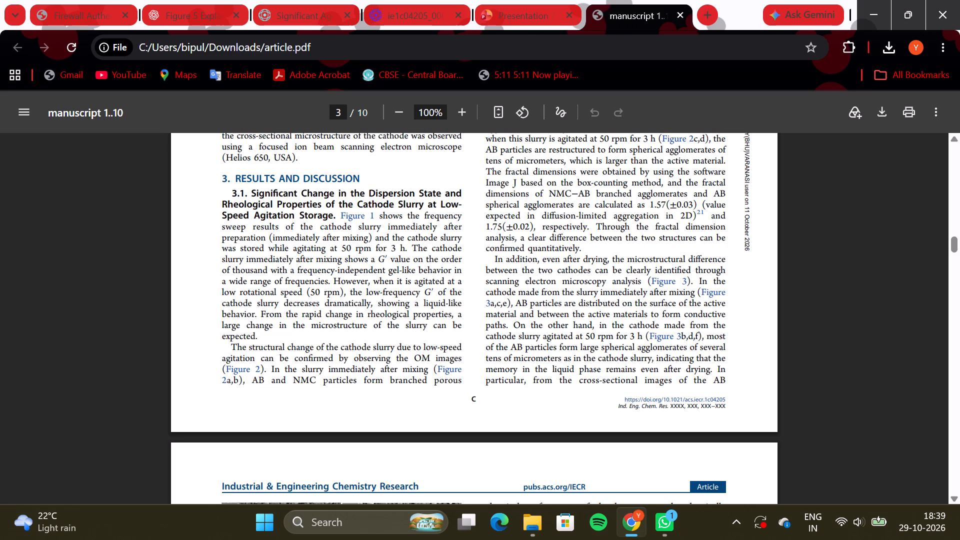
Copy the manuscript's Figure 1 explanation in section 3.1, from "shows the frequency" to "can be expected.".
{"action": "left_click_drag", "start_coordinate": [379, 217], "coordinate": [467, 343]}
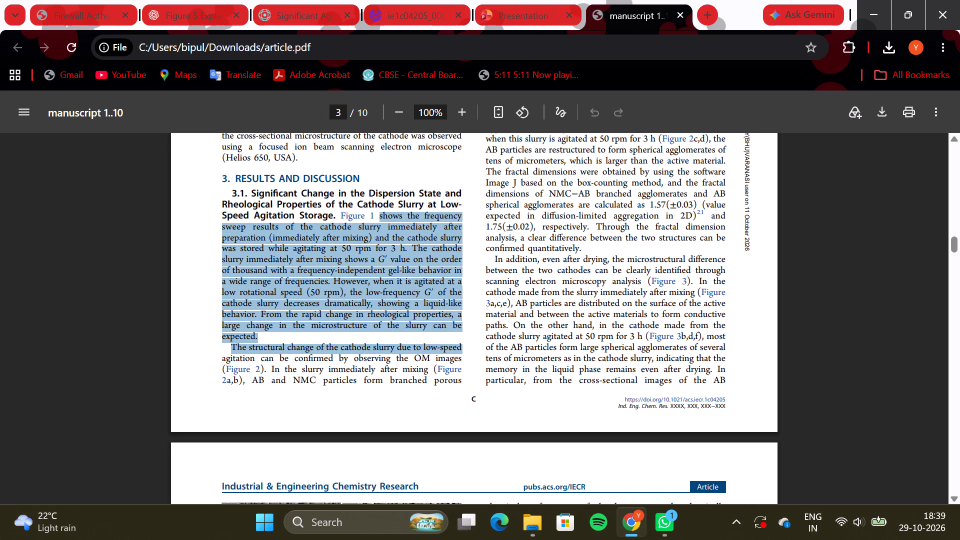
{"action": "left_click_drag", "start_coordinate": [467, 343], "coordinate": [406, 329]}
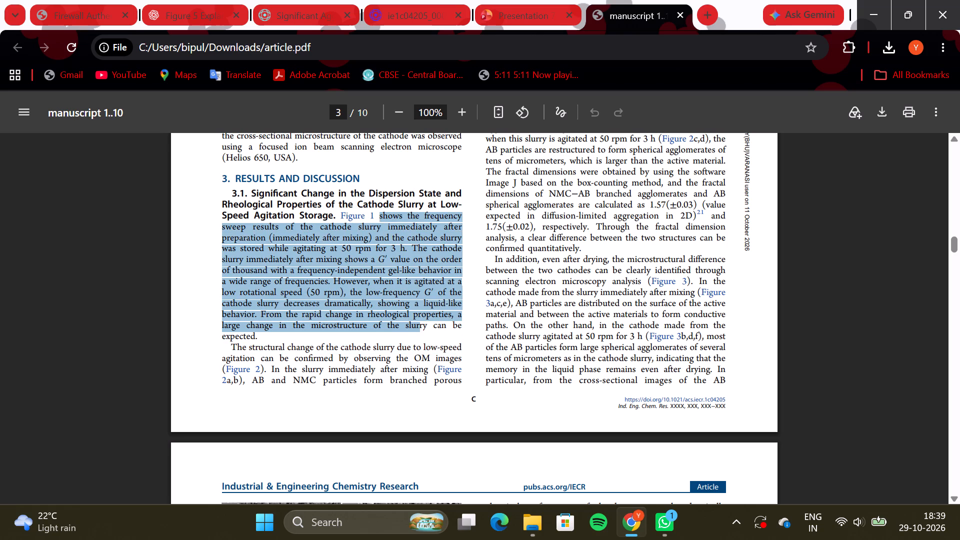
{"action": "left_click_drag", "start_coordinate": [406, 329], "coordinate": [258, 336]}
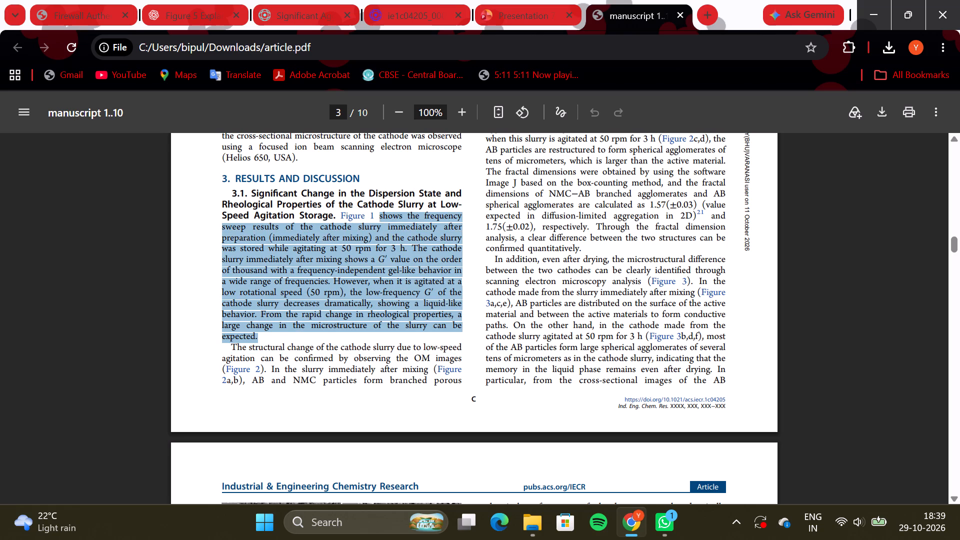
{"action": "left_click_drag", "start_coordinate": [258, 336], "coordinate": [258, 335]}
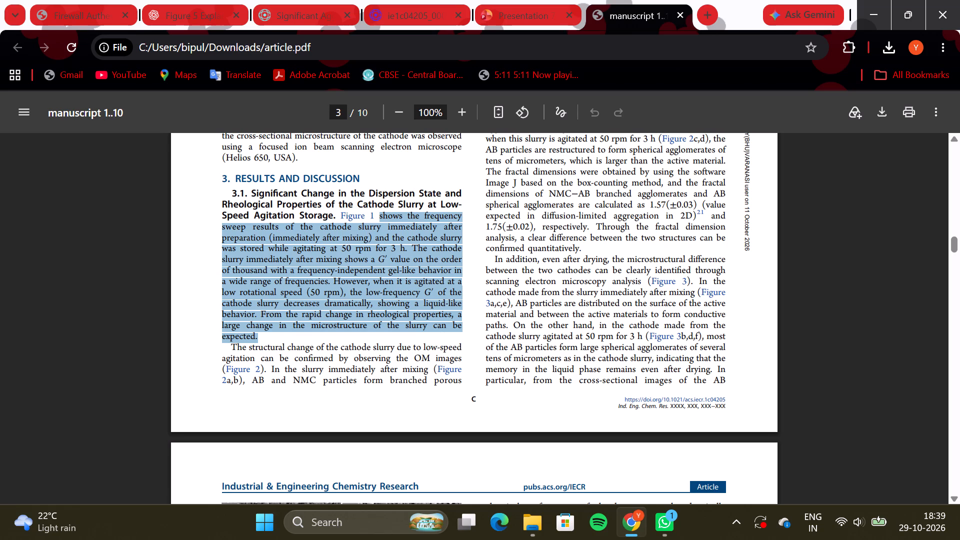
{"action": "key", "text": "ctrl+c"}
{"action": "left_click", "coordinate": [510, 18]}
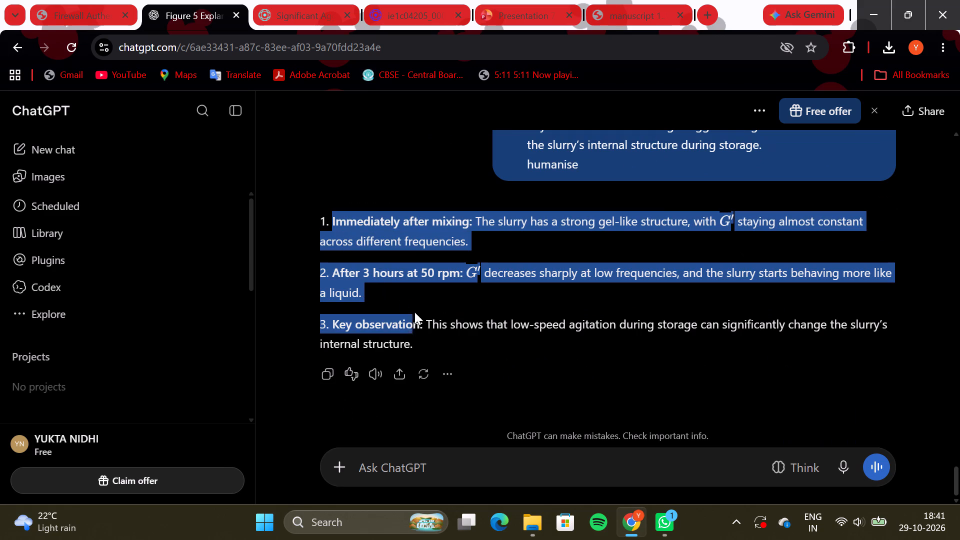
{"action": "left_click_drag", "start_coordinate": [414, 312], "coordinate": [442, 338]}
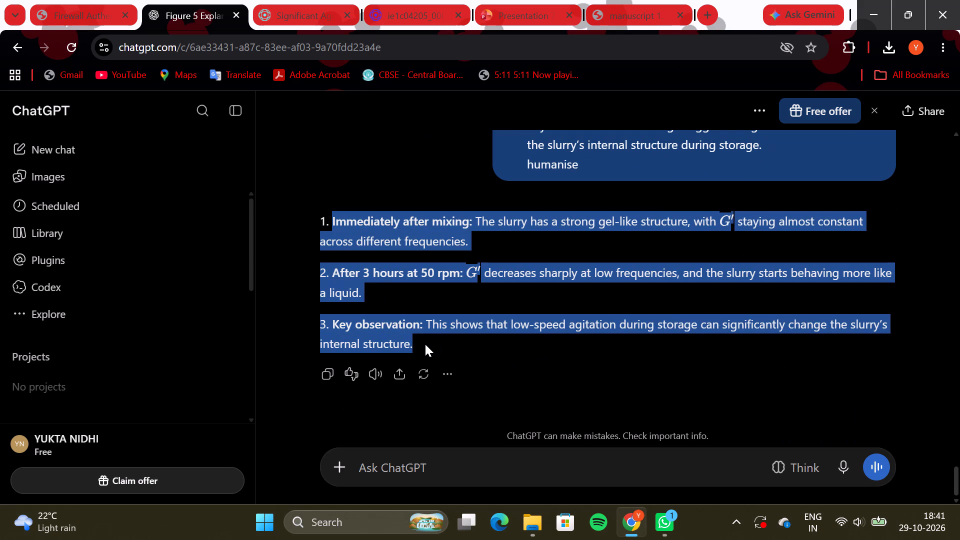
{"action": "key", "text": "ctrl+c"}
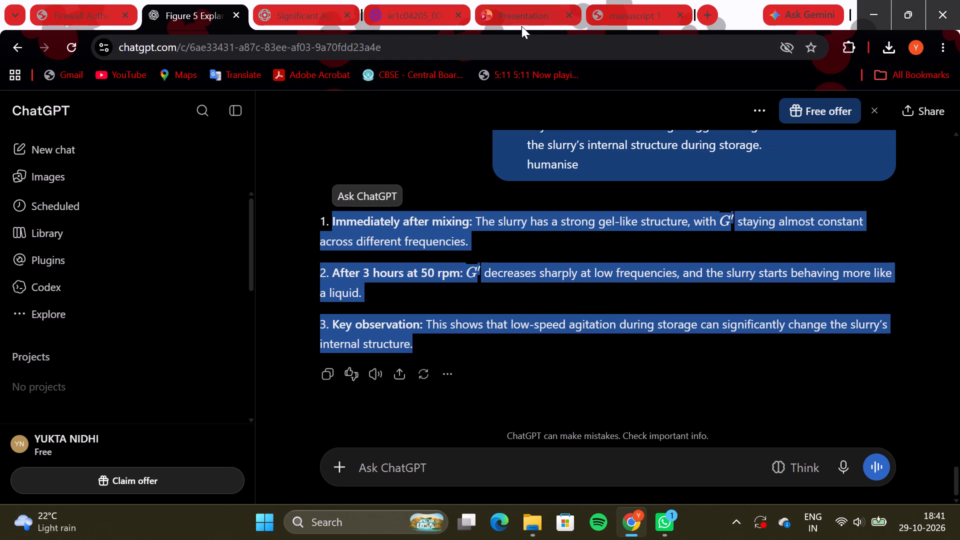
{"action": "left_click", "coordinate": [517, 17]}
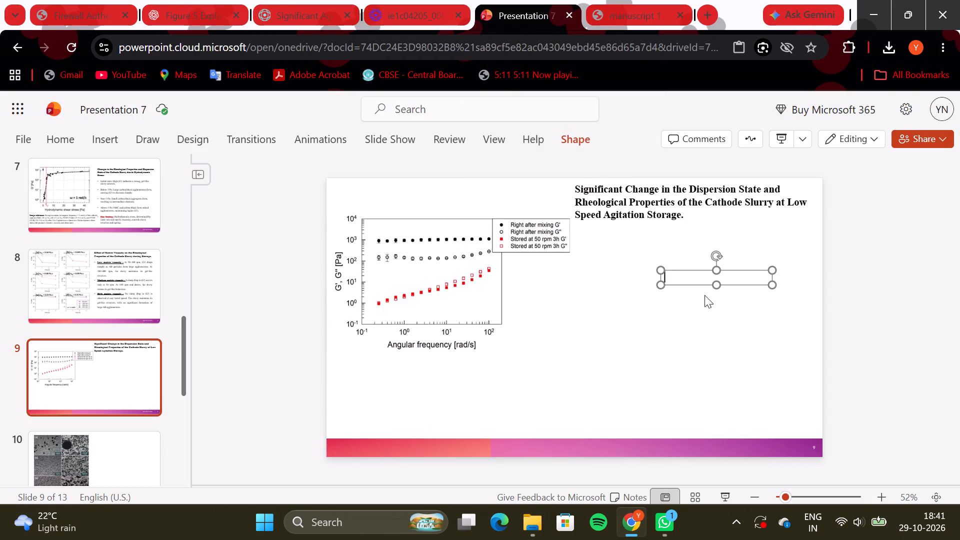
{"action": "key", "text": "ctrl+v"}
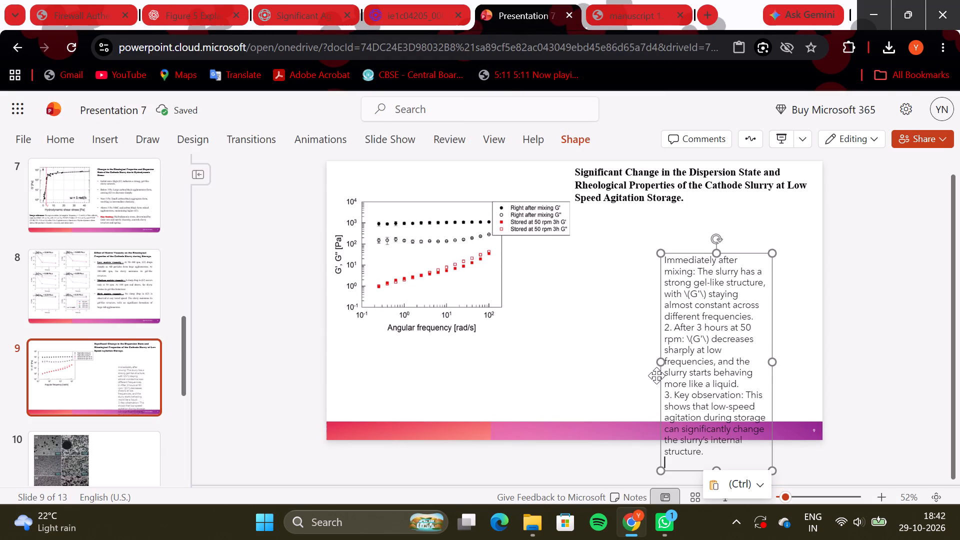
Widen slide 9's explanation text box toward the graph and raise it to sit just below the heading, clear of the footer band.
{"action": "left_click_drag", "start_coordinate": [656, 359], "coordinate": [616, 349]}
{"action": "left_click", "coordinate": [715, 352]}
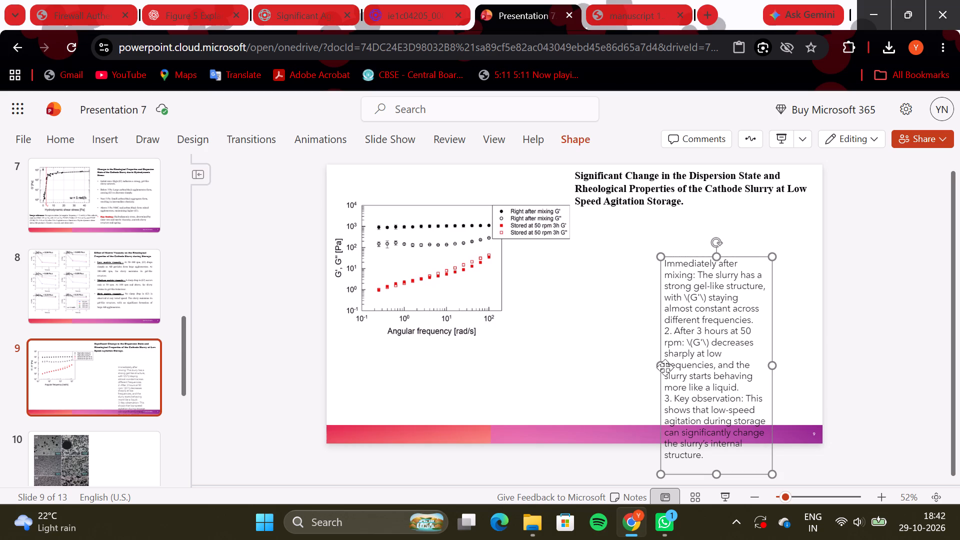
{"action": "left_click_drag", "start_coordinate": [663, 363], "coordinate": [610, 353]}
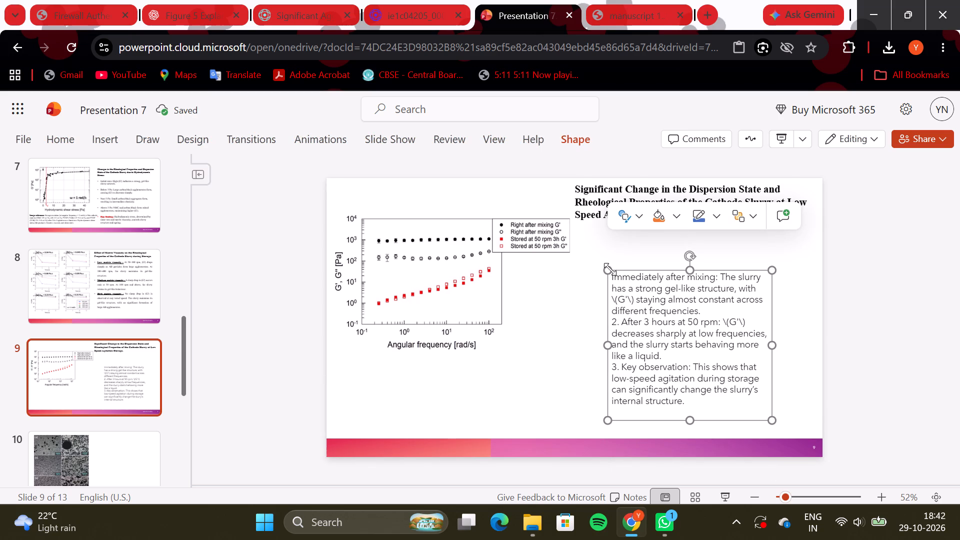
{"action": "left_click_drag", "start_coordinate": [610, 270], "coordinate": [596, 233]}
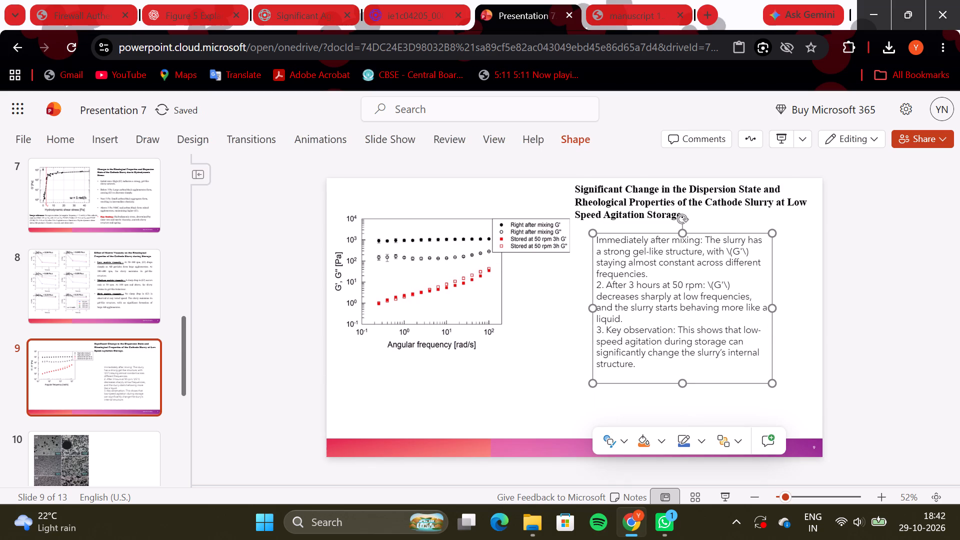
Remove the stray backslashes around both (G') terms in the first two points of slide 9's explanation text.
{"action": "left_click", "coordinate": [728, 253]}
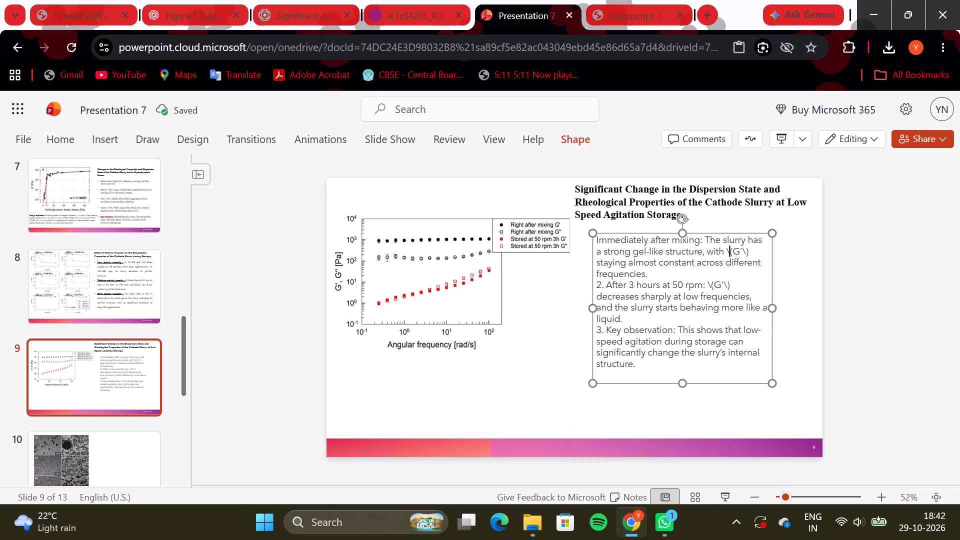
{"action": "key", "text": "BackSpace"}
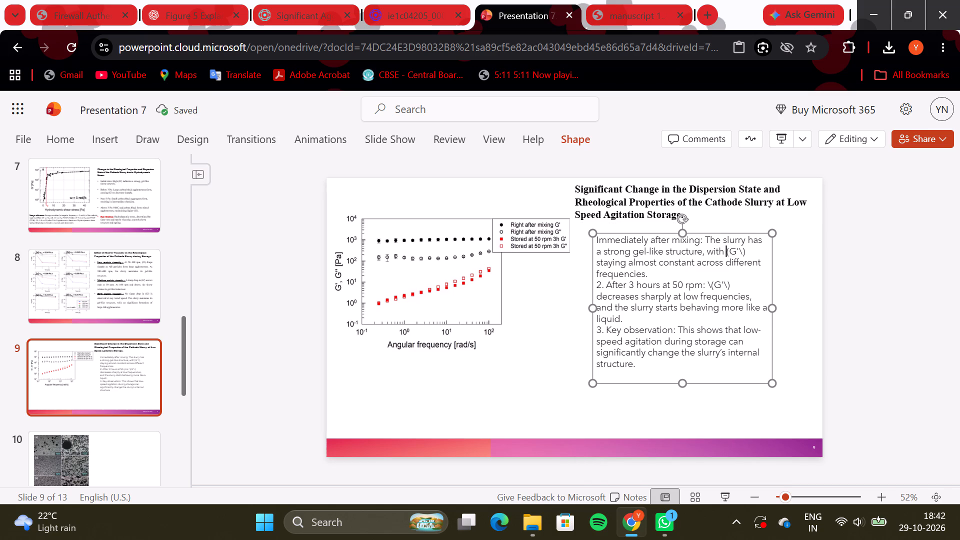
{"action": "left_click", "coordinate": [742, 253]}
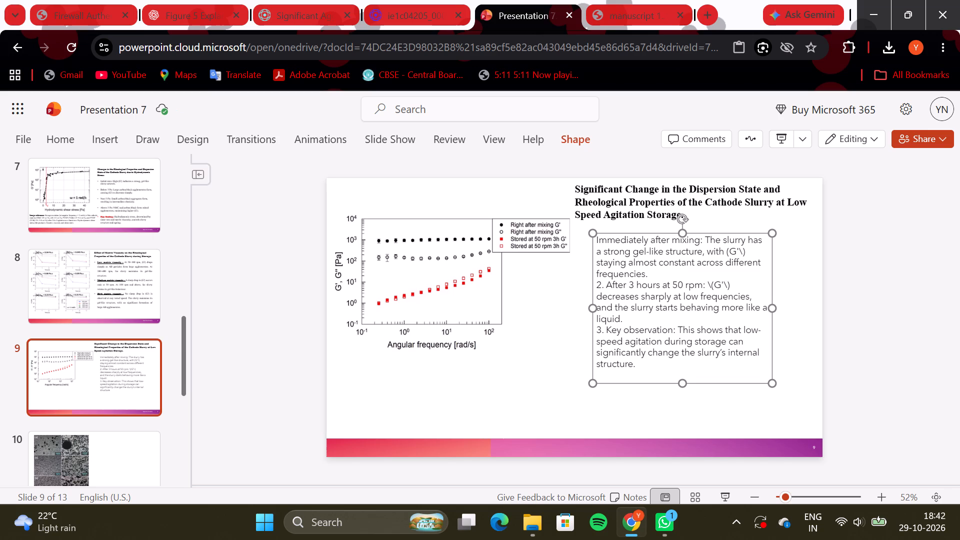
{"action": "key", "text": "BackSpace"}
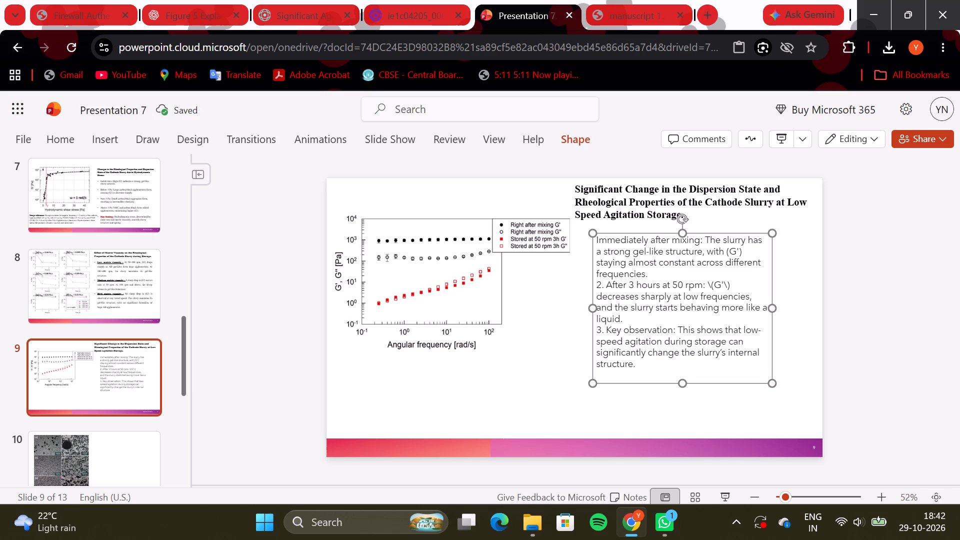
{"action": "left_click", "coordinate": [712, 285]}
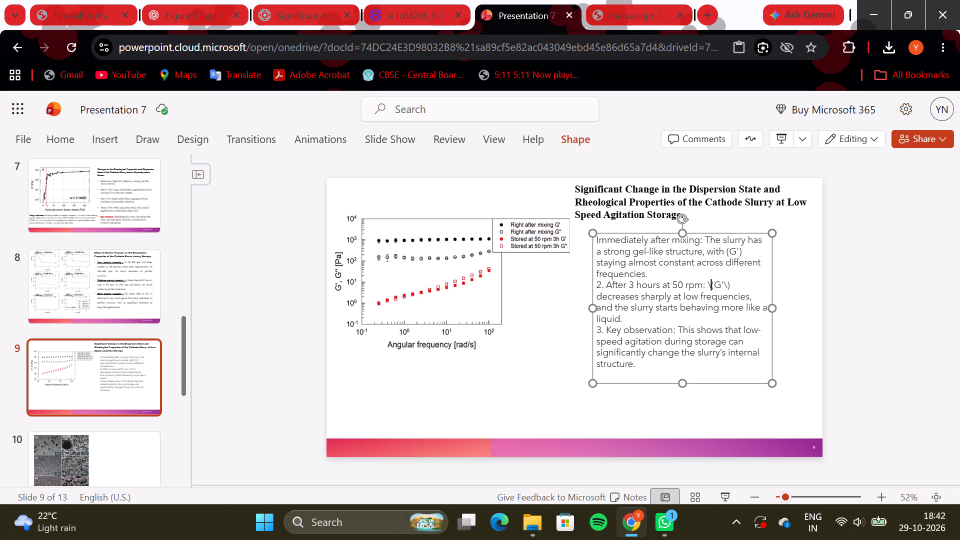
{"action": "key", "text": "BackSpace"}
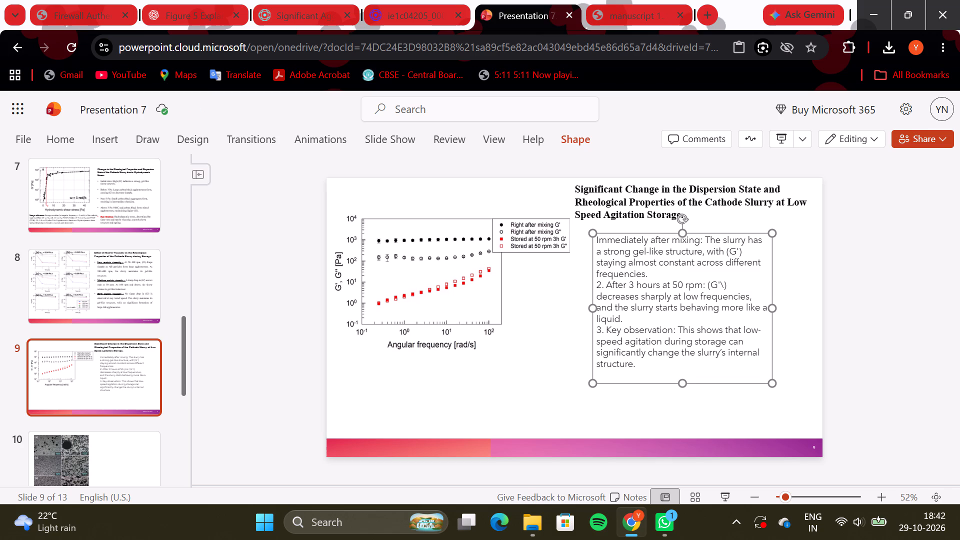
{"action": "left_click", "coordinate": [723, 287]}
{"action": "key", "text": "BackSpace"}
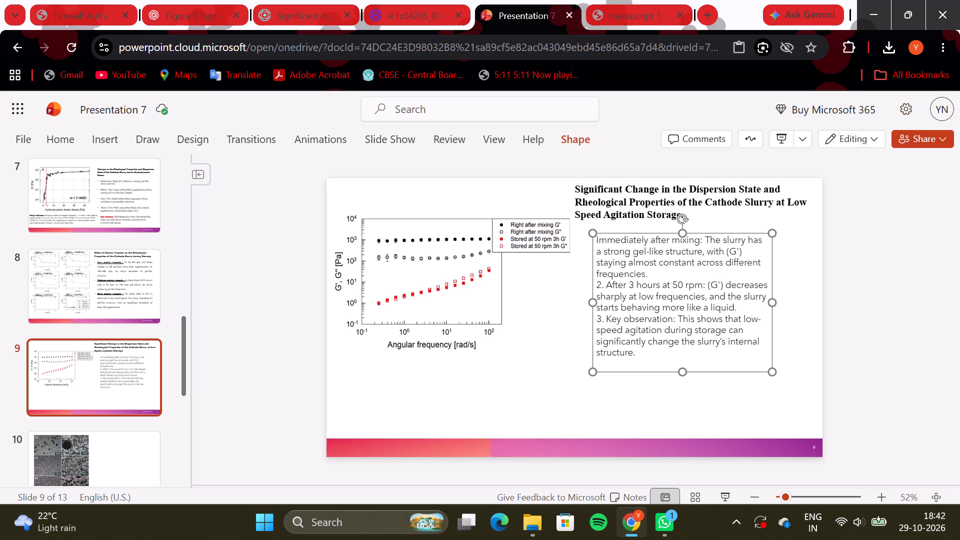
Change all of slide 9's explanation text to Times New Roman and colour it black.
{"action": "left_click_drag", "start_coordinate": [599, 240], "coordinate": [605, 239]}
{"action": "left_click_drag", "start_coordinate": [605, 239], "coordinate": [605, 239]}
{"action": "left_click_drag", "start_coordinate": [637, 357], "coordinate": [576, 232]}
{"action": "left_click", "coordinate": [243, 204]}
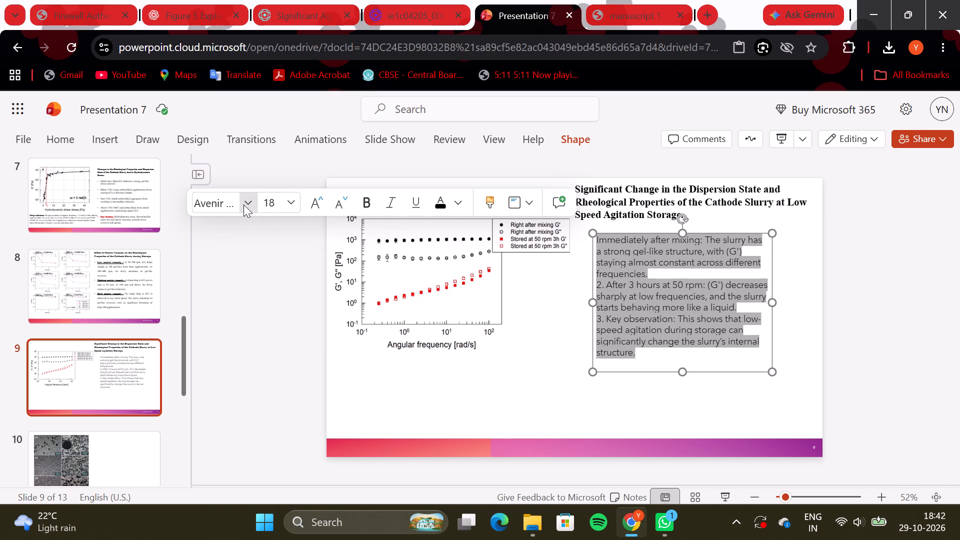
{"action": "left_click", "coordinate": [318, 131]}
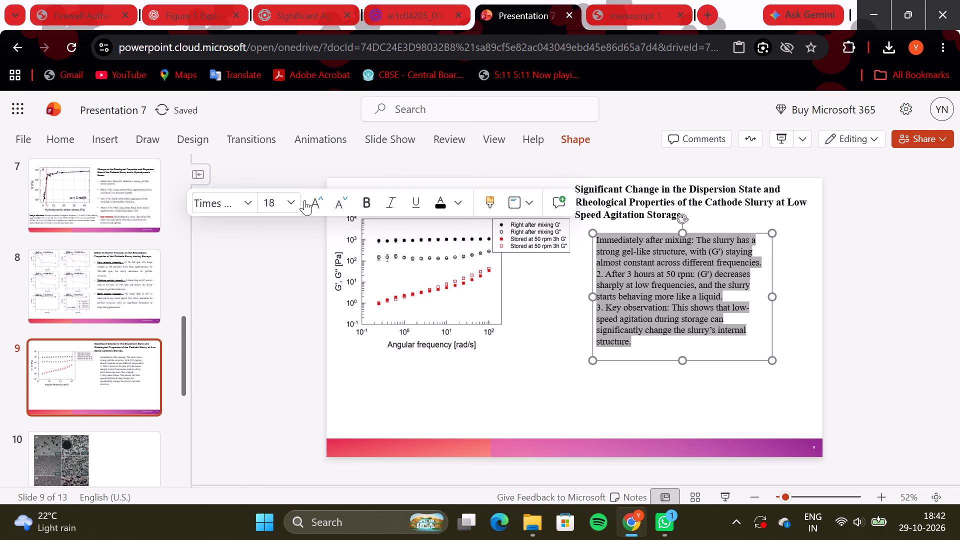
{"action": "left_click", "coordinate": [435, 204]}
{"action": "left_click", "coordinate": [749, 398]}
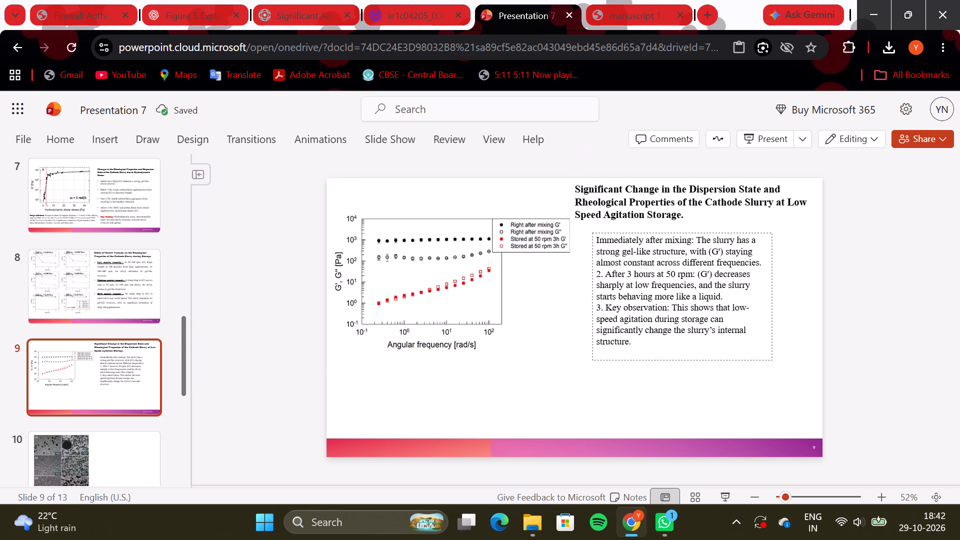
Justify all of slide 9's explanation text and set its line spacing to 1.5.
{"action": "left_click", "coordinate": [597, 239]}
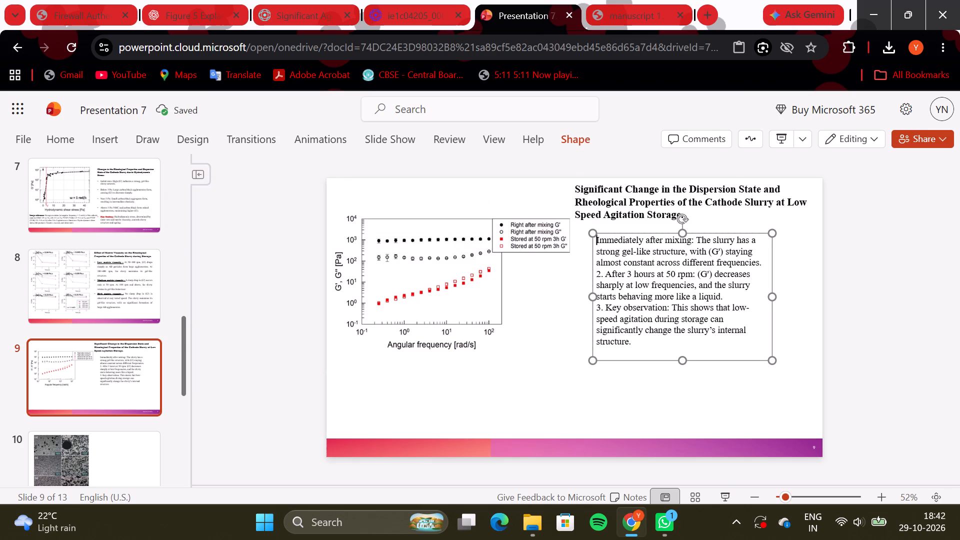
{"action": "left_click_drag", "start_coordinate": [597, 239], "coordinate": [649, 363]}
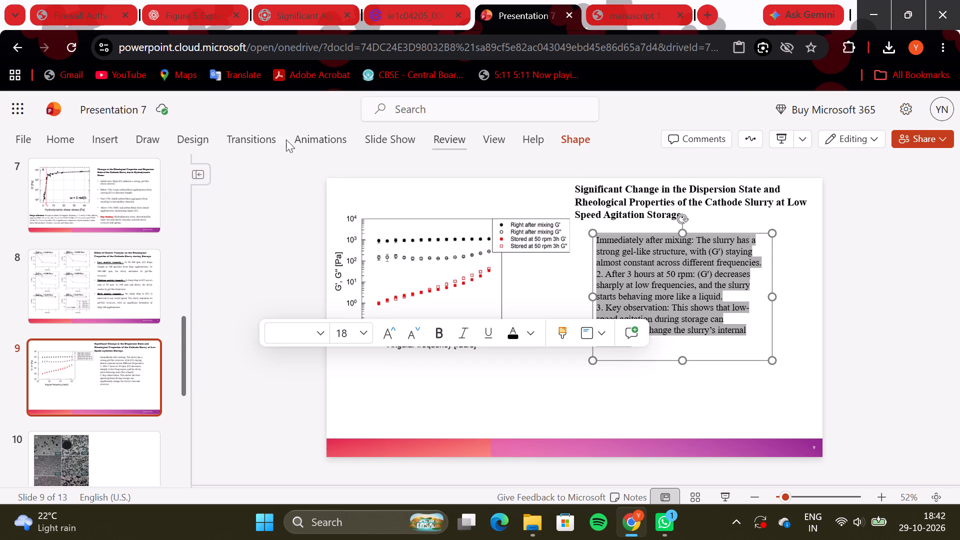
{"action": "left_click", "coordinate": [51, 142]}
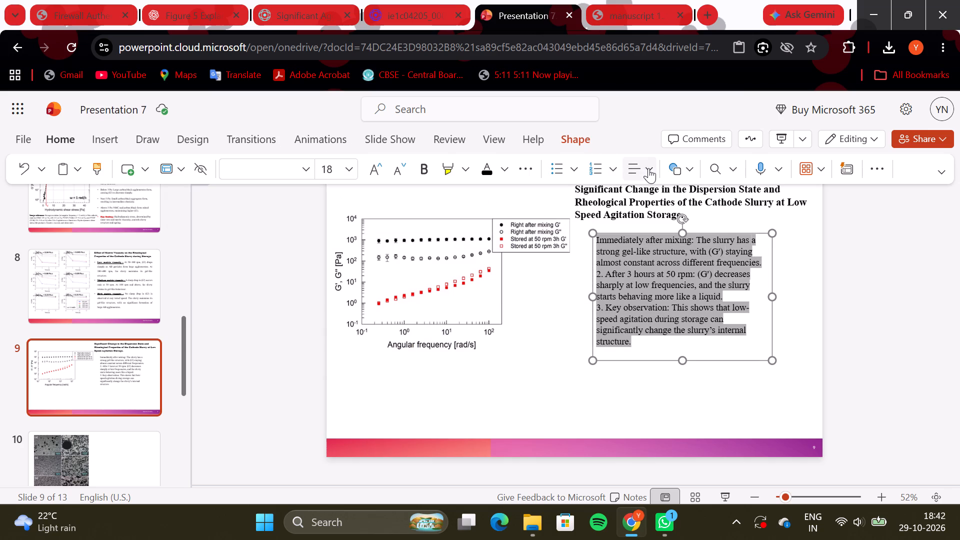
{"action": "left_click", "coordinate": [649, 168]}
{"action": "left_click", "coordinate": [747, 231]}
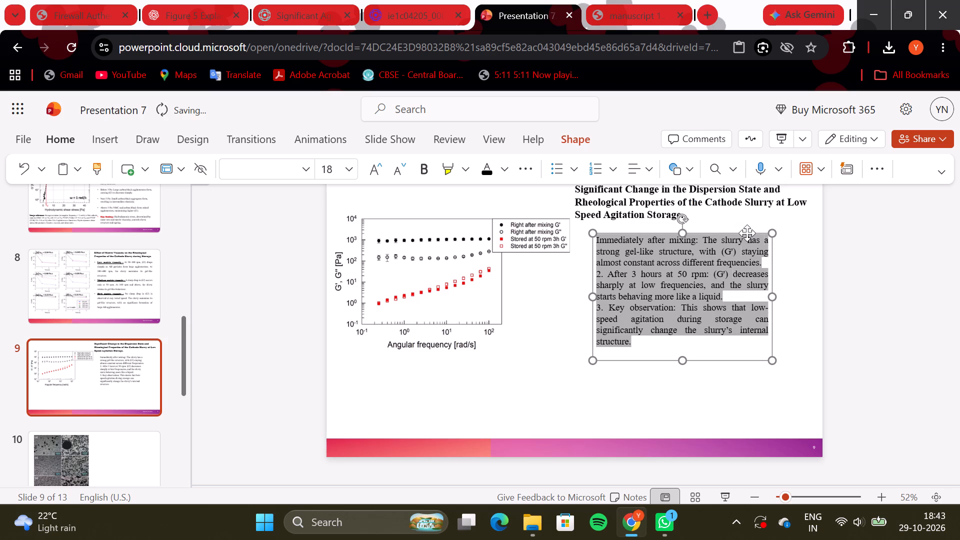
{"action": "left_click", "coordinate": [875, 165]}
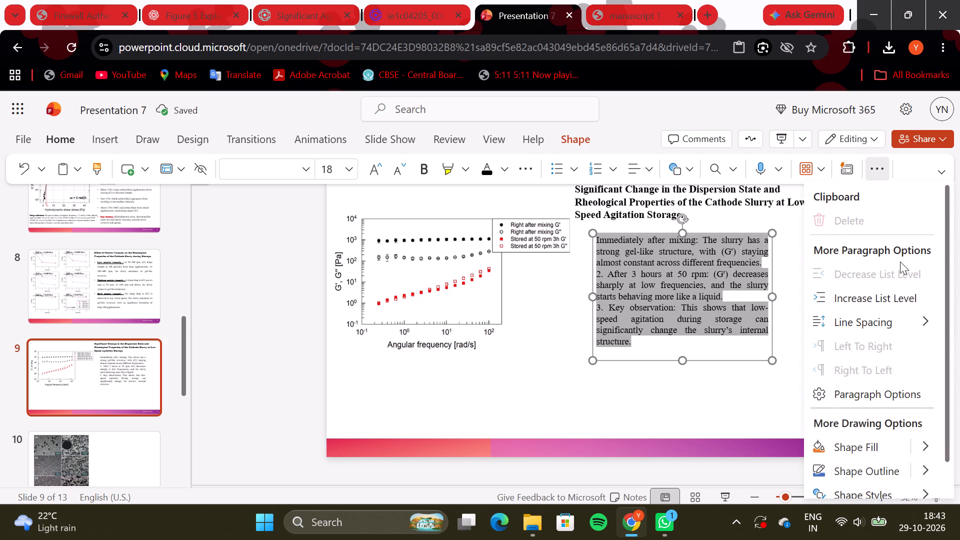
{"action": "left_click", "coordinate": [921, 331]}
{"action": "left_click", "coordinate": [736, 371]}
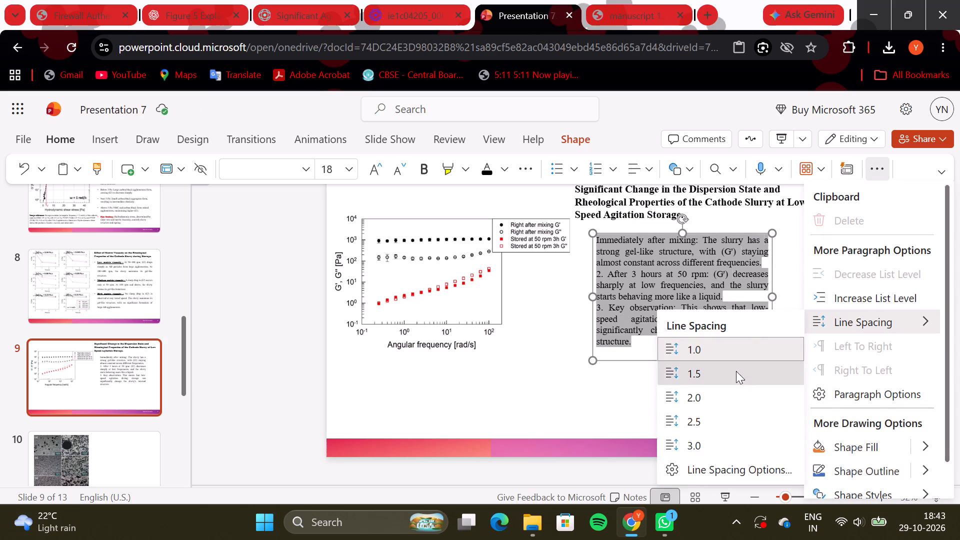
{"action": "left_click", "coordinate": [770, 415]}
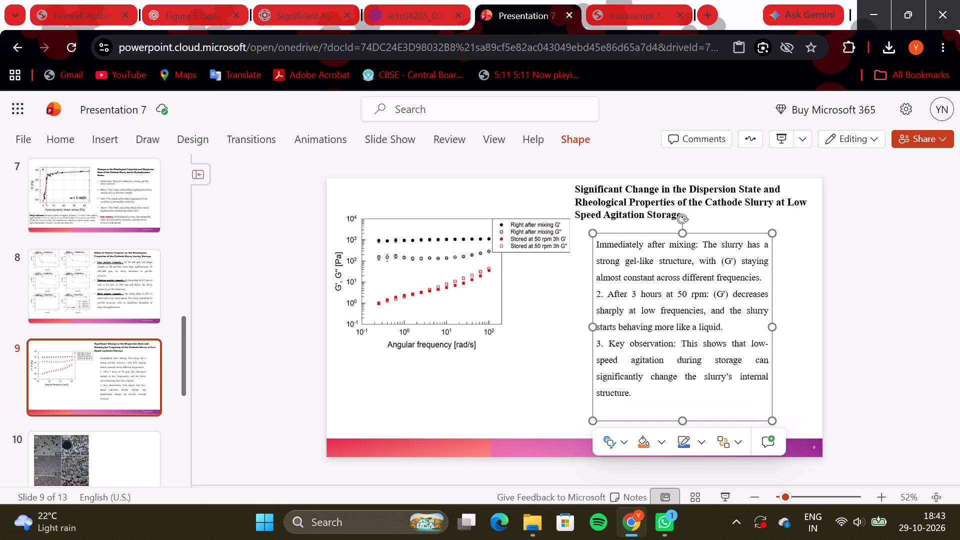
Delete the numbers "2." and "3." from the start of the second and third explanation points.
{"action": "left_click_drag", "start_coordinate": [604, 292], "coordinate": [595, 293]}
{"action": "key", "text": "BackSpace"}
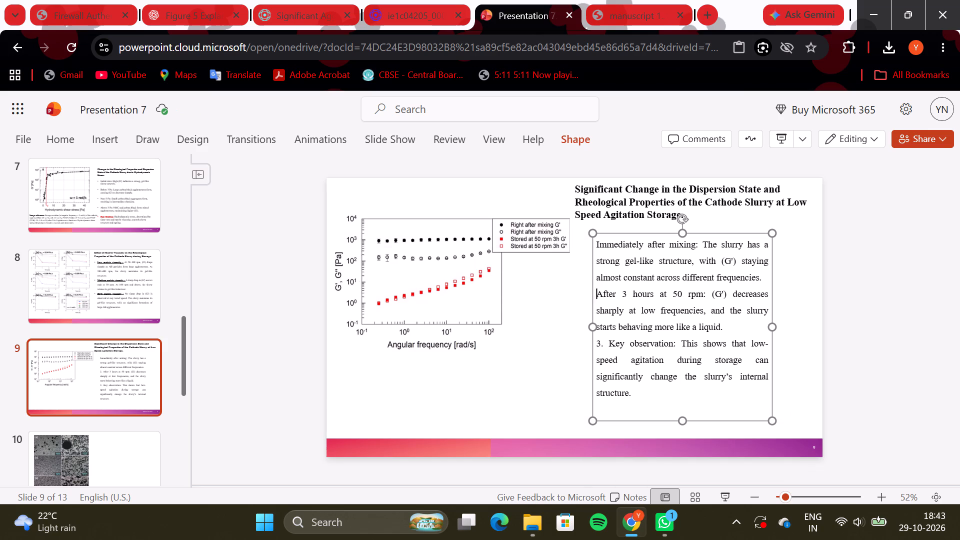
{"action": "left_click_drag", "start_coordinate": [605, 348], "coordinate": [596, 346]}
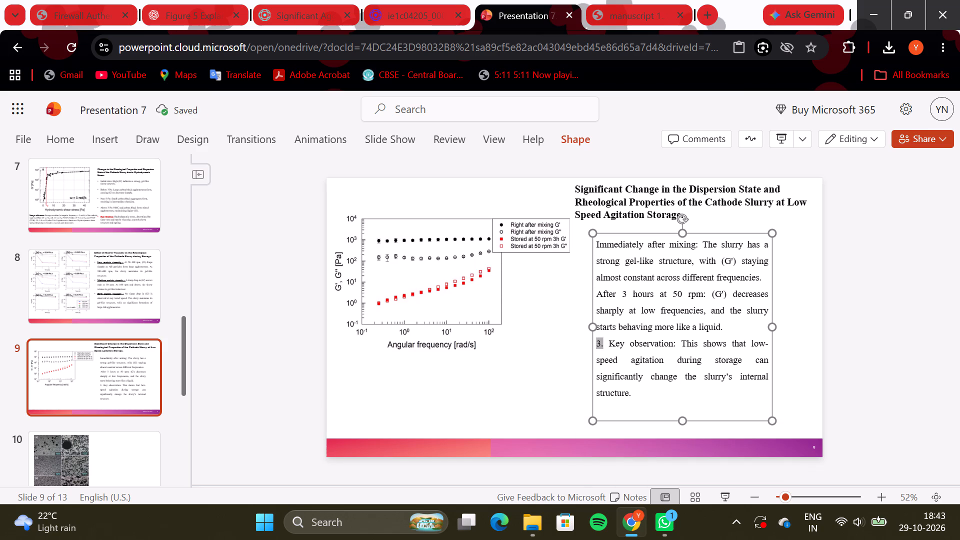
{"action": "left_click_drag", "start_coordinate": [596, 346], "coordinate": [591, 348]}
{"action": "key", "text": "BackSpace"}
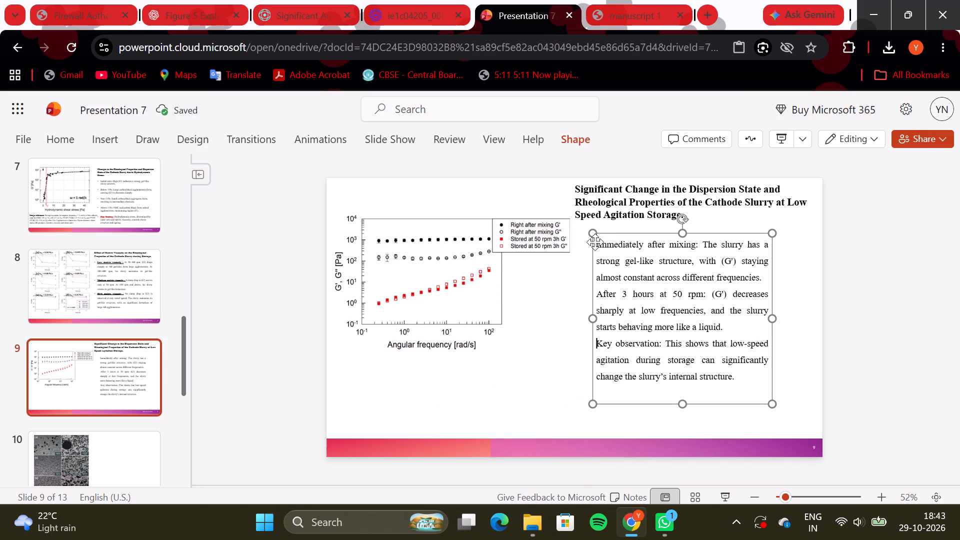
Apply round bullets to all three points in slide 9's explanation text box.
{"action": "left_click", "coordinate": [595, 242]}
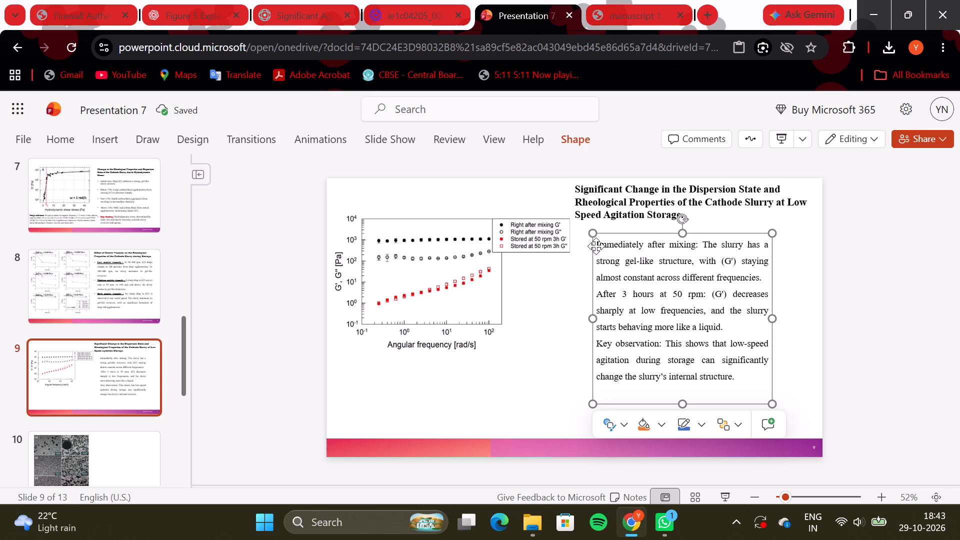
{"action": "left_click_drag", "start_coordinate": [598, 246], "coordinate": [728, 386]}
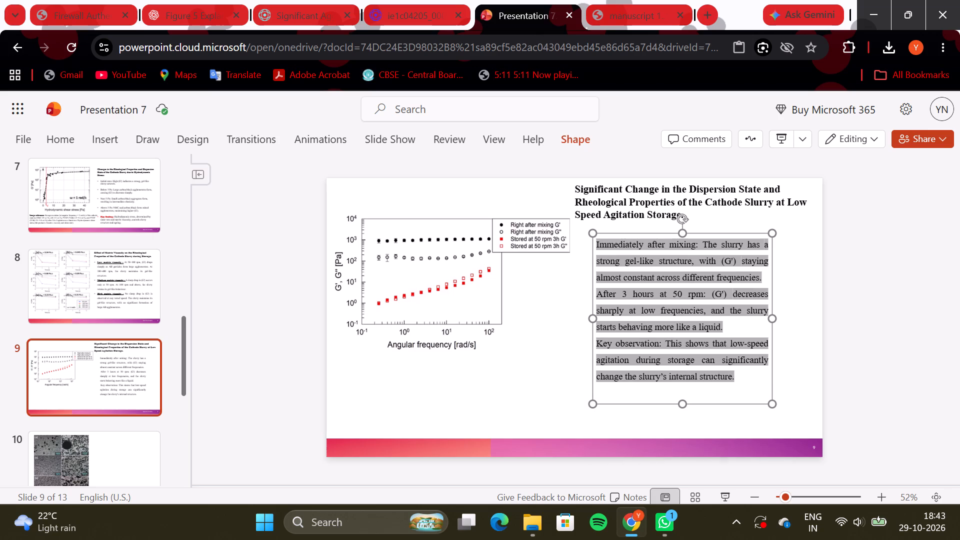
{"action": "left_click_drag", "start_coordinate": [728, 386], "coordinate": [735, 384]}
{"action": "left_click", "coordinate": [70, 142]}
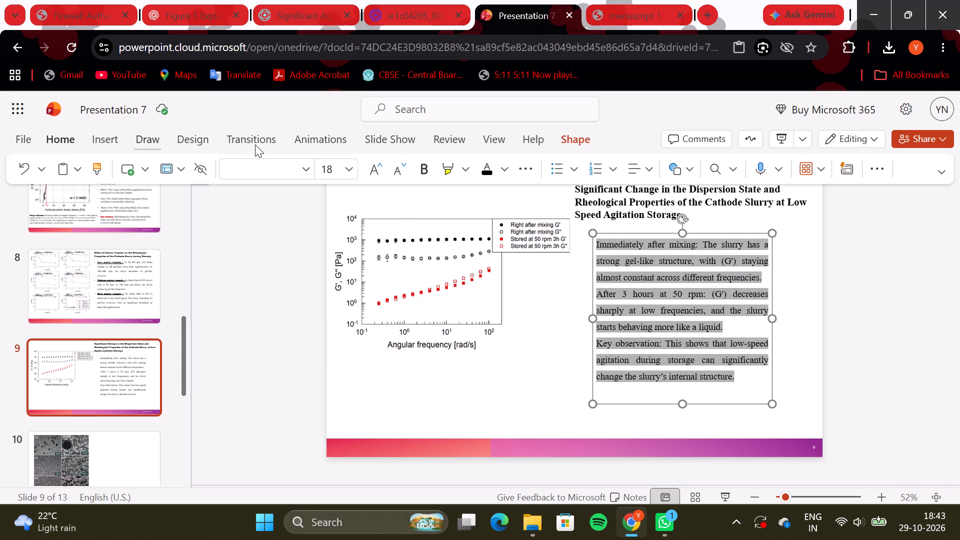
{"action": "left_click", "coordinate": [563, 173]}
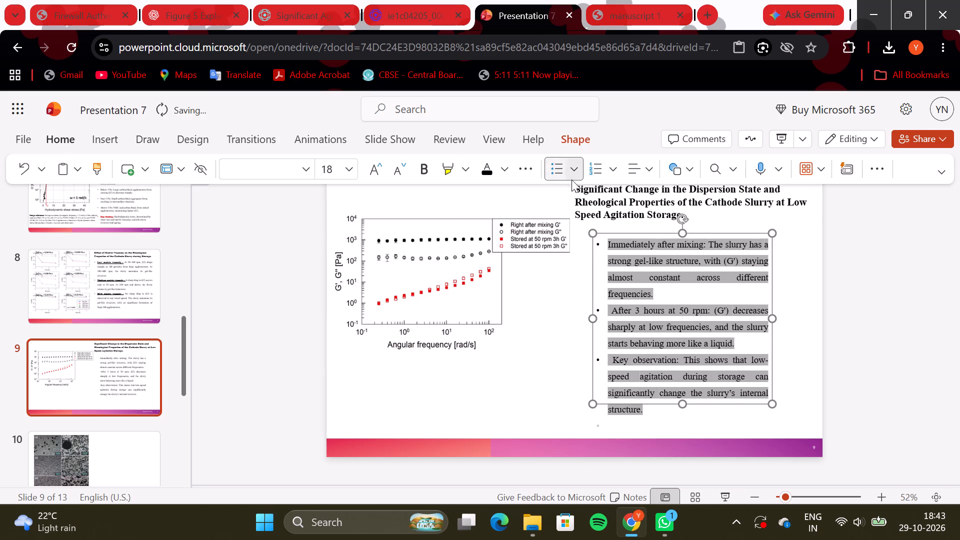
{"action": "left_click", "coordinate": [728, 299]}
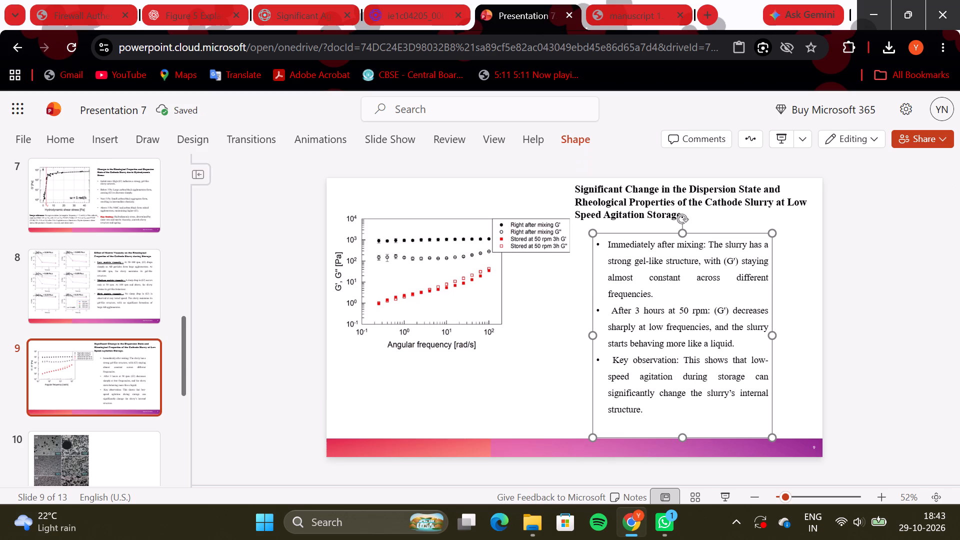
Bold and underline the labels "Immediately after mixing:" and "After 3 hours at 50 rpm:" in slide 9's explanation.
{"action": "left_click_drag", "start_coordinate": [605, 241], "coordinate": [711, 247]}
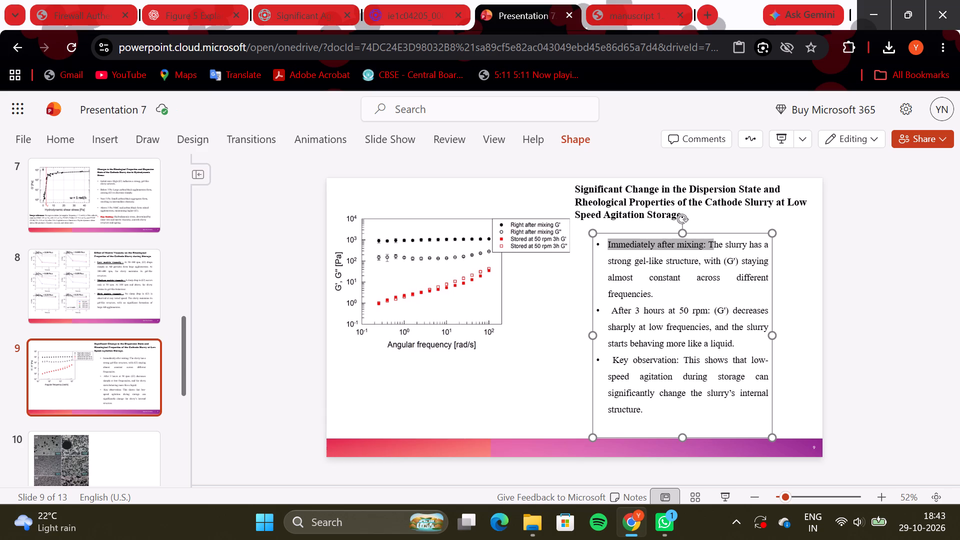
{"action": "left_click_drag", "start_coordinate": [711, 247], "coordinate": [705, 250]}
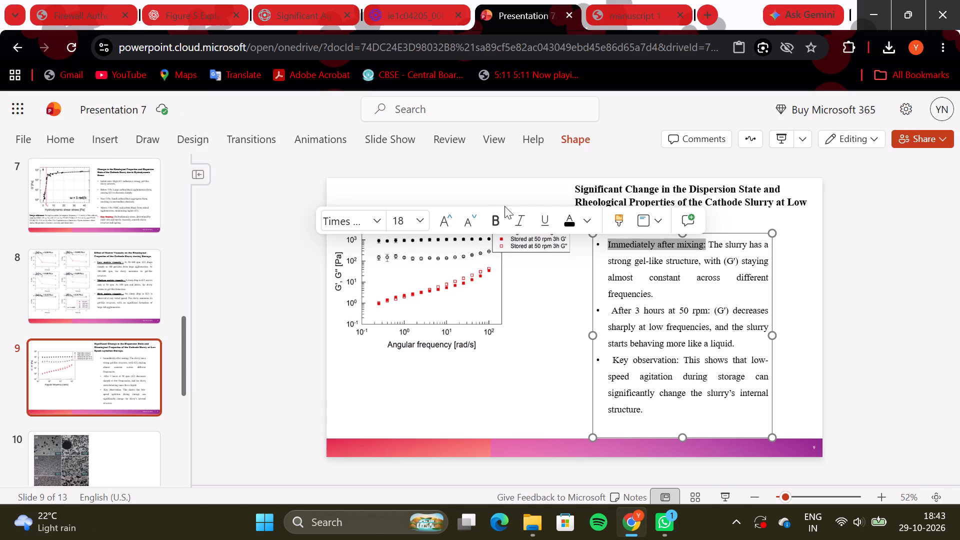
{"action": "left_click", "coordinate": [499, 218]}
{"action": "left_click", "coordinate": [539, 223]}
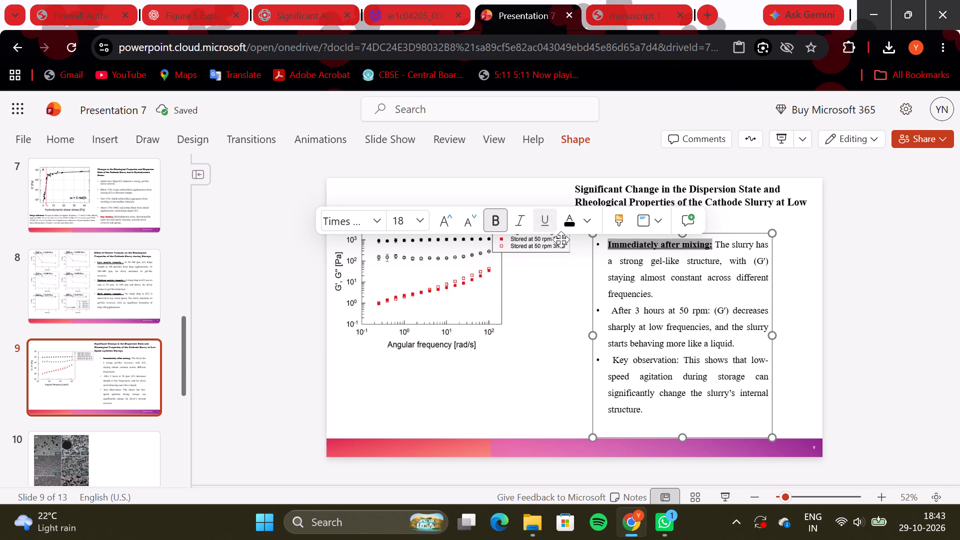
{"action": "left_click_drag", "start_coordinate": [611, 309], "coordinate": [713, 309]}
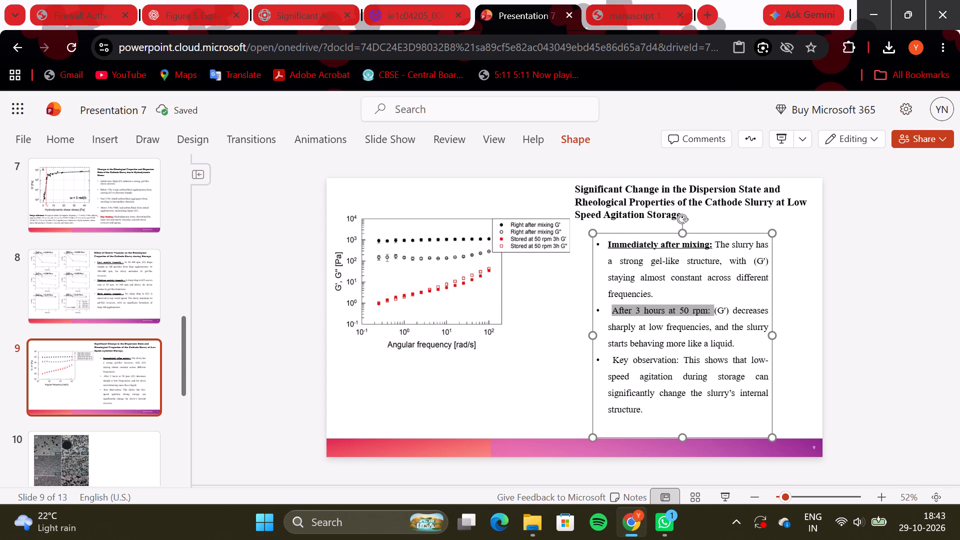
{"action": "left_click_drag", "start_coordinate": [713, 309], "coordinate": [711, 310]}
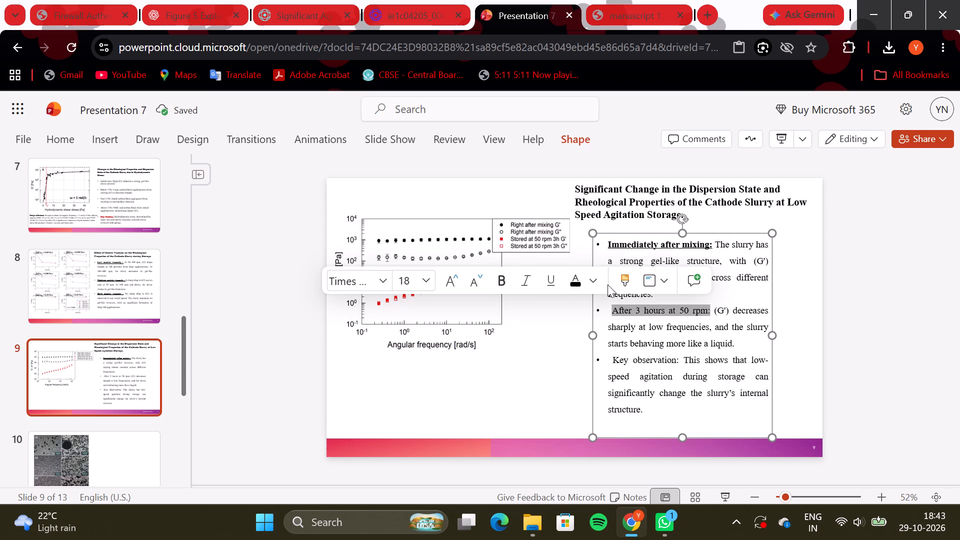
{"action": "left_click", "coordinate": [504, 281]}
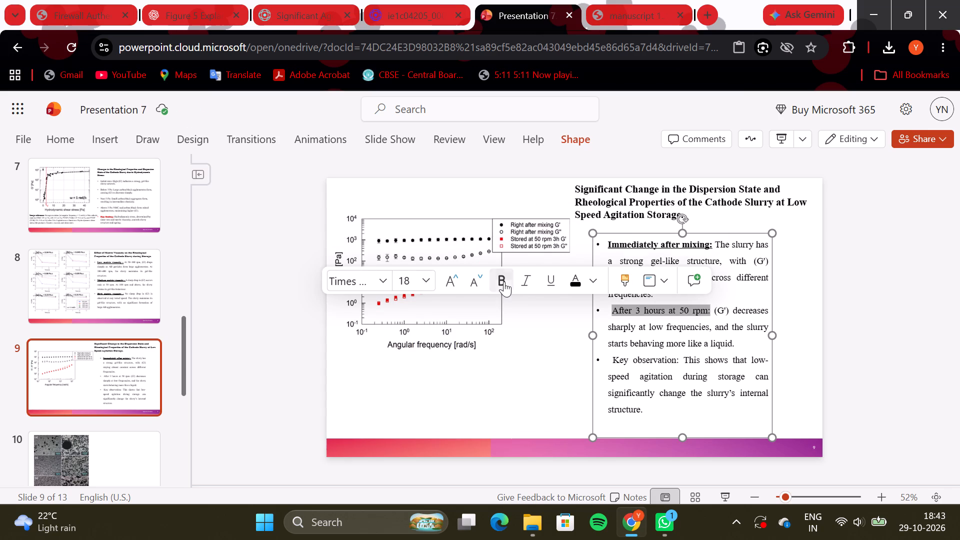
{"action": "left_click", "coordinate": [549, 281]}
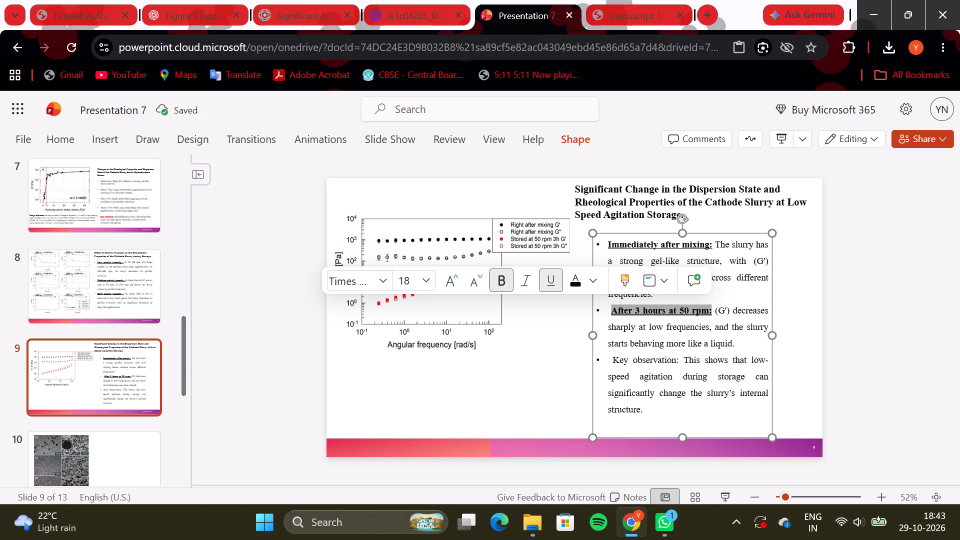
Make the "Key observation:" label in slide 9's third bullet red and bold.
{"action": "left_click_drag", "start_coordinate": [607, 358], "coordinate": [608, 357]}
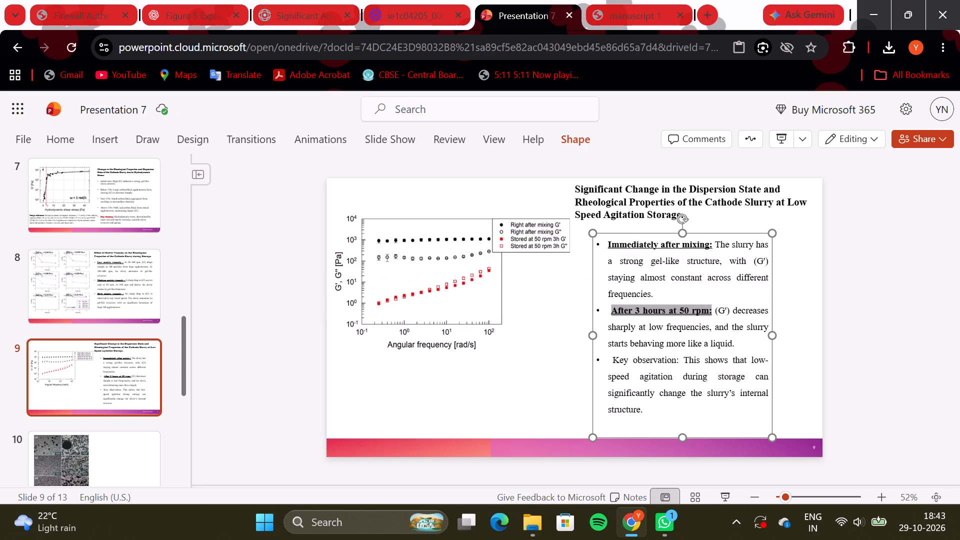
{"action": "left_click_drag", "start_coordinate": [608, 357], "coordinate": [680, 366]}
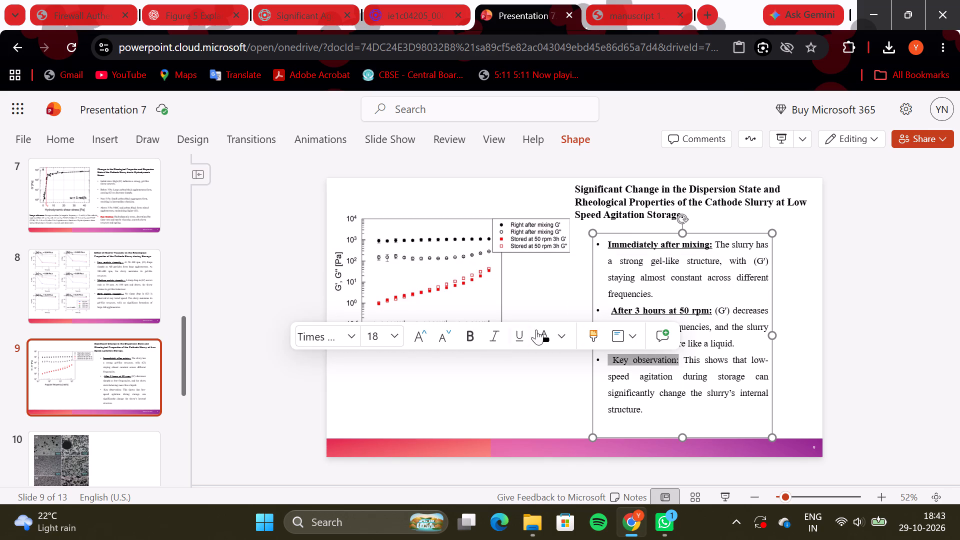
{"action": "left_click", "coordinate": [565, 334]}
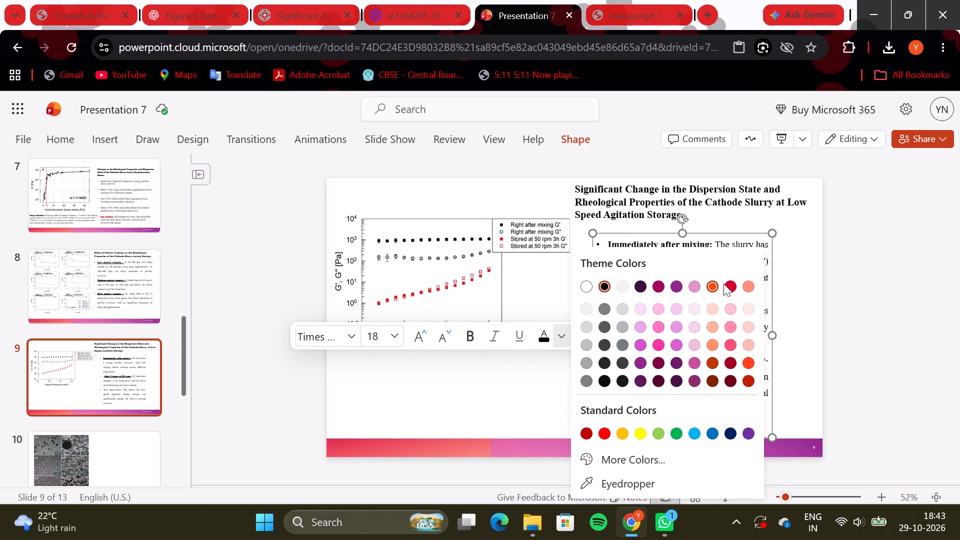
{"action": "left_click", "coordinate": [605, 431]}
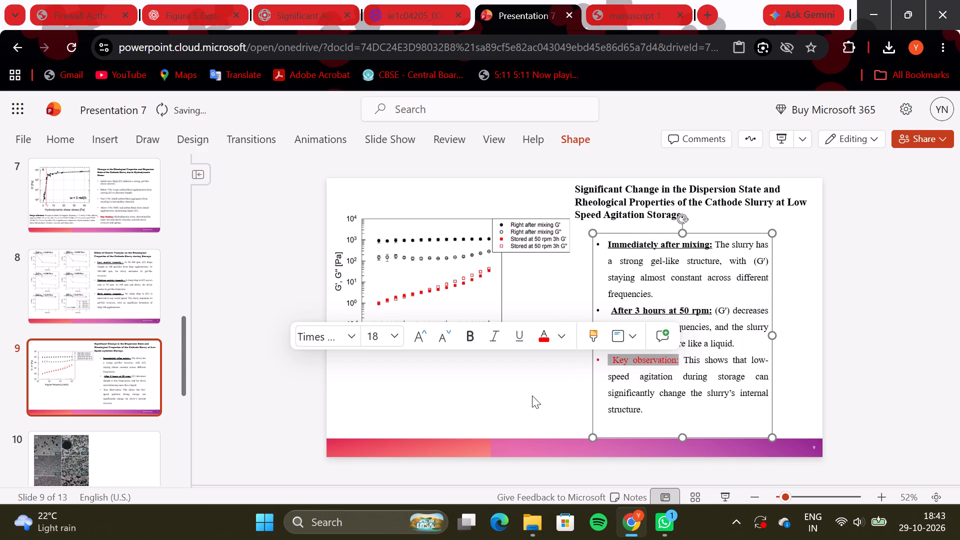
{"action": "left_click", "coordinate": [464, 334]}
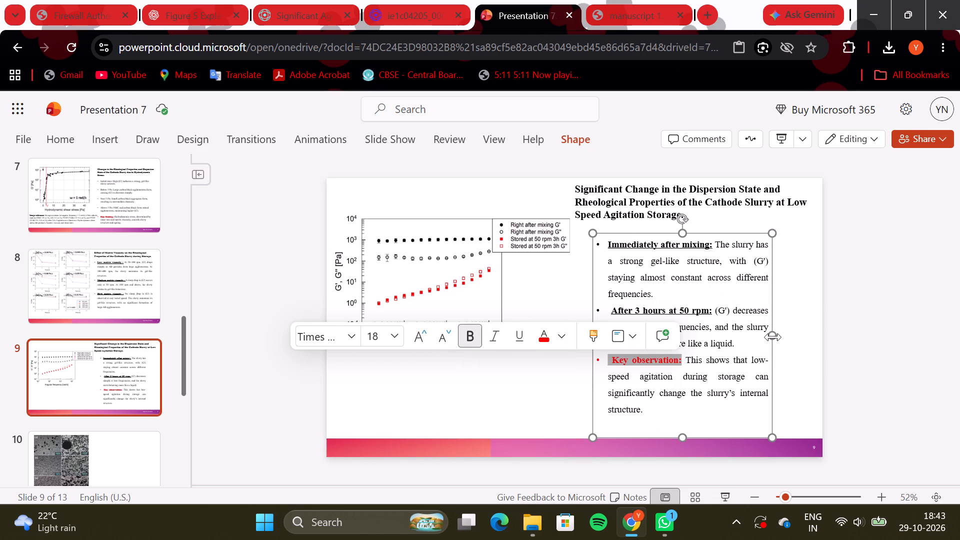
Widen slide 9's explanation text box towards the slide's right edge.
{"action": "left_click_drag", "start_coordinate": [773, 335], "coordinate": [801, 332]}
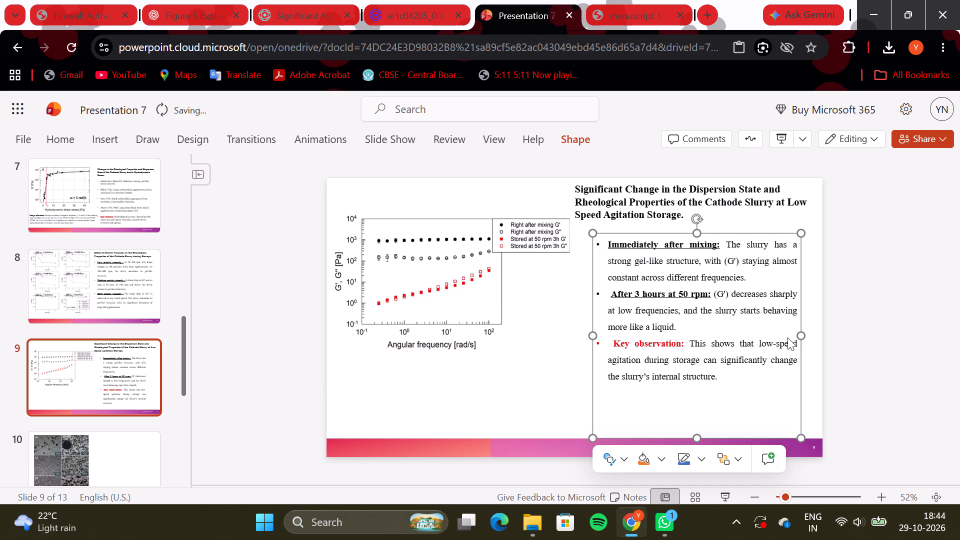
{"action": "left_click", "coordinate": [850, 405]}
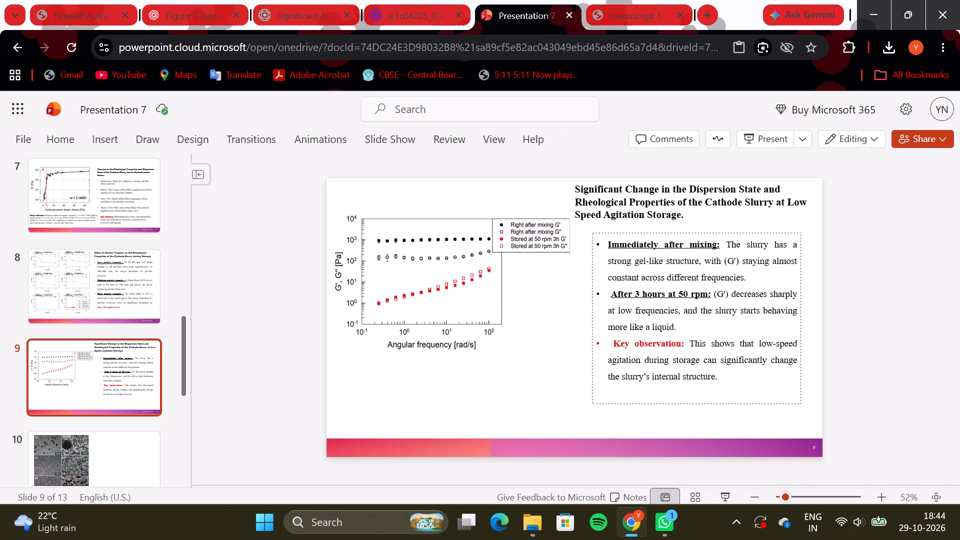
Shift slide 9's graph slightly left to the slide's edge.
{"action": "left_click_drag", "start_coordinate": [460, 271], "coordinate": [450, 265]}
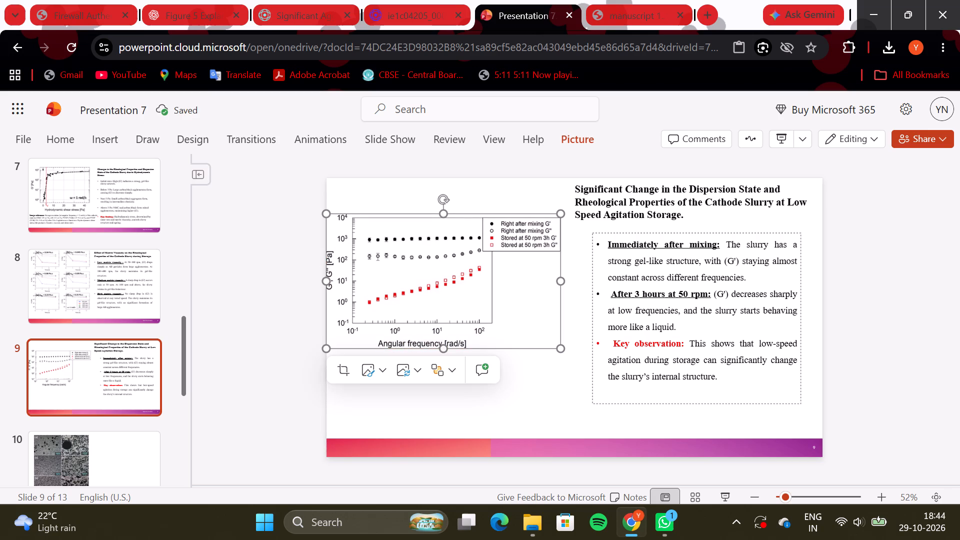
Move slide 9's explanation text box slightly down and its heading slightly down and to the right.
{"action": "left_click_drag", "start_coordinate": [654, 327], "coordinate": [646, 342]}
{"action": "left_click", "coordinate": [743, 326]}
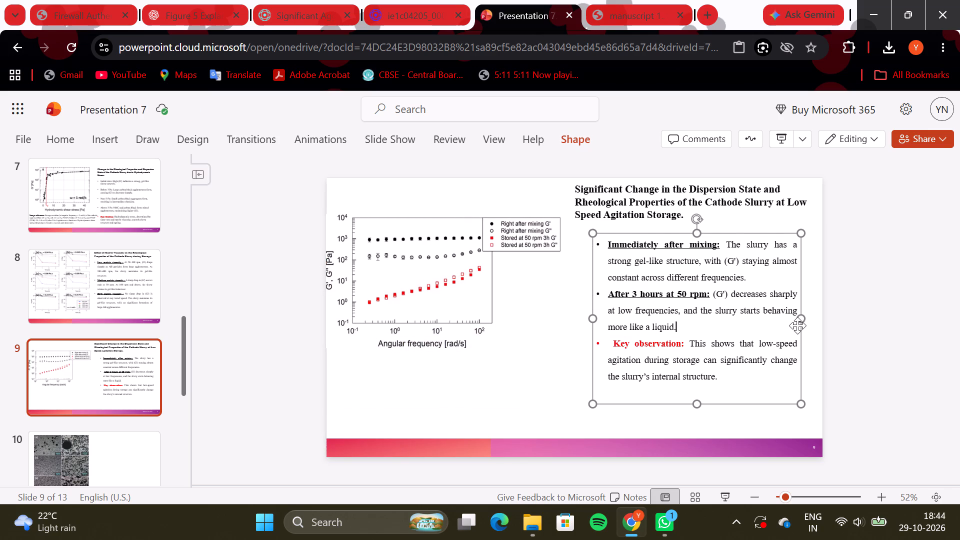
{"action": "left_click_drag", "start_coordinate": [797, 326], "coordinate": [797, 333]}
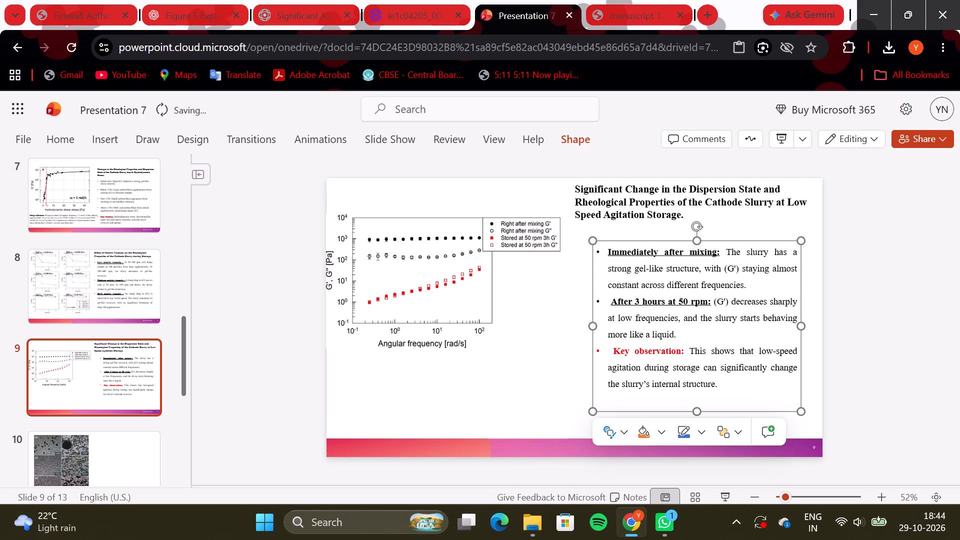
{"action": "left_click_drag", "start_coordinate": [618, 220], "coordinate": [624, 229]}
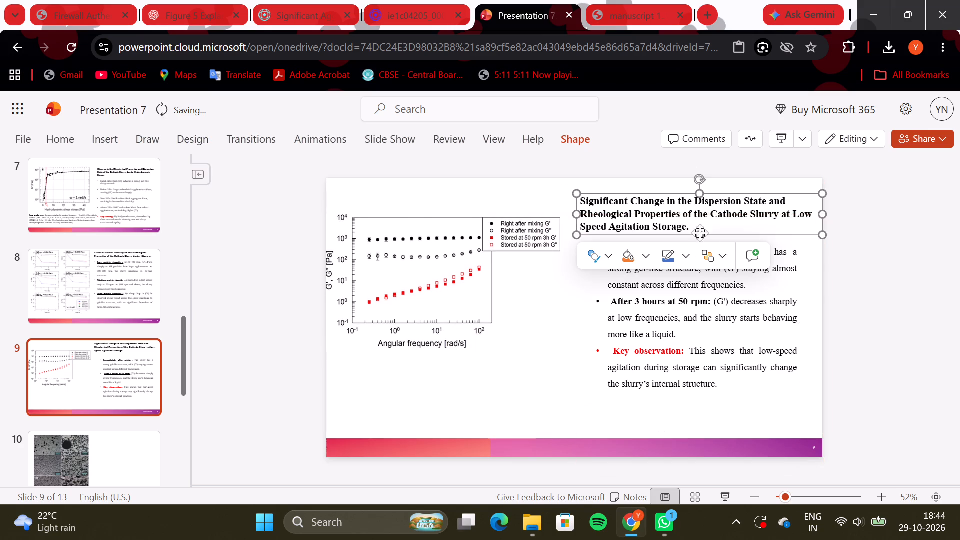
{"action": "left_click", "coordinate": [860, 283]}
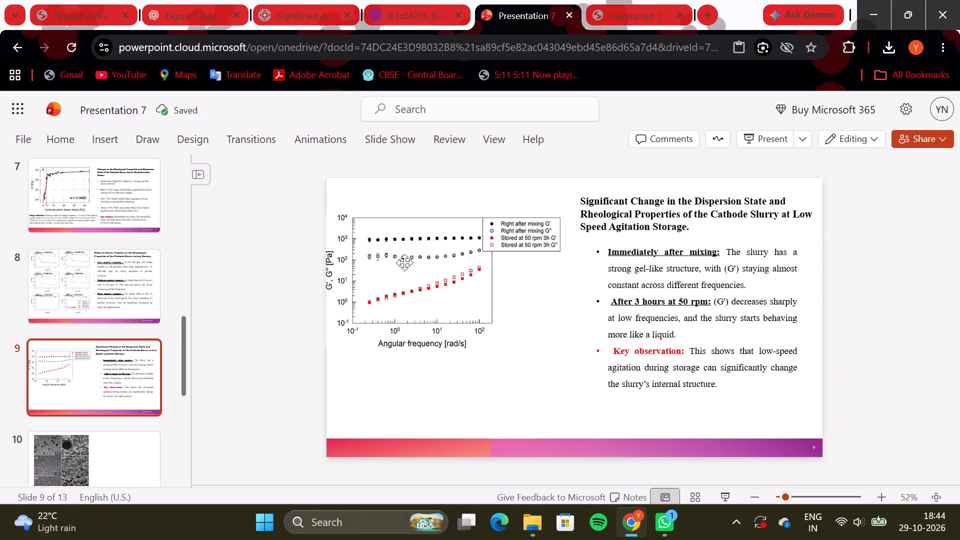
Move slide 7's combined heading and explanation text box up and slightly right, clear of the image reference caption.
{"action": "left_click", "coordinate": [124, 206]}
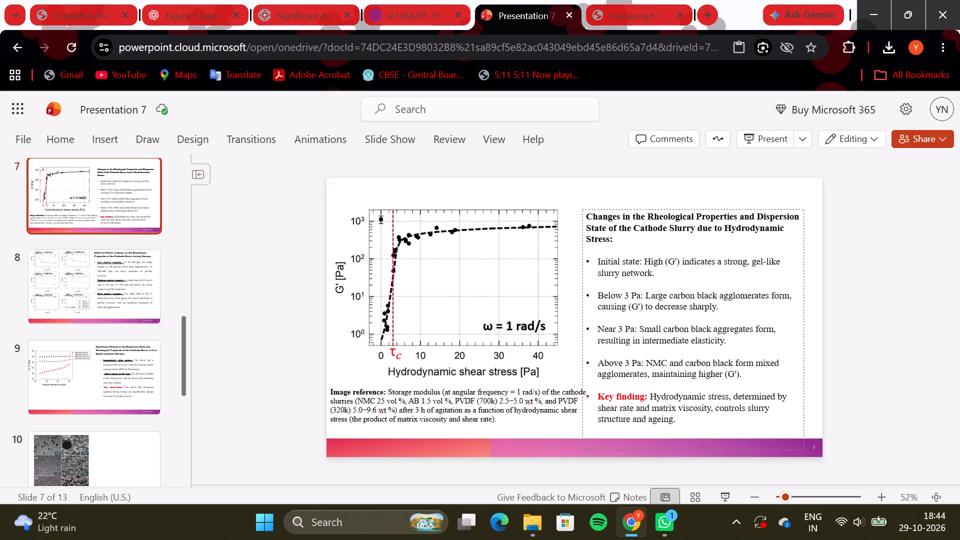
{"action": "left_click", "coordinate": [622, 223]}
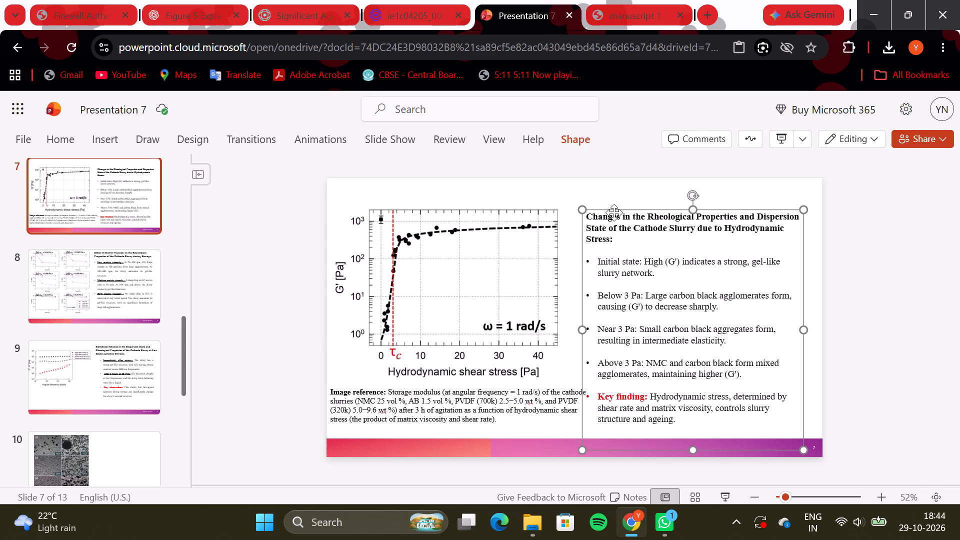
{"action": "left_click_drag", "start_coordinate": [583, 215], "coordinate": [585, 195]}
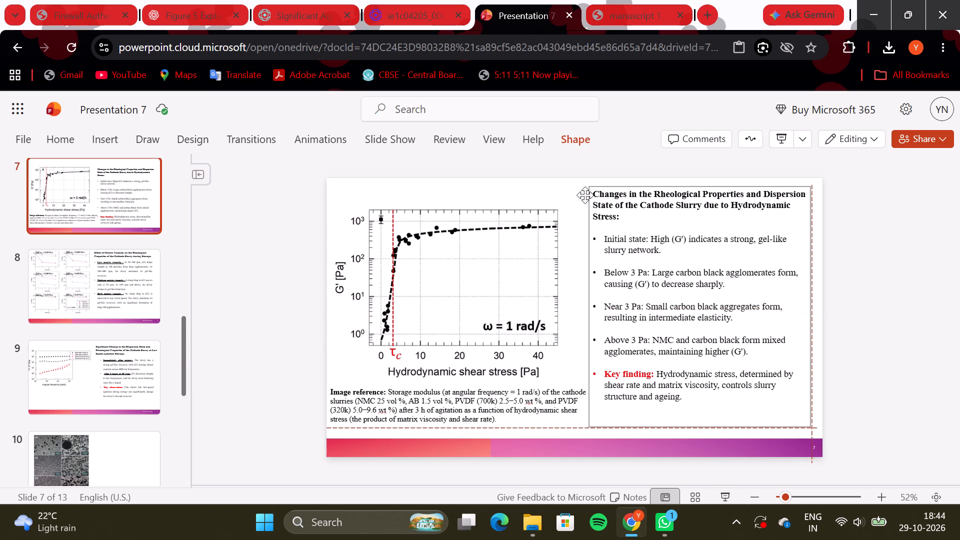
{"action": "left_click_drag", "start_coordinate": [585, 195], "coordinate": [585, 195]}
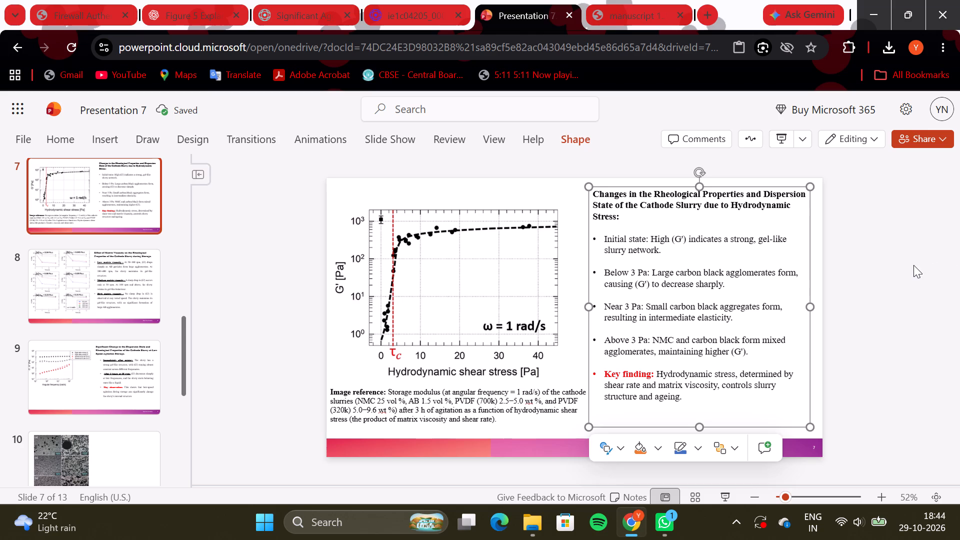
{"action": "left_click", "coordinate": [913, 265]}
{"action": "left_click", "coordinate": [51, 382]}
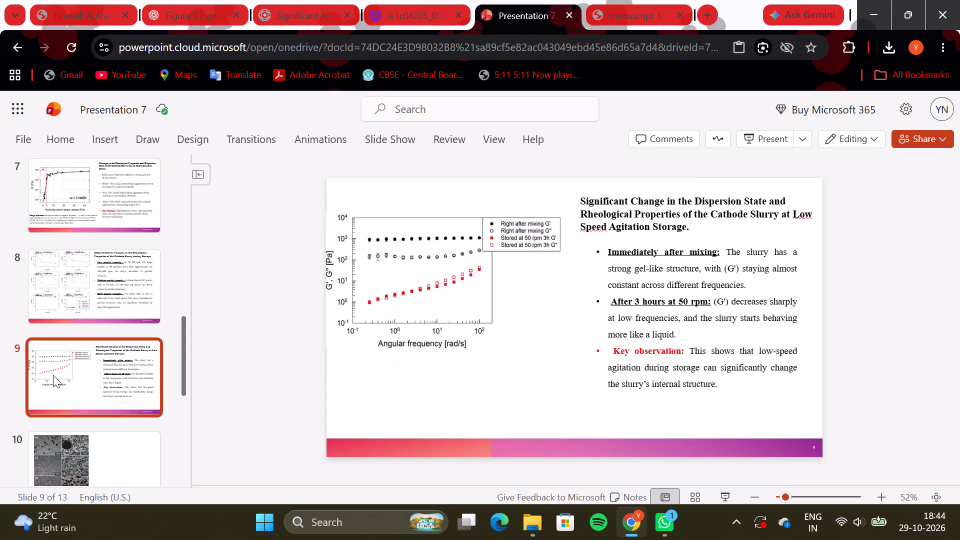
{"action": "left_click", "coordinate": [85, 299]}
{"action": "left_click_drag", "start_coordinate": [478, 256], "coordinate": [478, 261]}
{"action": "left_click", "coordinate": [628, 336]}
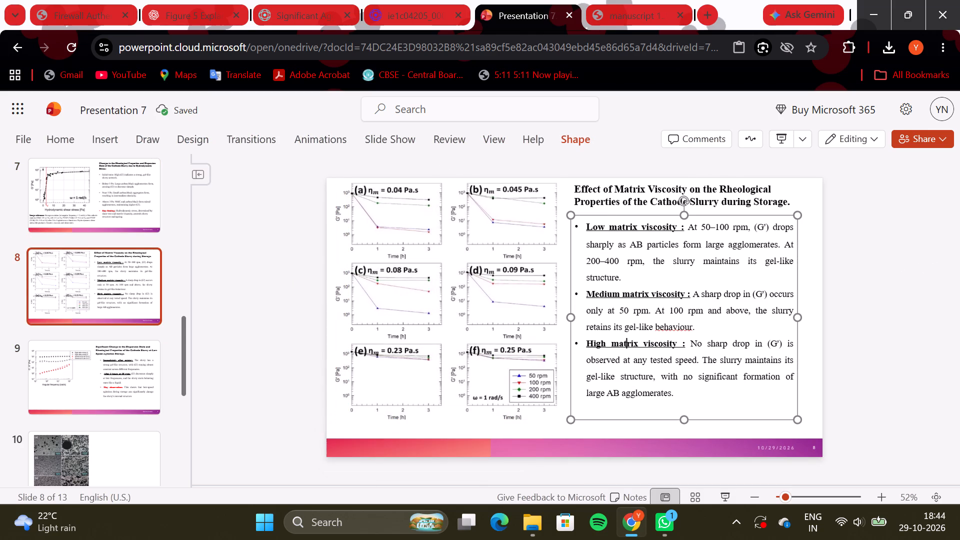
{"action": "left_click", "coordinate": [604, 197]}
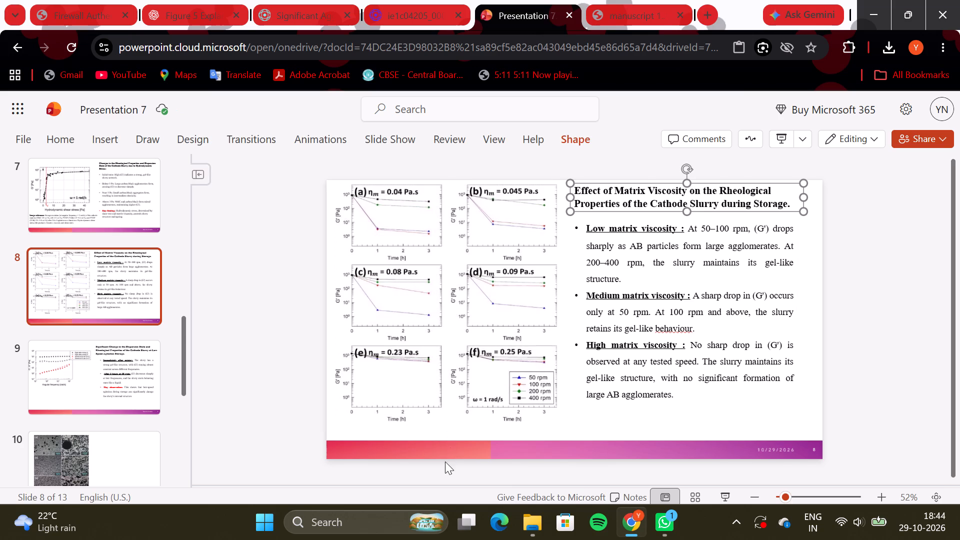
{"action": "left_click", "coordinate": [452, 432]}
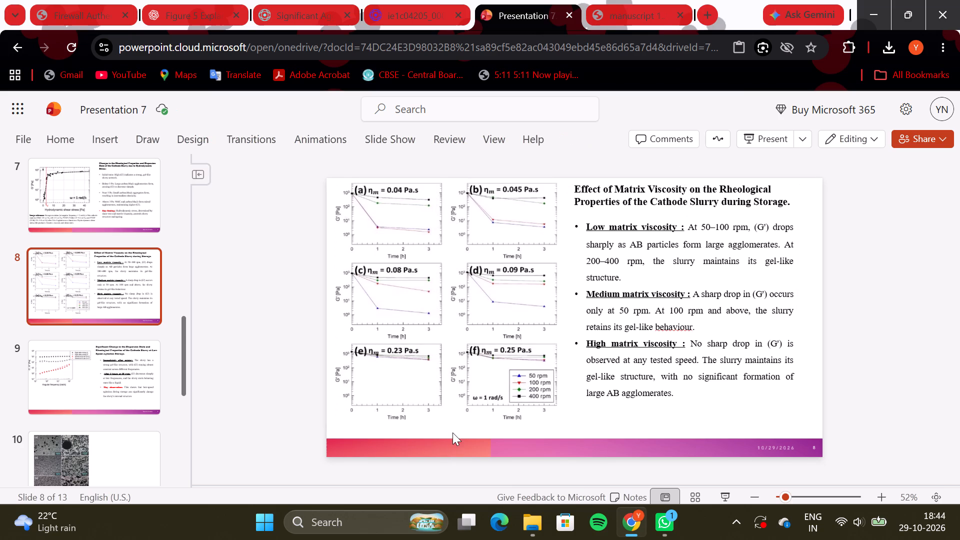
Move slide 9's graph slightly right, away from the slide's left edge.
{"action": "left_click", "coordinate": [119, 377]}
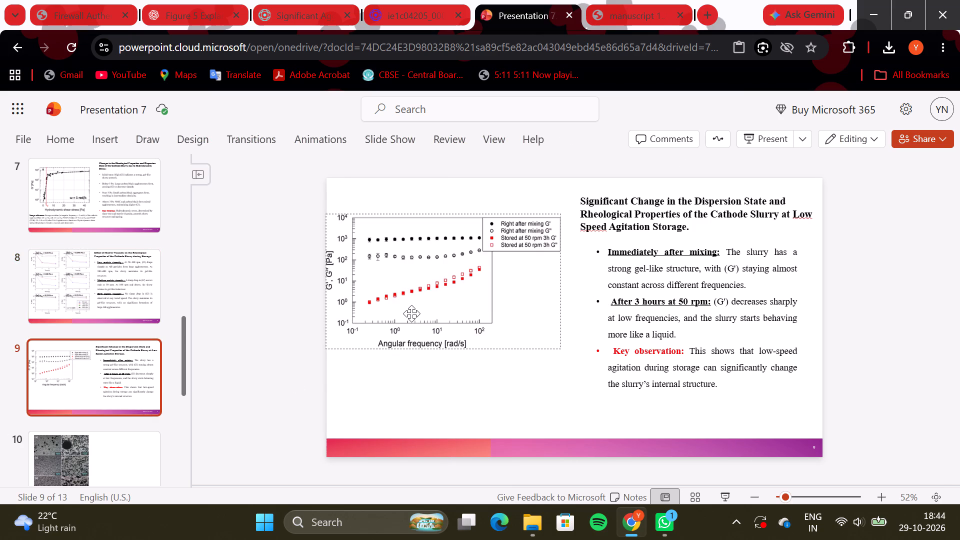
{"action": "left_click", "coordinate": [434, 283]}
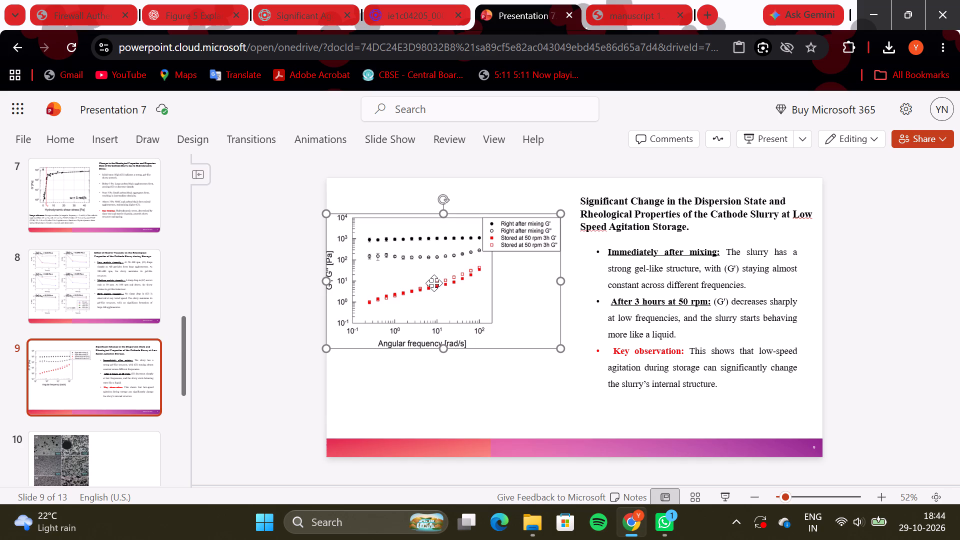
{"action": "left_click_drag", "start_coordinate": [433, 317], "coordinate": [438, 315]}
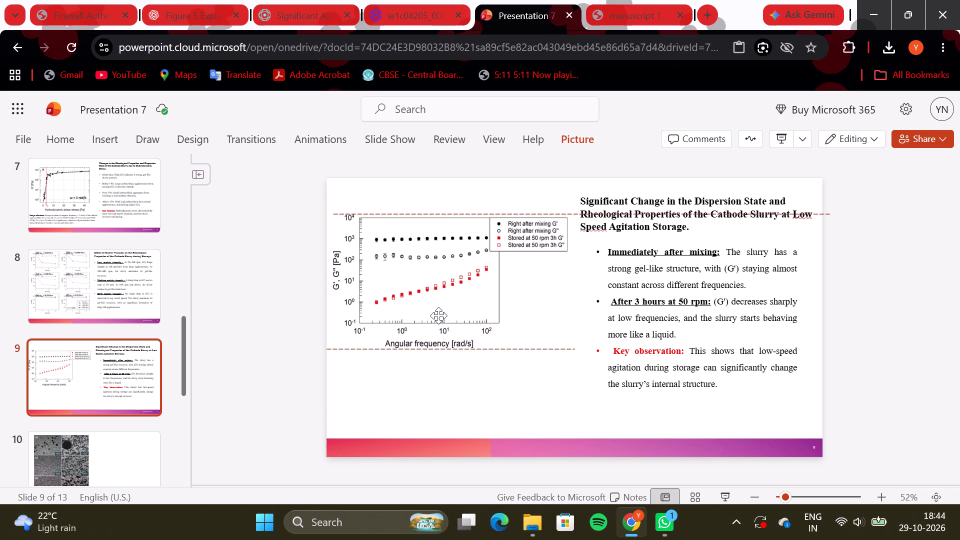
{"action": "left_click_drag", "start_coordinate": [438, 315], "coordinate": [439, 315]}
Stretch slide 9's graph downward to just below the last line of the explanation text, and enlarge it slightly overall.
{"action": "left_click_drag", "start_coordinate": [451, 347], "coordinate": [446, 359]}
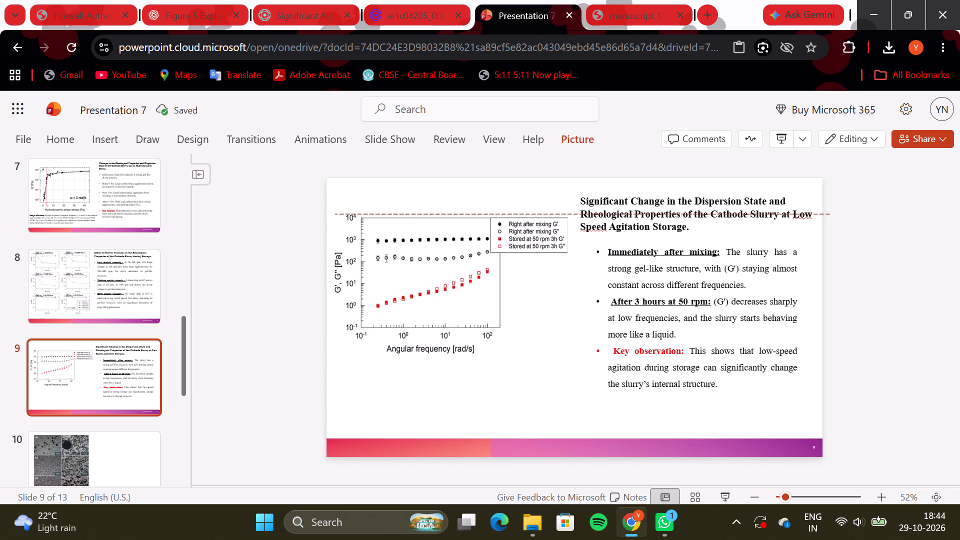
{"action": "left_click_drag", "start_coordinate": [446, 359], "coordinate": [439, 394]}
{"action": "left_click", "coordinate": [480, 358]}
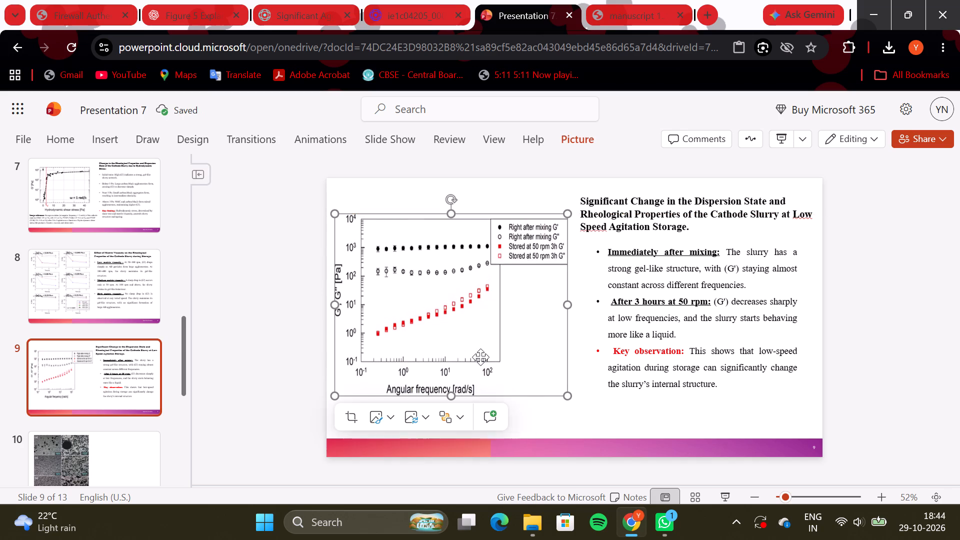
{"action": "left_click", "coordinate": [539, 414]}
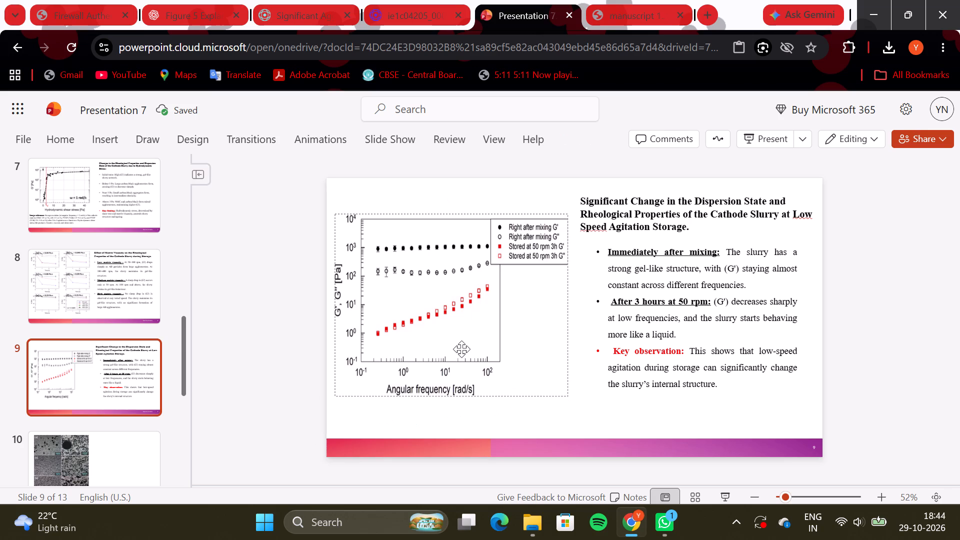
{"action": "left_click", "coordinate": [461, 349]}
{"action": "left_click_drag", "start_coordinate": [568, 396], "coordinate": [567, 400]}
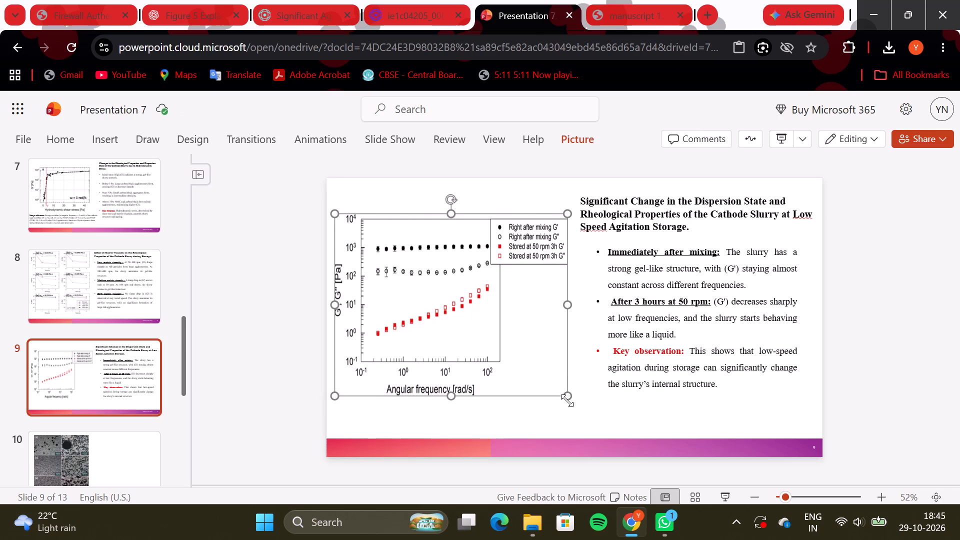
{"action": "left_click_drag", "start_coordinate": [567, 400], "coordinate": [547, 399]}
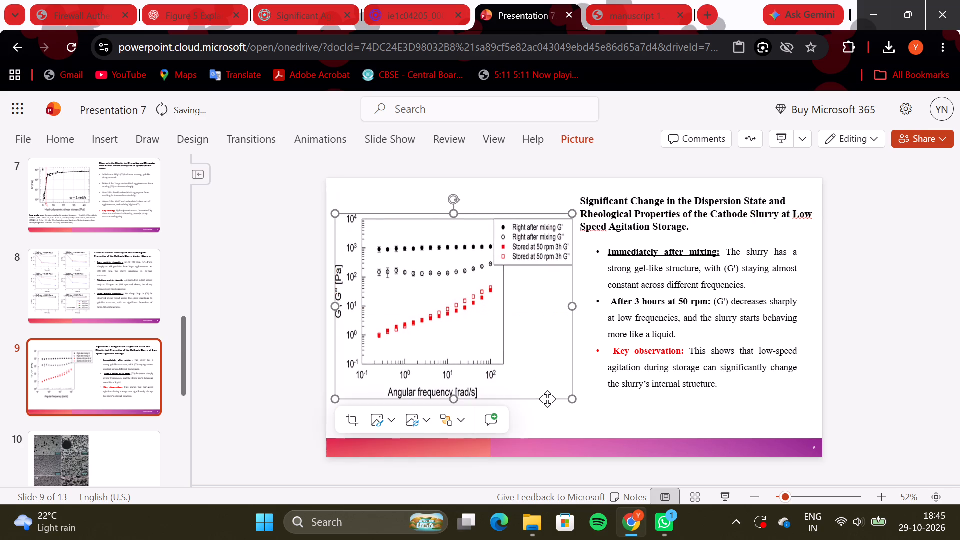
{"action": "left_click", "coordinate": [276, 398]}
Apply the Picture with Caption layout to slide 9.
{"action": "left_click", "coordinate": [114, 146]}
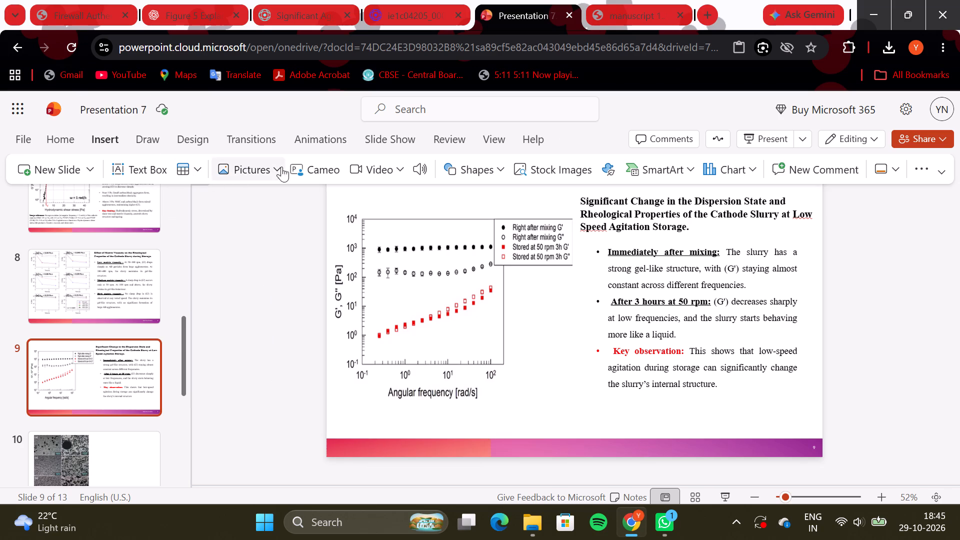
{"action": "left_click", "coordinate": [193, 141]}
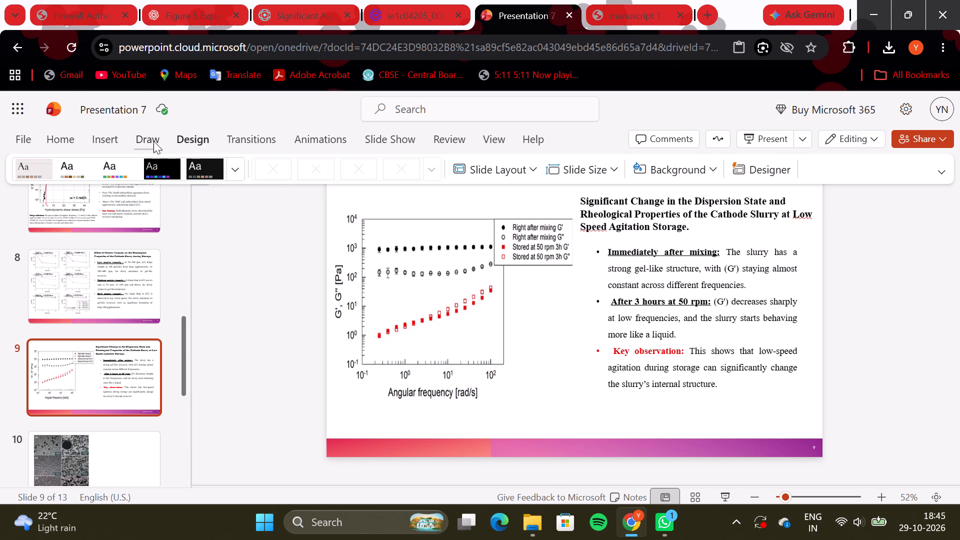
{"action": "left_click", "coordinate": [149, 140]}
{"action": "left_click", "coordinate": [52, 143]}
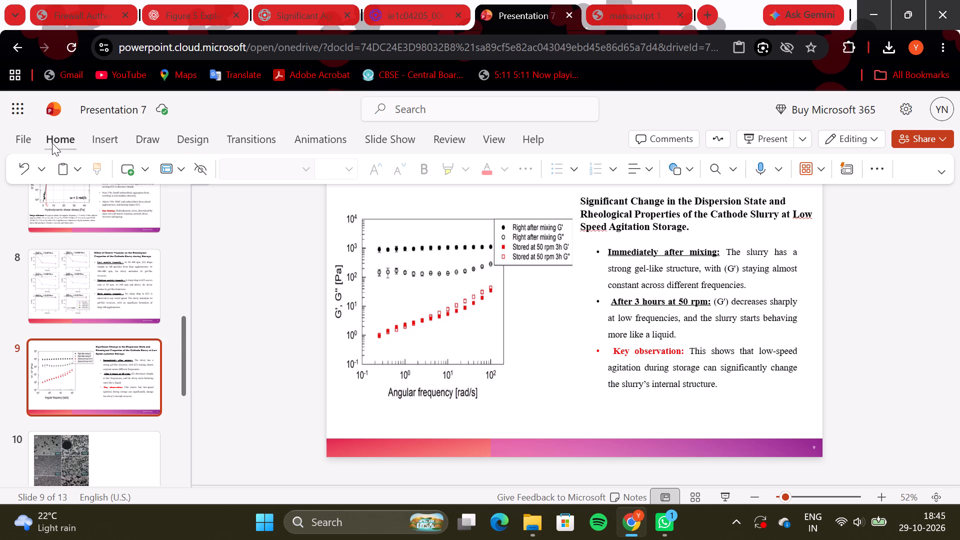
{"action": "left_click", "coordinate": [170, 168]}
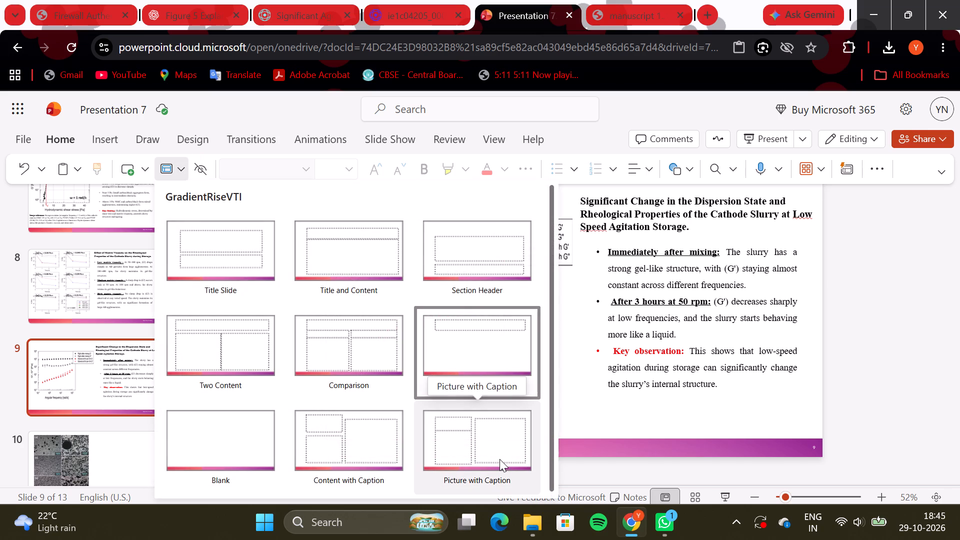
{"action": "scroll", "coordinate": [485, 428], "scroll_direction": "down", "scroll_amount": 2}
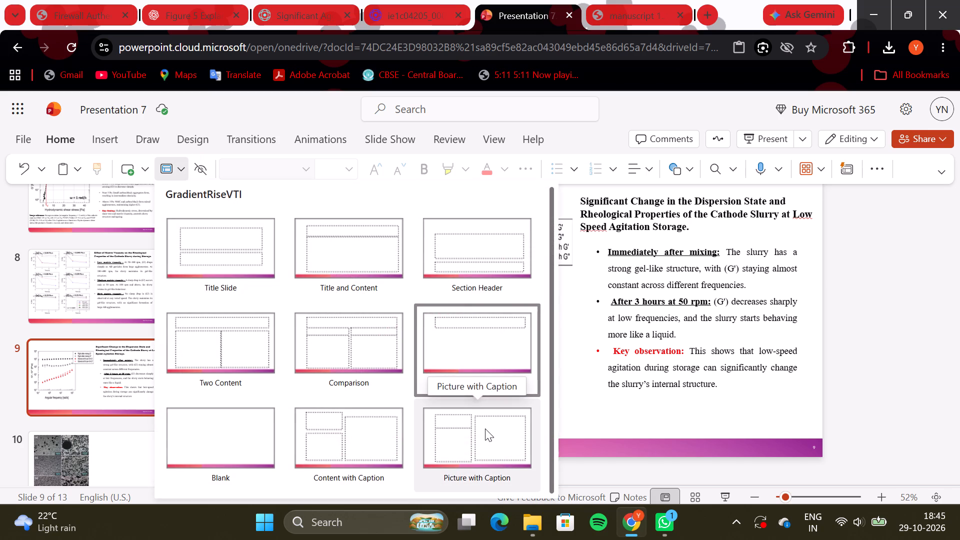
{"action": "left_click", "coordinate": [485, 428]}
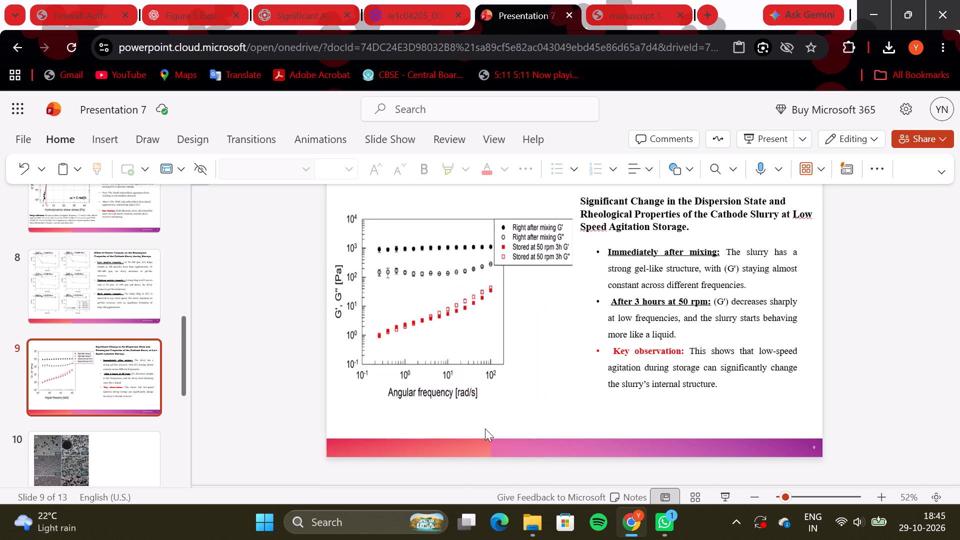
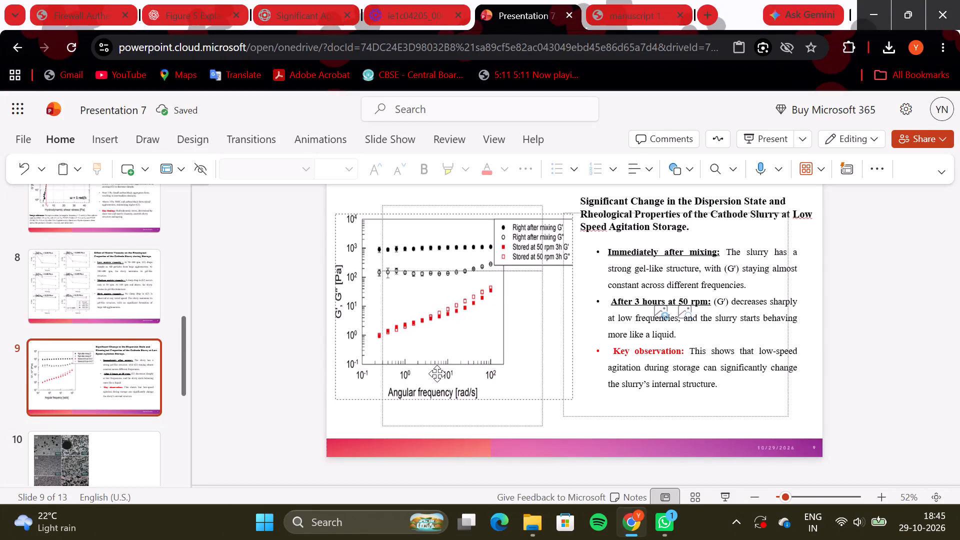
Delete the empty title, text and picture placeholders from slide 9, keeping the graph, heading and explanation text.
{"action": "key", "text": "ctrl+z"}
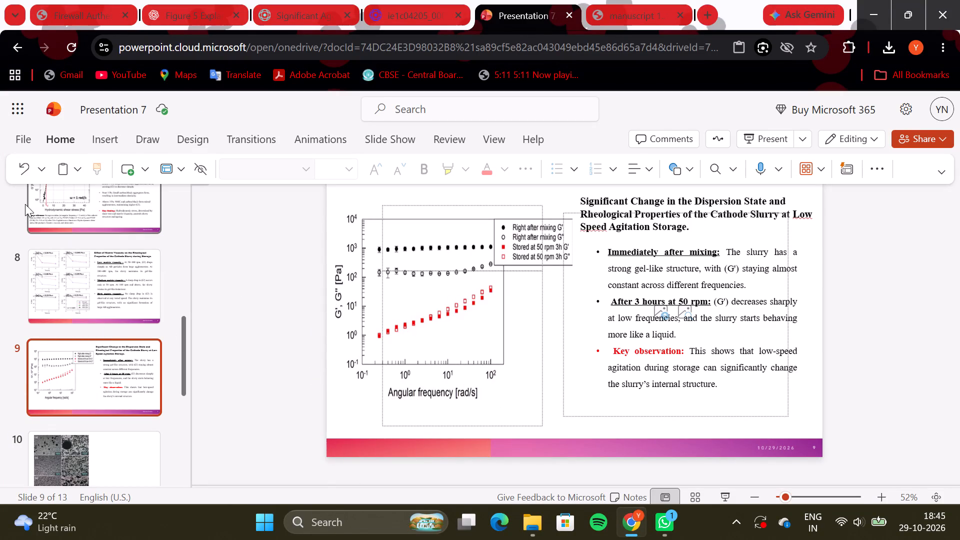
{"action": "left_click", "coordinate": [255, 336], "text": "ctrl"}
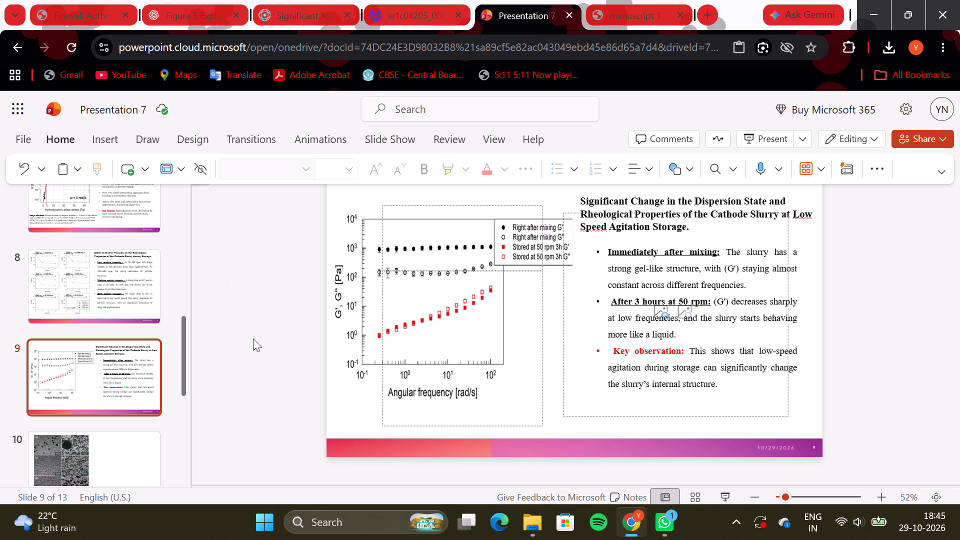
{"action": "left_click", "coordinate": [393, 348]}
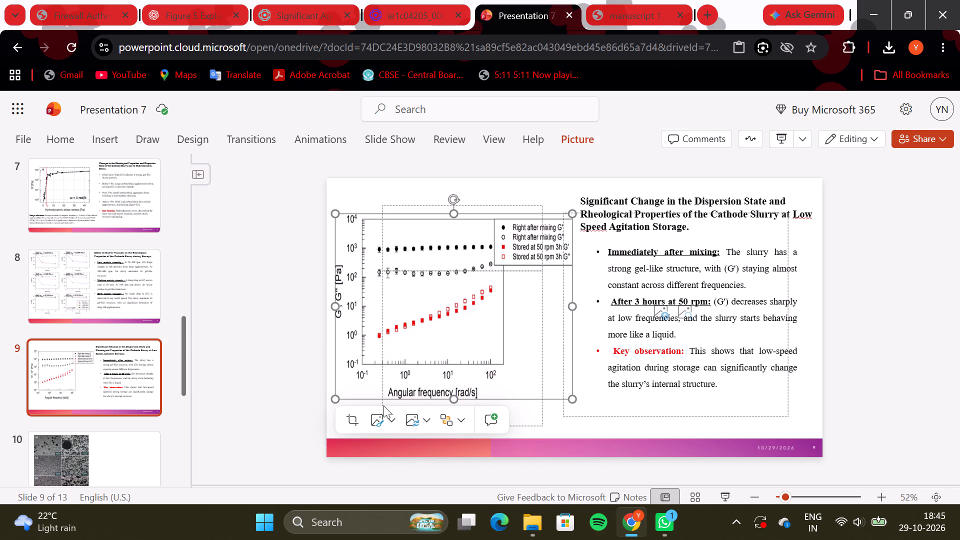
{"action": "left_click", "coordinate": [386, 205]}
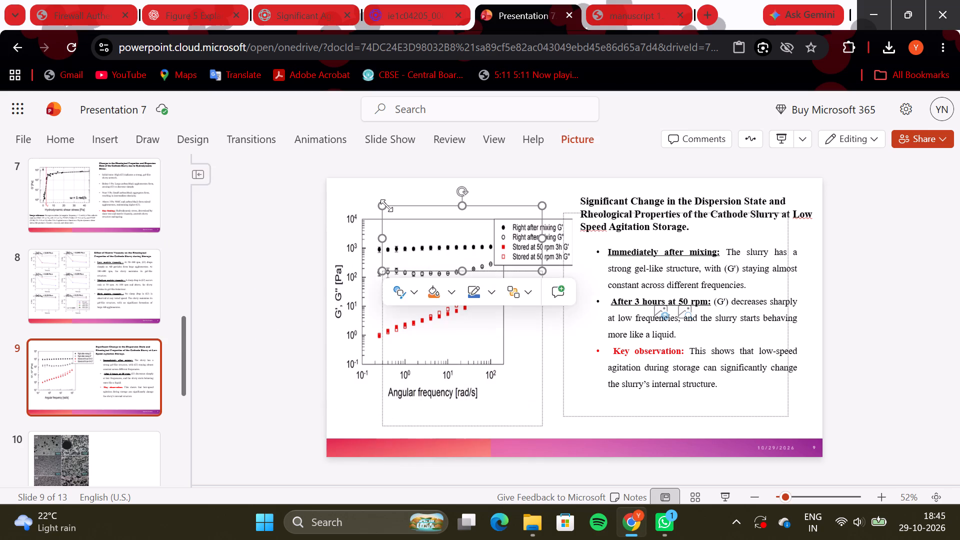
{"action": "key", "text": "BackSpace"}
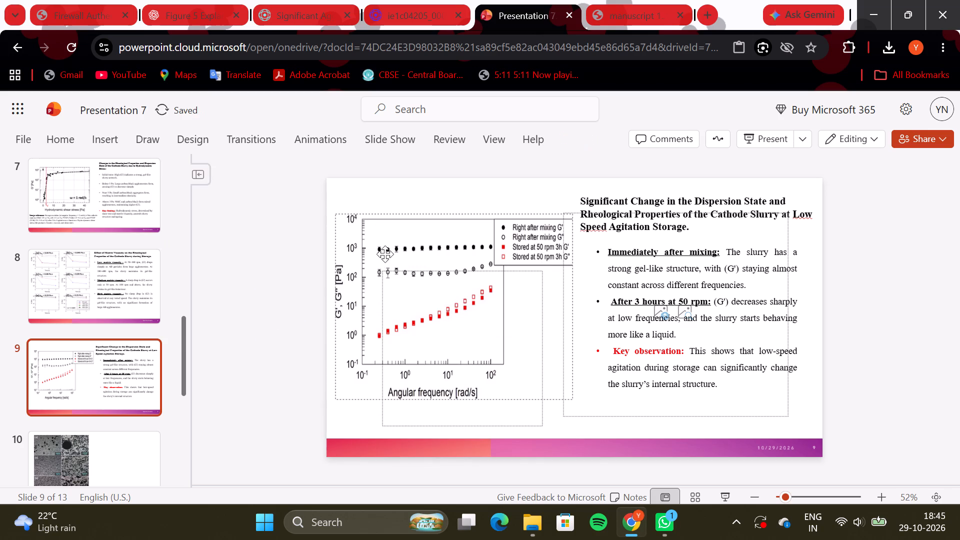
{"action": "left_click", "coordinate": [384, 273]}
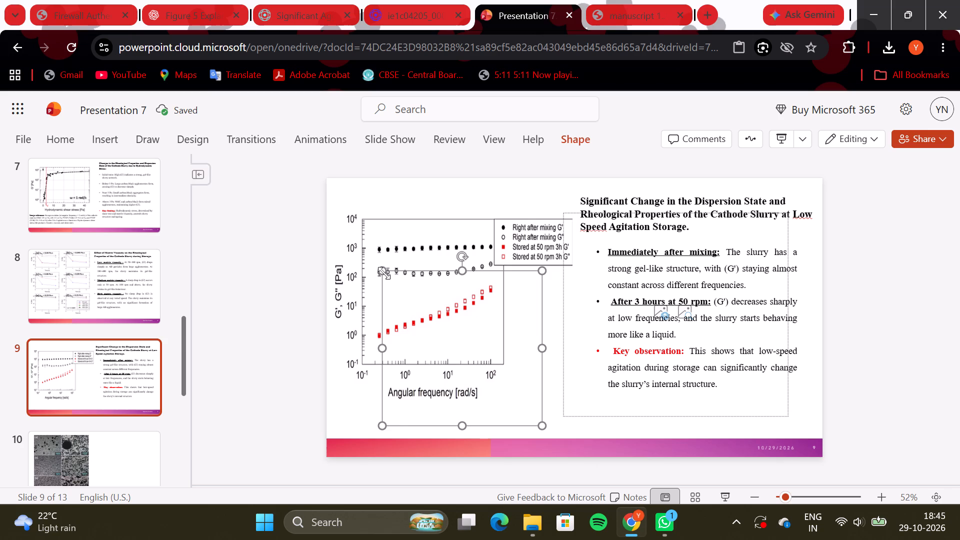
{"action": "key", "text": "BackSpace"}
{"action": "left_click", "coordinate": [593, 278]}
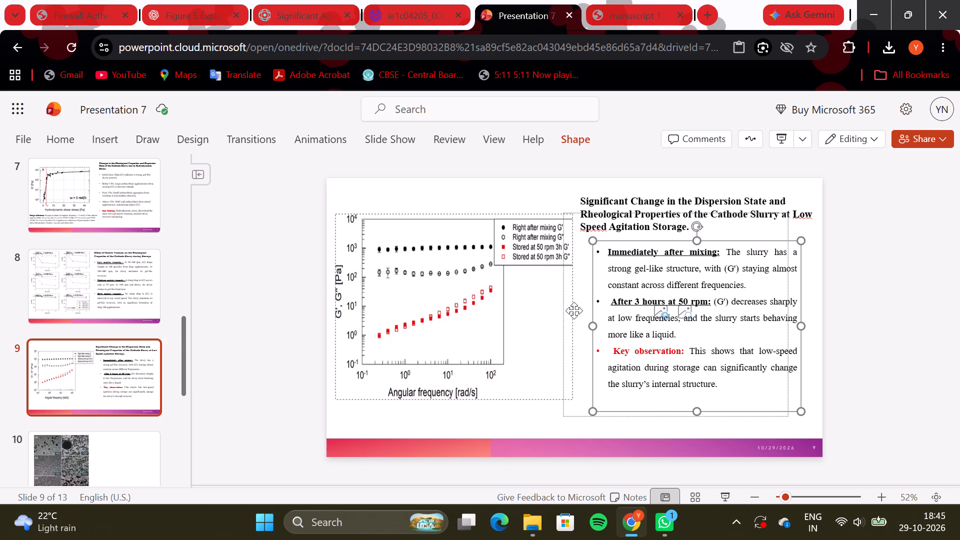
{"action": "left_click", "coordinate": [572, 416]}
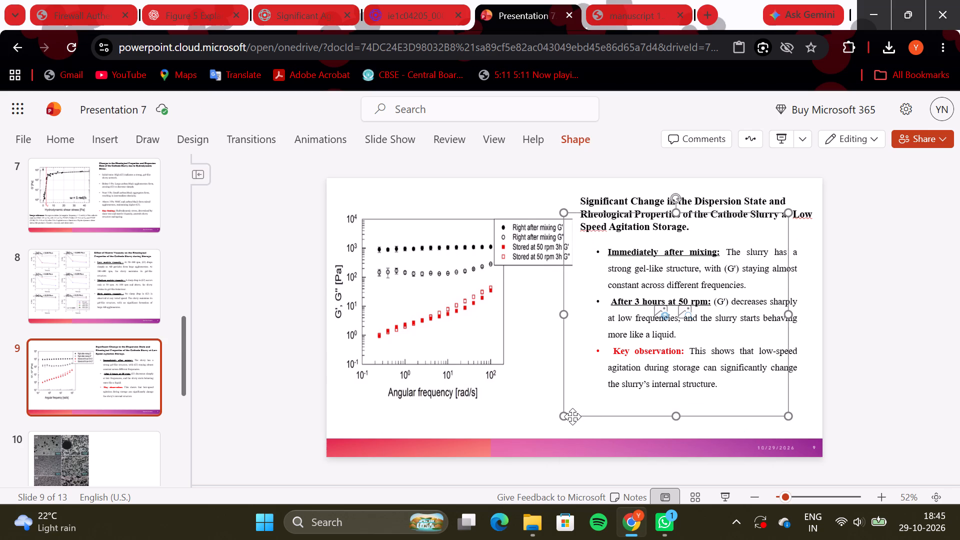
{"action": "key", "text": "BackSpace"}
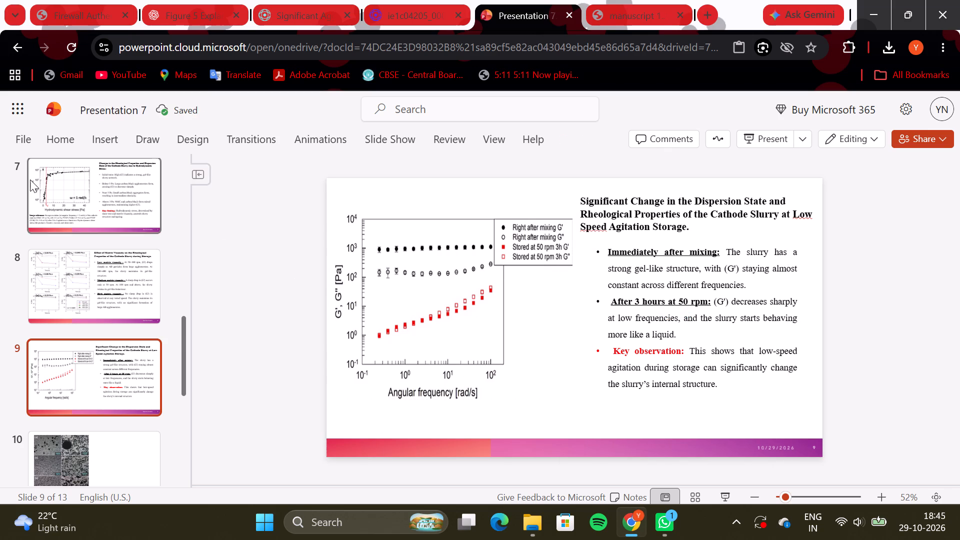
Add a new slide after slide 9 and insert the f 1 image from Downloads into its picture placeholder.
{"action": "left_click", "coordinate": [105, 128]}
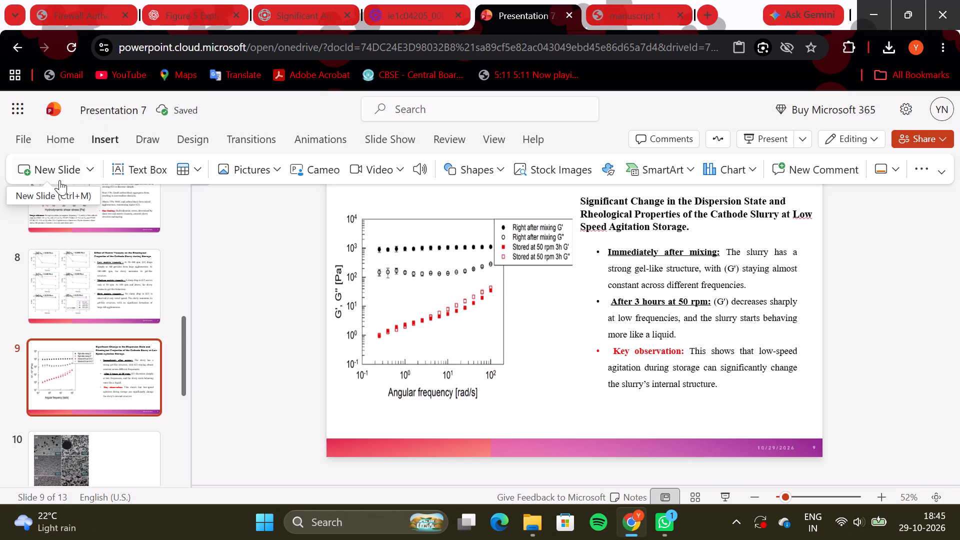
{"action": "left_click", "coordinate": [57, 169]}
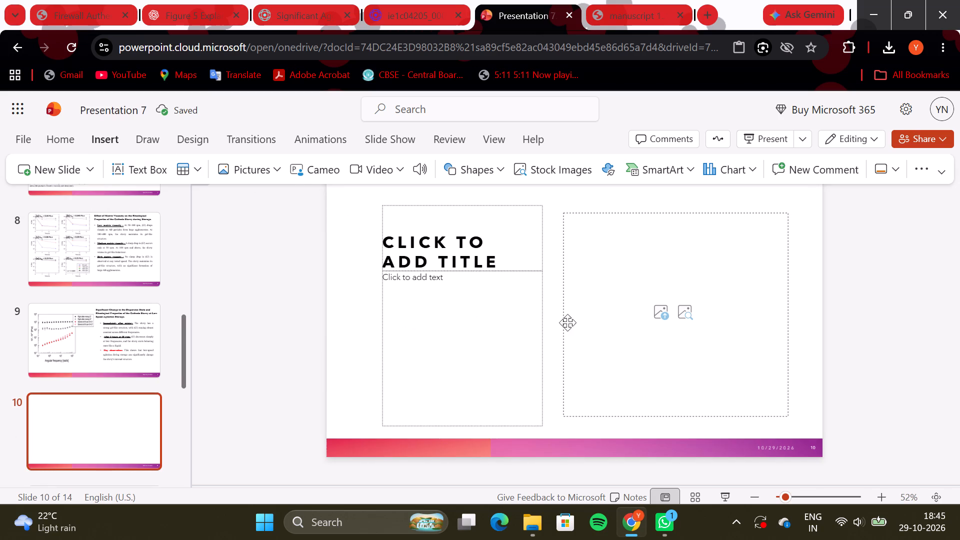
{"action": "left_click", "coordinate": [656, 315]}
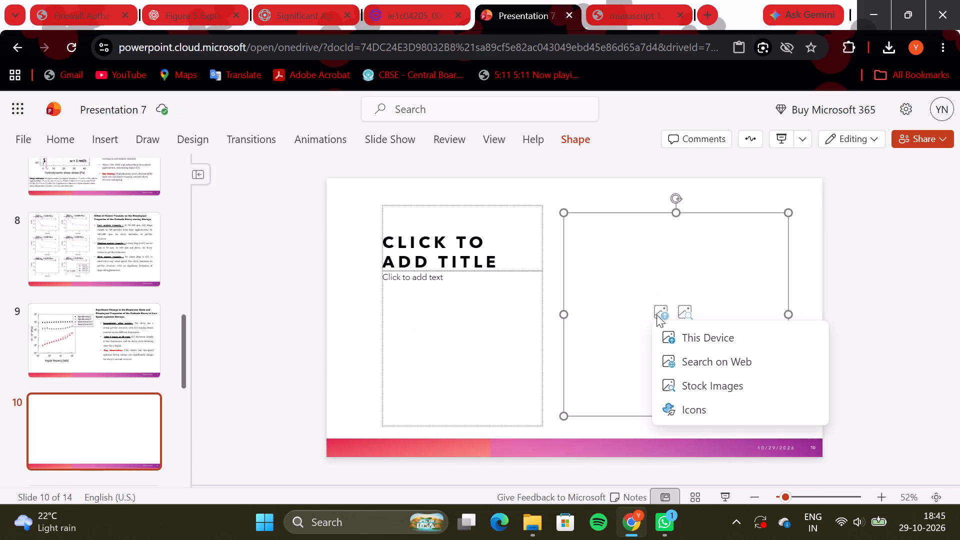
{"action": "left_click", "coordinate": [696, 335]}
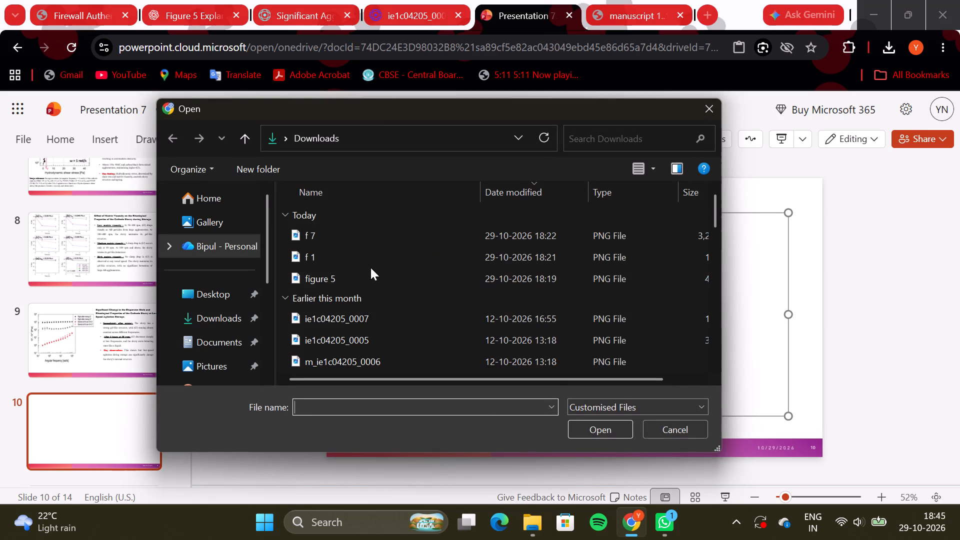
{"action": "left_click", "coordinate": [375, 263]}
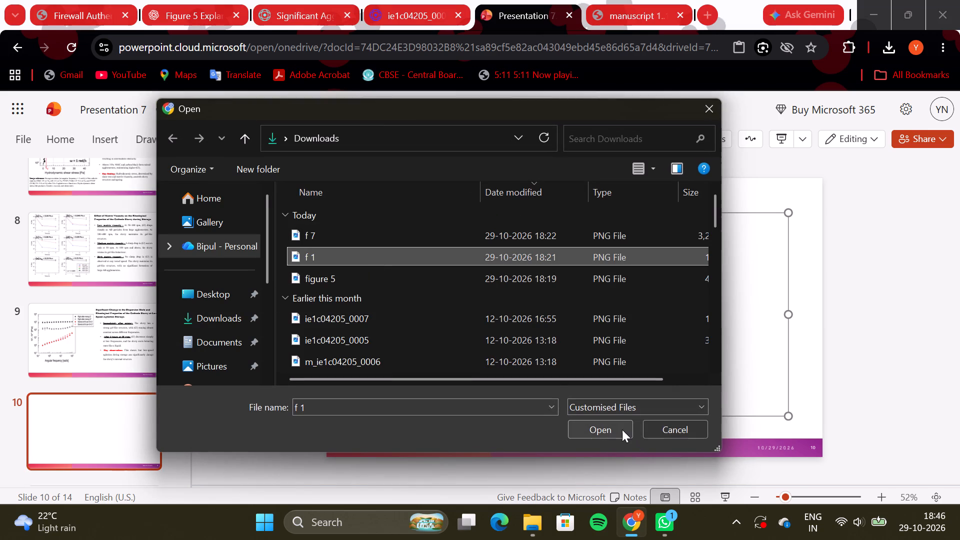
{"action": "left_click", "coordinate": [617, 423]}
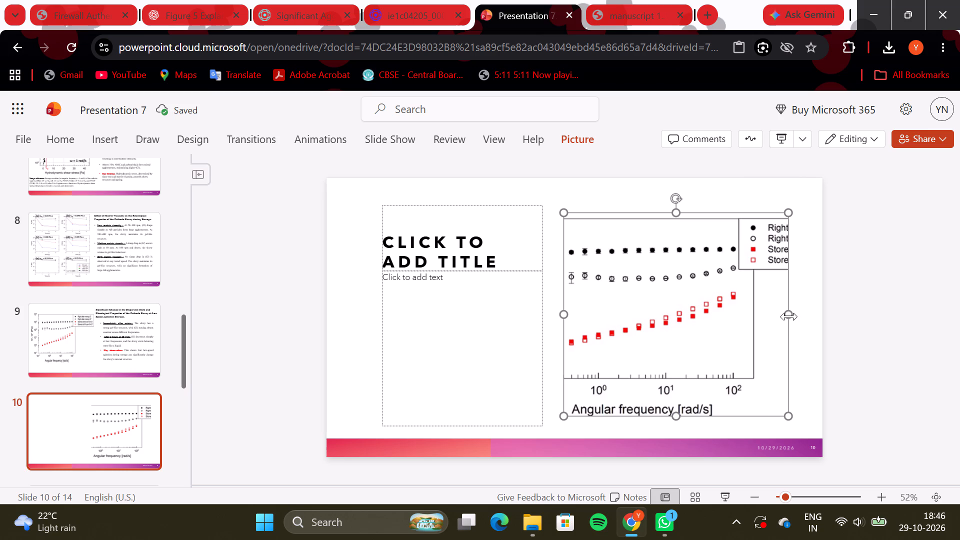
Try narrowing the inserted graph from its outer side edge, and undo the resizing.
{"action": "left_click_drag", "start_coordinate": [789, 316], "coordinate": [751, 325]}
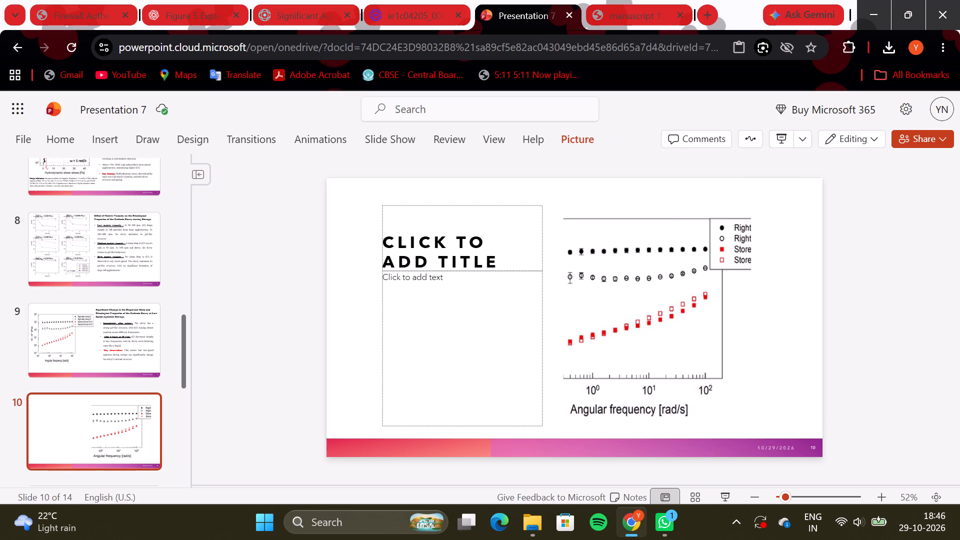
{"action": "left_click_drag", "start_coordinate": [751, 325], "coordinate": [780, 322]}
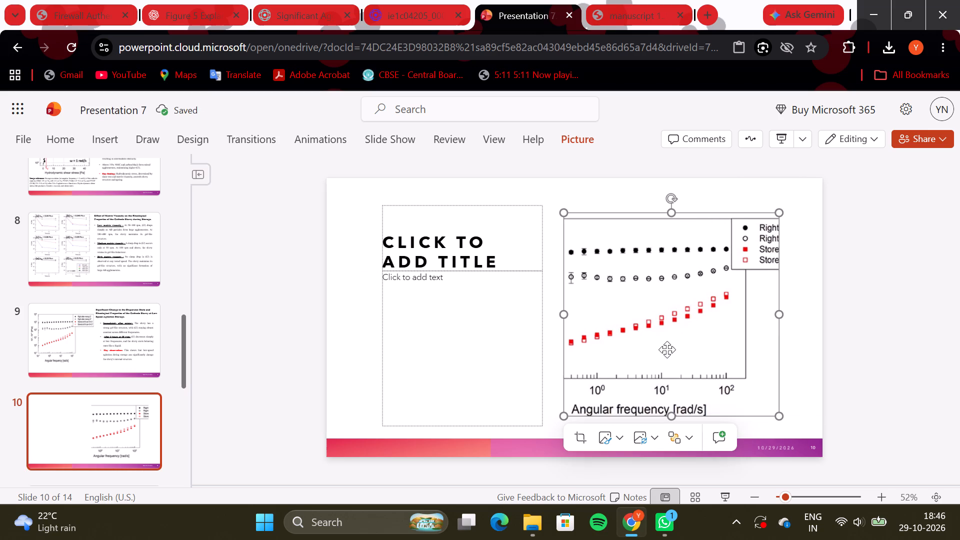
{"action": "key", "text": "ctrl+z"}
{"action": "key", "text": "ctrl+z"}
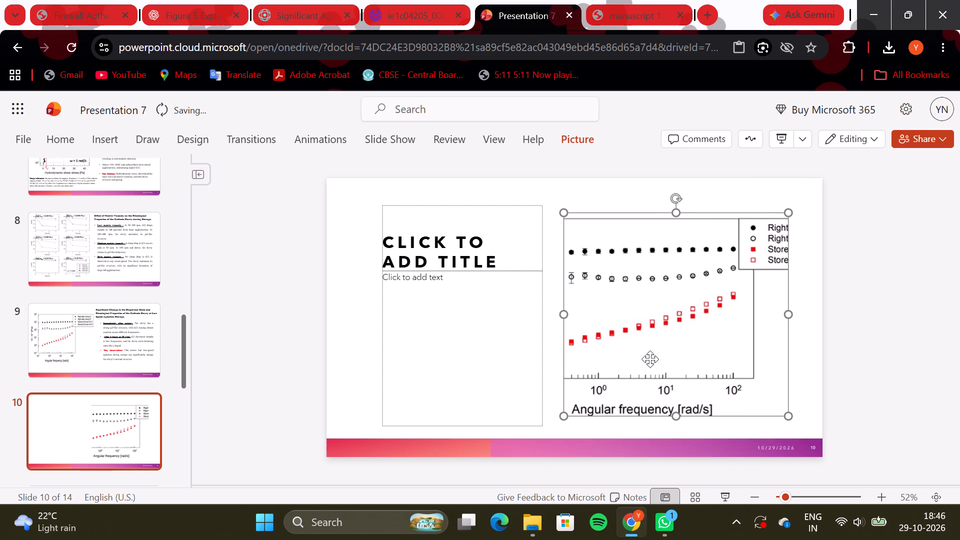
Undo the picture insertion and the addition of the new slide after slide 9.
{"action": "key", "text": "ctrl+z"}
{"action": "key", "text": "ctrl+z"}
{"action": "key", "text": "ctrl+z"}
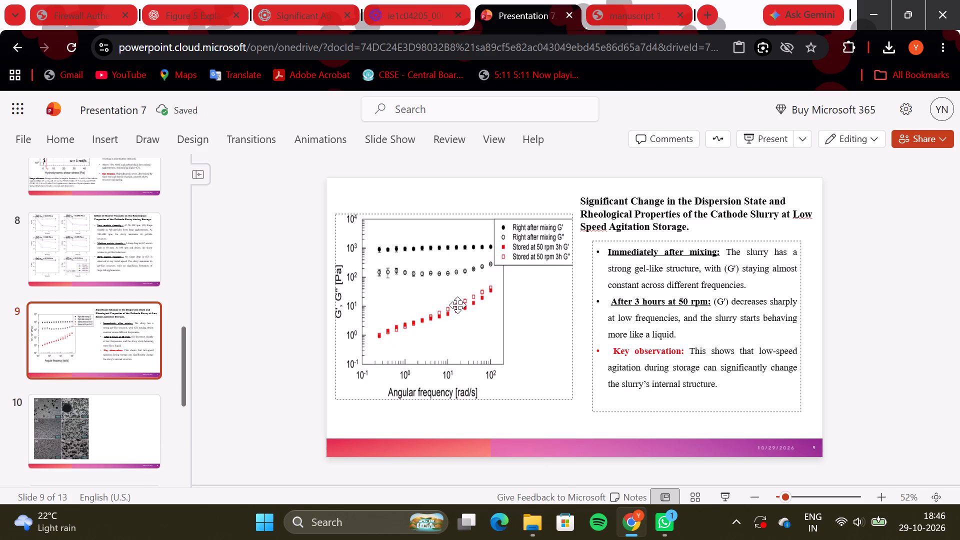
Remove the empty last line from the explanation text box on slide 8.
{"action": "left_click", "coordinate": [449, 429]}
{"action": "left_click", "coordinate": [98, 247]}
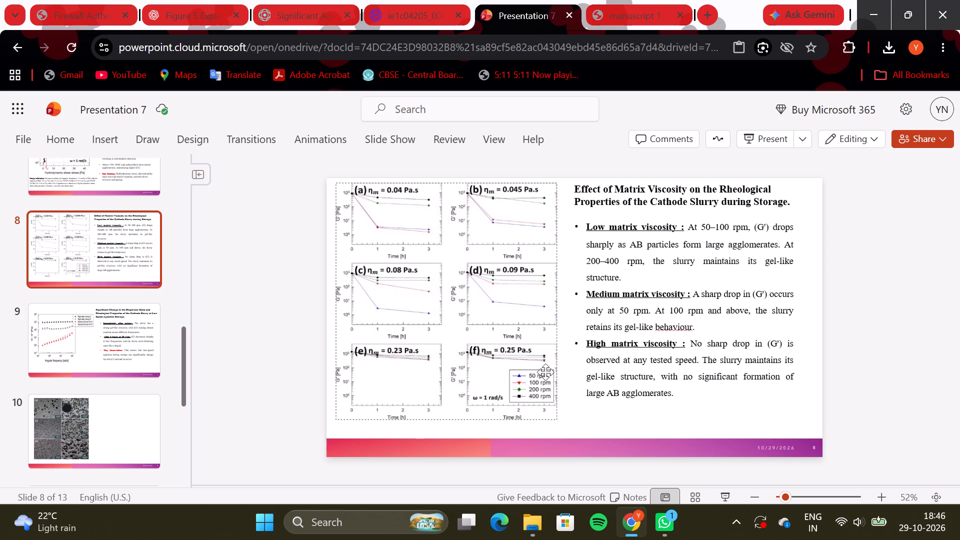
{"action": "left_click", "coordinate": [613, 433]}
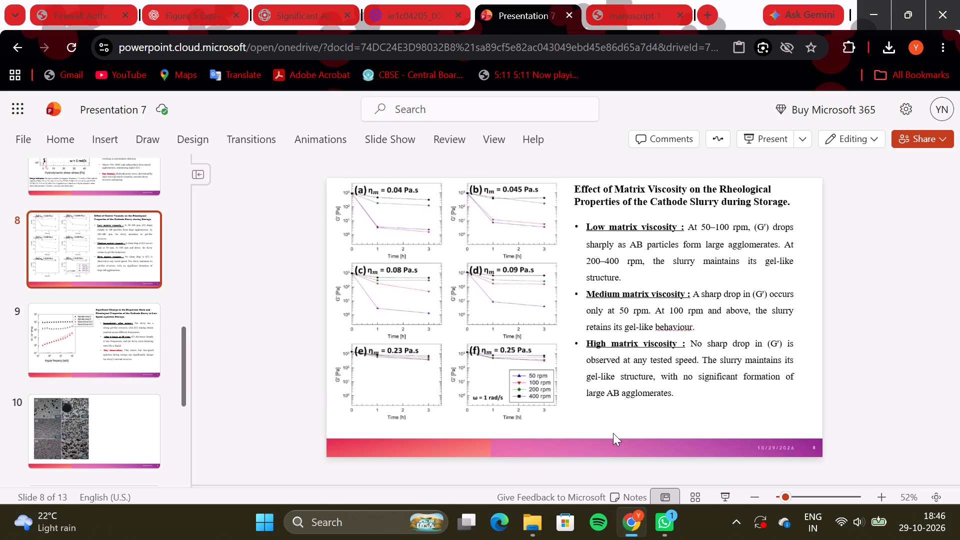
{"action": "left_click", "coordinate": [613, 433]}
{"action": "left_click", "coordinate": [416, 310]}
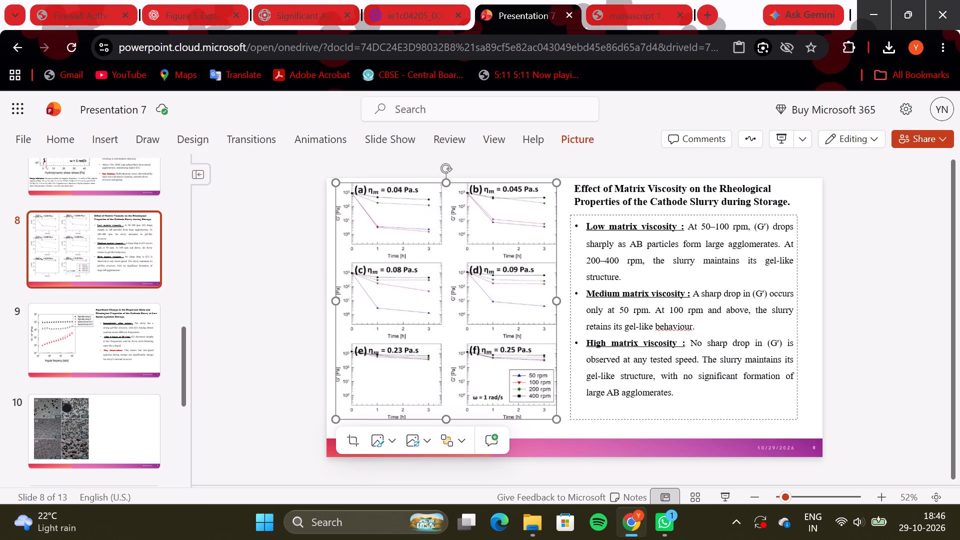
{"action": "left_click", "coordinate": [645, 411]}
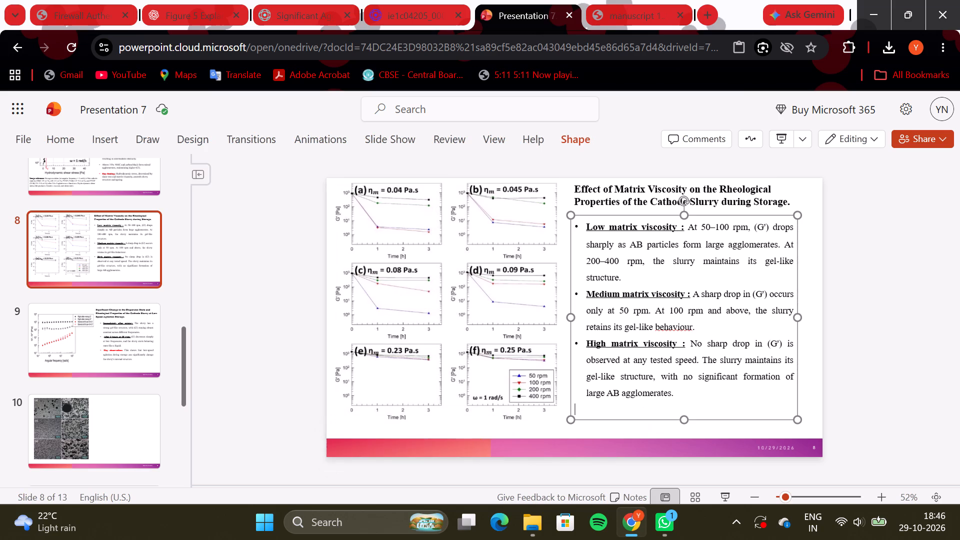
{"action": "key", "text": "BackSpace"}
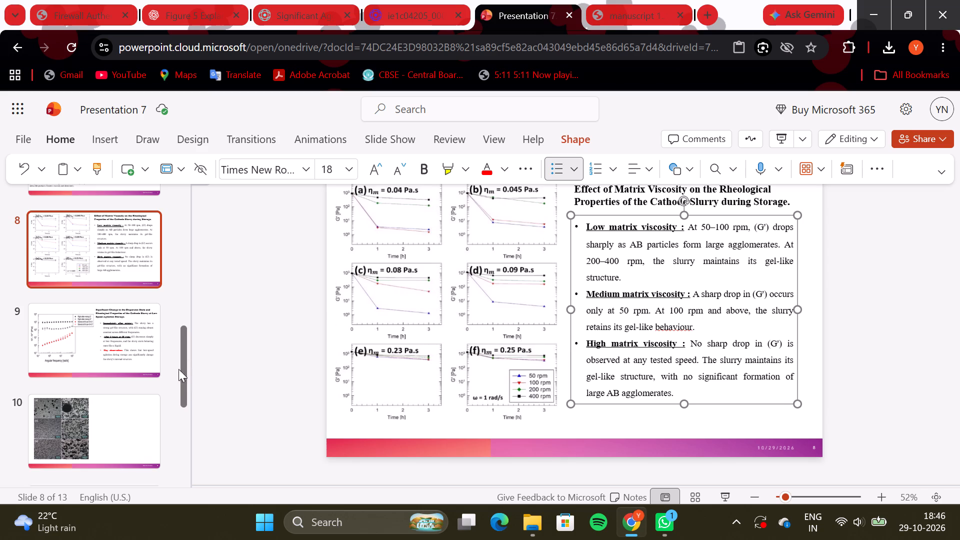
Add an empty text box on slide 10 in the blank area beside the upper microscope images.
{"action": "left_click", "coordinate": [80, 449]}
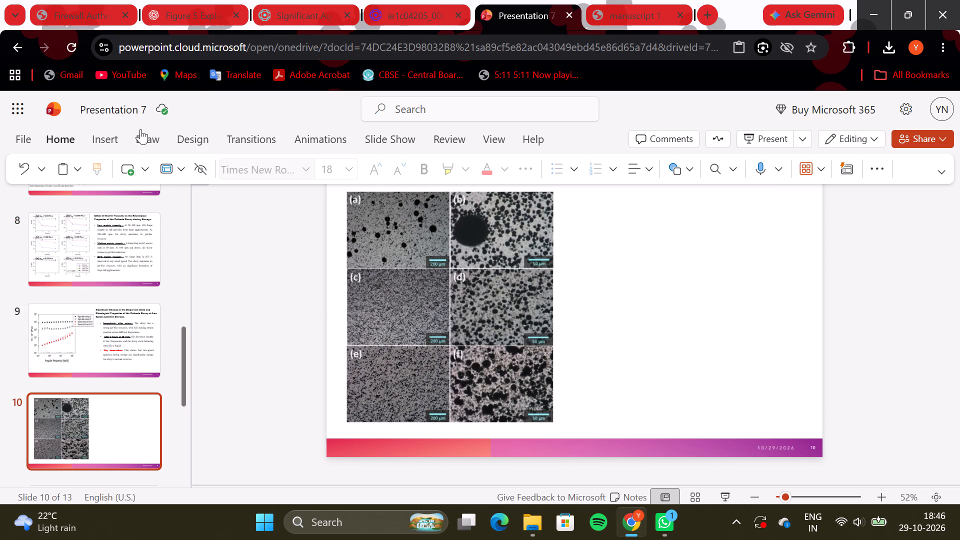
{"action": "left_click", "coordinate": [112, 137]}
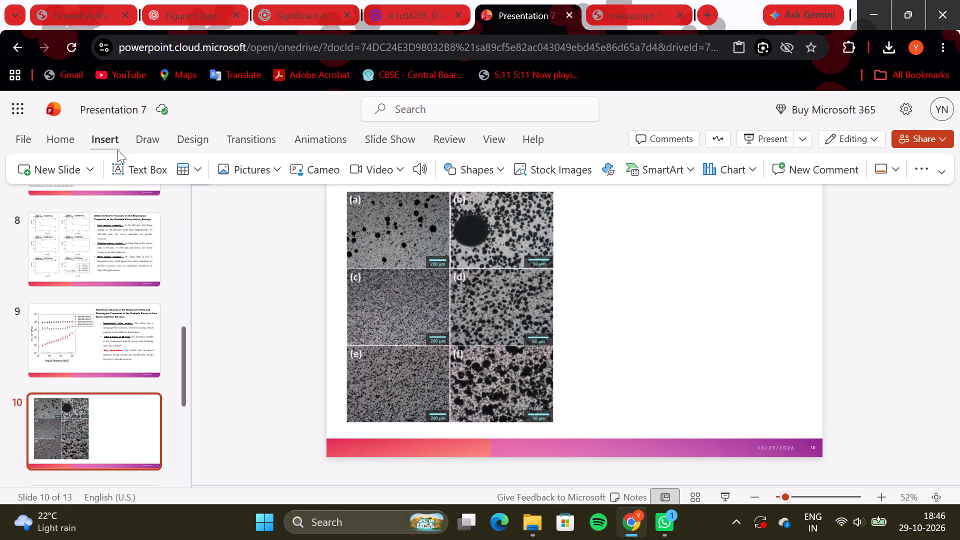
{"action": "left_click", "coordinate": [137, 172]}
{"action": "left_click", "coordinate": [667, 216]}
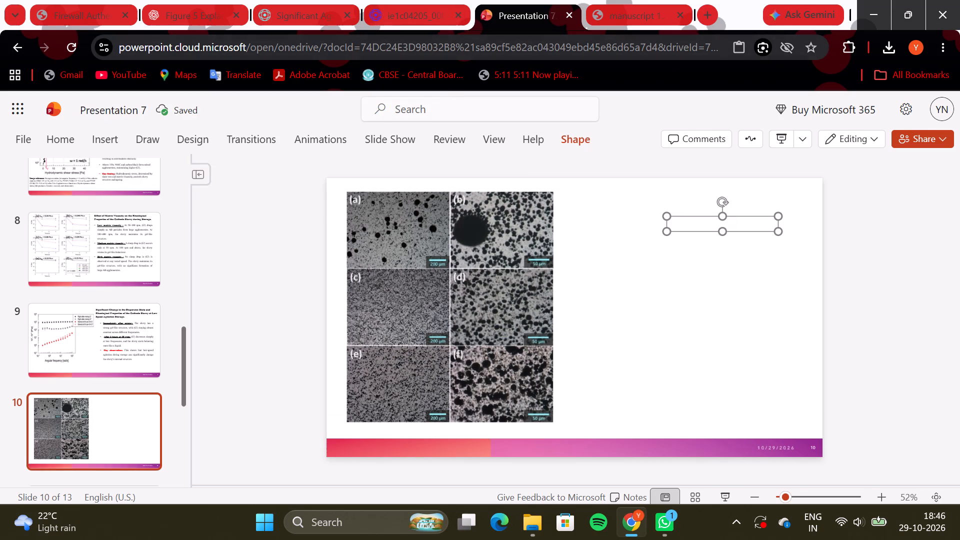
Switch to the article PDF and look through it for Figure 7, its caption and the surrounding discussion.
{"action": "left_click", "coordinate": [629, 17]}
{"action": "scroll", "coordinate": [494, 242], "scroll_direction": "down", "scroll_amount": 3}
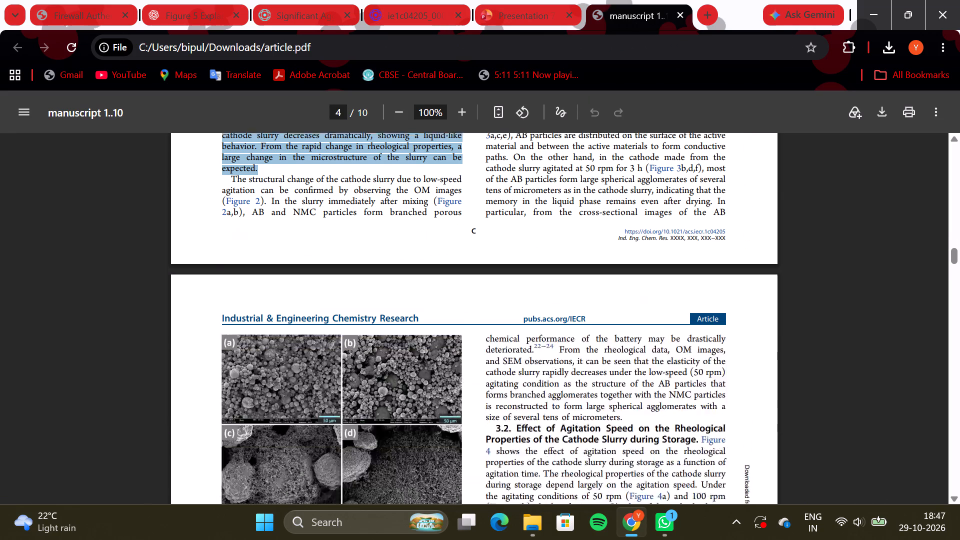
{"action": "left_click", "coordinate": [528, 267]}
{"action": "scroll", "coordinate": [533, 263], "scroll_direction": "down", "scroll_amount": 4}
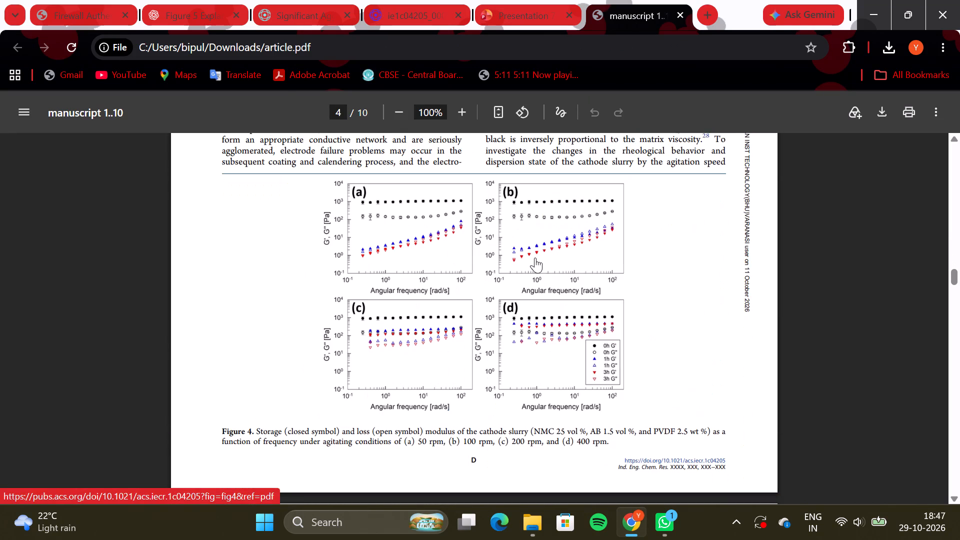
{"action": "scroll", "coordinate": [535, 257], "scroll_direction": "down", "scroll_amount": 7}
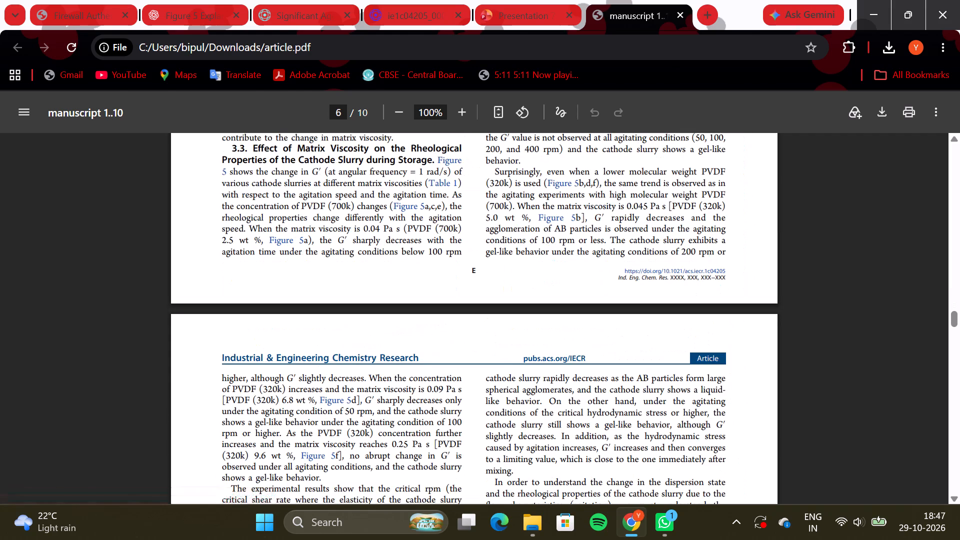
{"action": "scroll", "coordinate": [540, 255], "scroll_direction": "down", "scroll_amount": 8}
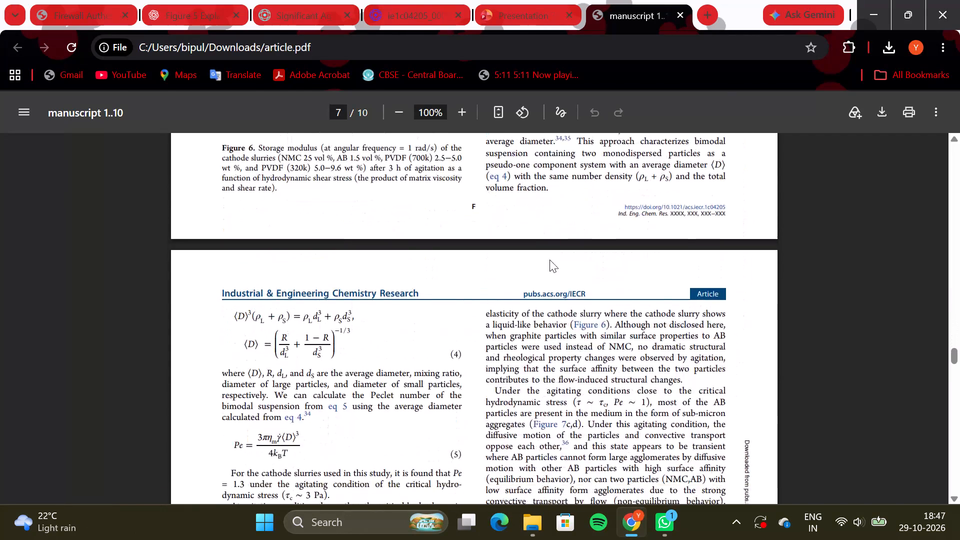
{"action": "scroll", "coordinate": [549, 259], "scroll_direction": "down", "scroll_amount": 4}
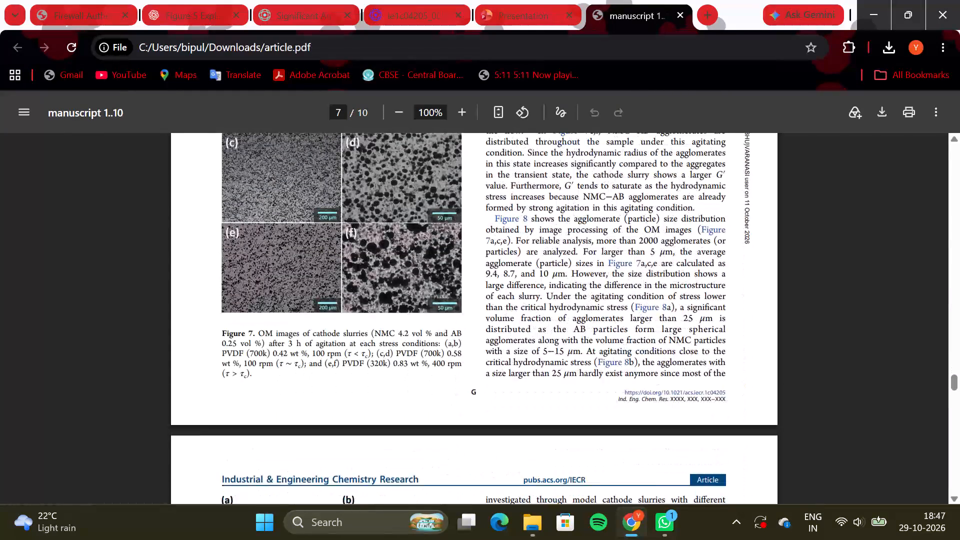
{"action": "scroll", "coordinate": [548, 239], "scroll_direction": "up", "scroll_amount": 1}
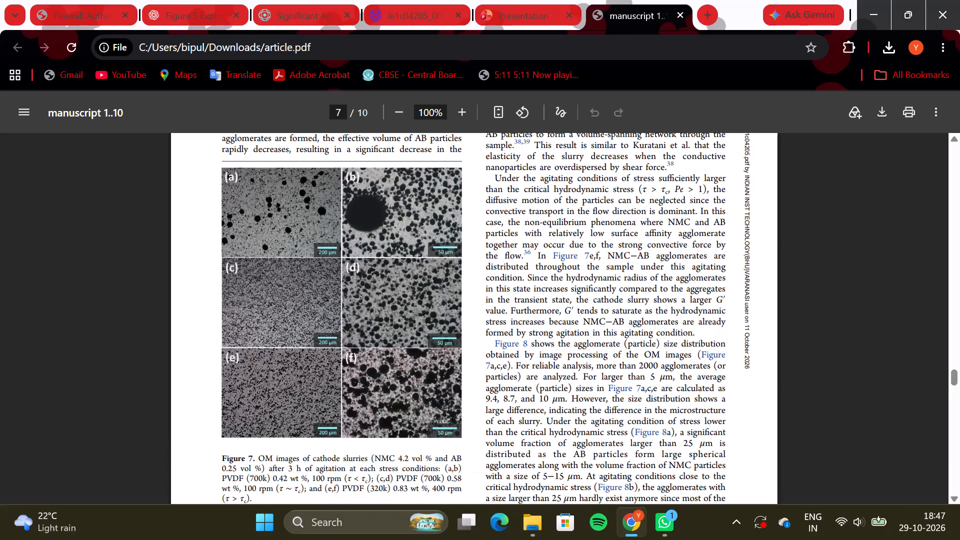
{"action": "scroll", "coordinate": [548, 221], "scroll_direction": "down", "scroll_amount": 5}
Examine the article's sections before and around Figure 7 for the section heading that covers its microscope images.
{"action": "scroll", "coordinate": [548, 220], "scroll_direction": "up", "scroll_amount": 5}
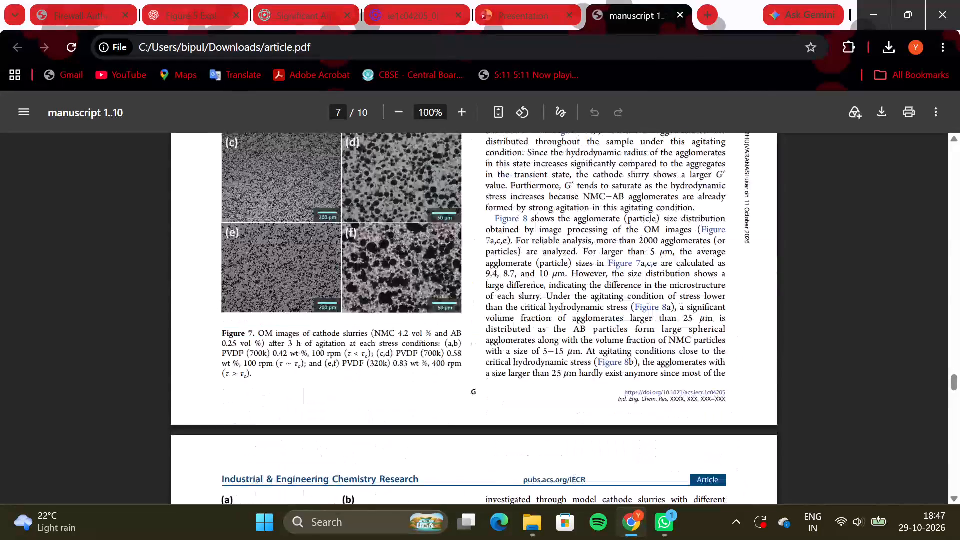
{"action": "scroll", "coordinate": [550, 220], "scroll_direction": "up", "scroll_amount": 5}
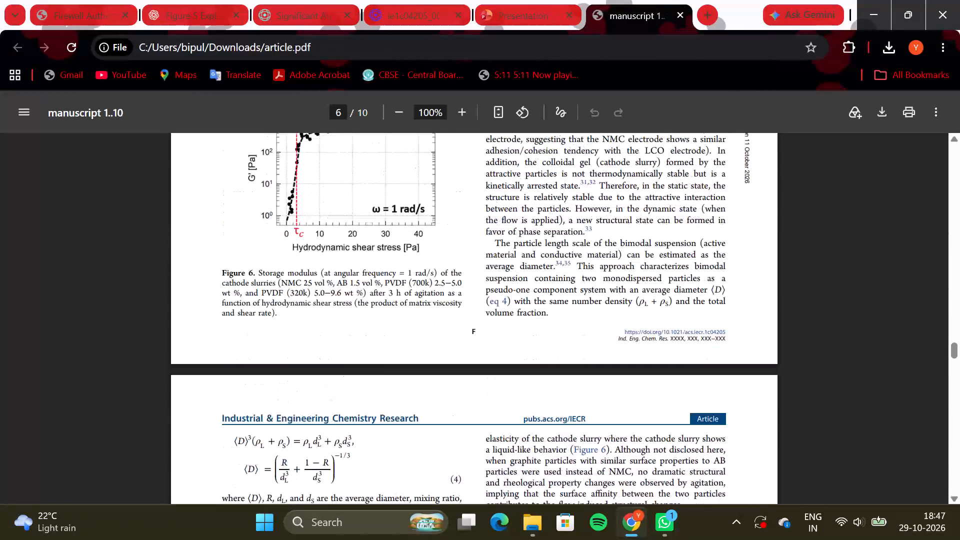
{"action": "scroll", "coordinate": [550, 220], "scroll_direction": "up", "scroll_amount": 3}
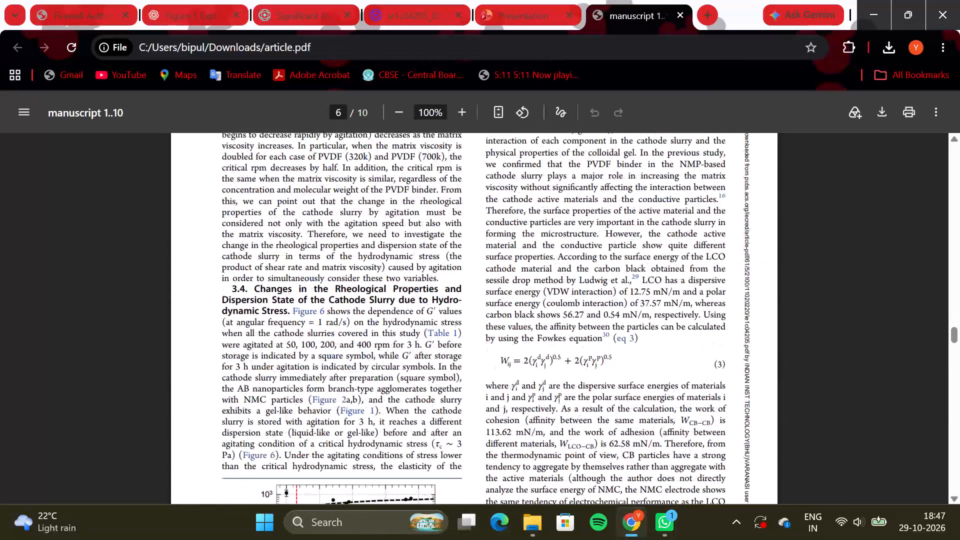
{"action": "scroll", "coordinate": [550, 220], "scroll_direction": "up", "scroll_amount": 4}
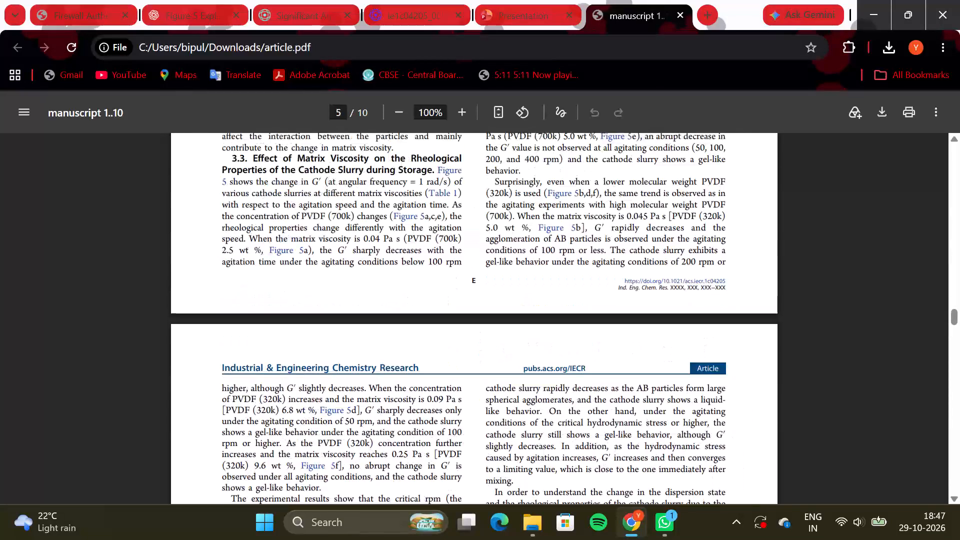
{"action": "scroll", "coordinate": [550, 220], "scroll_direction": "down", "scroll_amount": 2}
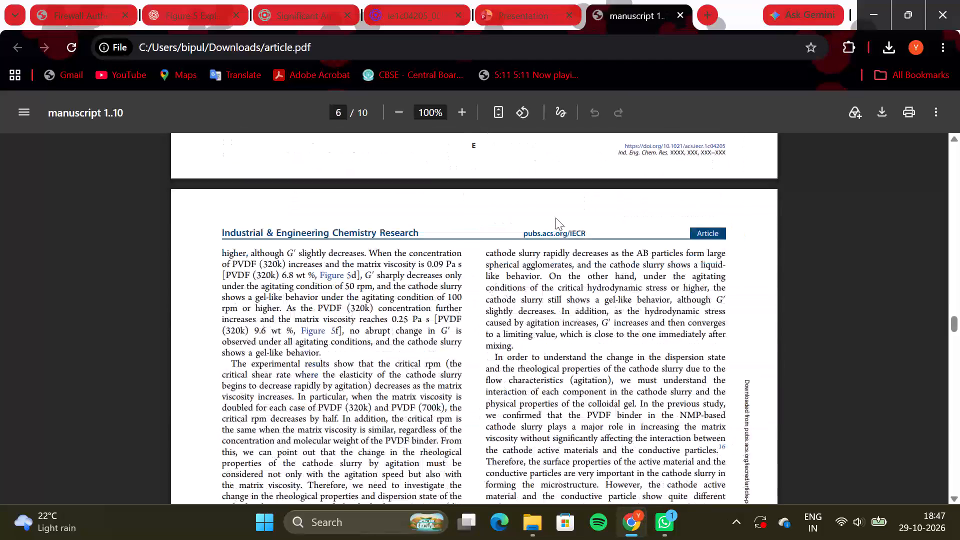
{"action": "scroll", "coordinate": [555, 217], "scroll_direction": "down", "scroll_amount": 6}
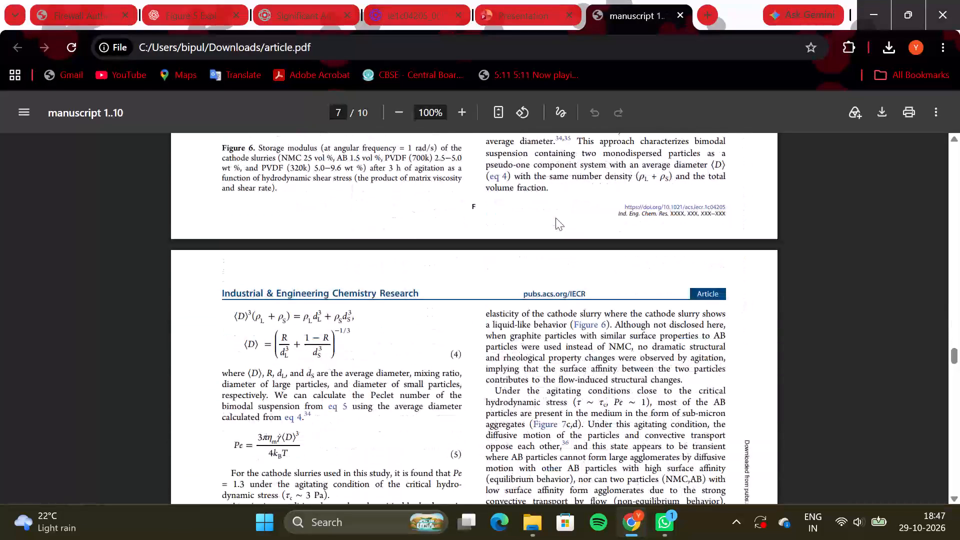
{"action": "scroll", "coordinate": [555, 217], "scroll_direction": "down", "scroll_amount": 4}
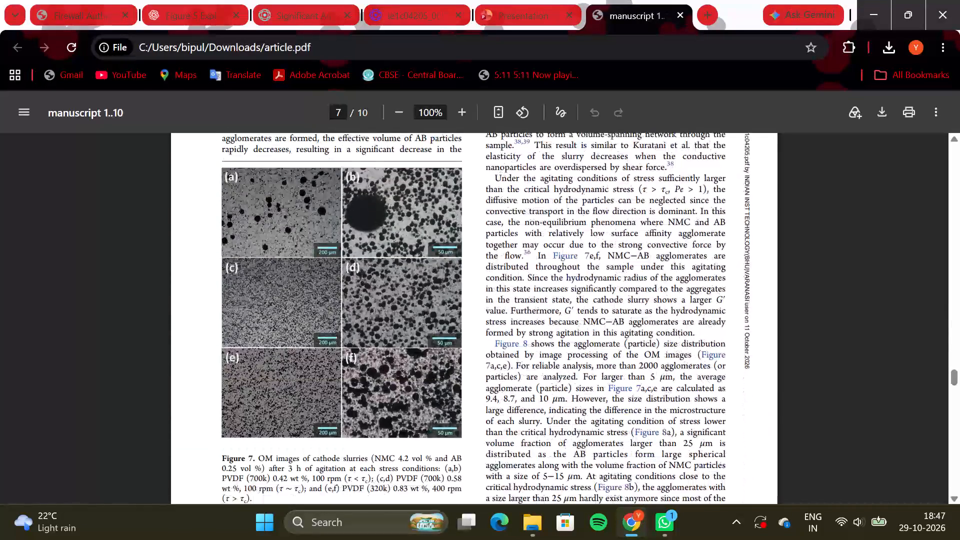
{"action": "scroll", "coordinate": [556, 217], "scroll_direction": "up", "scroll_amount": 6}
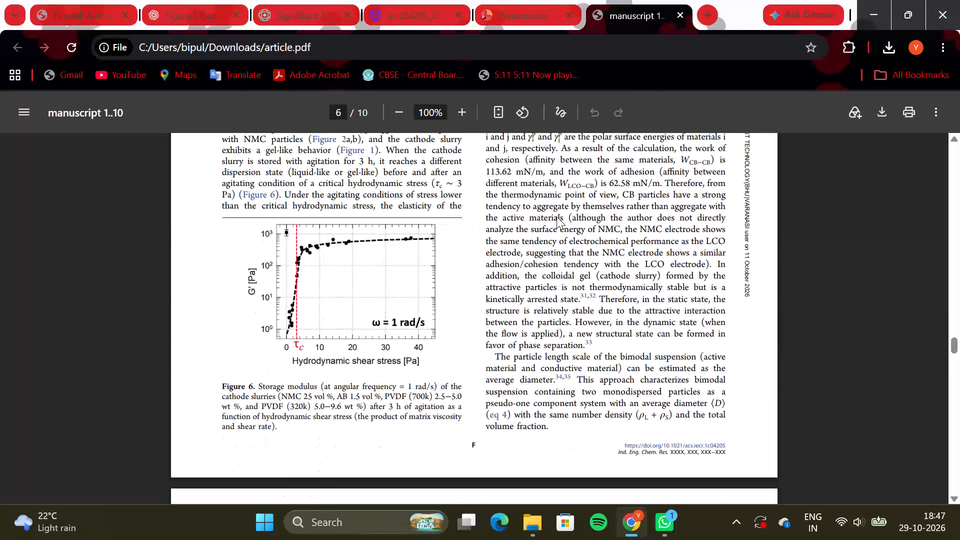
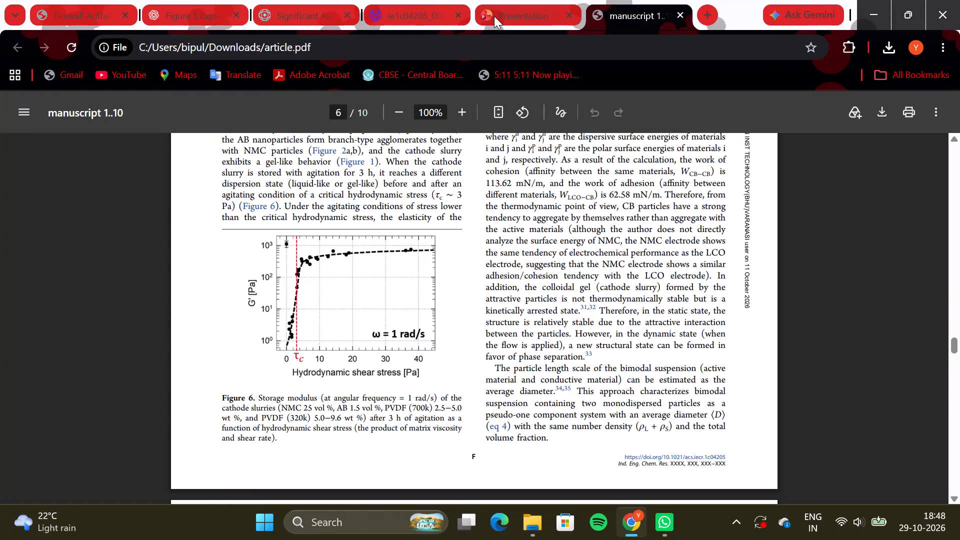
Switch to Presentation 7 and proportionally shrink the graph picture on slide 9 to free space beneath it.
{"action": "left_click", "coordinate": [495, 16]}
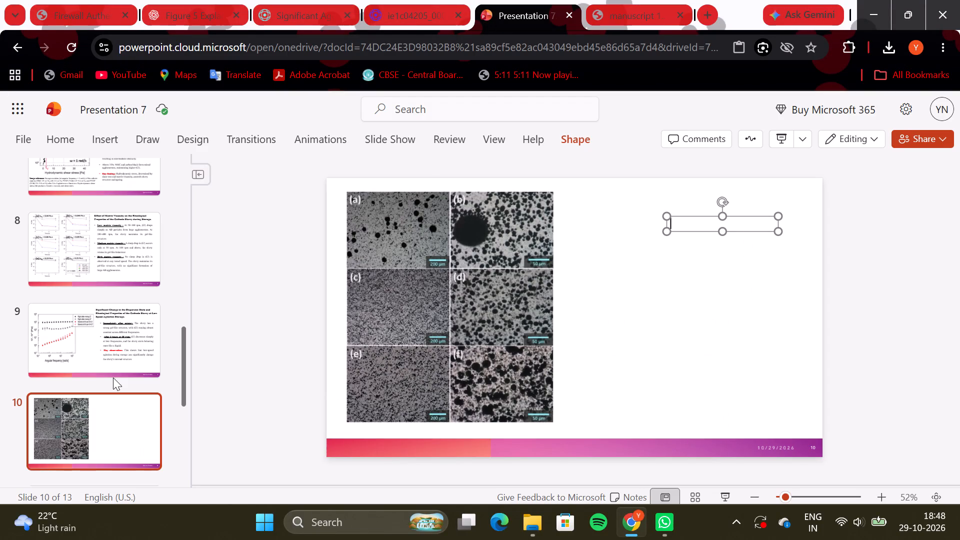
{"action": "left_click", "coordinate": [117, 247]}
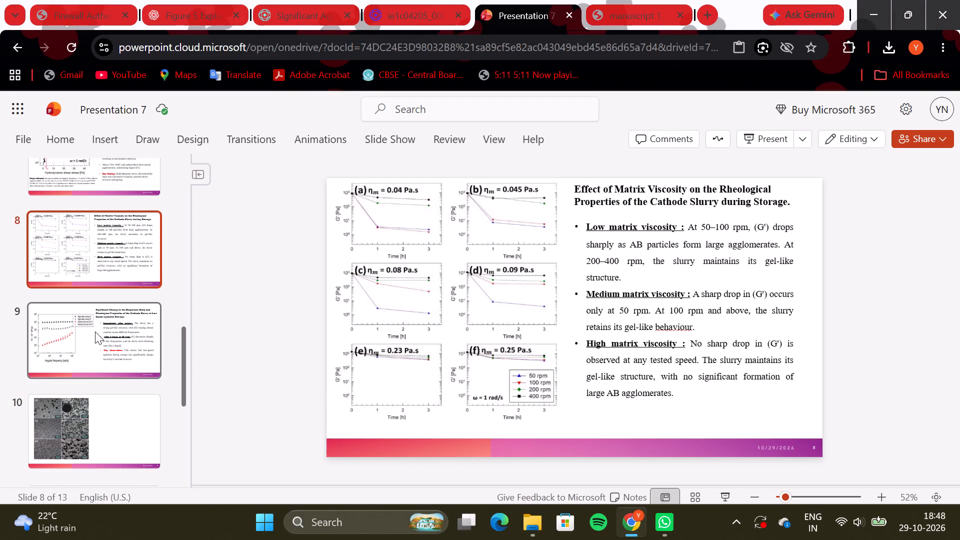
{"action": "left_click", "coordinate": [92, 345]}
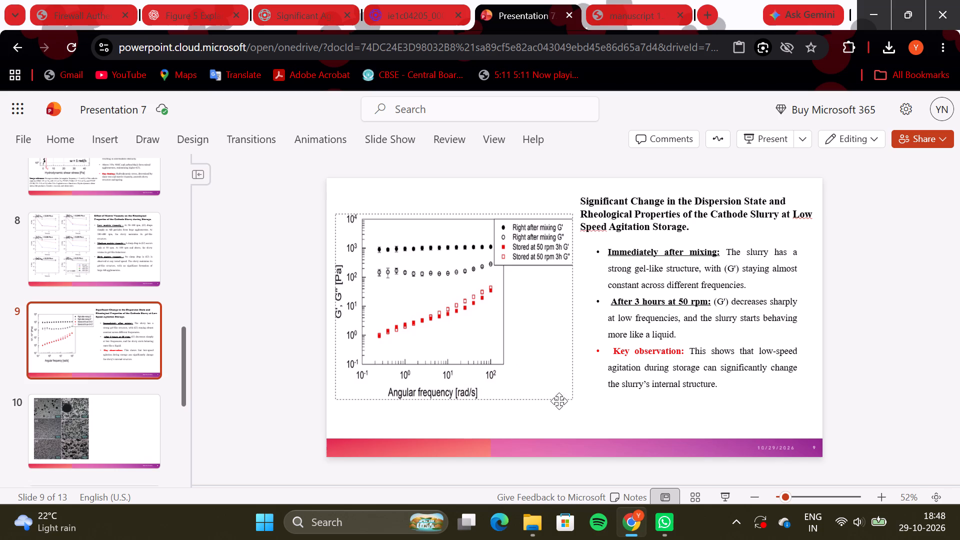
{"action": "left_click", "coordinate": [556, 418]}
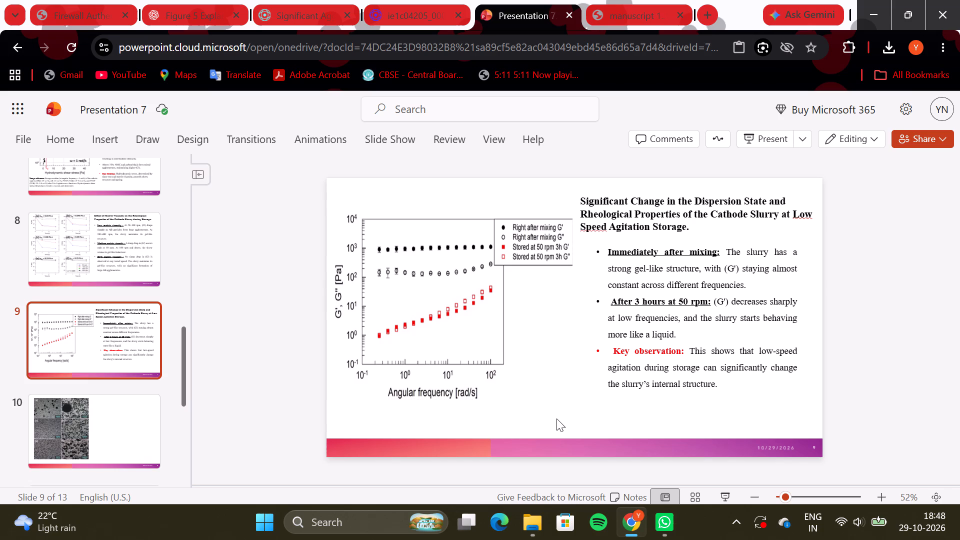
{"action": "left_click", "coordinate": [572, 400]}
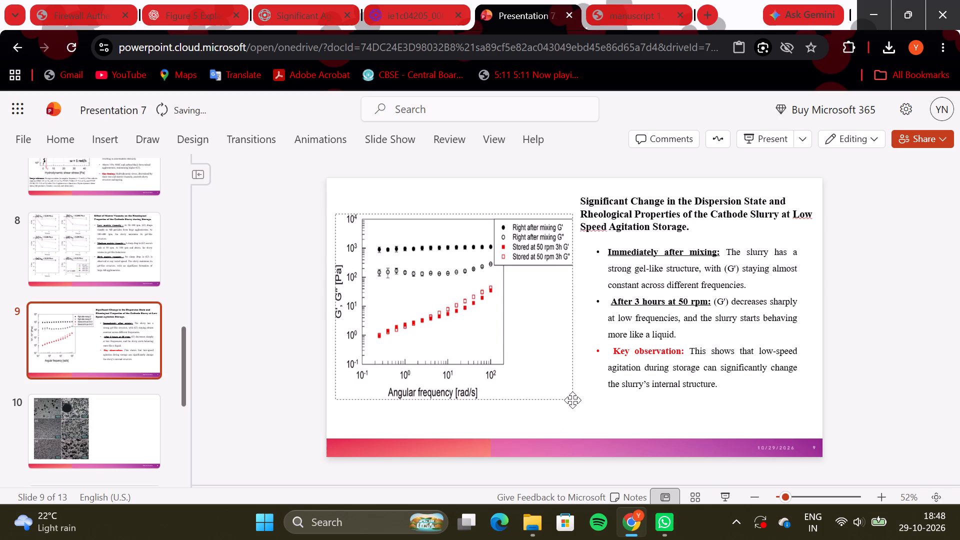
{"action": "left_click", "coordinate": [556, 390]}
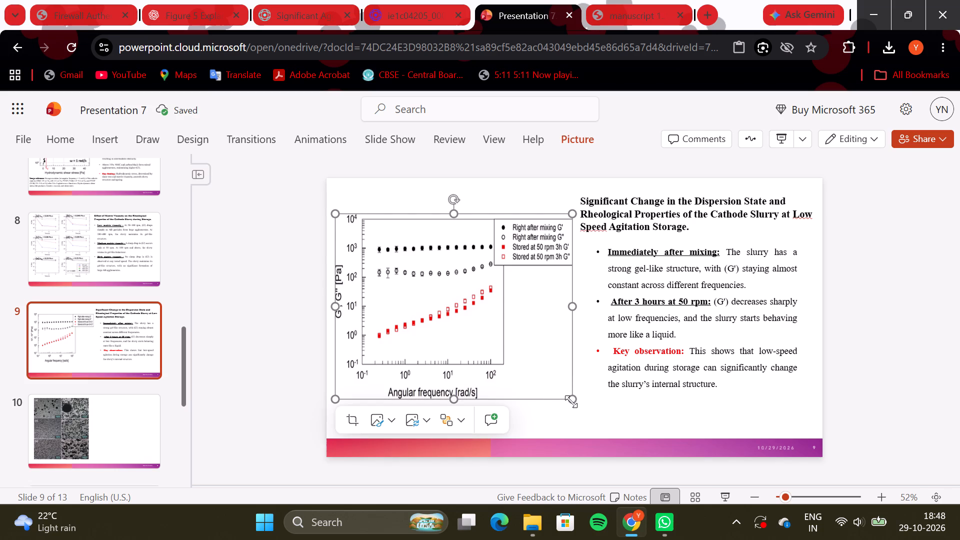
{"action": "left_click_drag", "start_coordinate": [571, 401], "coordinate": [560, 381]}
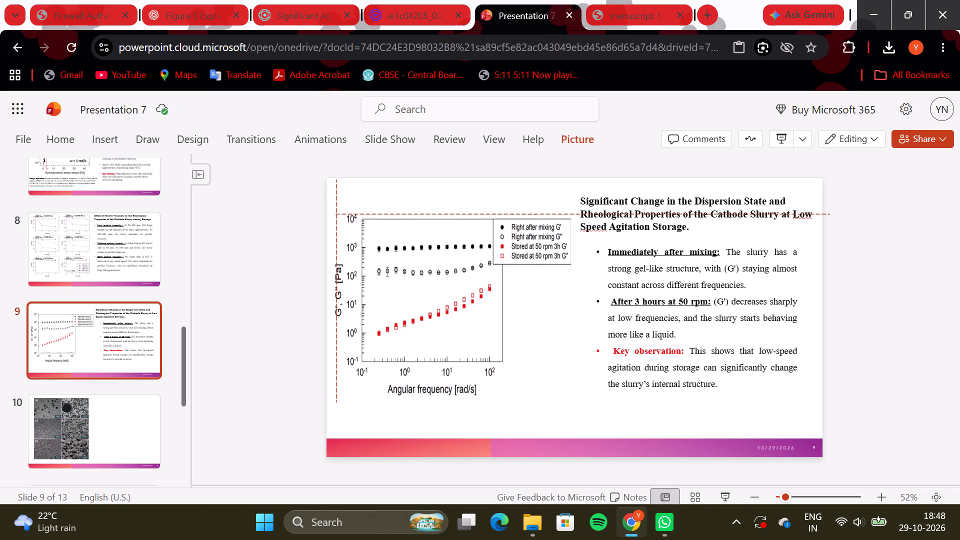
{"action": "left_click_drag", "start_coordinate": [560, 381], "coordinate": [552, 377]}
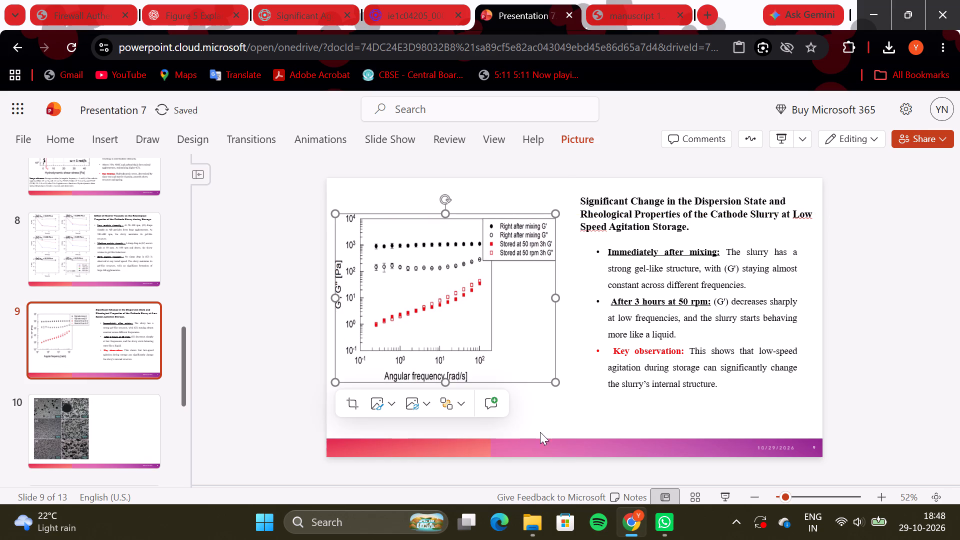
{"action": "left_click", "coordinate": [557, 428]}
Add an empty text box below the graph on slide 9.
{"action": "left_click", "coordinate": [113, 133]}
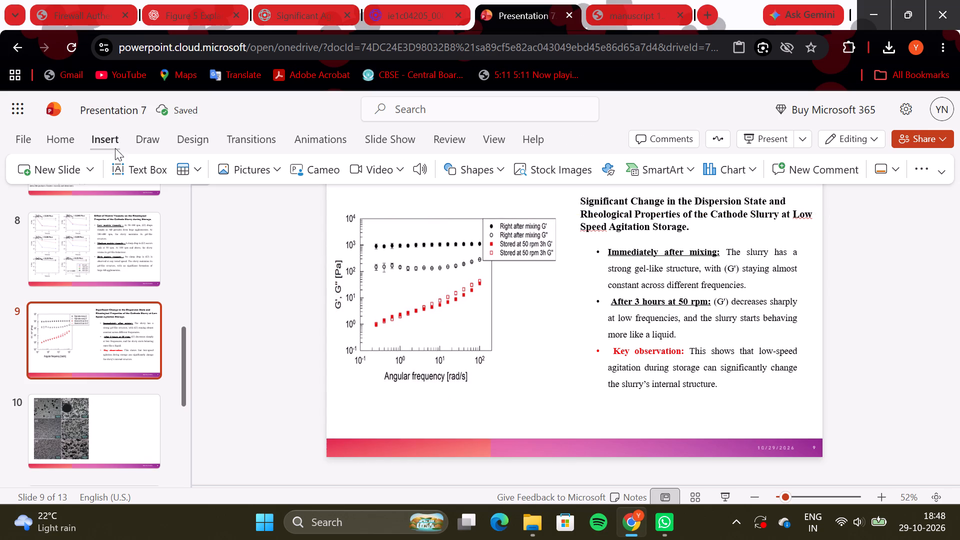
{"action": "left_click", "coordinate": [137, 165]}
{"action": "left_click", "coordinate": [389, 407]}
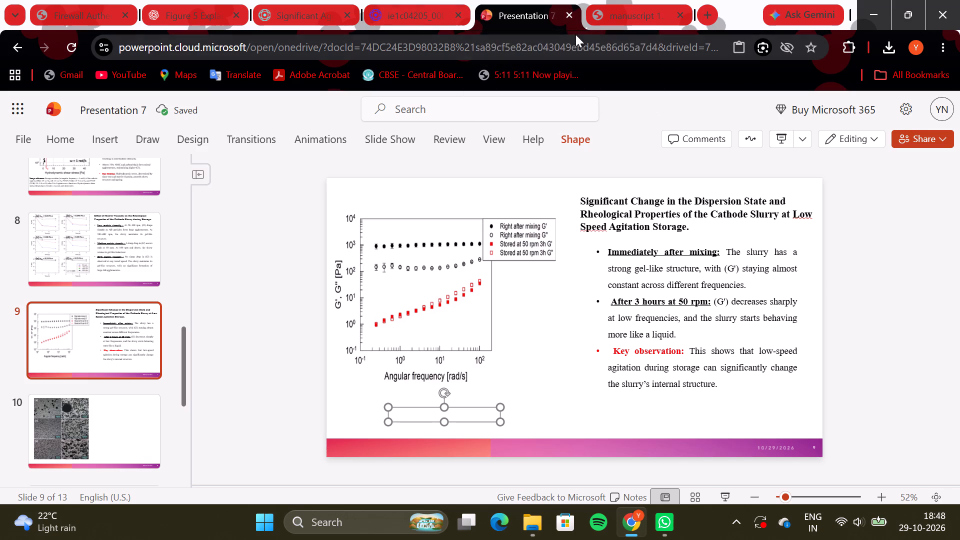
Switch to the article PDF and look back through its pages for Figure 1 and its caption.
{"action": "left_click", "coordinate": [611, 16]}
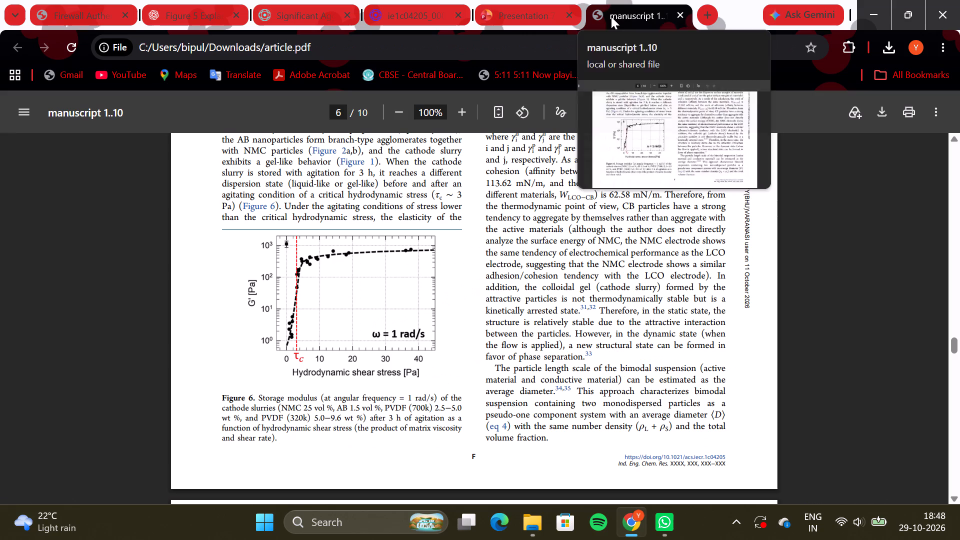
{"action": "scroll", "coordinate": [531, 203], "scroll_direction": "up", "scroll_amount": 9}
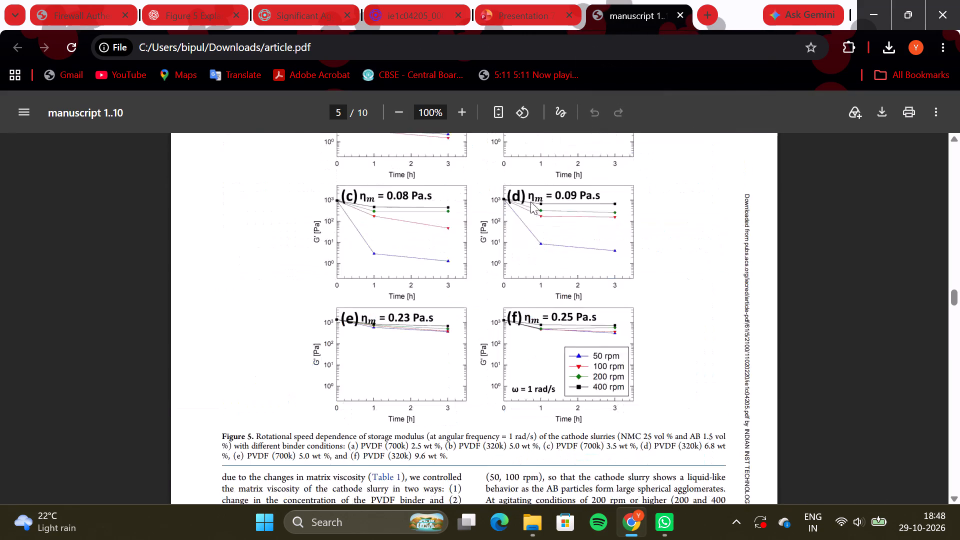
{"action": "scroll", "coordinate": [530, 201], "scroll_direction": "up", "scroll_amount": 7}
{"action": "scroll", "coordinate": [530, 200], "scroll_direction": "down", "scroll_amount": 1}
{"action": "scroll", "coordinate": [530, 200], "scroll_direction": "up", "scroll_amount": 8}
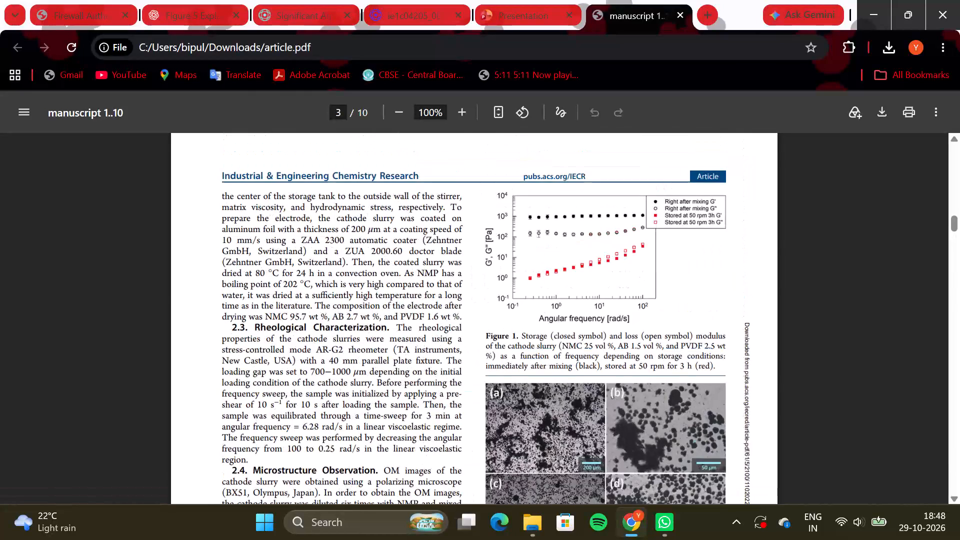
{"action": "scroll", "coordinate": [530, 203], "scroll_direction": "up", "scroll_amount": 2}
{"action": "scroll", "coordinate": [530, 204], "scroll_direction": "down", "scroll_amount": 3}
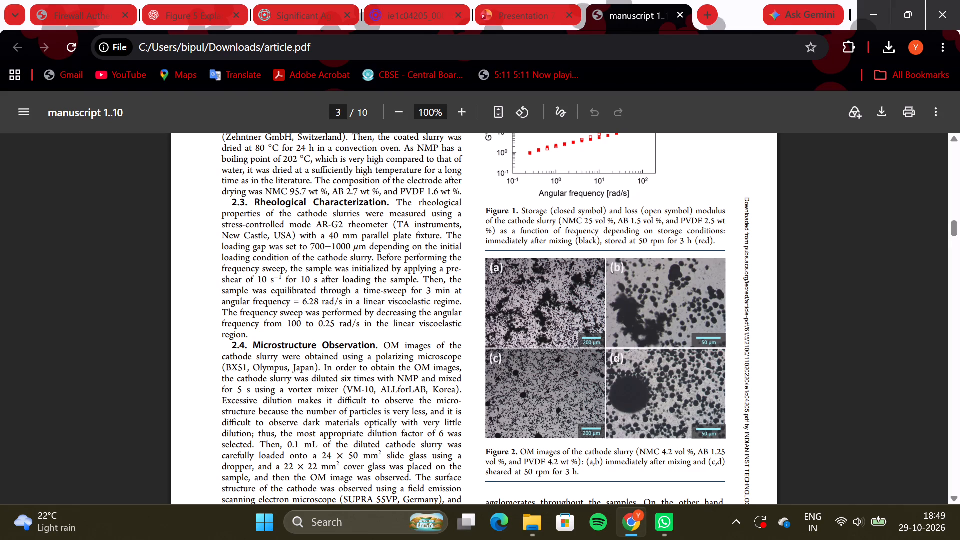
{"action": "scroll", "coordinate": [502, 226], "scroll_direction": "down", "scroll_amount": 4}
{"action": "scroll", "coordinate": [504, 236], "scroll_direction": "up", "scroll_amount": 1}
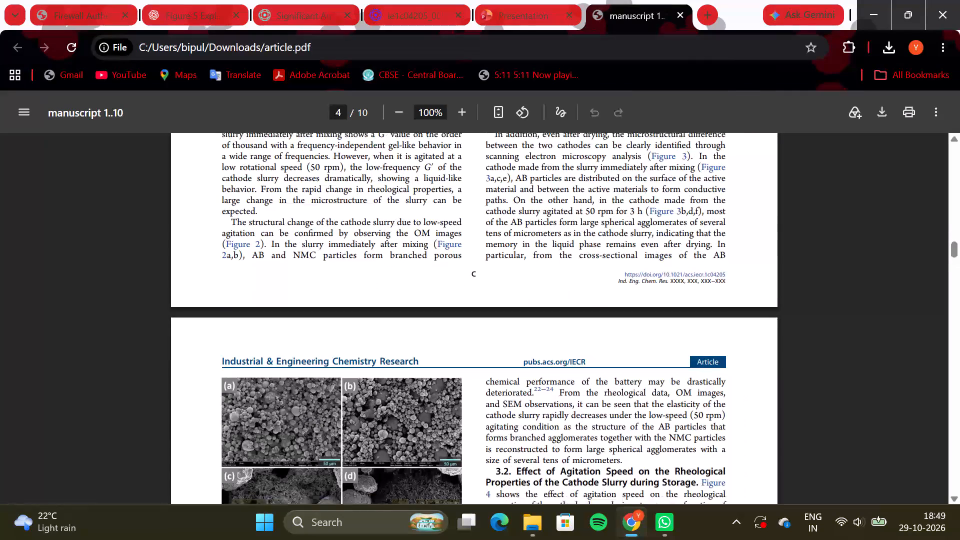
{"action": "scroll", "coordinate": [504, 236], "scroll_direction": "up", "scroll_amount": 3}
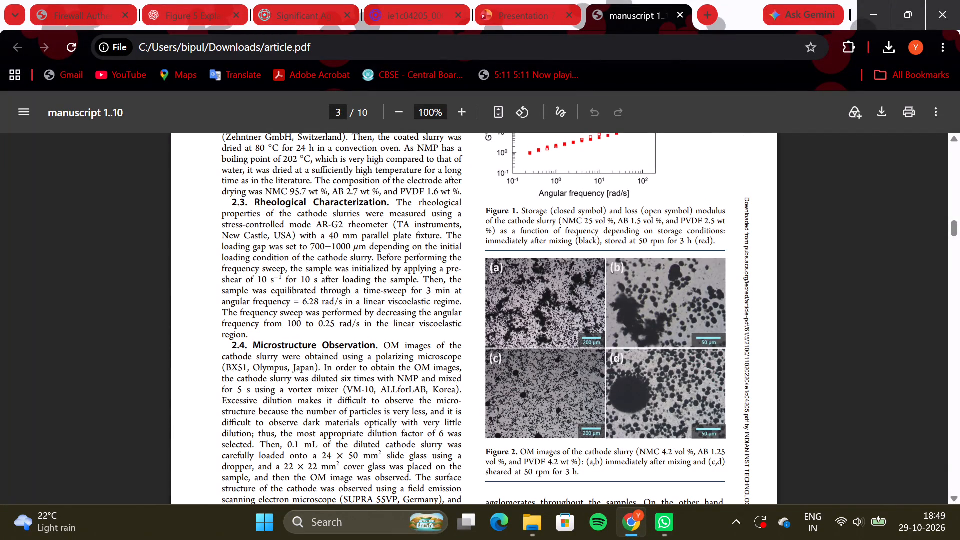
Return to Presentation 7, check slide 7's image reference, and add an empty text box below the graph on slide 9.
{"action": "left_click", "coordinate": [514, 16]}
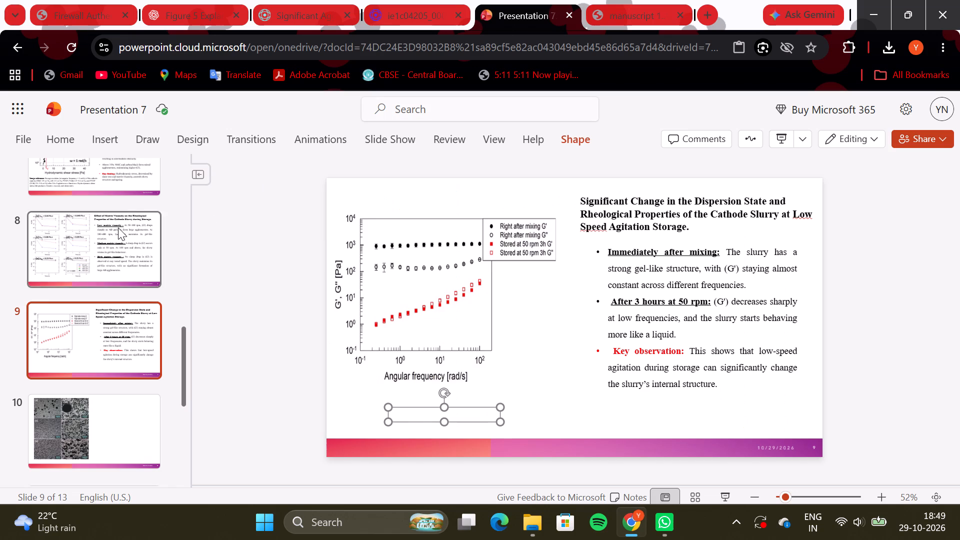
{"action": "left_click", "coordinate": [102, 175]}
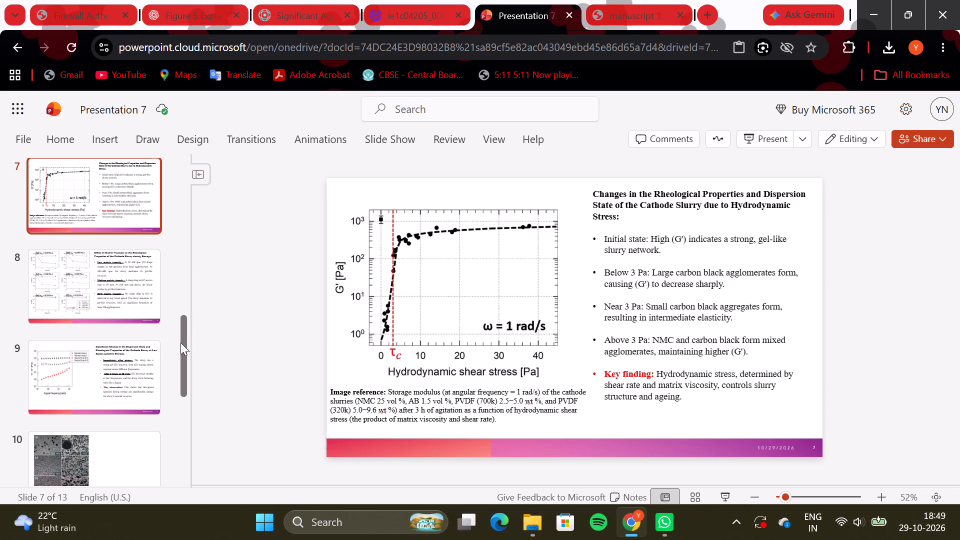
{"action": "left_click", "coordinate": [97, 356]}
{"action": "left_click", "coordinate": [426, 426]}
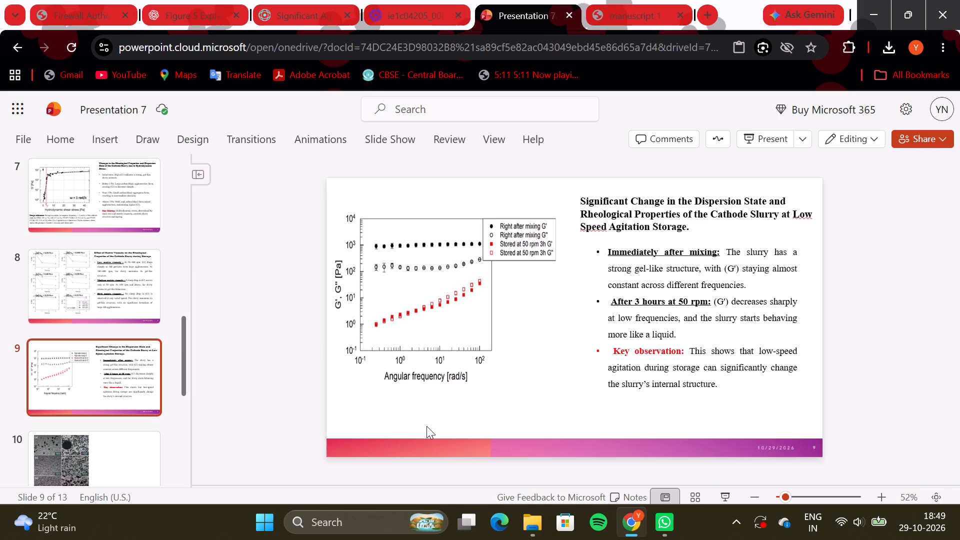
{"action": "left_click", "coordinate": [148, 146]}
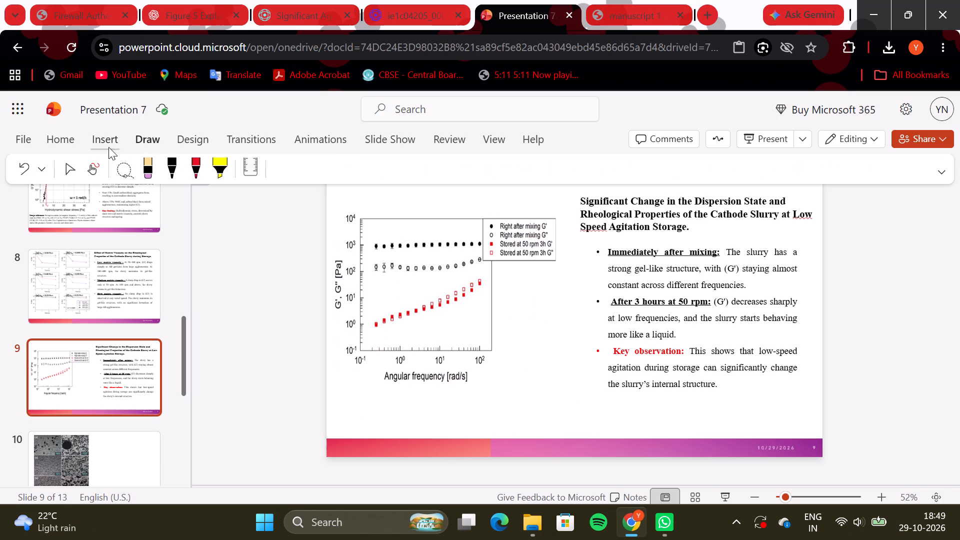
{"action": "left_click", "coordinate": [102, 145]}
{"action": "left_click", "coordinate": [126, 165]}
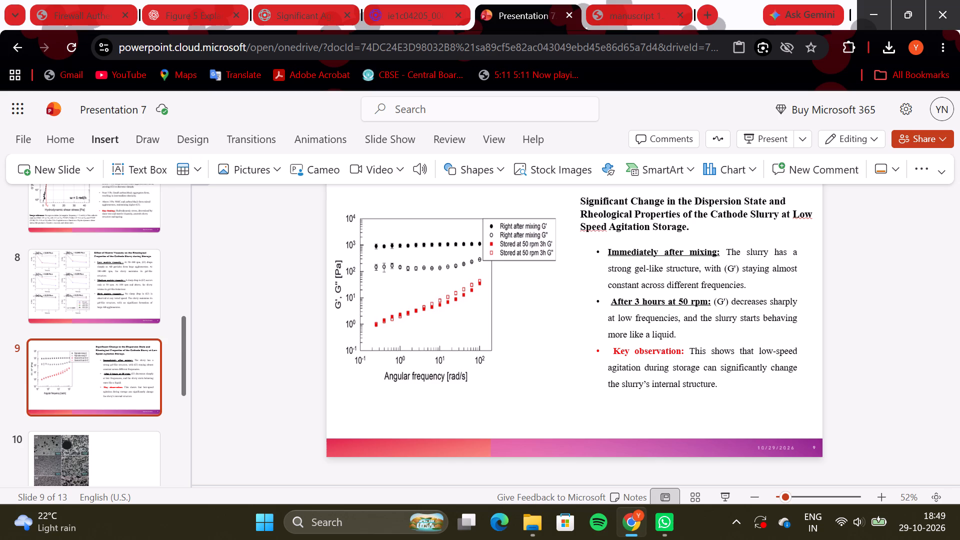
{"action": "left_click", "coordinate": [419, 417]}
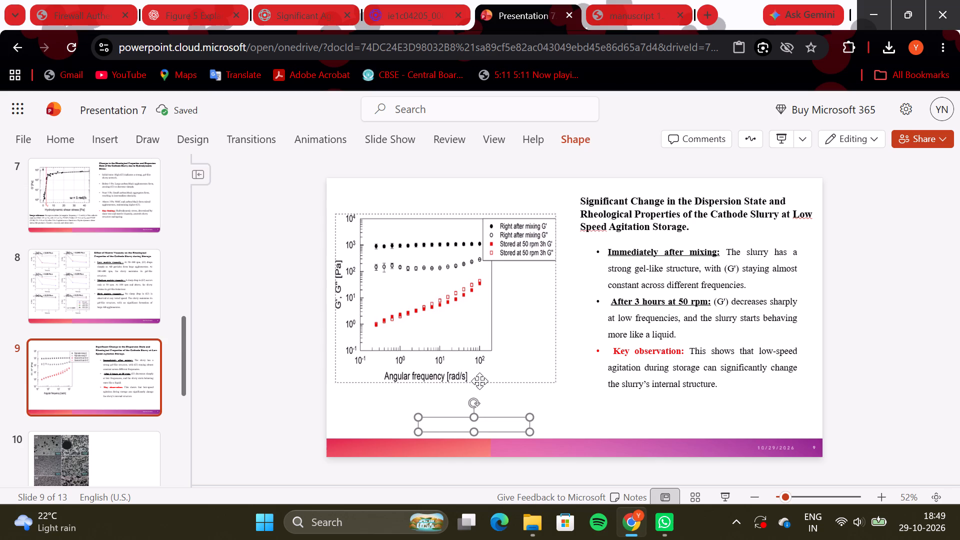
Copy the full Figure 1 caption from the article PDF into the empty text box on slide 9.
{"action": "left_click", "coordinate": [636, 15]}
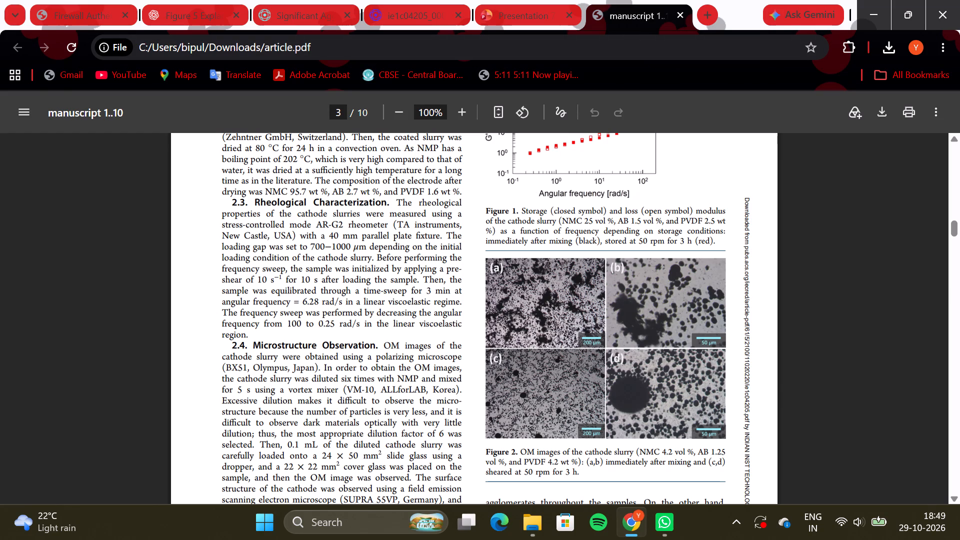
{"action": "left_click_drag", "start_coordinate": [484, 209], "coordinate": [504, 214]}
{"action": "left_click_drag", "start_coordinate": [504, 214], "coordinate": [719, 243]}
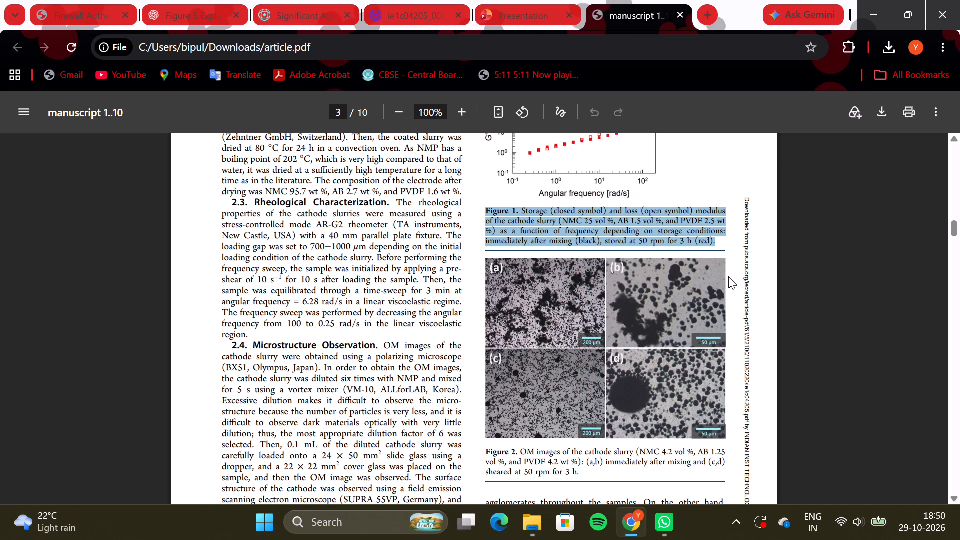
{"action": "key", "text": "ctrl+c"}
{"action": "left_click", "coordinate": [521, 20]}
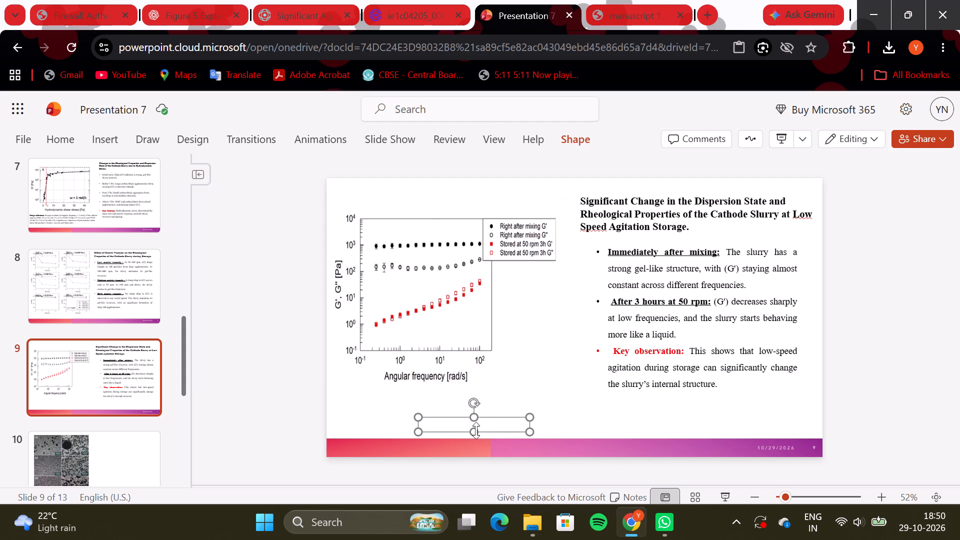
{"action": "key", "text": "ctrl+v"}
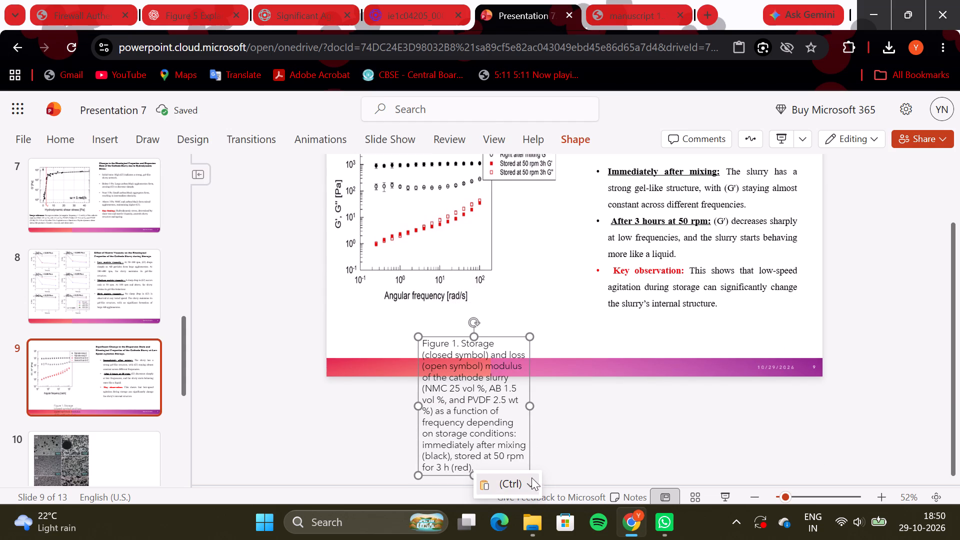
Resize the caption text box on slide 9 to a wide four-line block between the graph and the footer band.
{"action": "left_click_drag", "start_coordinate": [531, 409], "coordinate": [539, 399]}
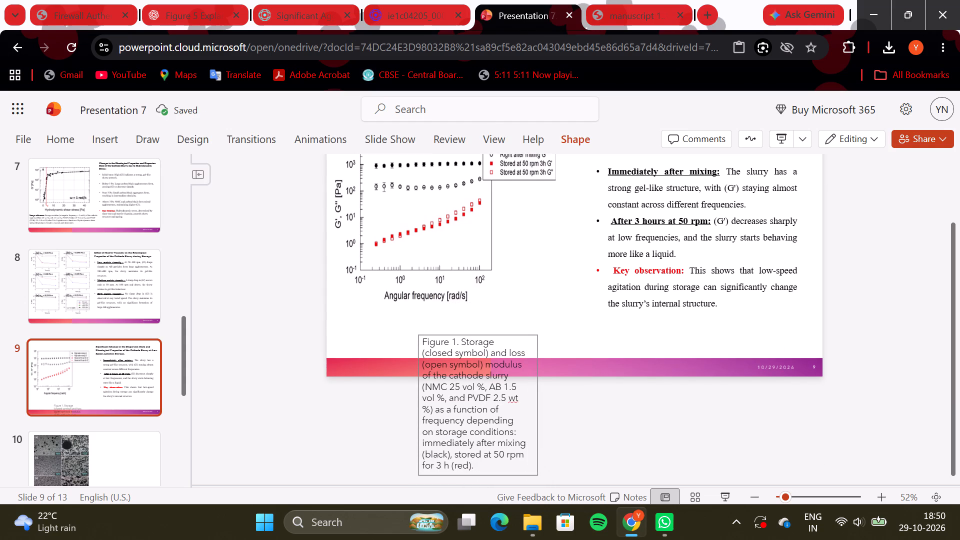
{"action": "left_click_drag", "start_coordinate": [539, 399], "coordinate": [690, 335]}
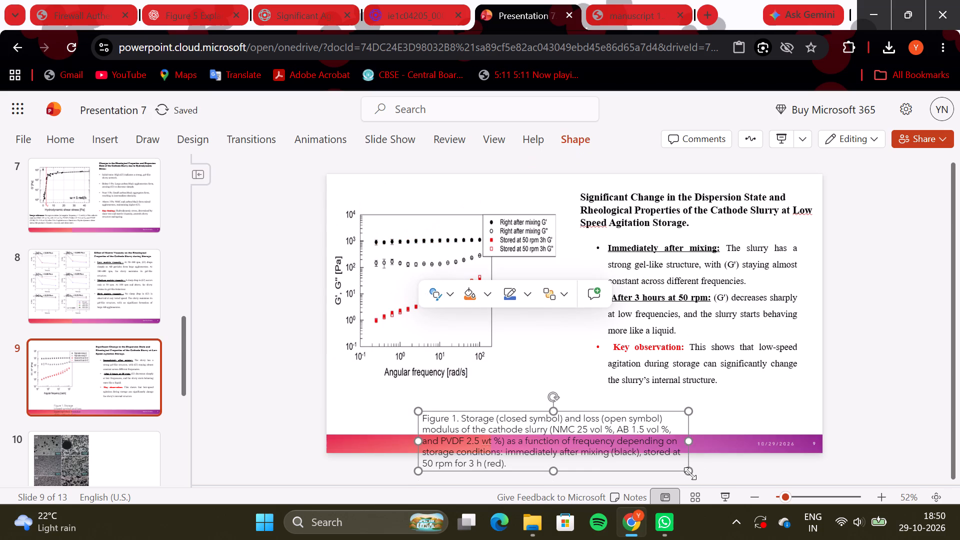
{"action": "left_click_drag", "start_coordinate": [690, 473], "coordinate": [689, 448]}
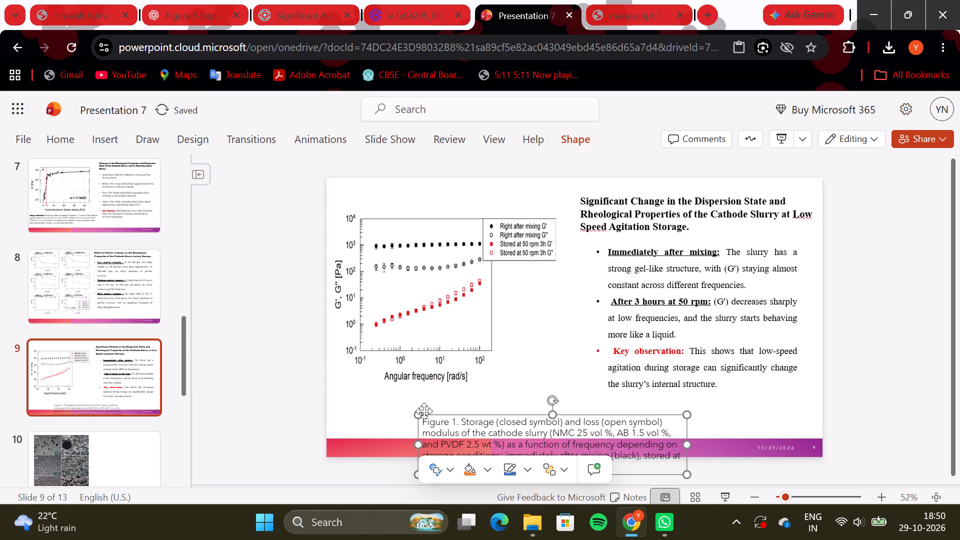
{"action": "left_click_drag", "start_coordinate": [421, 415], "coordinate": [384, 388]}
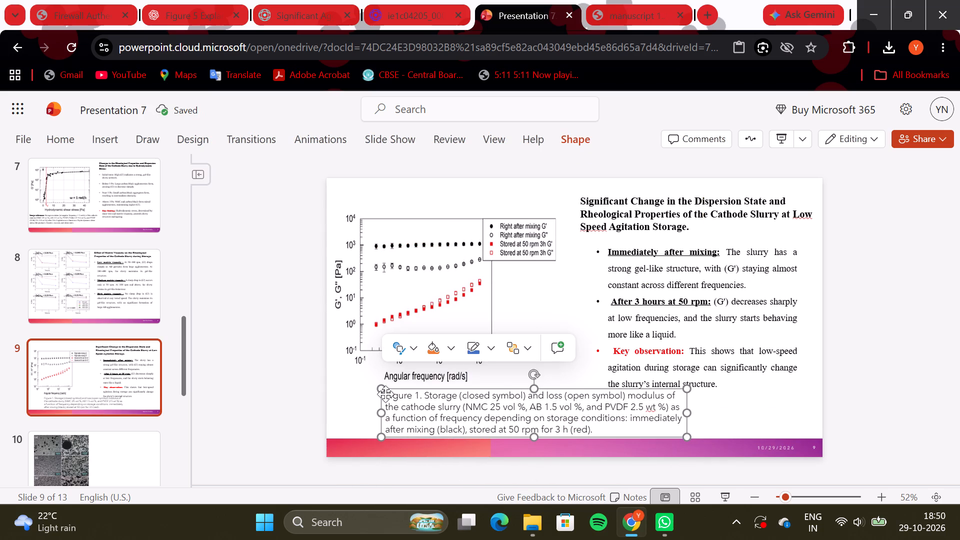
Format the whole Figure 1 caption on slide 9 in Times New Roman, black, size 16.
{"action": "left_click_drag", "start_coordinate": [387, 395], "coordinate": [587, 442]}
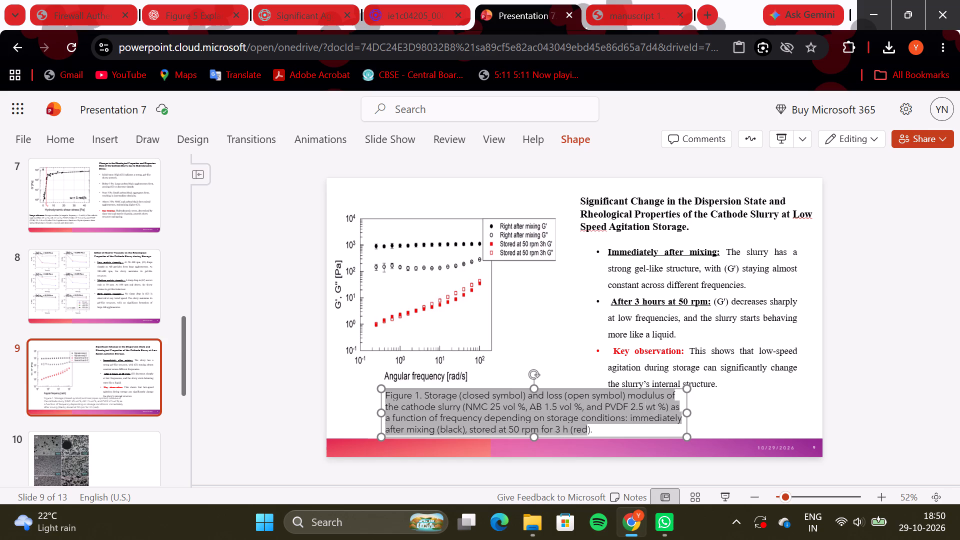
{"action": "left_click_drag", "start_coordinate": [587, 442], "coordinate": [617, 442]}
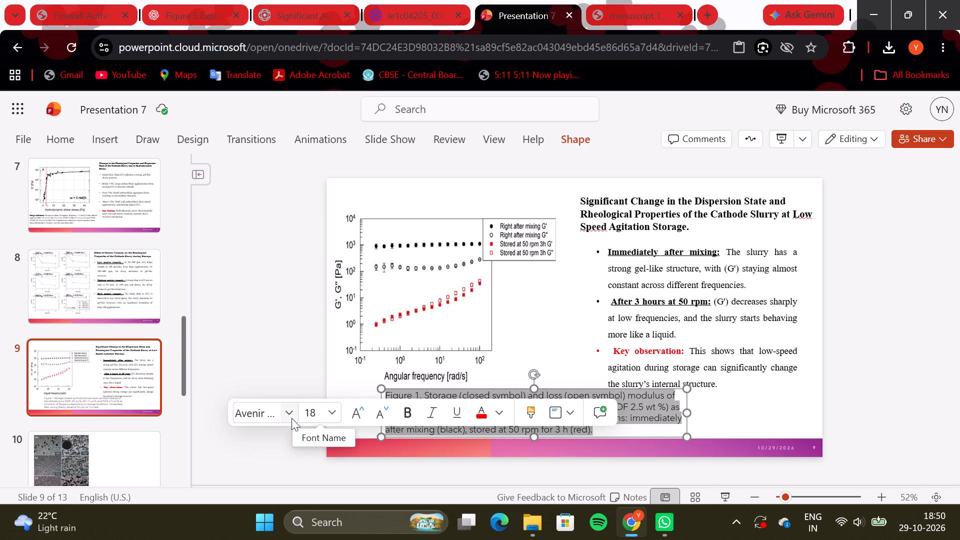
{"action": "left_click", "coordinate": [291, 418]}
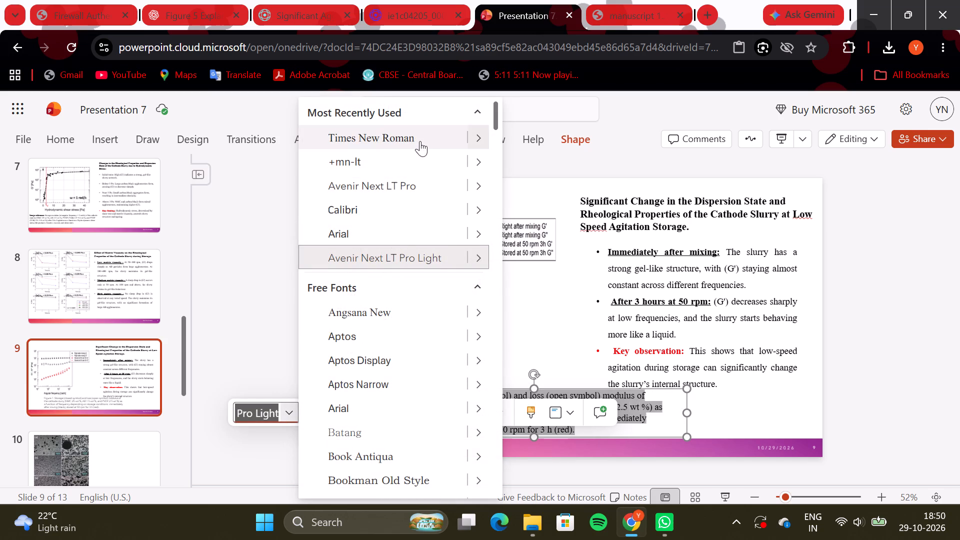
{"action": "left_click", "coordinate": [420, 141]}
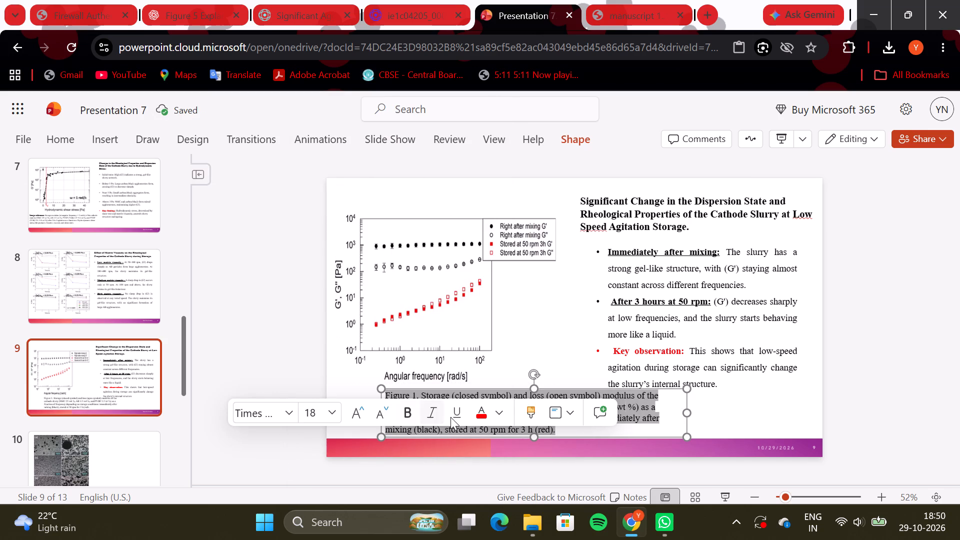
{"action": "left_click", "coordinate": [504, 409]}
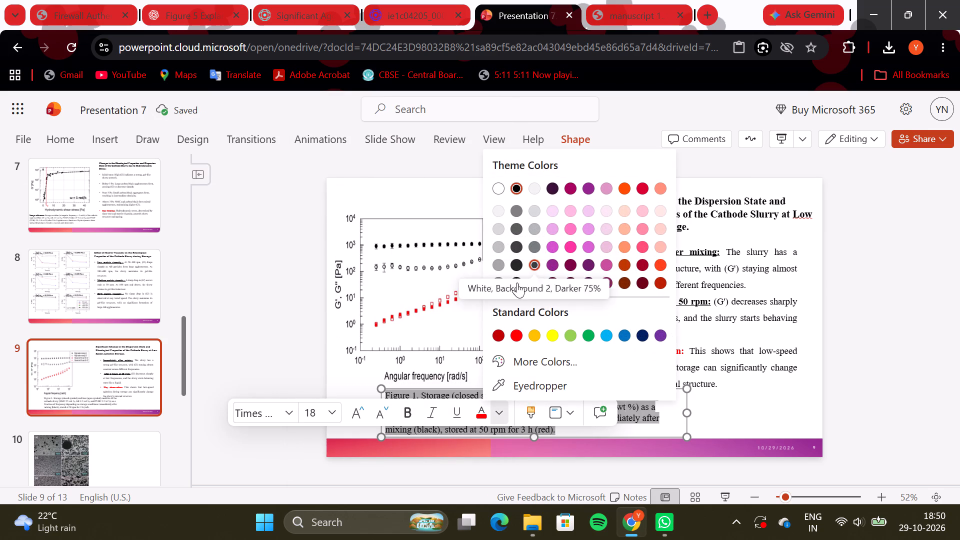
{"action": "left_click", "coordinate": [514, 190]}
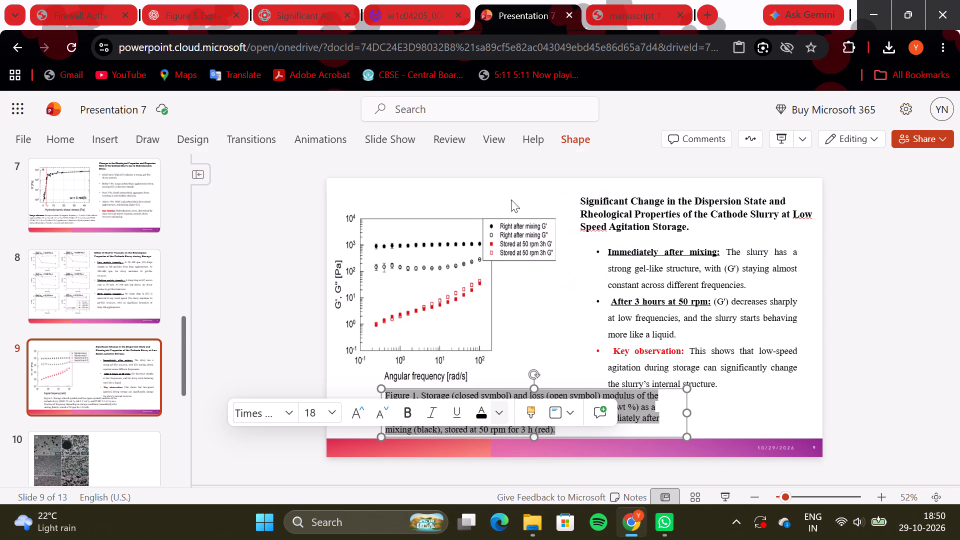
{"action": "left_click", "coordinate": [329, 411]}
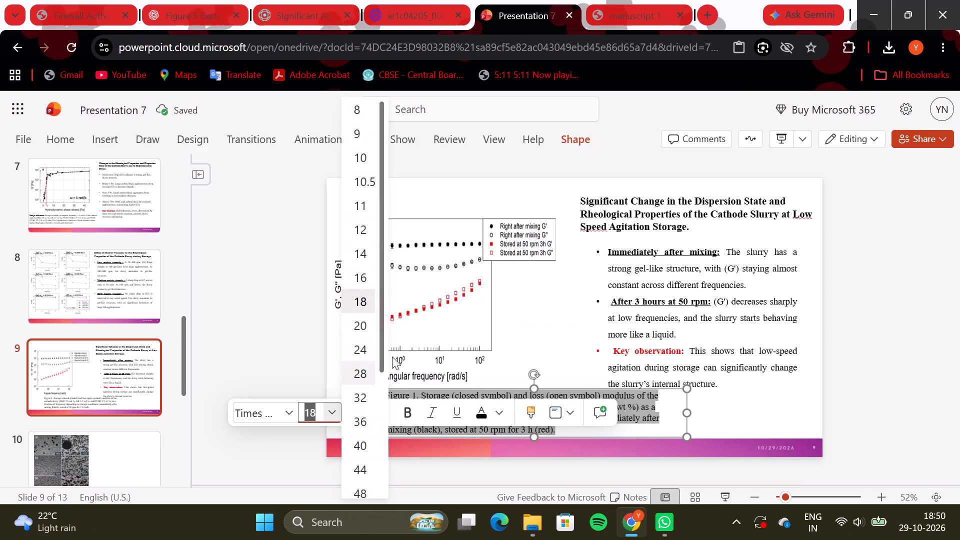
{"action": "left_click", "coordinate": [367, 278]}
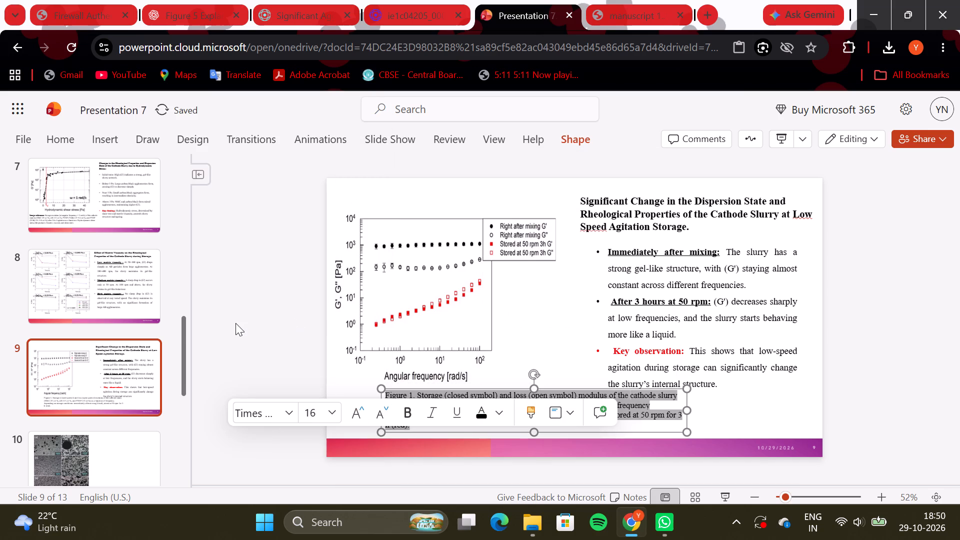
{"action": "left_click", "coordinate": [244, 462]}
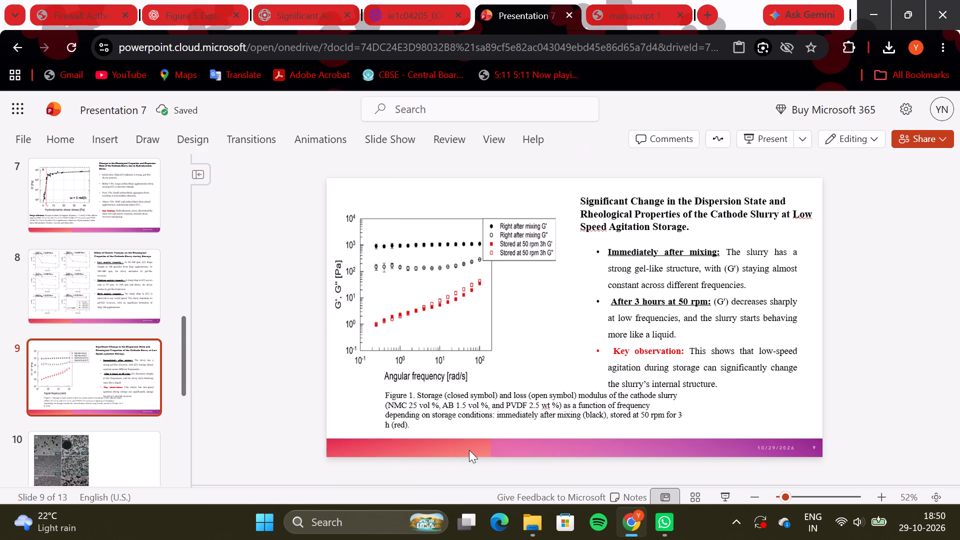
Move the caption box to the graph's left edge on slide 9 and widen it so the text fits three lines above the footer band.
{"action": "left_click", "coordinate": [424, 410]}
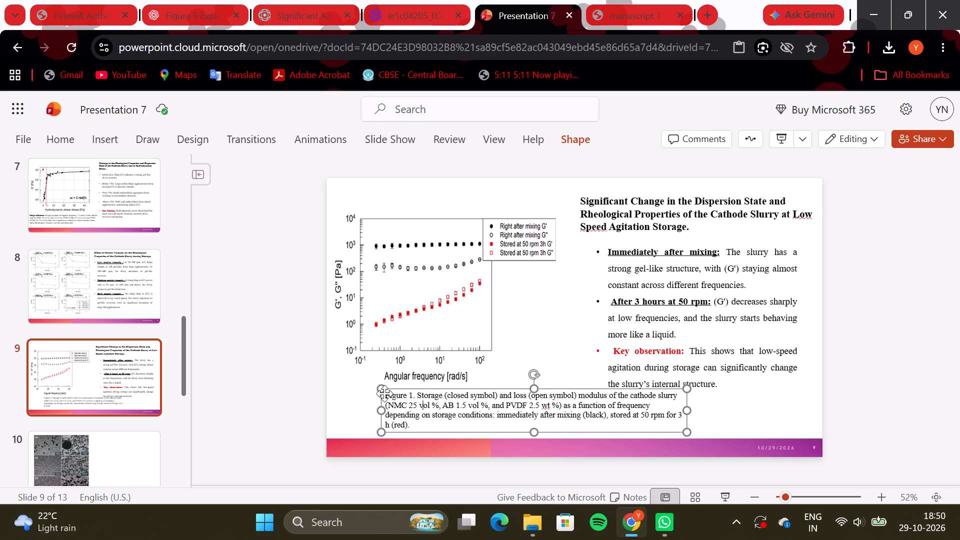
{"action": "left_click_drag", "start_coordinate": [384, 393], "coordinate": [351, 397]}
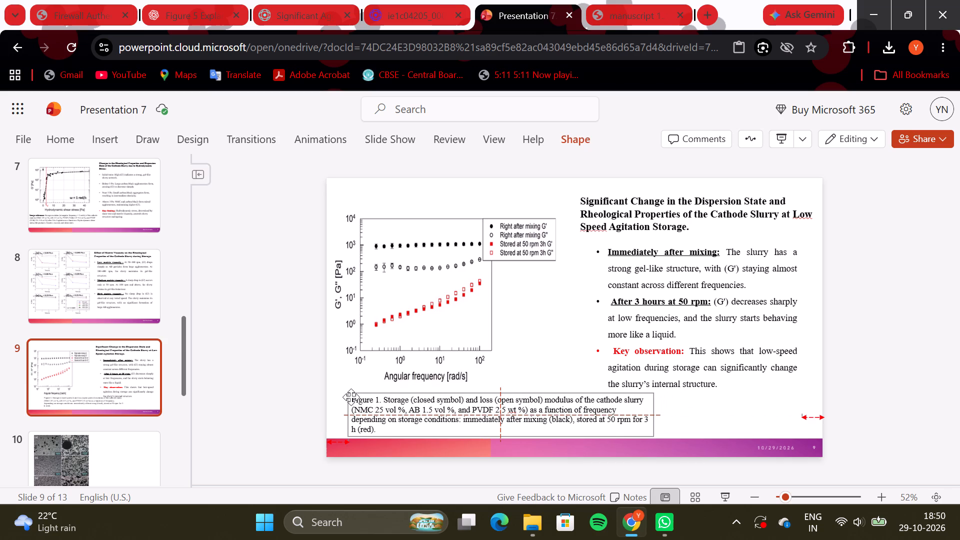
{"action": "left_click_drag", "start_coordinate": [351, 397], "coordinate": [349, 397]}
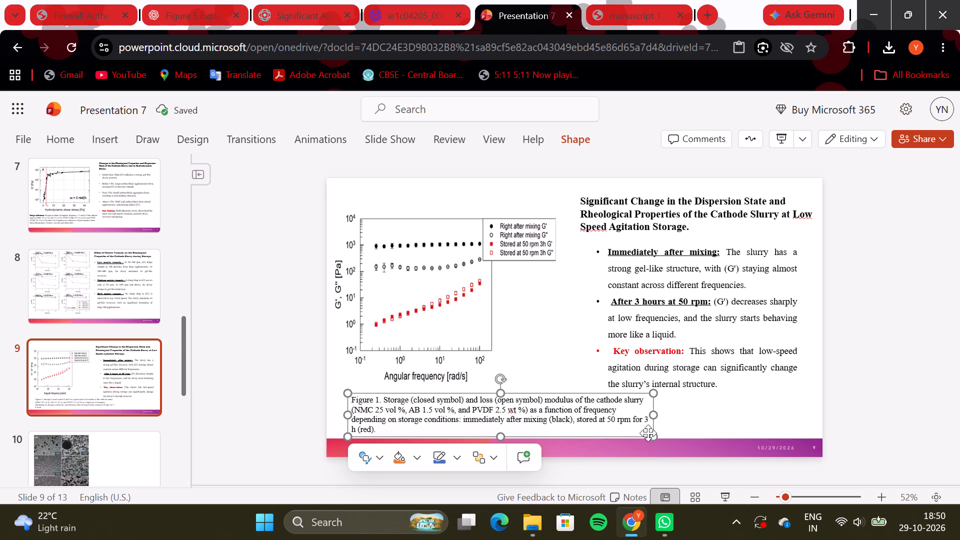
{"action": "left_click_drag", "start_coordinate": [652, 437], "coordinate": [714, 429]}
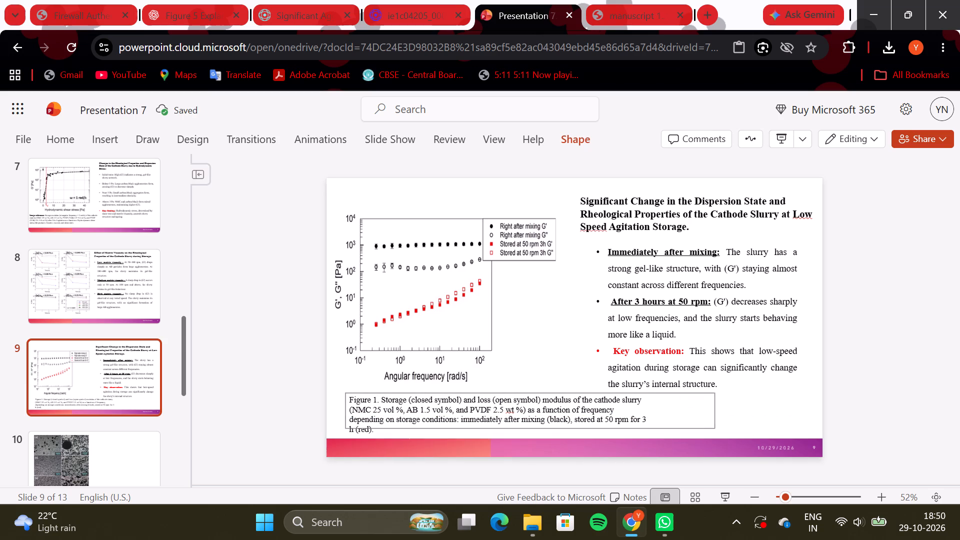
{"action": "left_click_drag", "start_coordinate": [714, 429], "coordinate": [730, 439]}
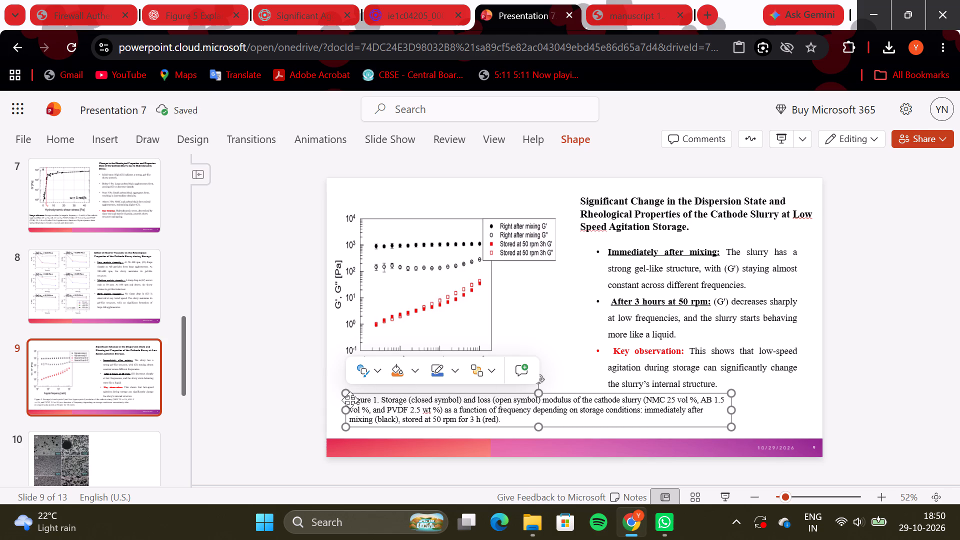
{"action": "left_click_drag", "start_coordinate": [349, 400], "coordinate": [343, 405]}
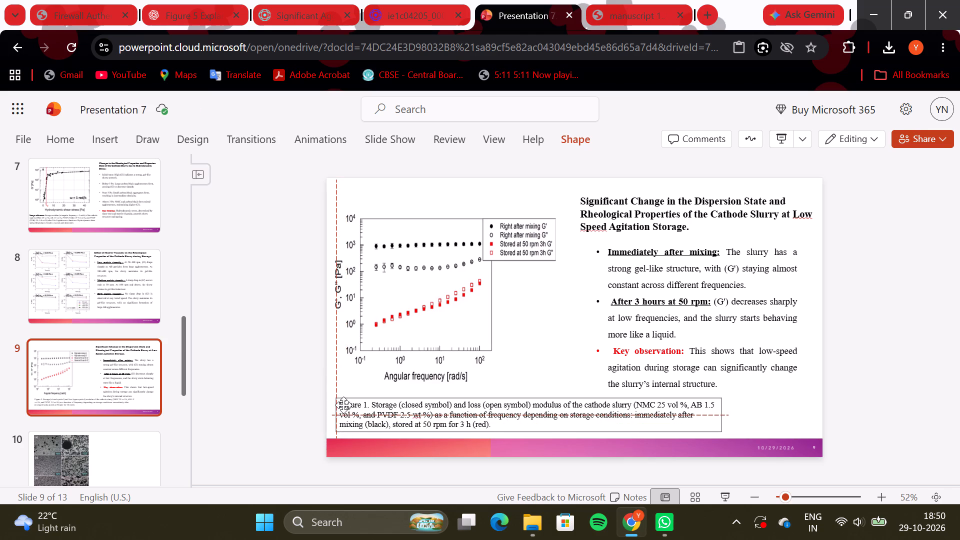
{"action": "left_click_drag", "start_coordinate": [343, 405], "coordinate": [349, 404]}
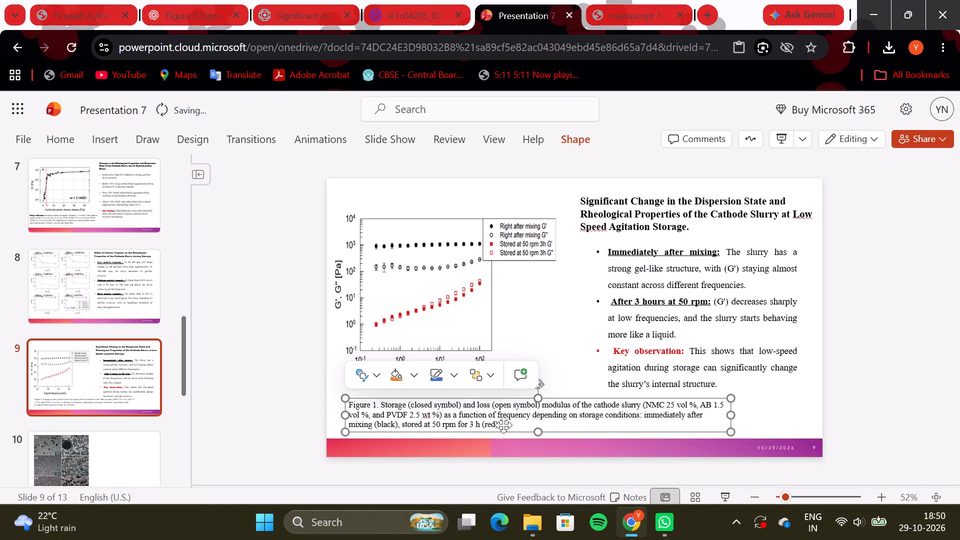
Delete the entire Figure 1 caption text from the box below the graph on slide 9.
{"action": "left_click_drag", "start_coordinate": [504, 423], "coordinate": [346, 408]}
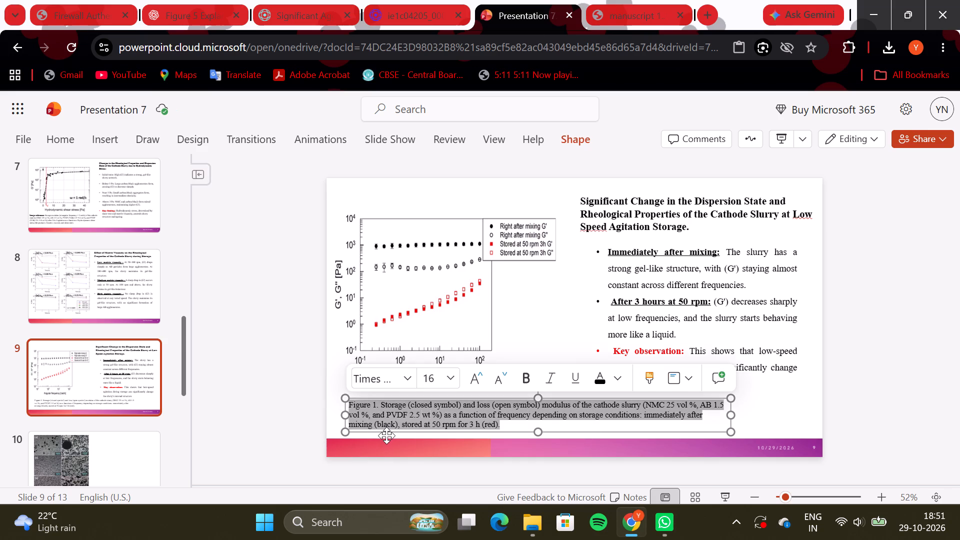
{"action": "key", "text": "BackSpace"}
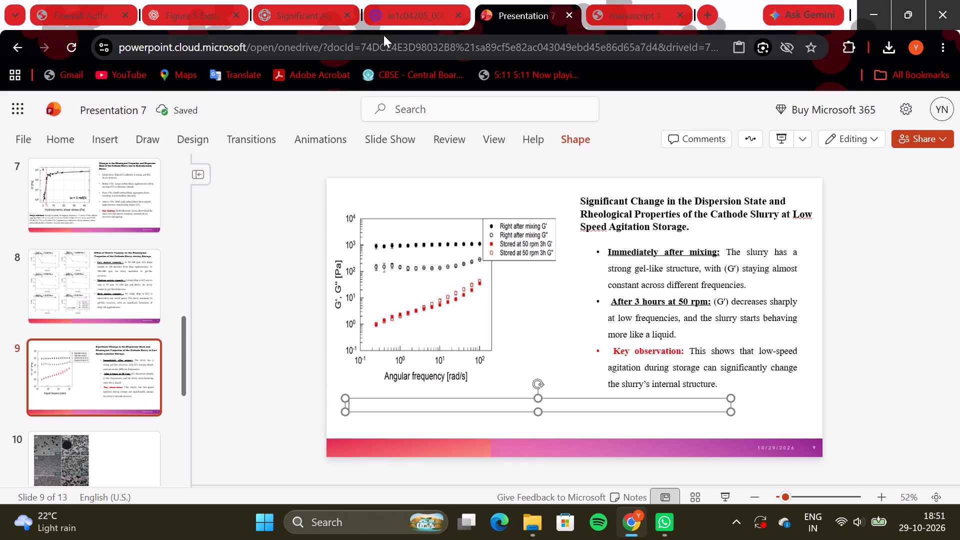
Copy the first reference, the Ni-Rich NMC-Based Cathode Slurry article, from slide 12 into a new text box below the graph on slide 9.
{"action": "scroll", "coordinate": [63, 446], "scroll_direction": "down", "scroll_amount": 4}
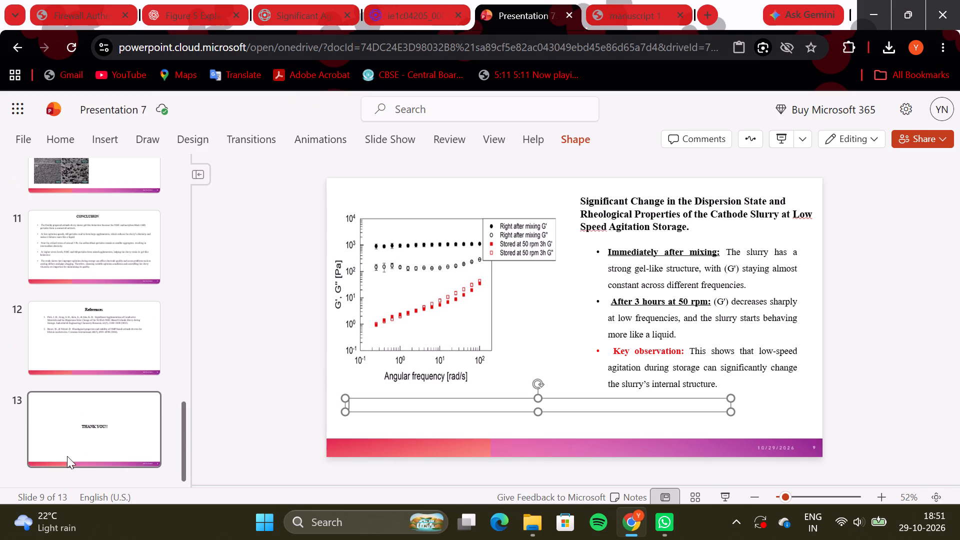
{"action": "left_click", "coordinate": [100, 306]}
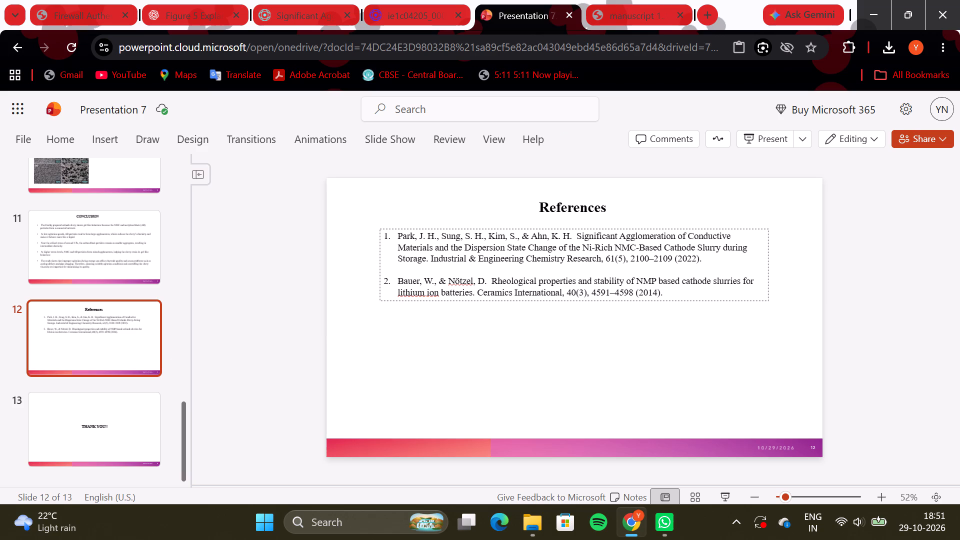
{"action": "left_click_drag", "start_coordinate": [395, 234], "coordinate": [691, 265]}
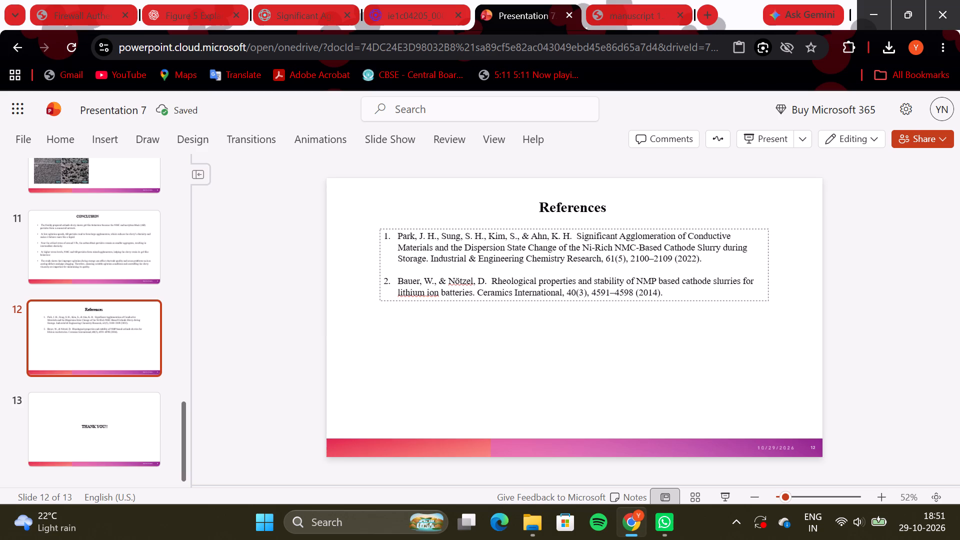
{"action": "left_click_drag", "start_coordinate": [707, 257], "coordinate": [375, 240]}
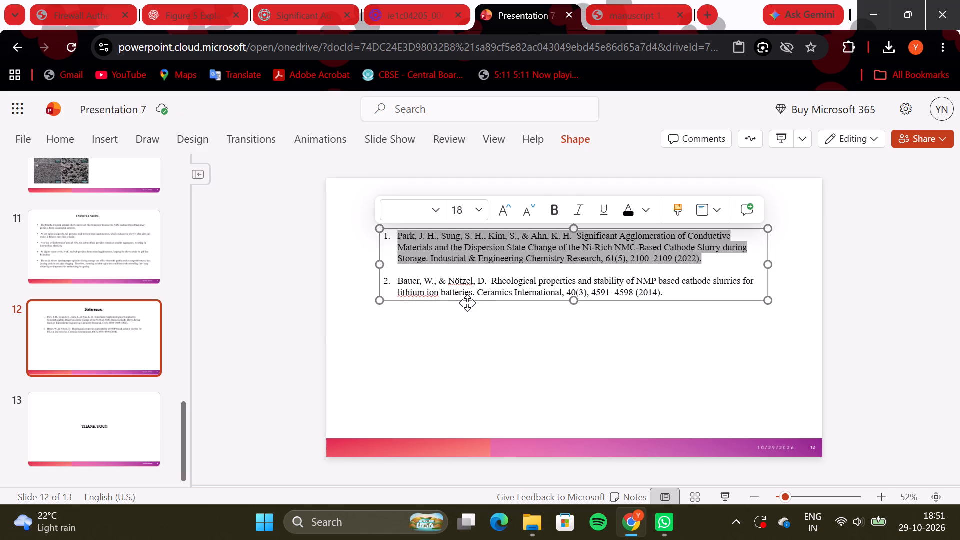
{"action": "key", "text": "ctrl+c"}
{"action": "scroll", "coordinate": [113, 352], "scroll_direction": "up", "scroll_amount": 2}
{"action": "left_click", "coordinate": [101, 322]}
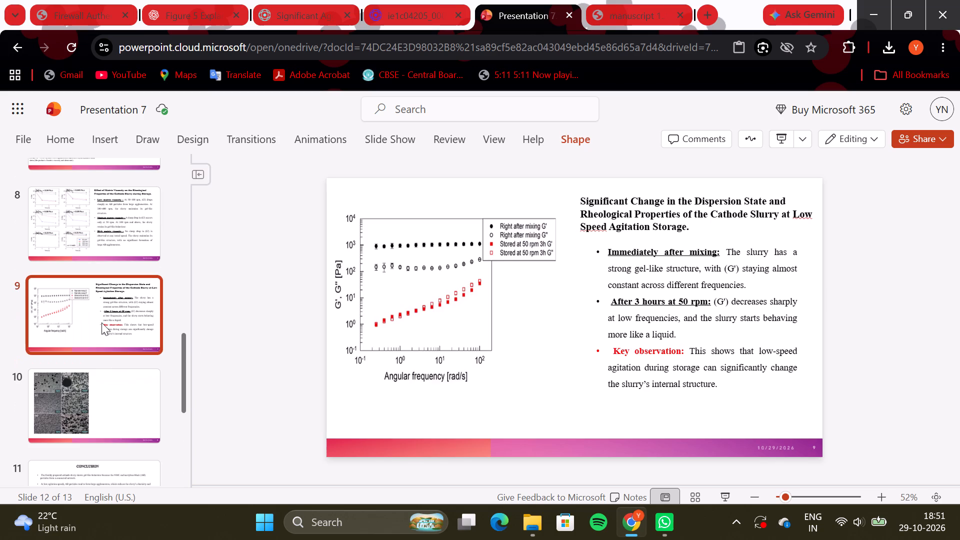
{"action": "left_click", "coordinate": [430, 424]}
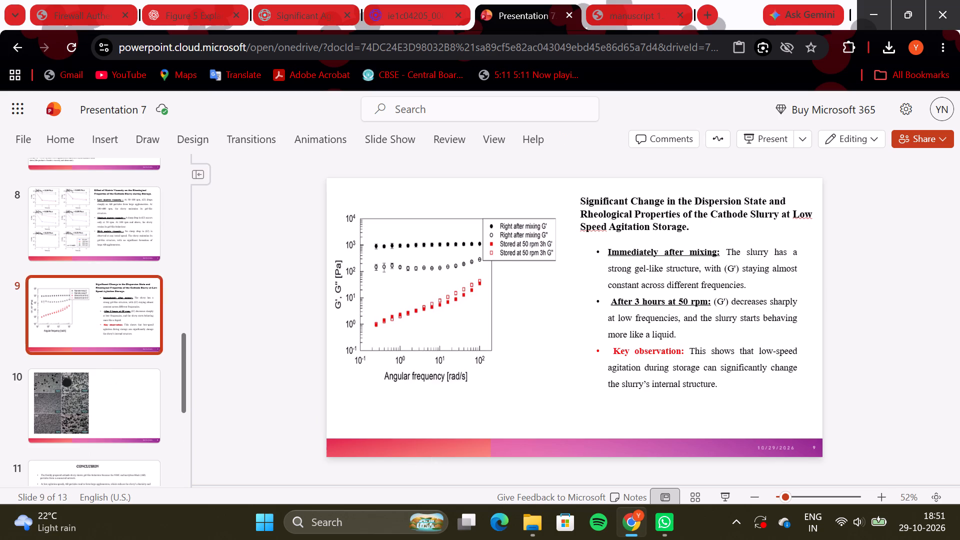
{"action": "left_click", "coordinate": [111, 142]}
{"action": "left_click", "coordinate": [145, 171]}
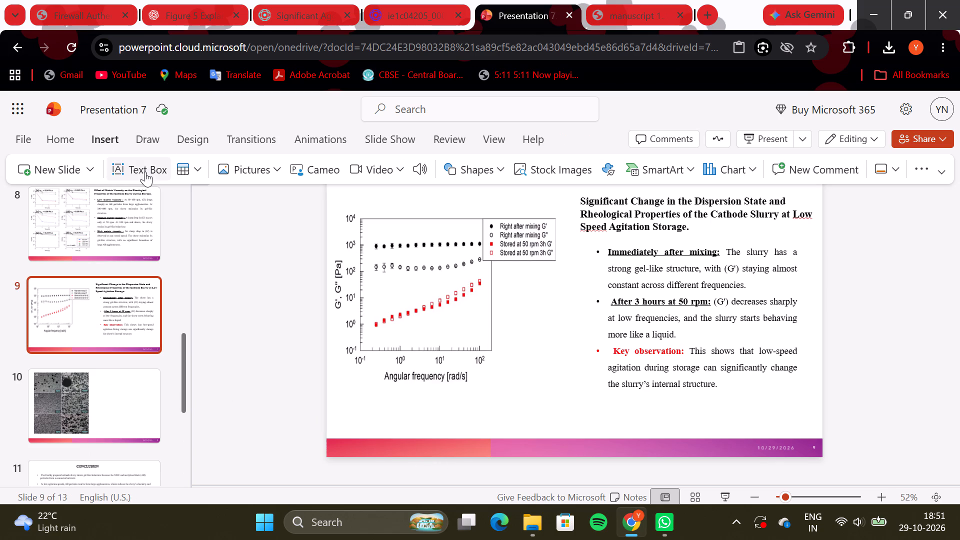
{"action": "left_click", "coordinate": [430, 414]}
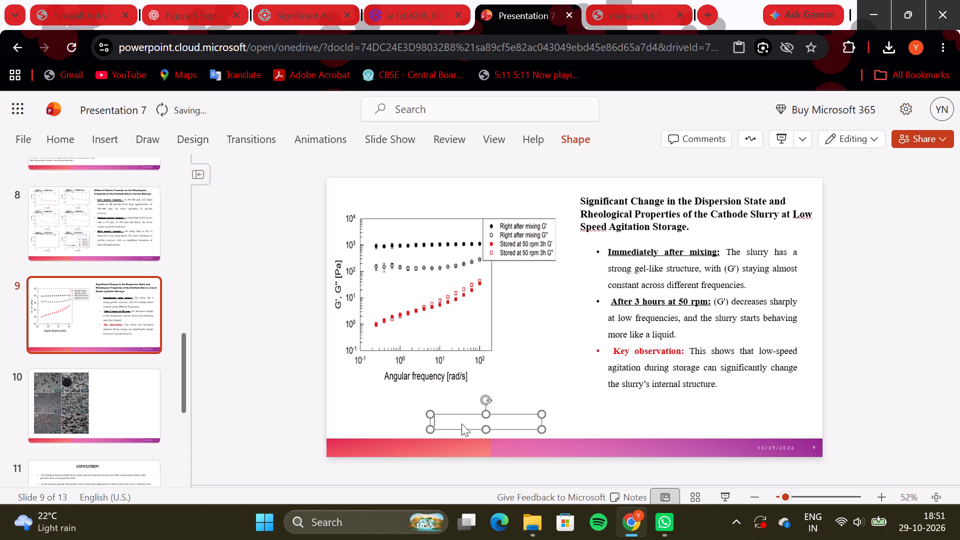
{"action": "key", "text": "ctrl+v"}
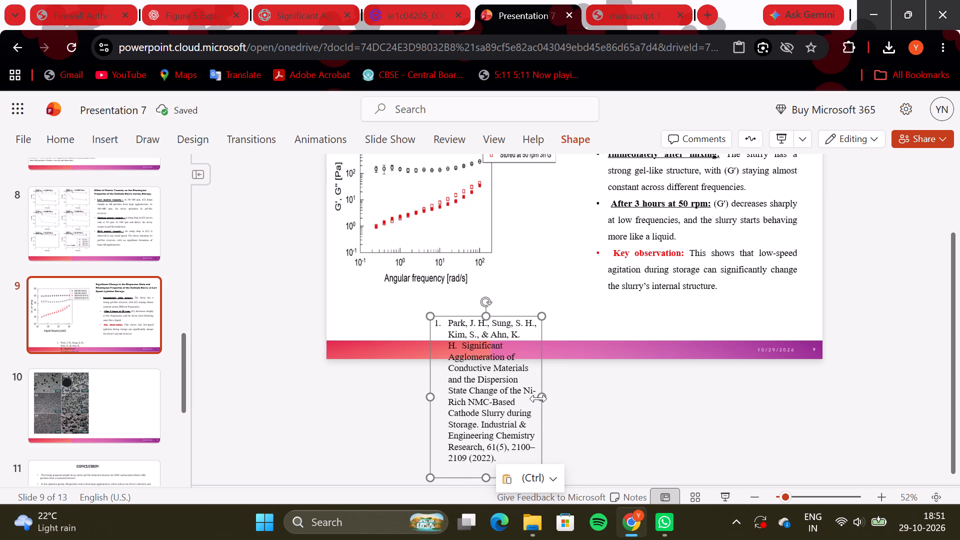
Enlarge the reference text box on slide 9 so it starts near the graph's left edge, just below the axis label, with three-line text.
{"action": "left_click_drag", "start_coordinate": [540, 396], "coordinate": [688, 335]}
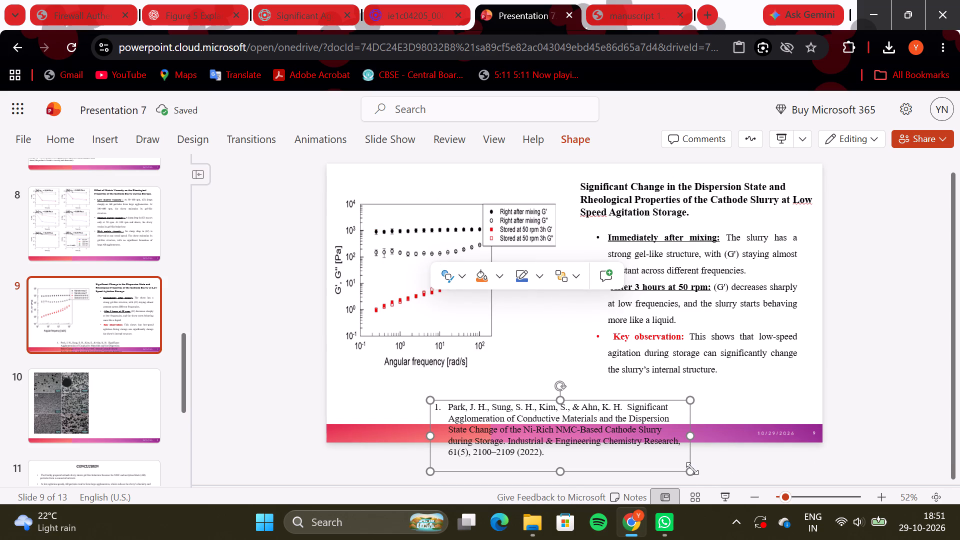
{"action": "left_click_drag", "start_coordinate": [690, 475], "coordinate": [728, 431]}
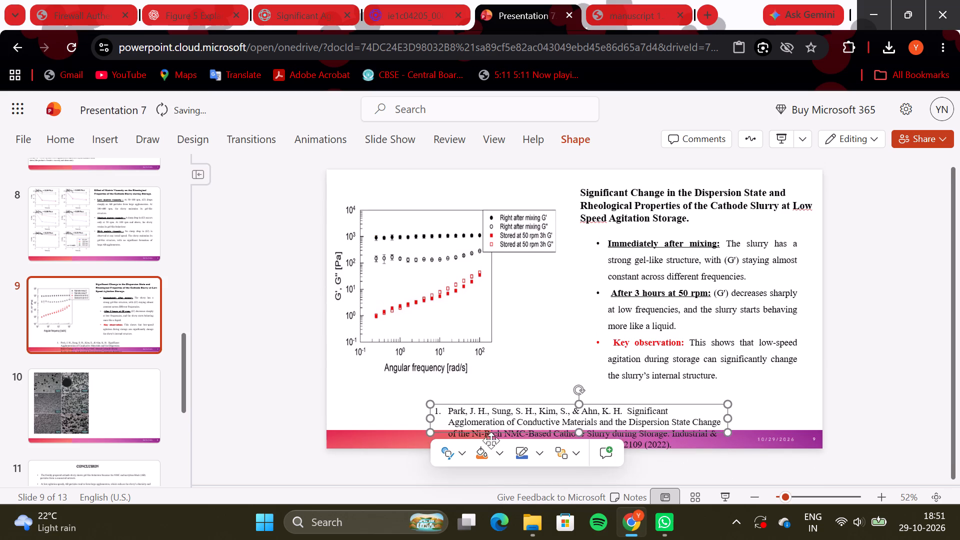
{"action": "left_click_drag", "start_coordinate": [430, 409], "coordinate": [417, 412]}
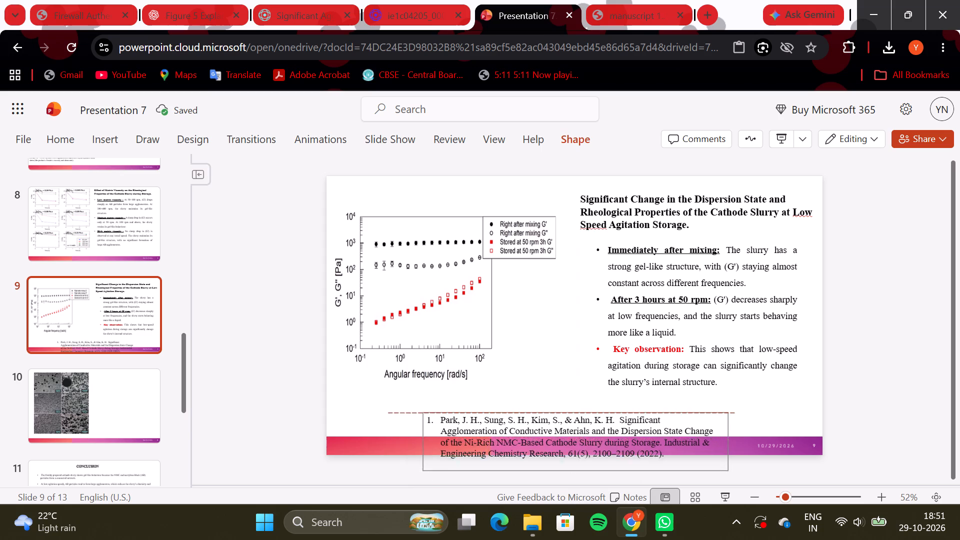
{"action": "left_click_drag", "start_coordinate": [417, 412], "coordinate": [346, 394]}
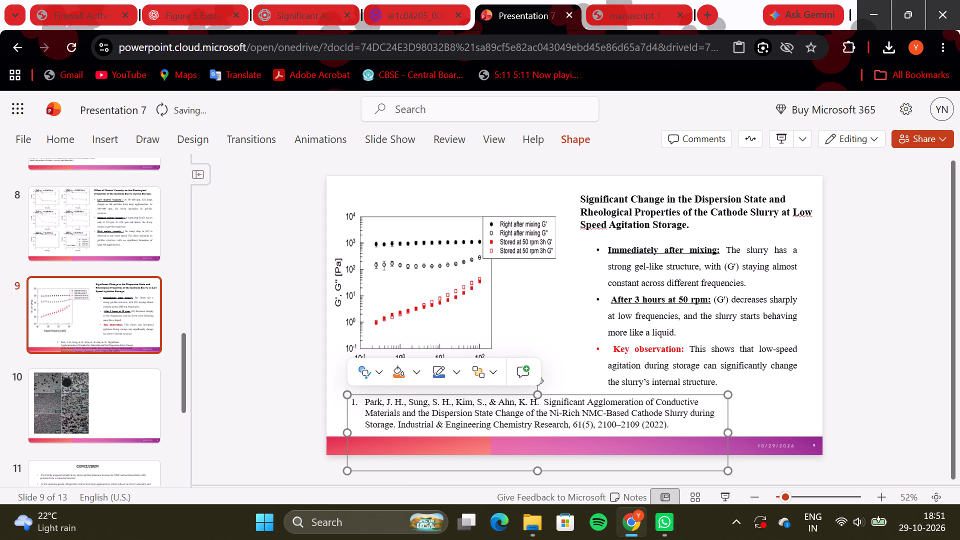
Remove the list number from the start of the reference on slide 9.
{"action": "left_click", "coordinate": [361, 403]}
{"action": "key", "text": "BackSpace"}
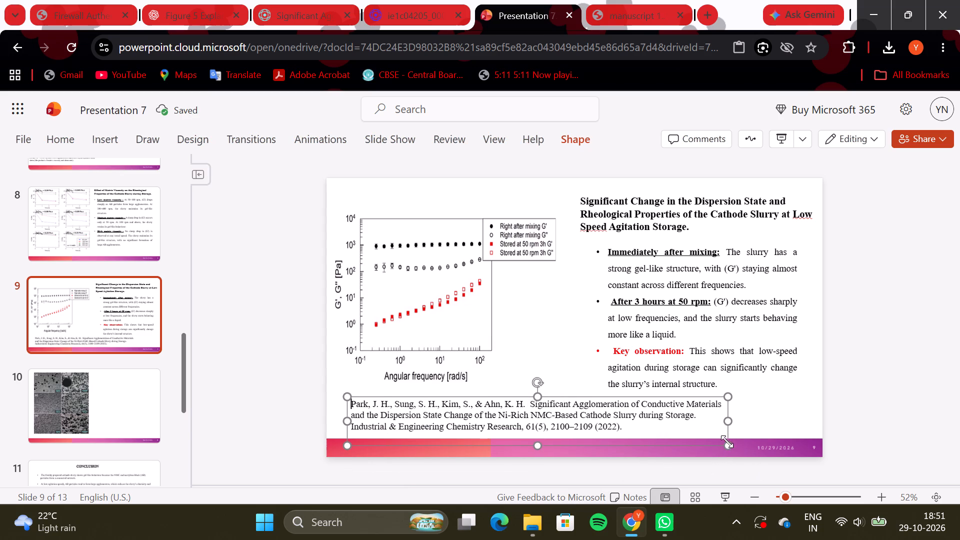
Widen the reference text box on slide 9 to nearly the right edge of the explanation text, keeping three lines above the footer band.
{"action": "left_click_drag", "start_coordinate": [726, 444], "coordinate": [693, 434]}
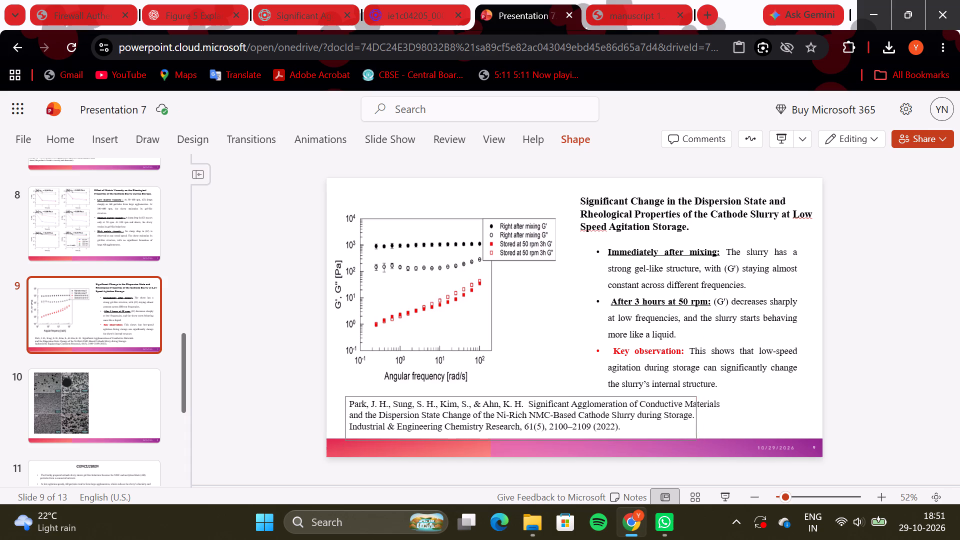
{"action": "left_click_drag", "start_coordinate": [693, 434], "coordinate": [780, 426]}
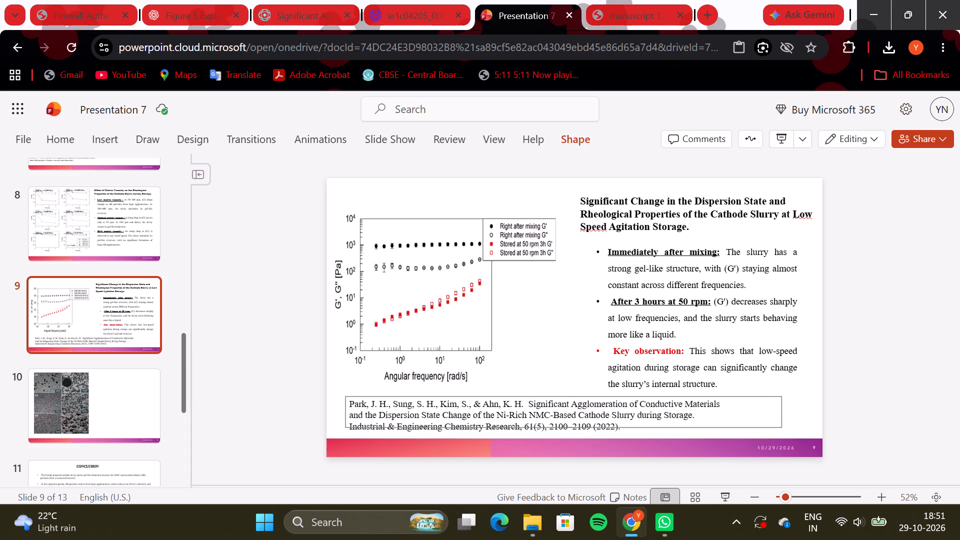
{"action": "left_click_drag", "start_coordinate": [780, 426], "coordinate": [780, 431]}
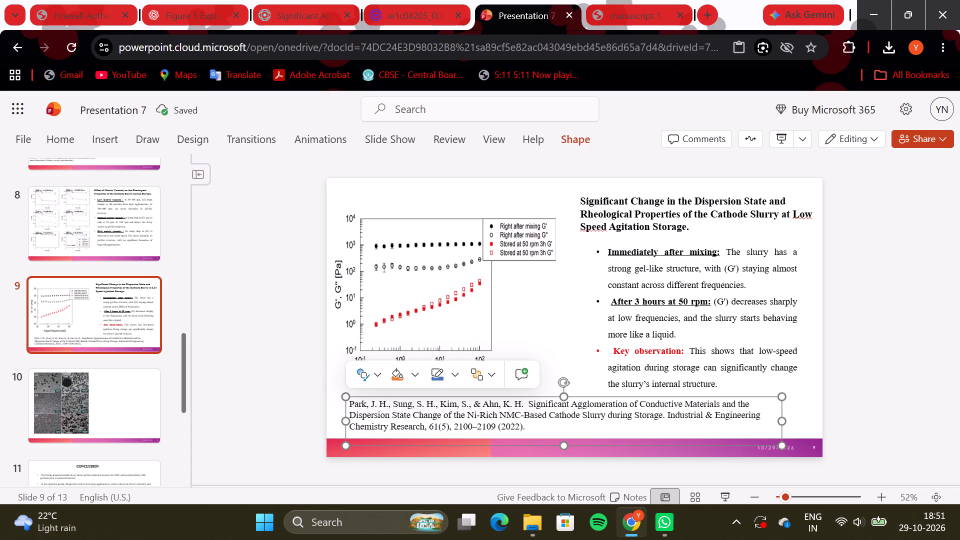
Format the whole reference text below slide 9's graph as 14 pt Times New Roman.
{"action": "left_click_drag", "start_coordinate": [351, 403], "coordinate": [392, 412]}
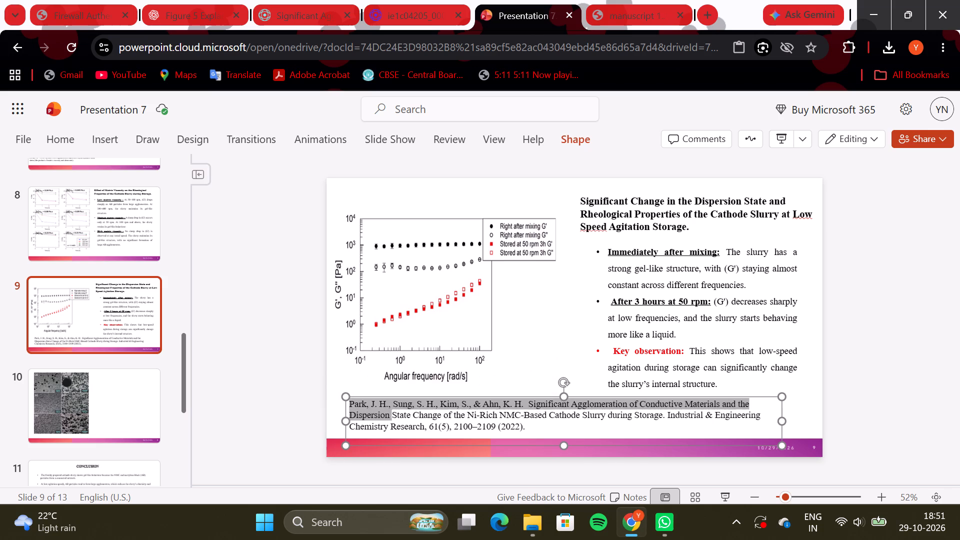
{"action": "left_click_drag", "start_coordinate": [392, 412], "coordinate": [597, 452]}
{"action": "left_click", "coordinate": [313, 416]}
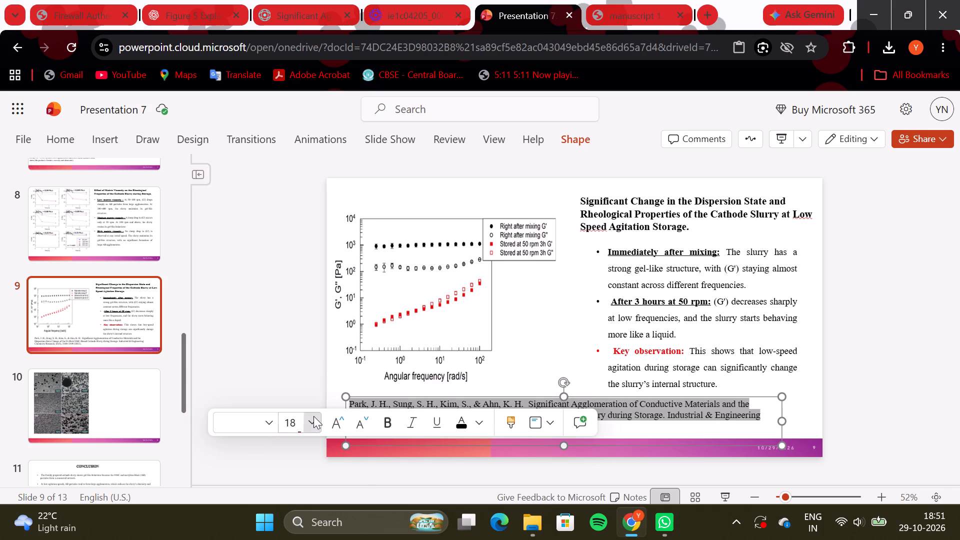
{"action": "left_click", "coordinate": [341, 257]}
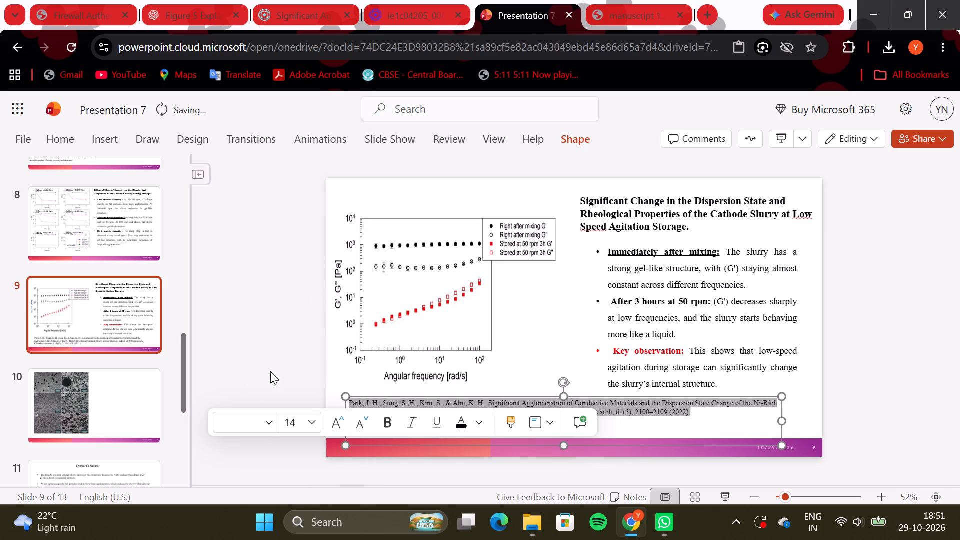
{"action": "left_click", "coordinate": [266, 417]}
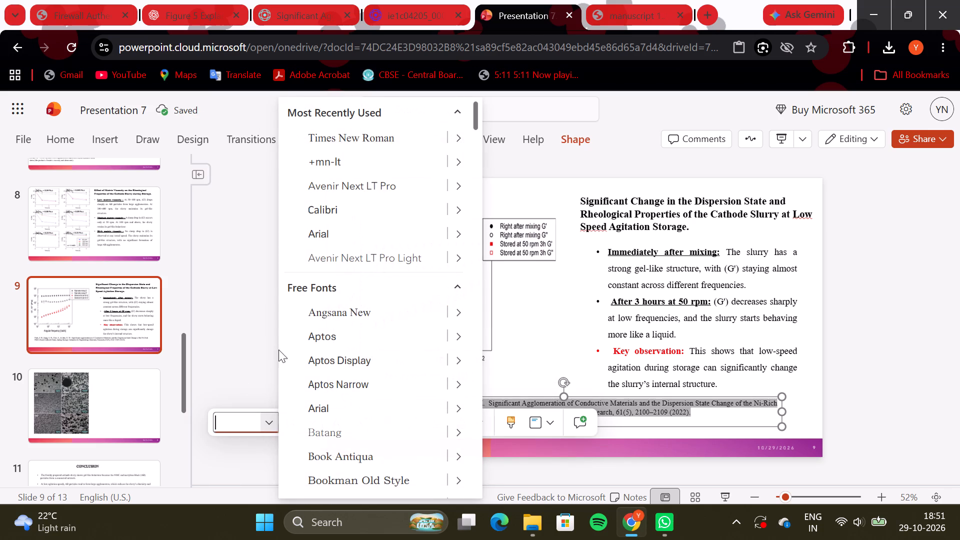
{"action": "left_click", "coordinate": [389, 146]}
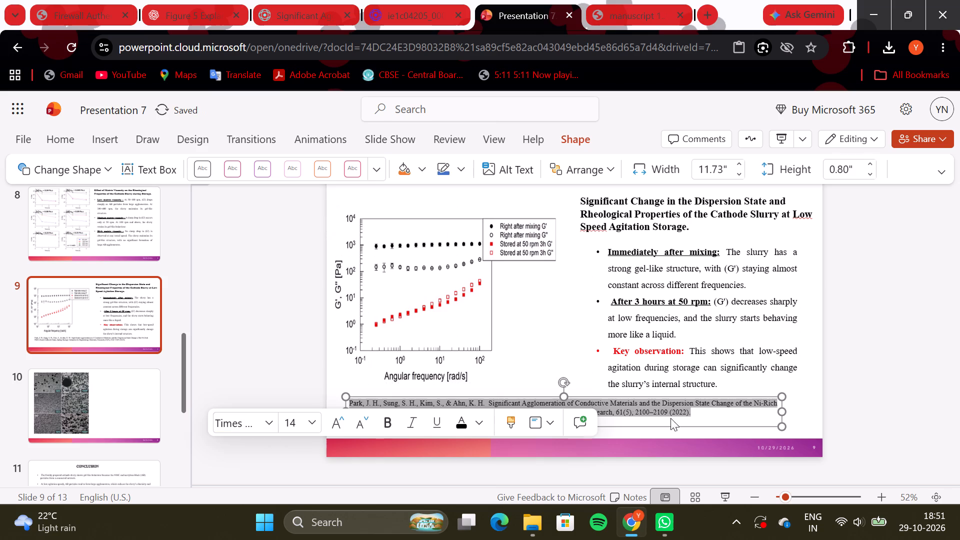
{"action": "left_click", "coordinate": [680, 435]}
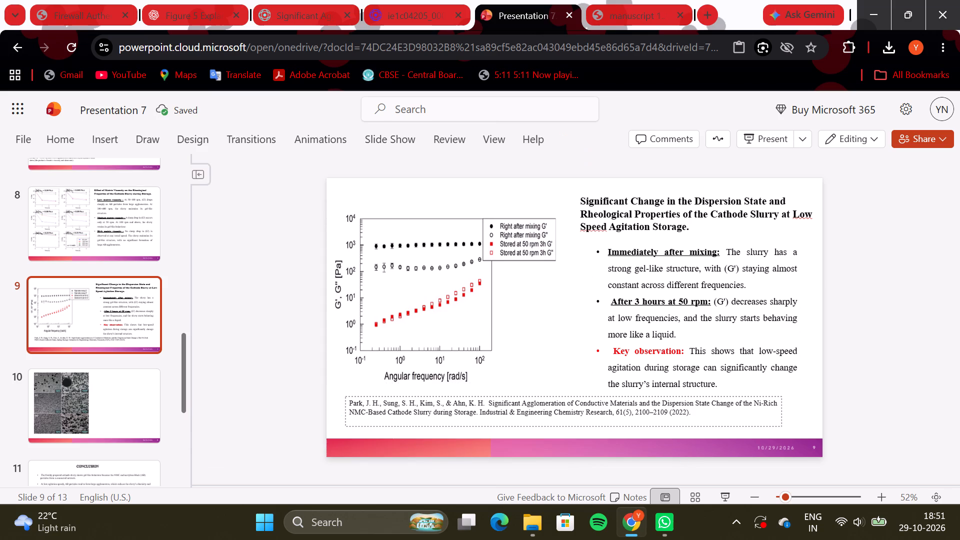
Extend the slide 9 reference box to the graph's left edge and narrow its right side so the text wraps to three lines.
{"action": "left_click", "coordinate": [382, 408]}
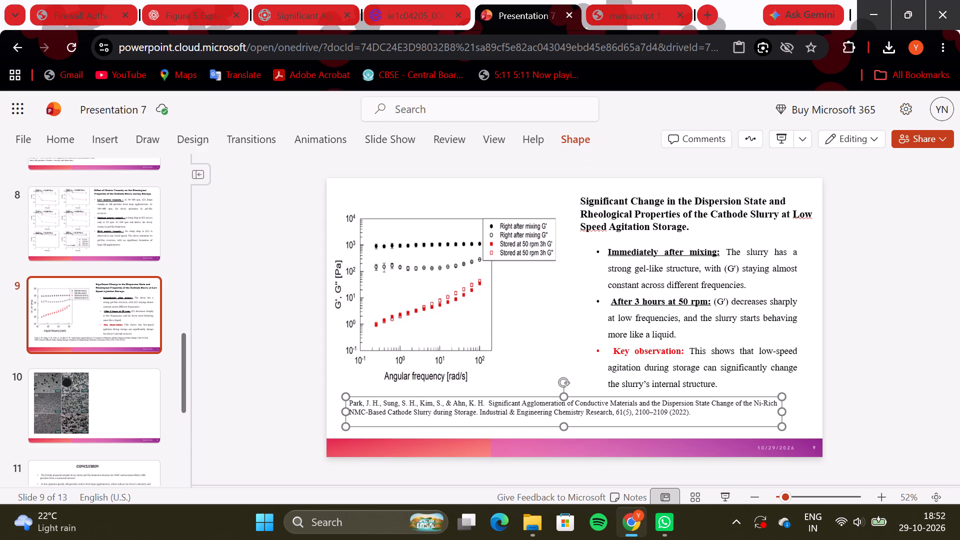
{"action": "left_click_drag", "start_coordinate": [347, 408], "coordinate": [339, 410]}
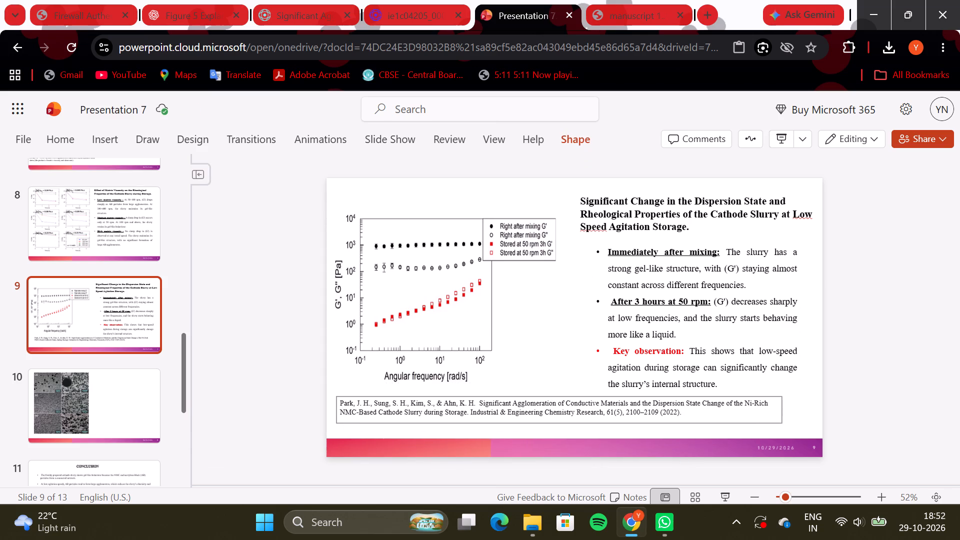
{"action": "left_click_drag", "start_coordinate": [339, 410], "coordinate": [336, 410]}
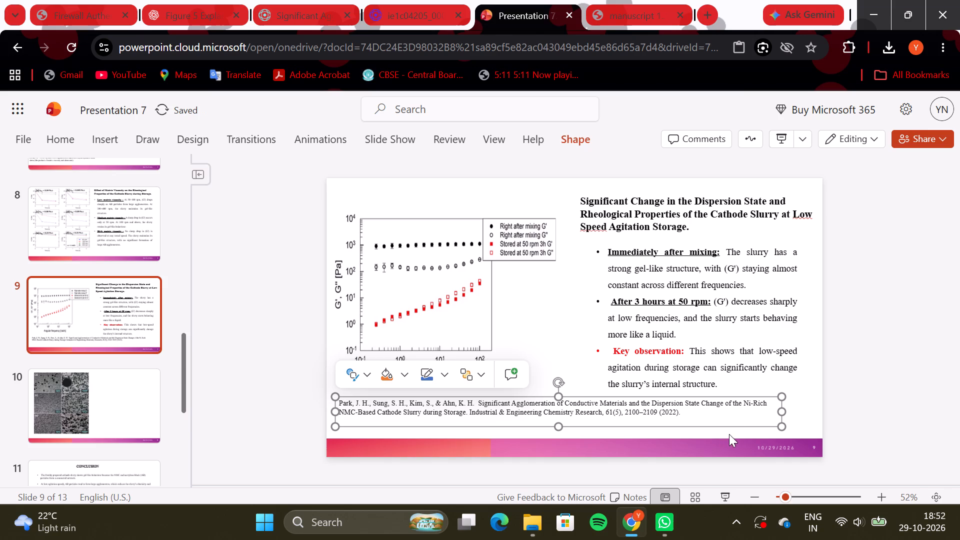
{"action": "left_click_drag", "start_coordinate": [785, 427], "coordinate": [748, 424]}
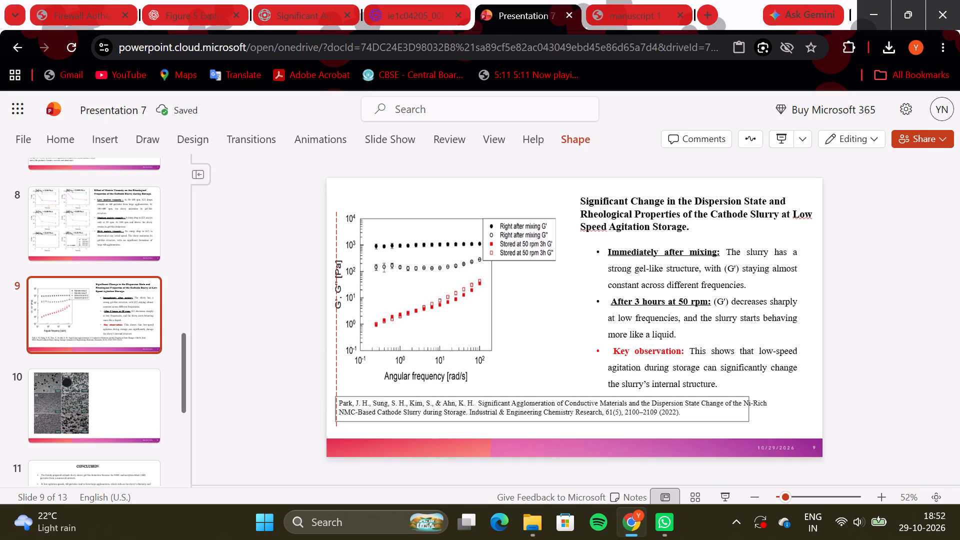
{"action": "left_click_drag", "start_coordinate": [748, 424], "coordinate": [698, 424]}
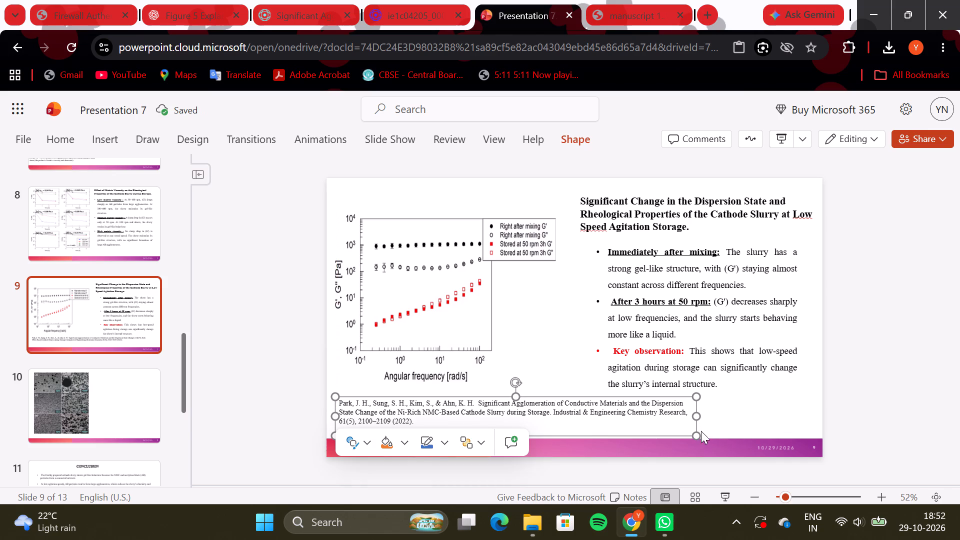
{"action": "left_click_drag", "start_coordinate": [697, 439], "coordinate": [668, 430]}
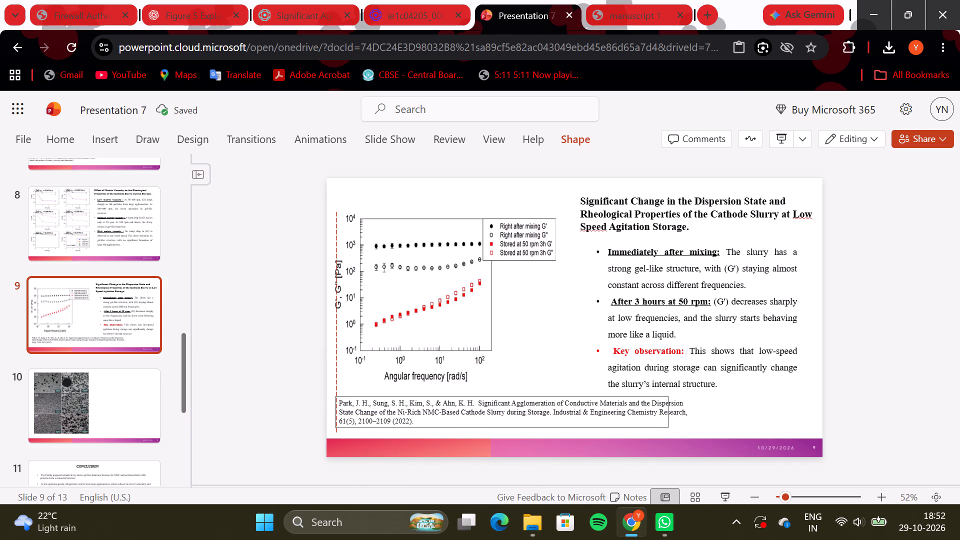
{"action": "left_click_drag", "start_coordinate": [668, 430], "coordinate": [670, 430]}
{"action": "left_click", "coordinate": [750, 401]}
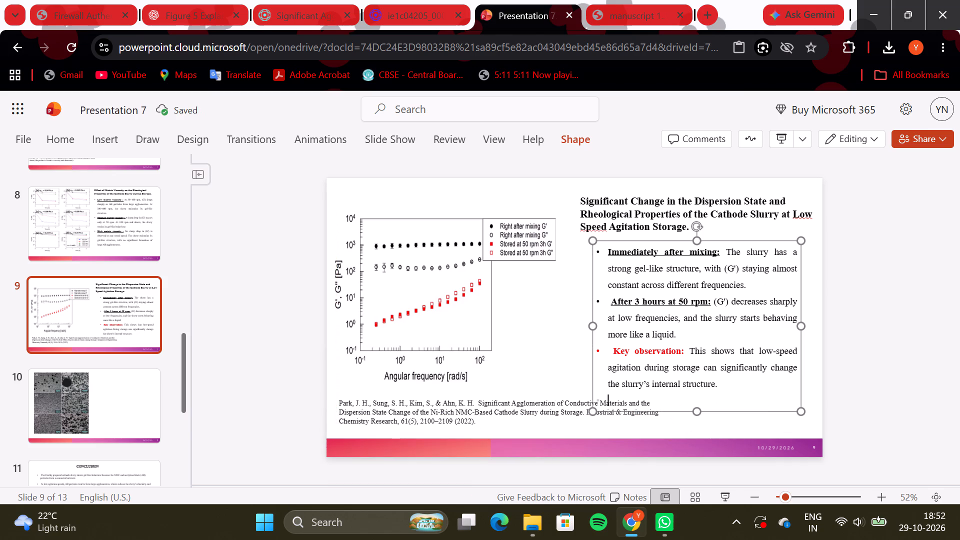
{"action": "left_click", "coordinate": [771, 445]}
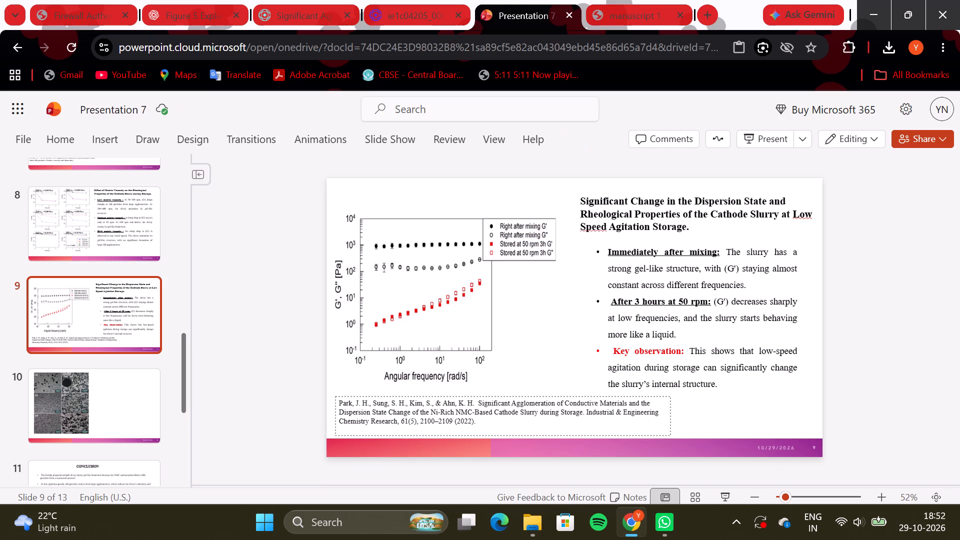
Nudge the reference text box on slide 9 slightly left and down, so its lower edge meets the footer band.
{"action": "left_click", "coordinate": [400, 417]}
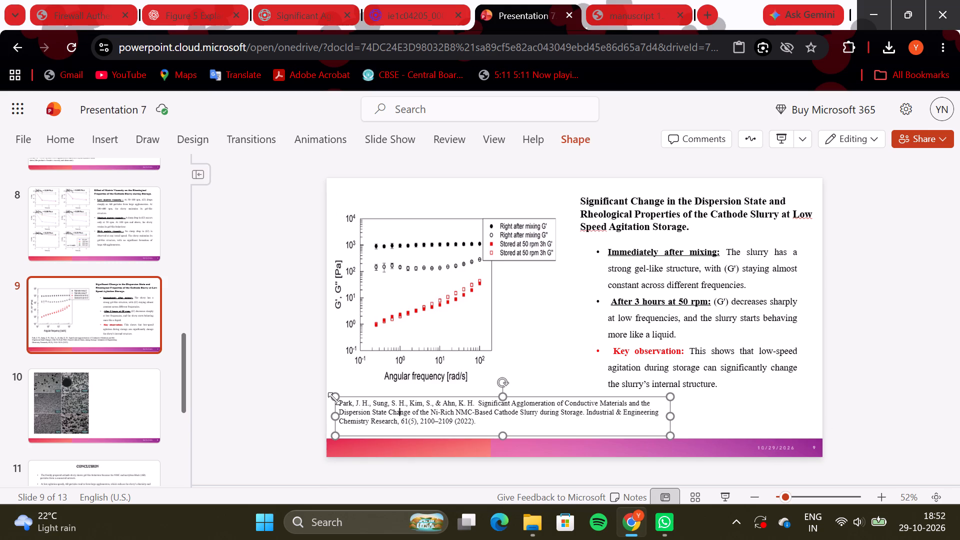
{"action": "left_click", "coordinate": [339, 399]}
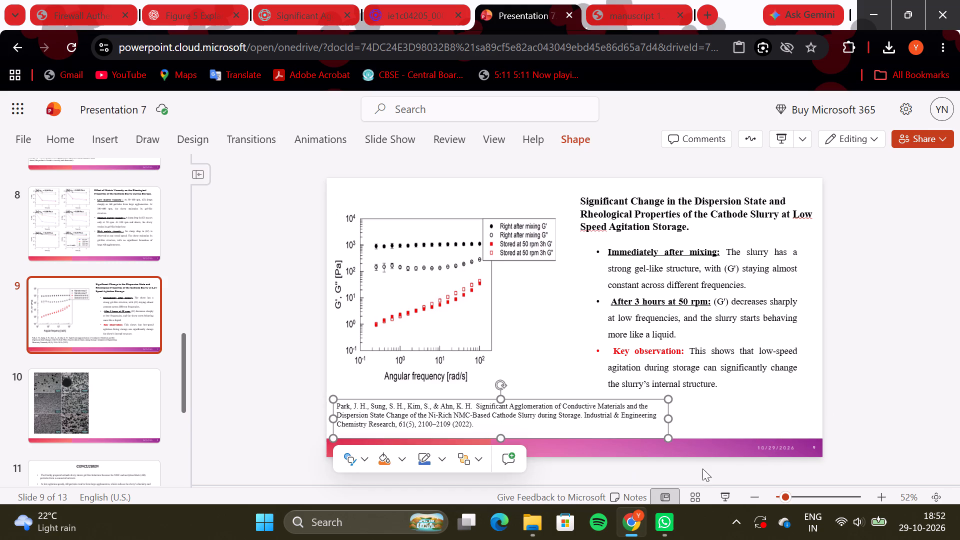
{"action": "left_click", "coordinate": [866, 394]}
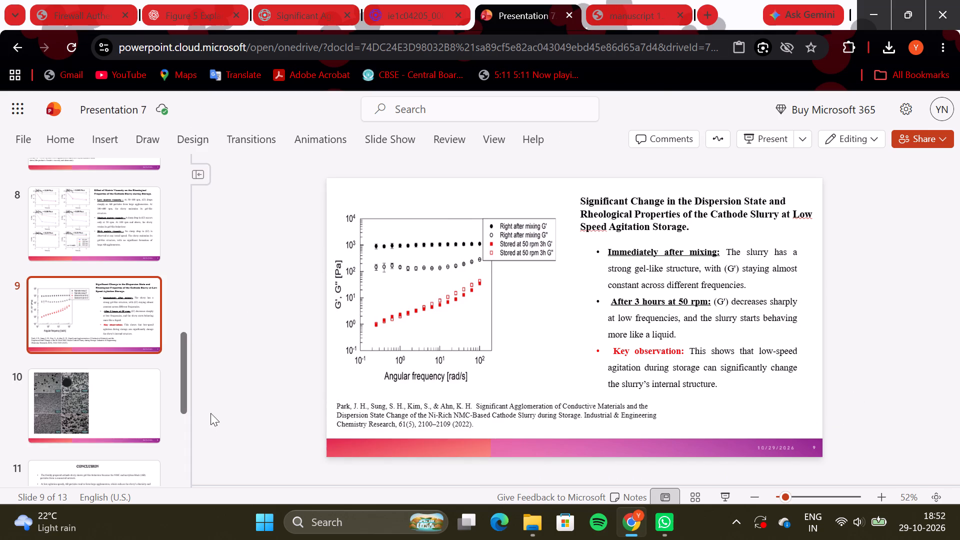
Set the font size of the whole reference text on slide 9 to 13.
{"action": "left_click", "coordinate": [340, 407]}
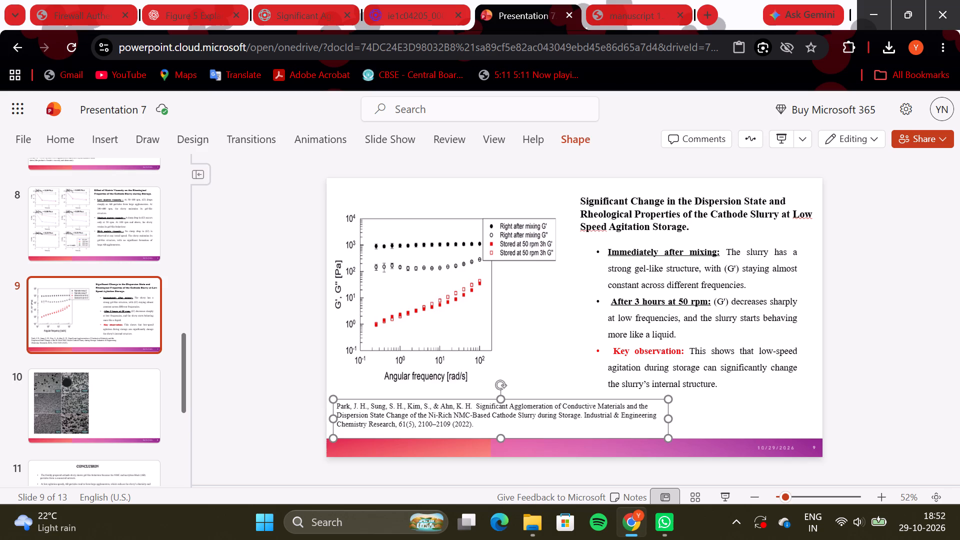
{"action": "left_click", "coordinate": [337, 404]}
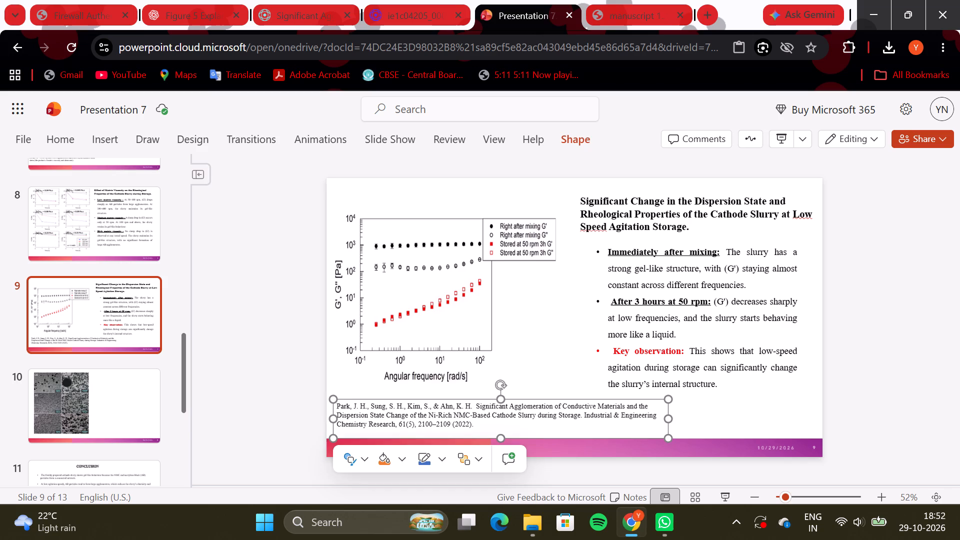
{"action": "left_click_drag", "start_coordinate": [481, 426], "coordinate": [328, 402]}
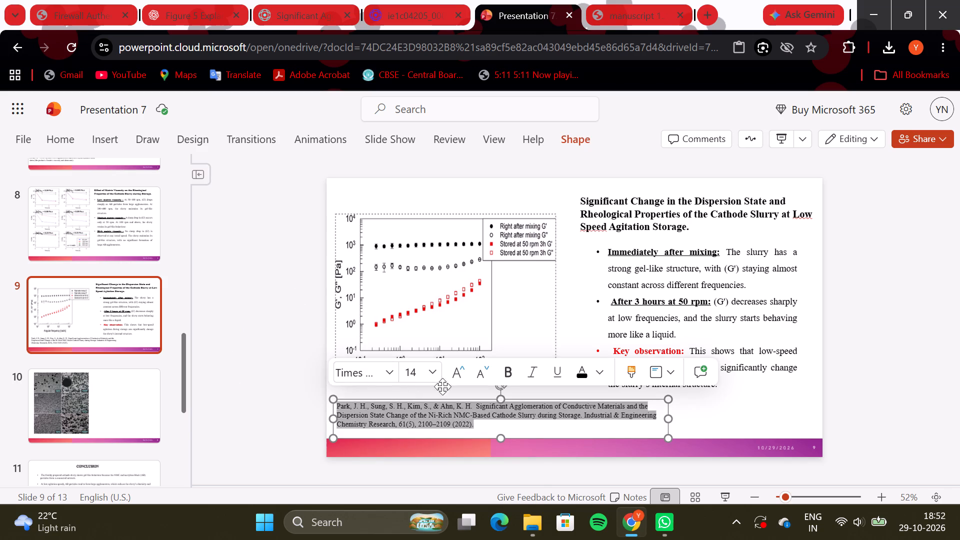
{"action": "left_click", "coordinate": [419, 372]}
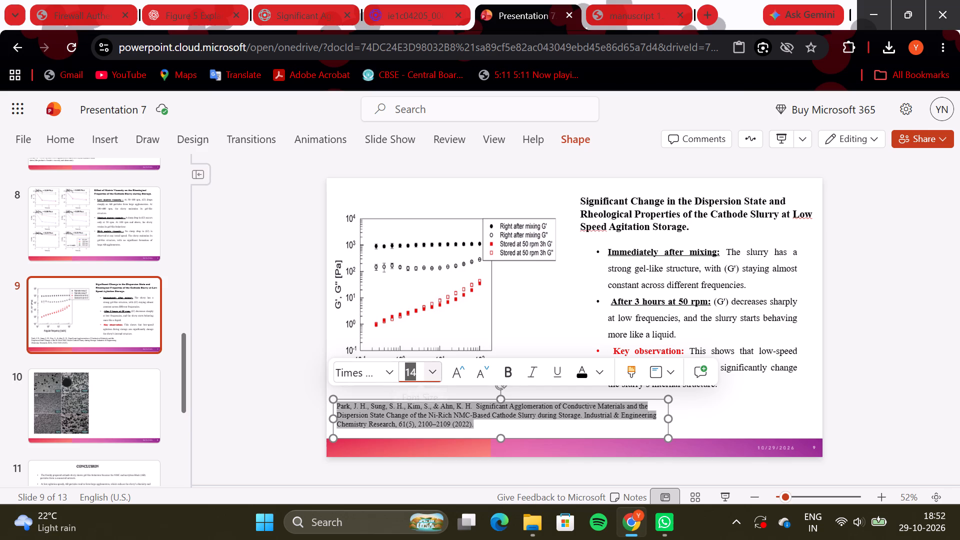
{"action": "left_click", "coordinate": [419, 372]}
{"action": "key", "text": "BackSpace"}
{"action": "key", "text": "3"}
{"action": "key", "text": "Return"}
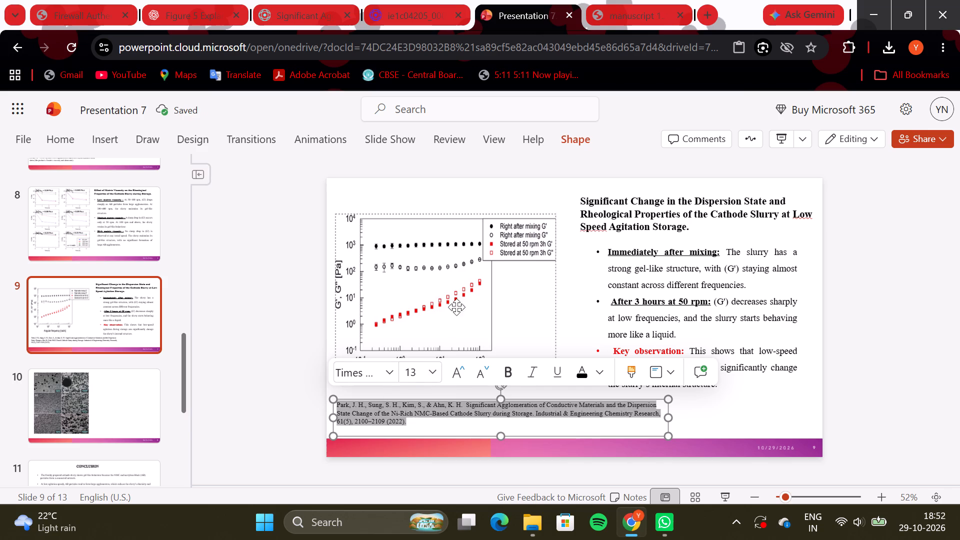
{"action": "left_click", "coordinate": [723, 418]}
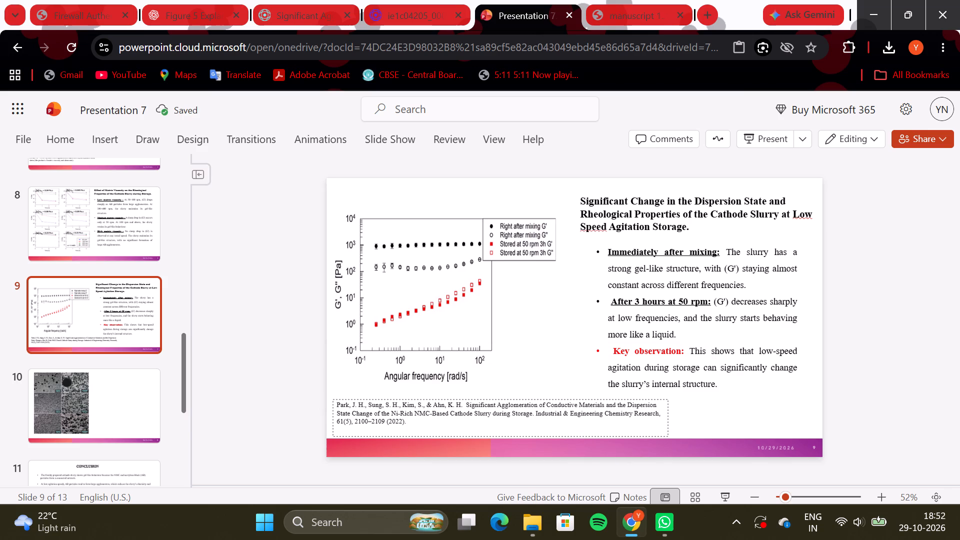
Shrink the slide 9 reference box from its lower-right corner, keeping three lines of text and clearing the footer band.
{"action": "left_click", "coordinate": [548, 414]}
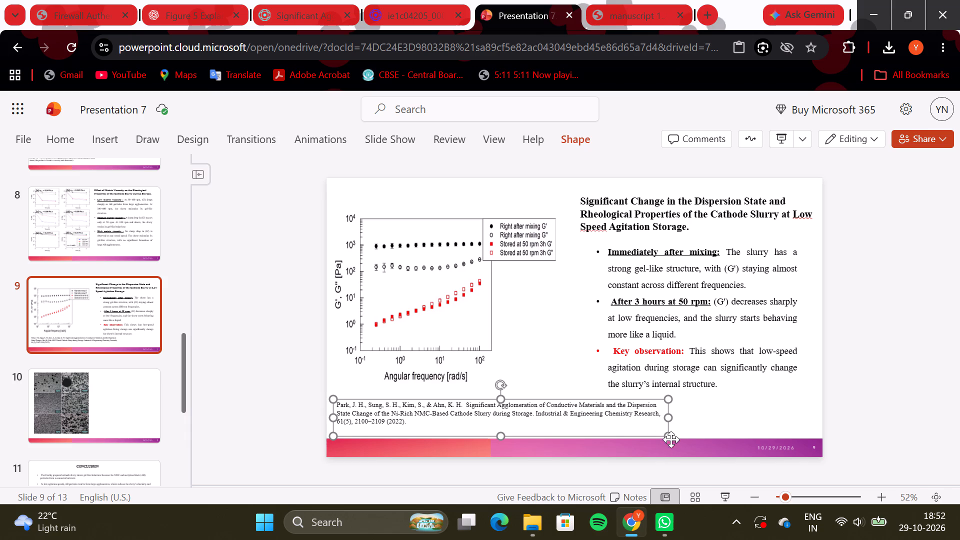
{"action": "left_click_drag", "start_coordinate": [671, 438], "coordinate": [630, 431]}
{"action": "left_click", "coordinate": [631, 430]}
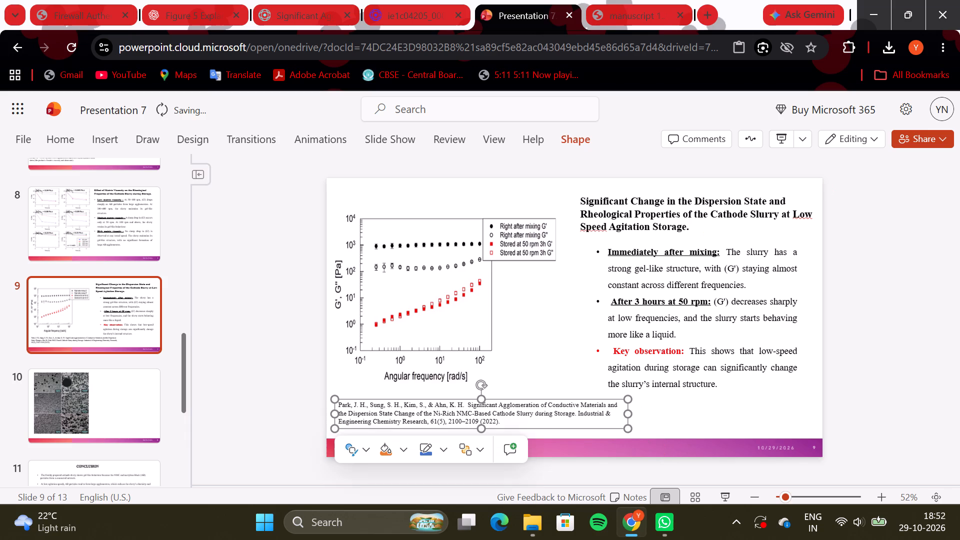
{"action": "left_click", "coordinate": [665, 419]}
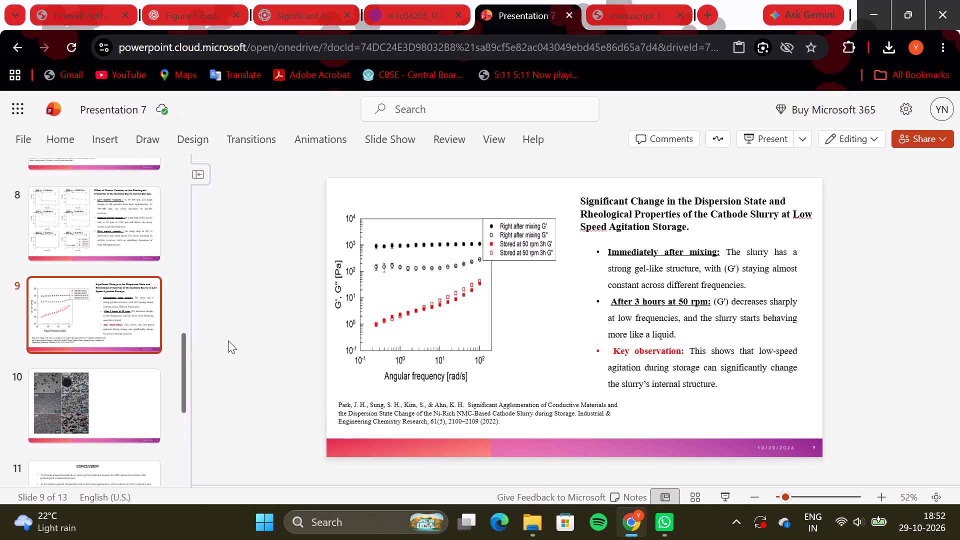
{"action": "left_click", "coordinate": [120, 392]}
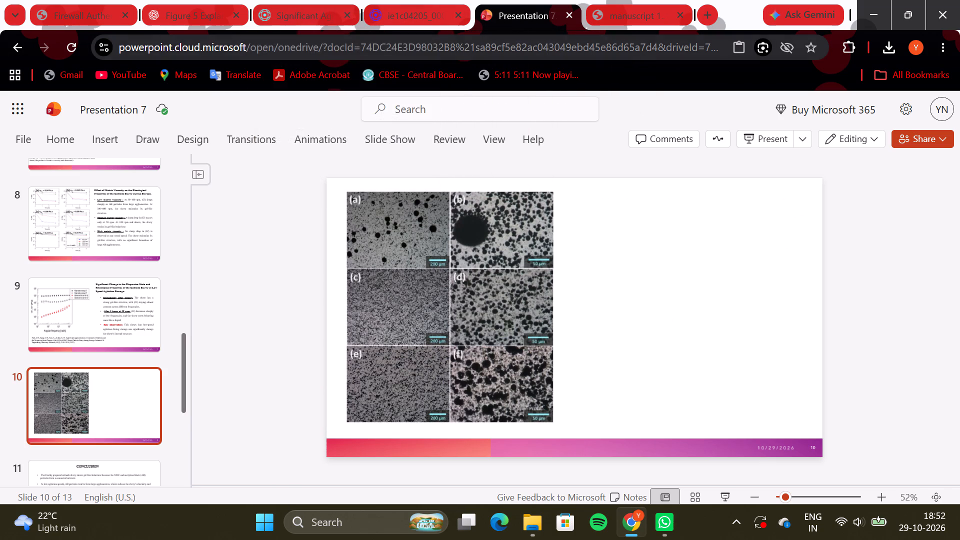
{"action": "left_click", "coordinate": [641, 22]}
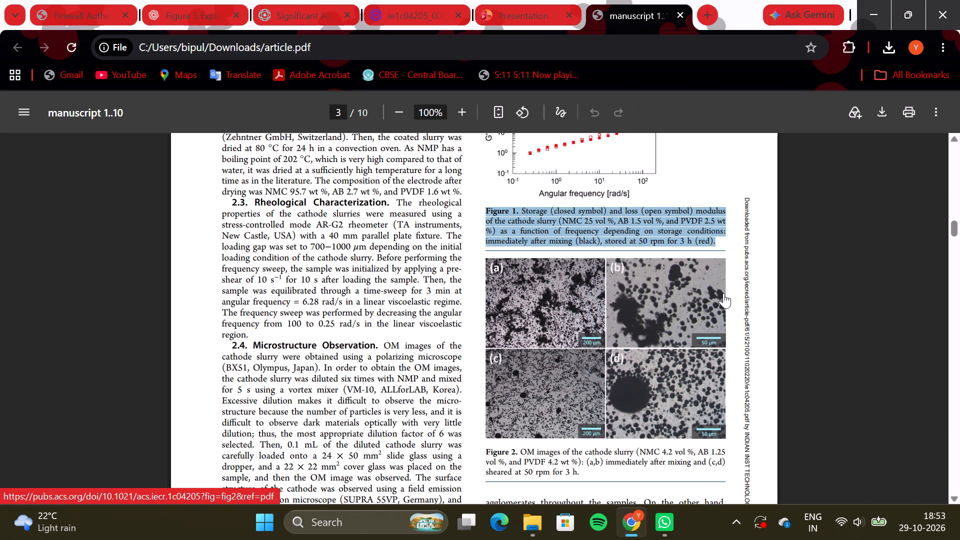
{"action": "left_click", "coordinate": [392, 345]}
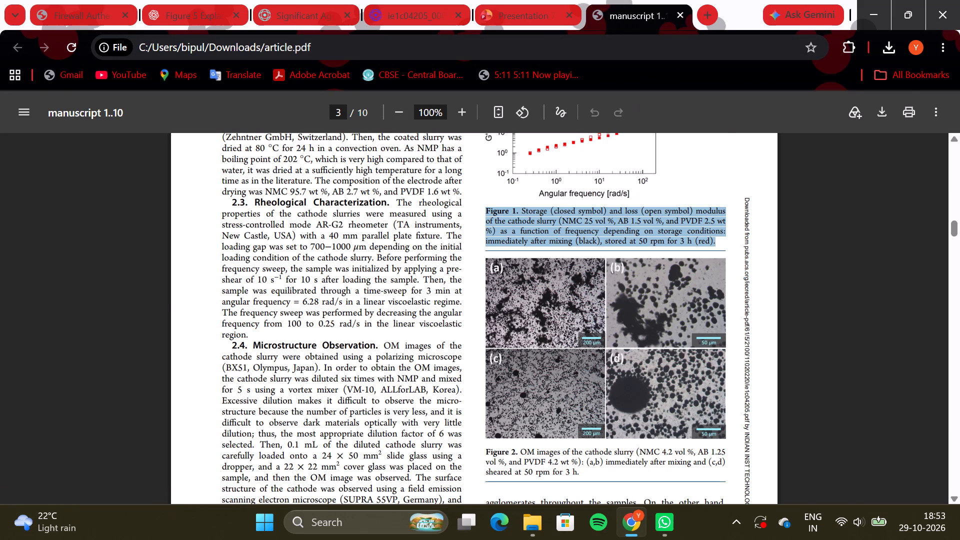
{"action": "scroll", "coordinate": [395, 343], "scroll_direction": "down", "scroll_amount": 14}
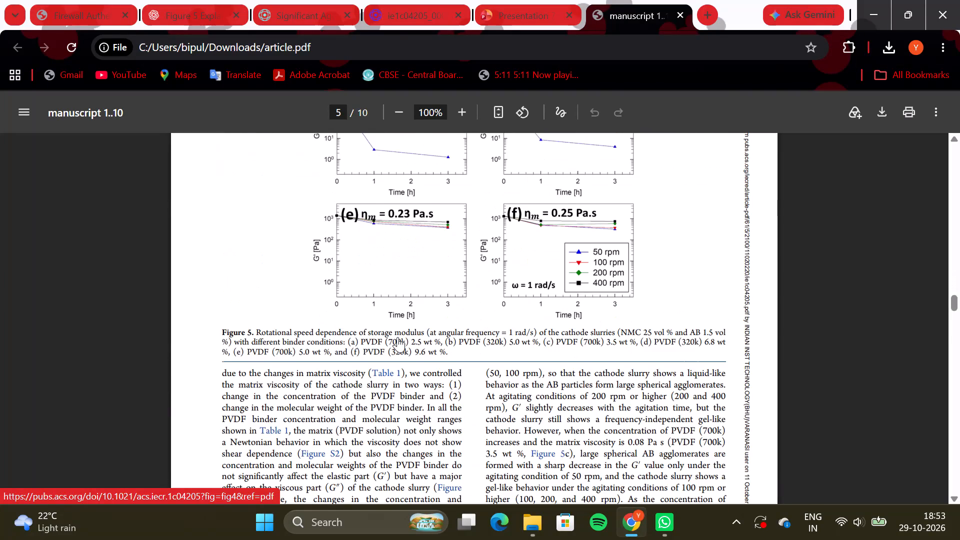
{"action": "scroll", "coordinate": [397, 337], "scroll_direction": "down", "scroll_amount": 14}
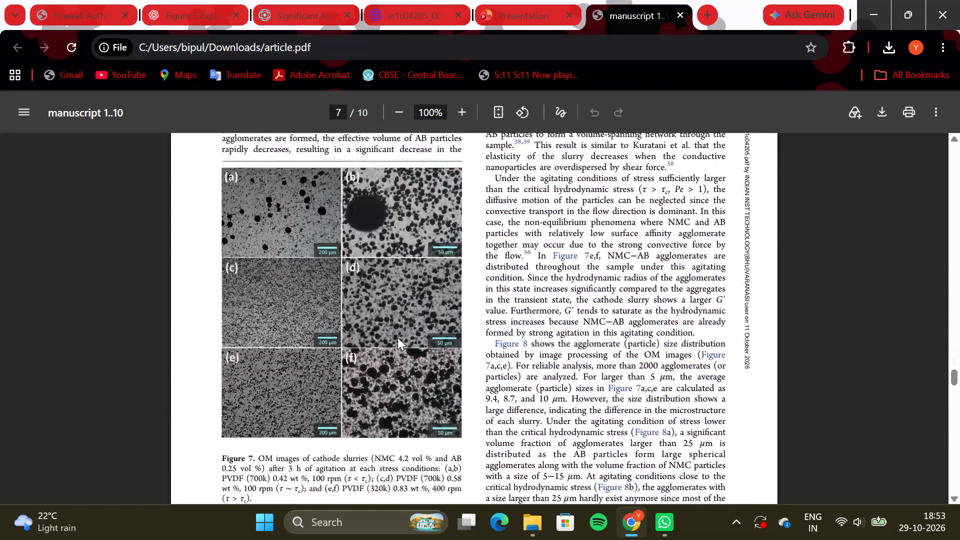
{"action": "scroll", "coordinate": [397, 340], "scroll_direction": "down", "scroll_amount": 1}
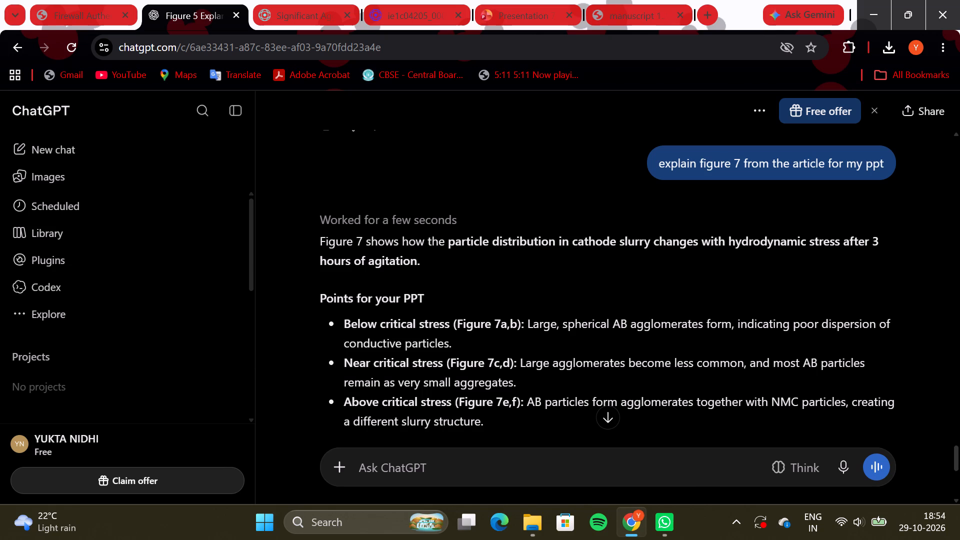
In Presentation 7, review slides 5 to 8 for their headings, explanation points and image references.
{"action": "left_click", "coordinate": [529, 18]}
{"action": "scroll", "coordinate": [122, 232], "scroll_direction": "up", "scroll_amount": 1}
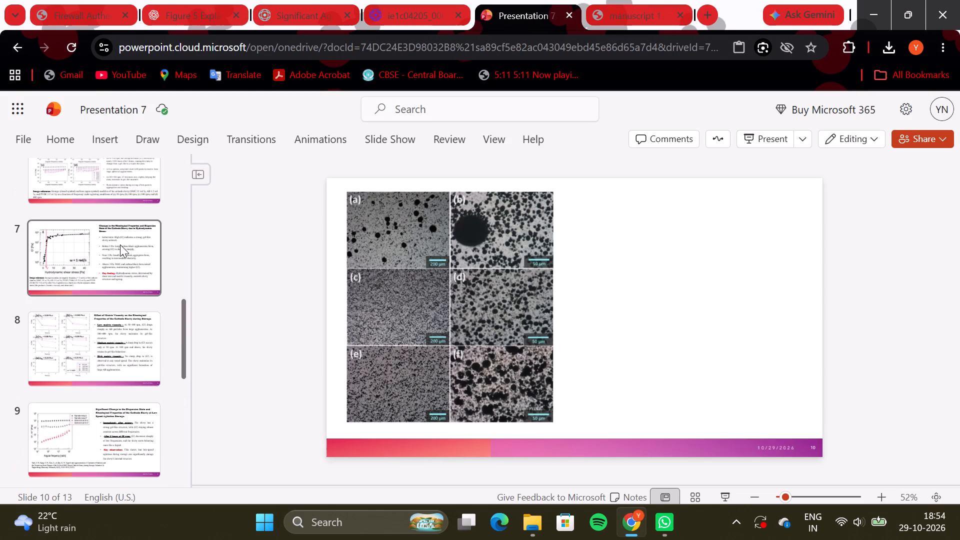
{"action": "left_click", "coordinate": [120, 244]}
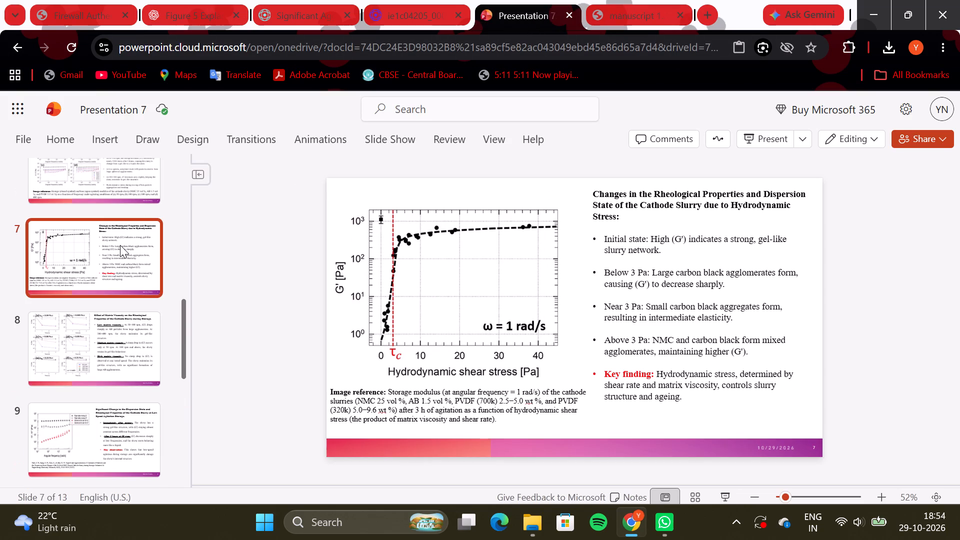
{"action": "scroll", "coordinate": [120, 246], "scroll_direction": "up", "scroll_amount": 1}
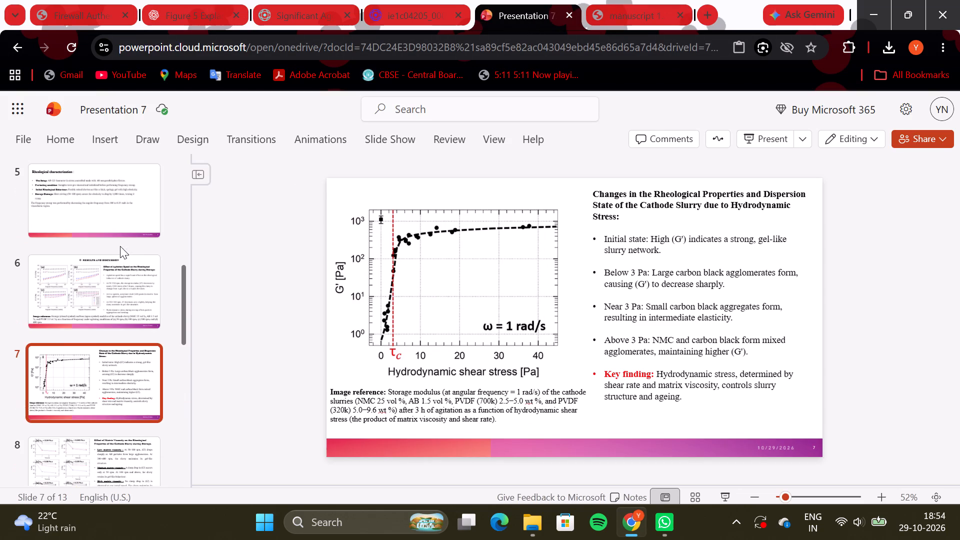
{"action": "left_click", "coordinate": [118, 276]}
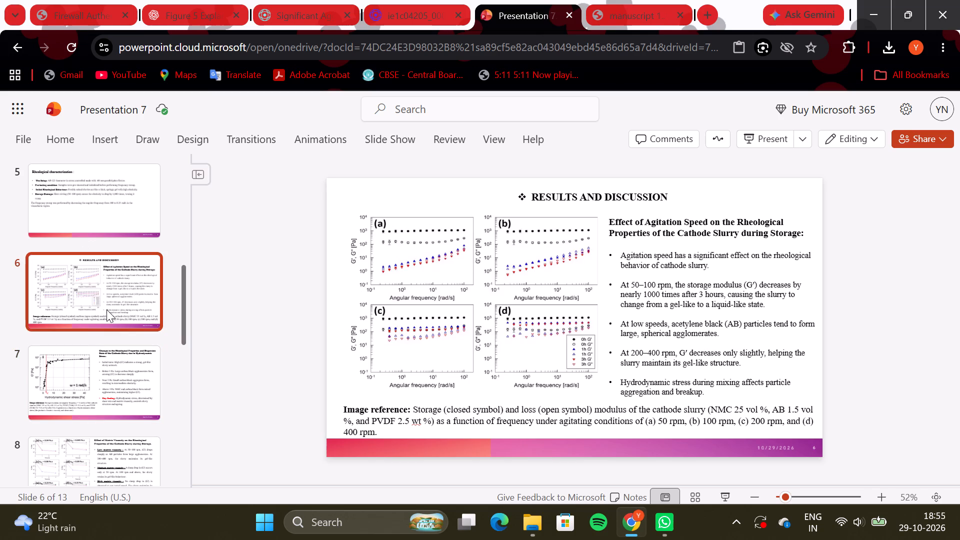
{"action": "left_click", "coordinate": [94, 174]}
{"action": "left_click", "coordinate": [111, 277]}
{"action": "left_click", "coordinate": [115, 411]}
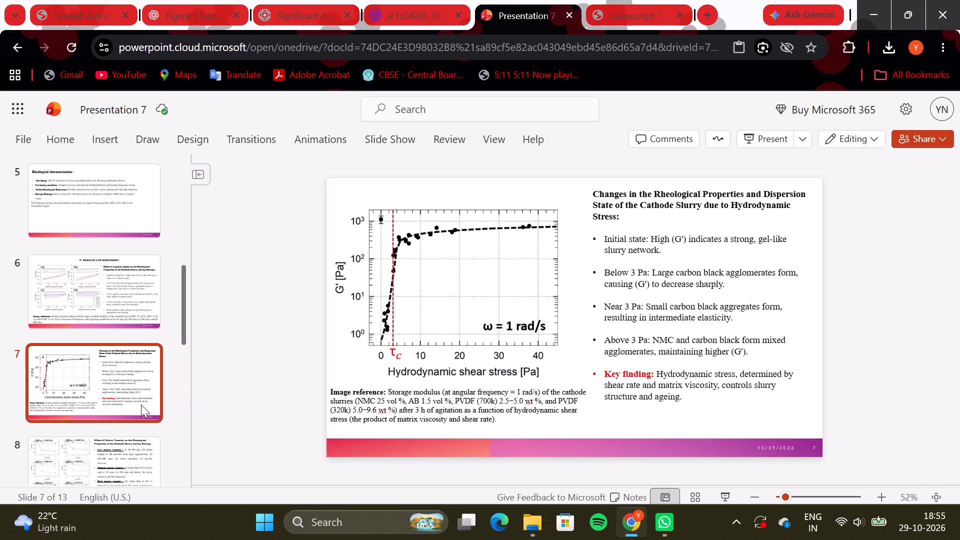
{"action": "left_click", "coordinate": [116, 464]}
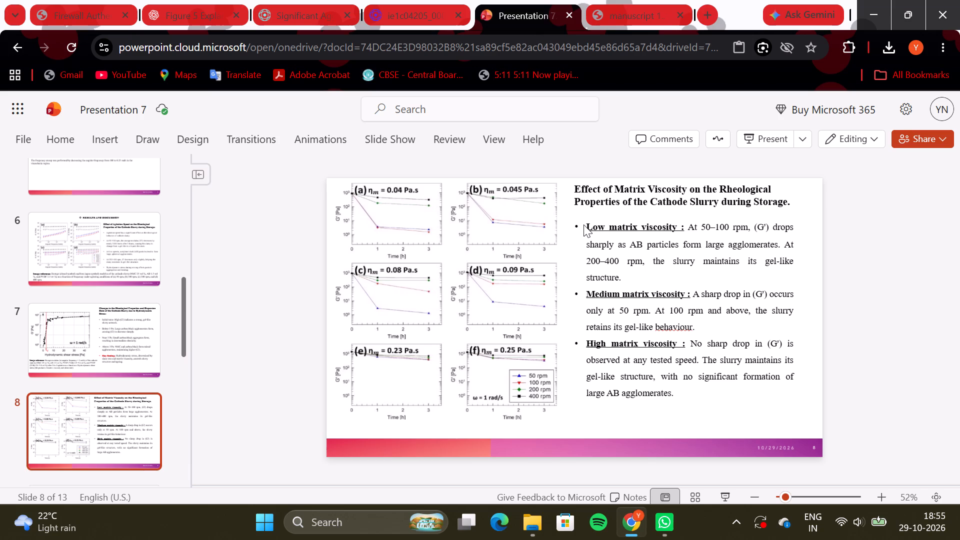
{"action": "scroll", "coordinate": [125, 357], "scroll_direction": "down", "scroll_amount": 2}
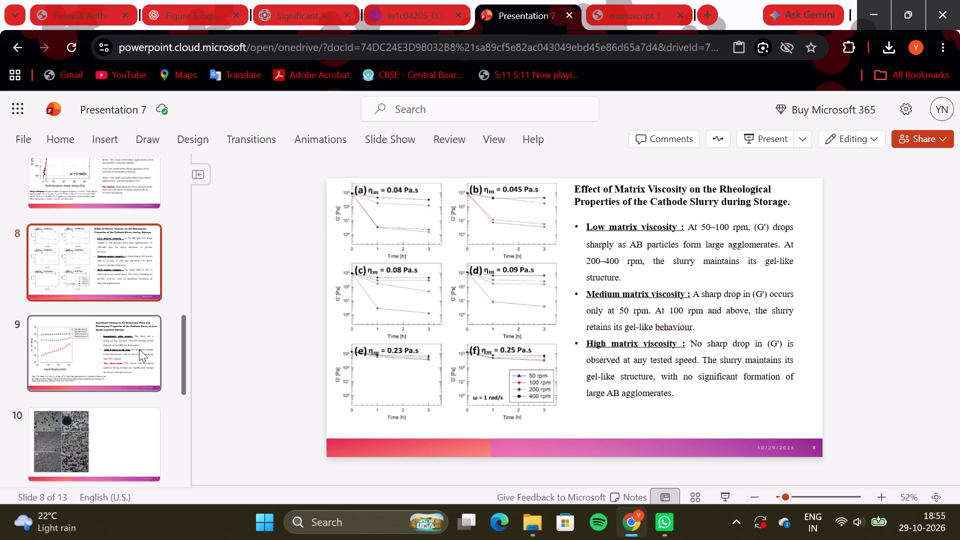
Open slide 10 and insert an empty text box in the blank area beside the six-panel OM image figure.
{"action": "left_click", "coordinate": [134, 359]}
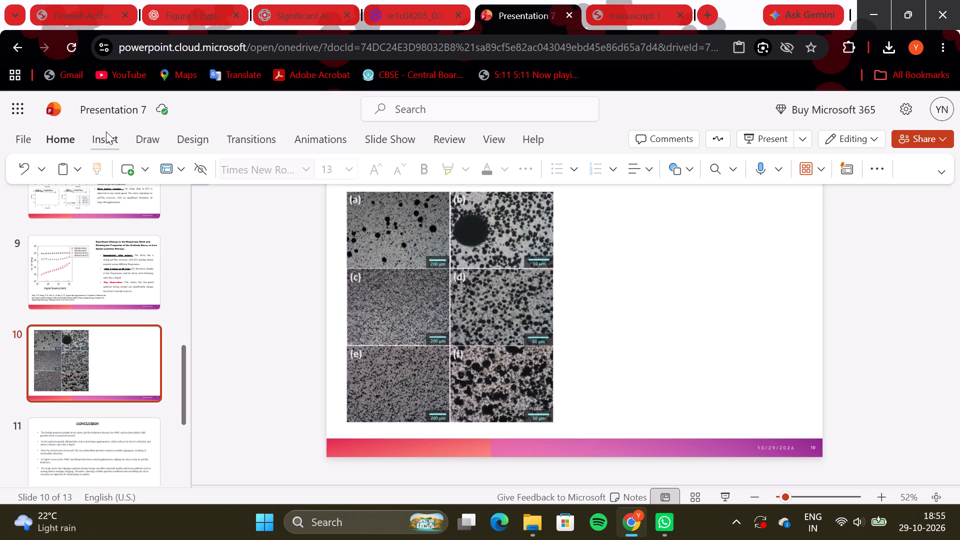
{"action": "left_click", "coordinate": [102, 131]}
{"action": "left_click", "coordinate": [129, 165]}
{"action": "left_click", "coordinate": [627, 269]}
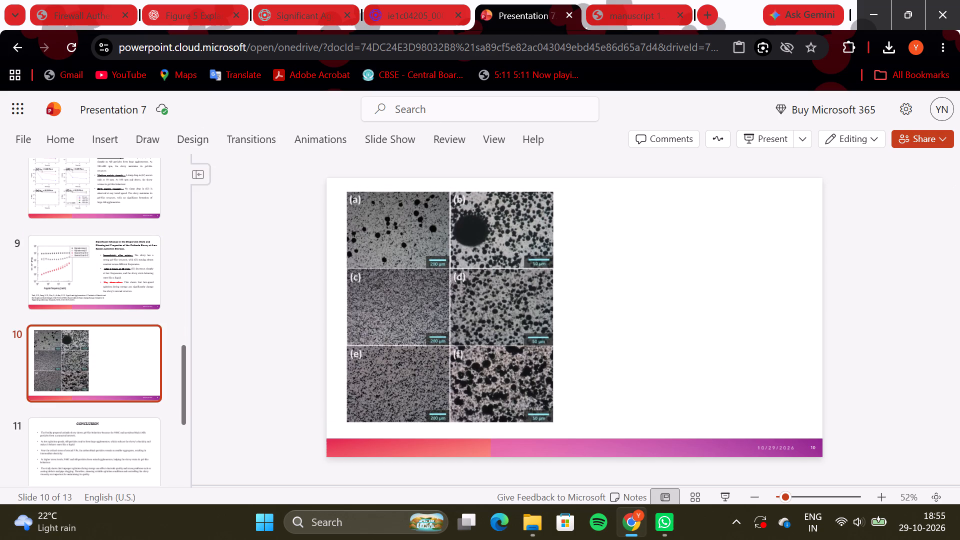
{"action": "left_click", "coordinate": [624, 18]}
{"action": "scroll", "coordinate": [584, 256], "scroll_direction": "up", "scroll_amount": 5}
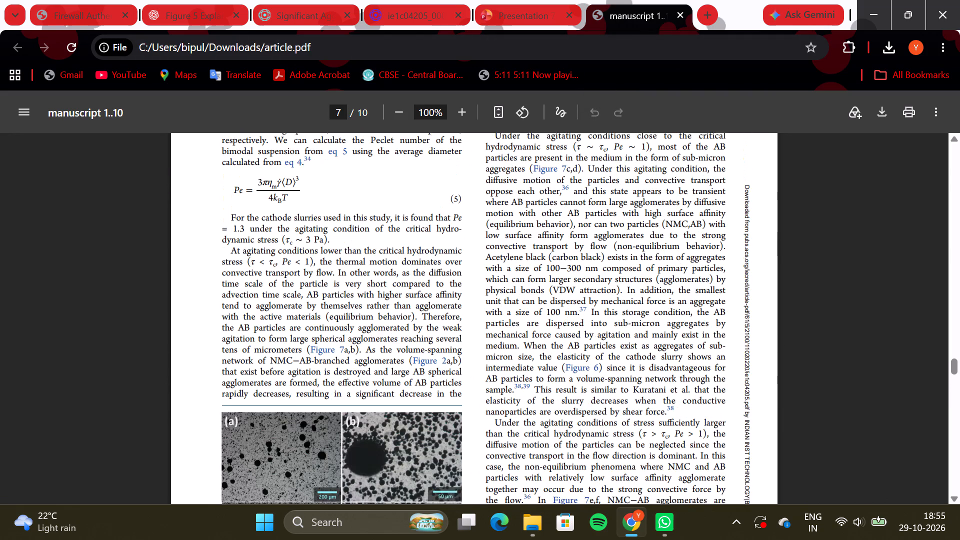
{"action": "scroll", "coordinate": [584, 256], "scroll_direction": "up", "scroll_amount": 1}
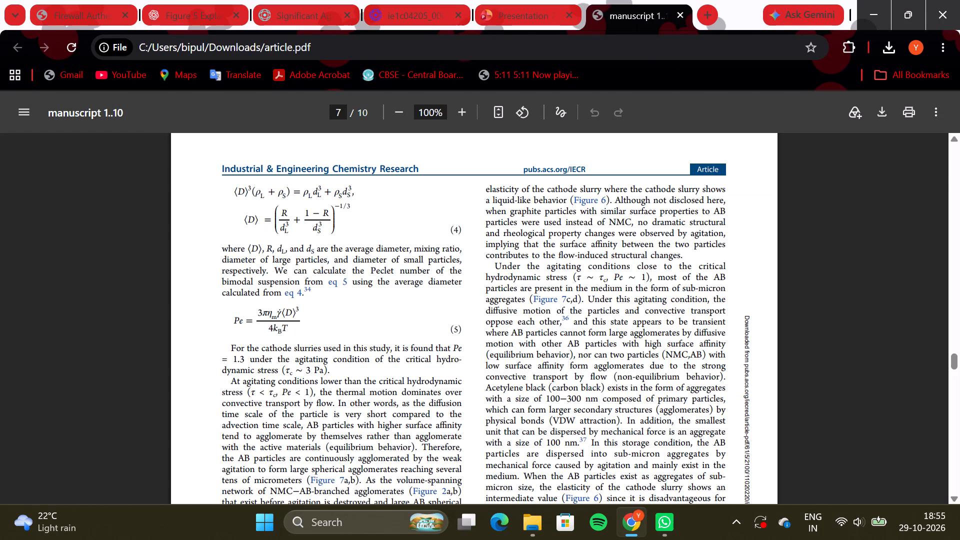
{"action": "scroll", "coordinate": [603, 219], "scroll_direction": "down", "scroll_amount": 1}
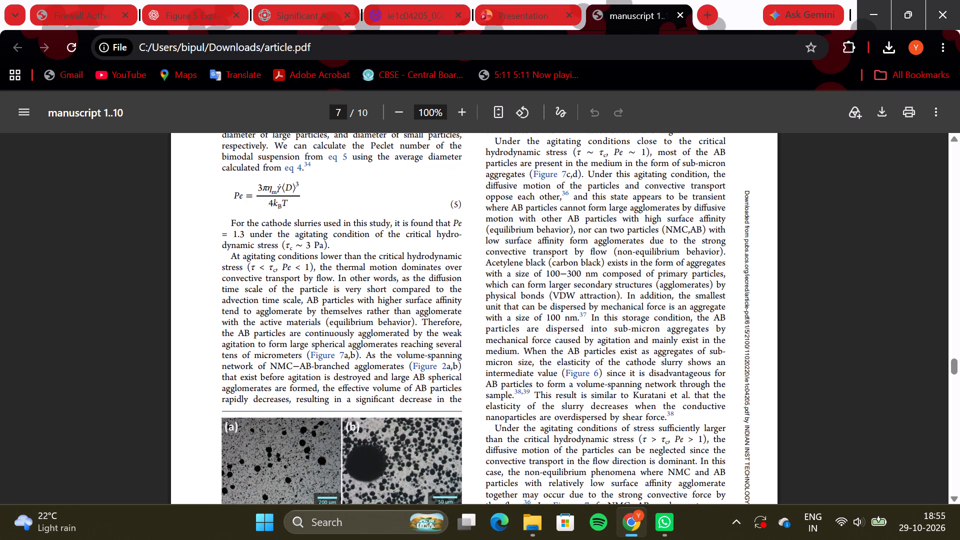
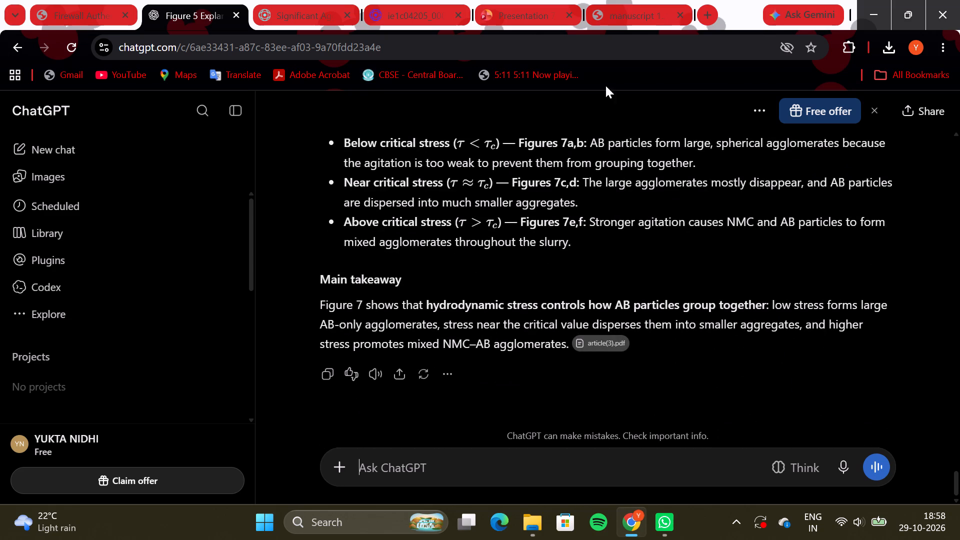
Switch to the article PDF and examine Figure 7 with page 7's agitating-condition discussion, checking back to Figure 6 and section 3.4 on page 6.
{"action": "left_click", "coordinate": [620, 3]}
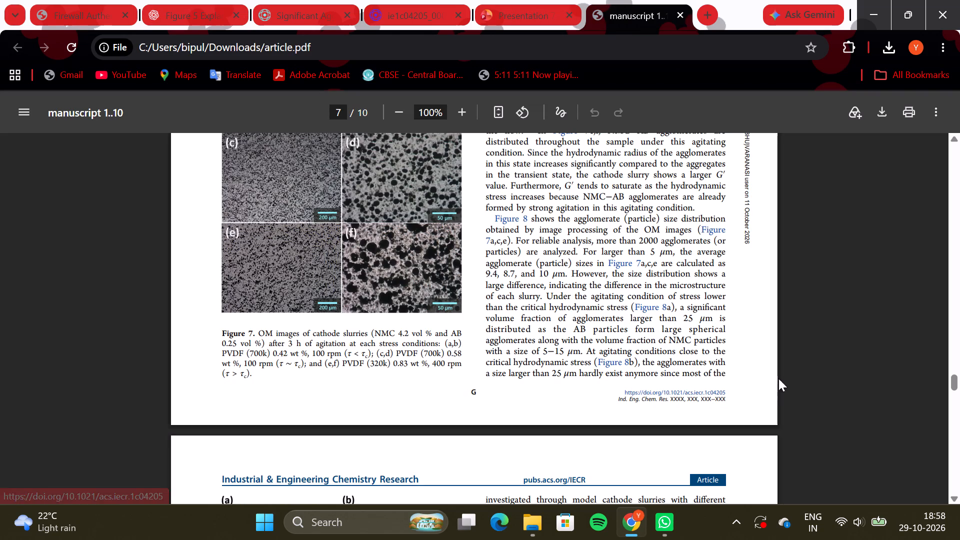
{"action": "scroll", "coordinate": [792, 379], "scroll_direction": "up", "scroll_amount": 1}
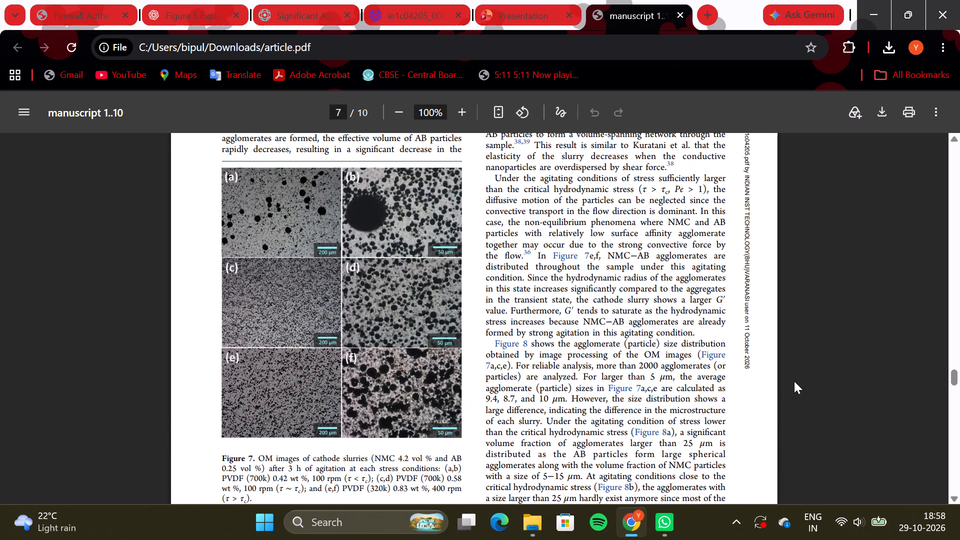
{"action": "scroll", "coordinate": [794, 381], "scroll_direction": "up", "scroll_amount": 2}
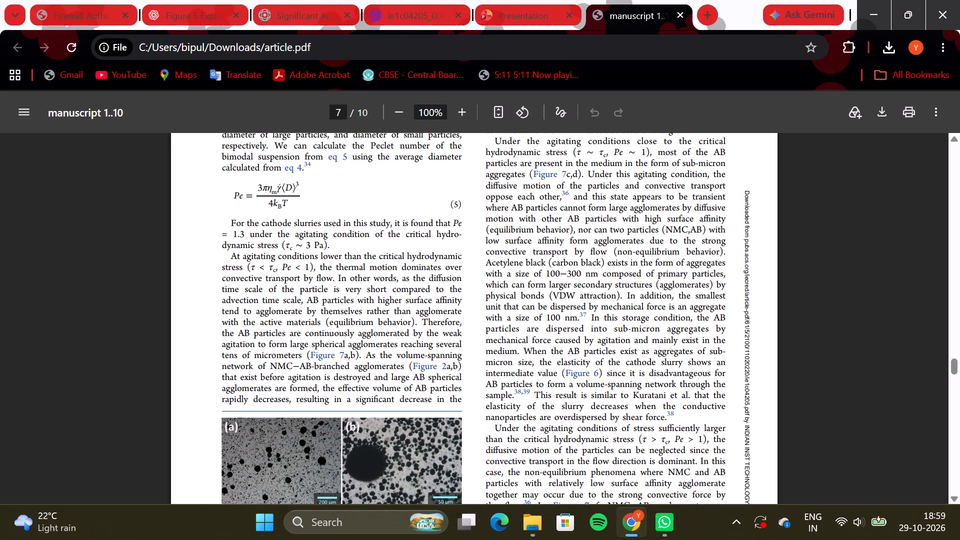
{"action": "scroll", "coordinate": [563, 387], "scroll_direction": "up", "scroll_amount": 1}
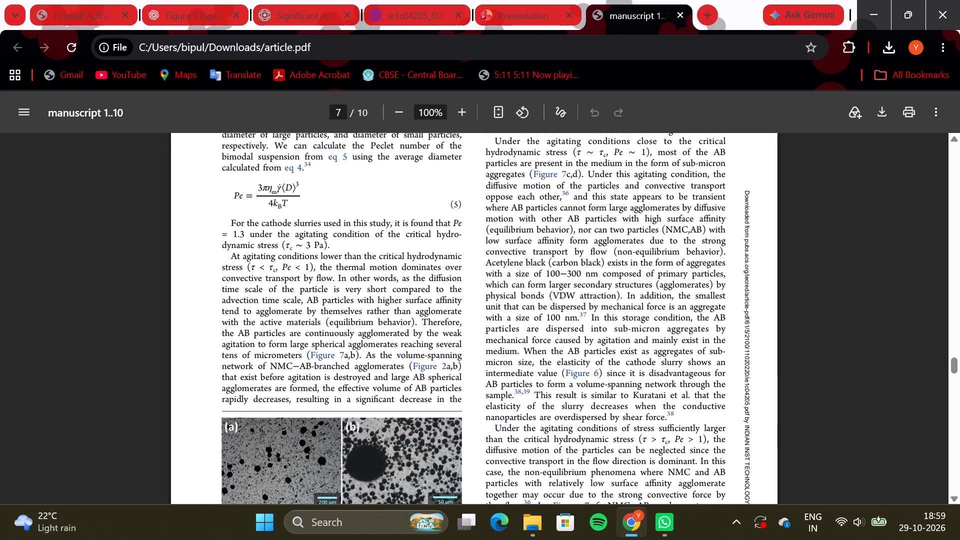
{"action": "scroll", "coordinate": [563, 387], "scroll_direction": "up", "scroll_amount": 2}
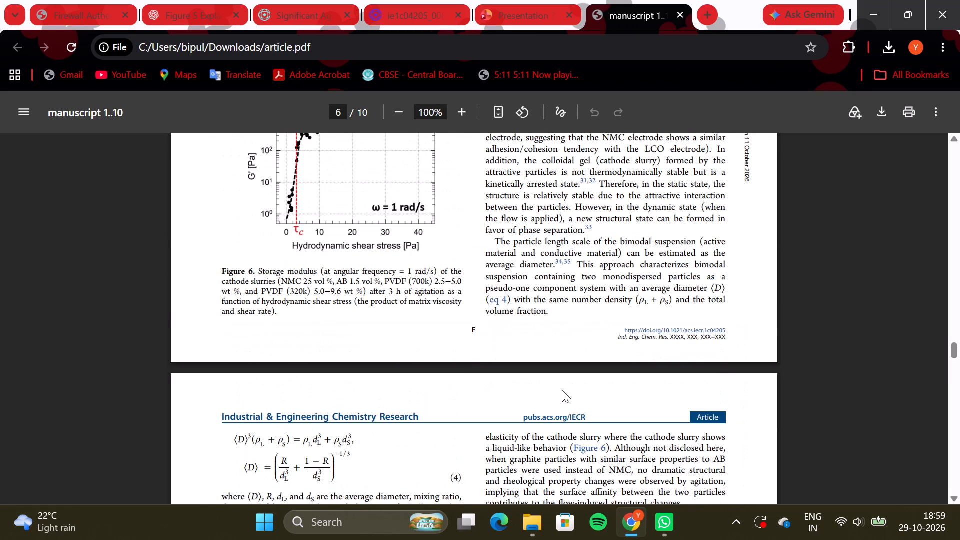
{"action": "scroll", "coordinate": [561, 391], "scroll_direction": "up", "scroll_amount": 1}
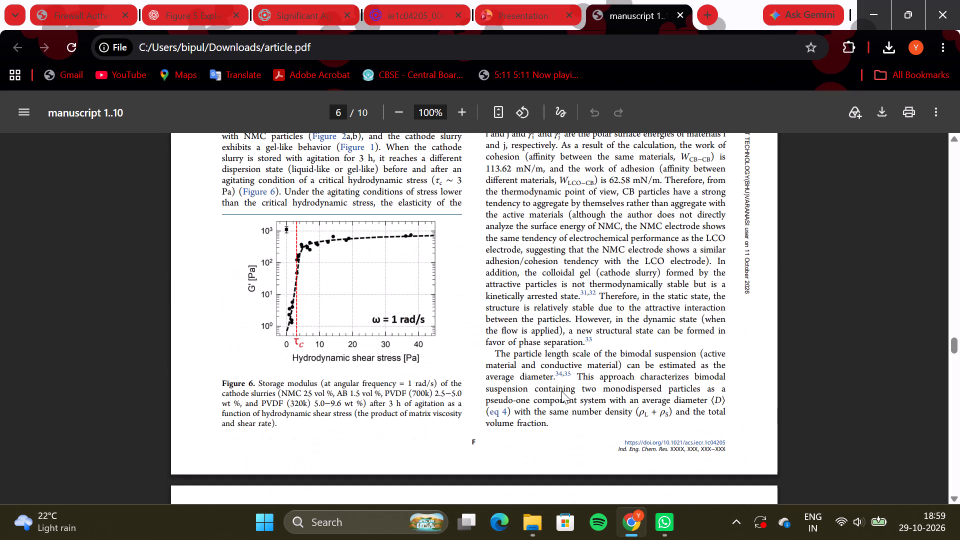
{"action": "scroll", "coordinate": [561, 391], "scroll_direction": "up", "scroll_amount": 2}
{"action": "scroll", "coordinate": [561, 395], "scroll_direction": "down", "scroll_amount": 1}
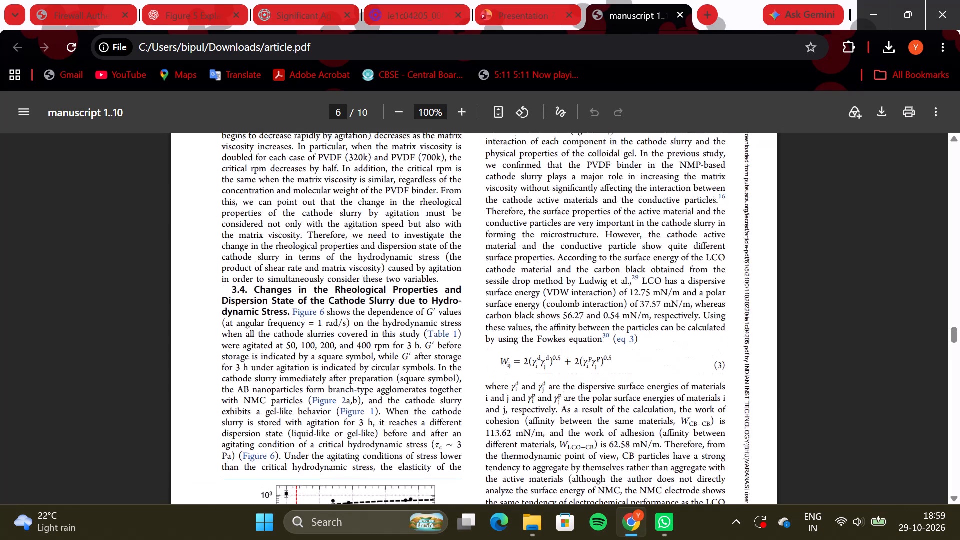
{"action": "scroll", "coordinate": [561, 395], "scroll_direction": "down", "scroll_amount": 8}
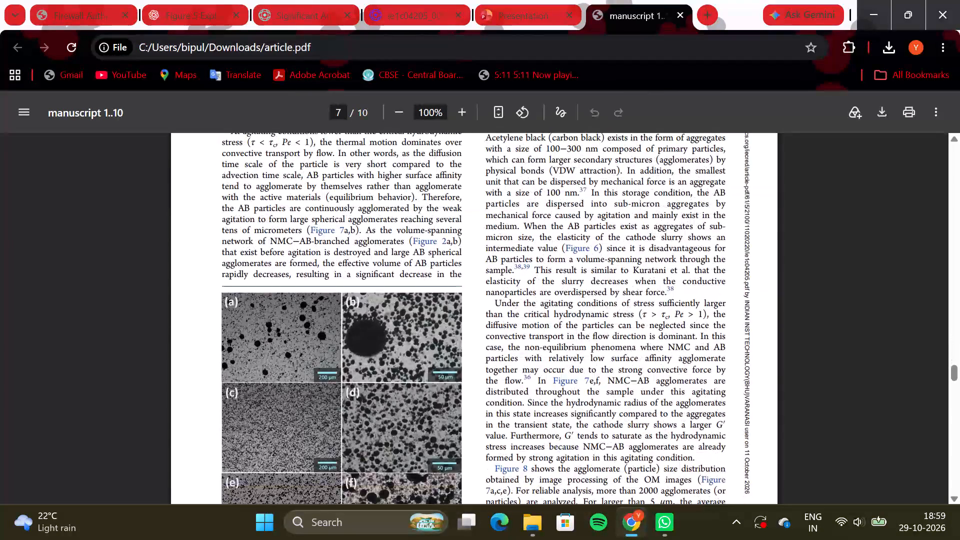
{"action": "scroll", "coordinate": [561, 402], "scroll_direction": "up", "scroll_amount": 3}
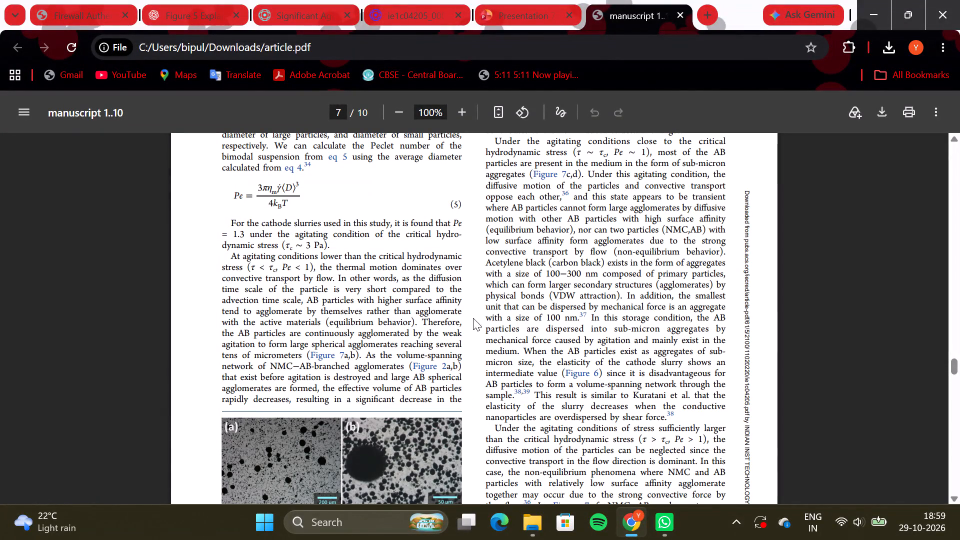
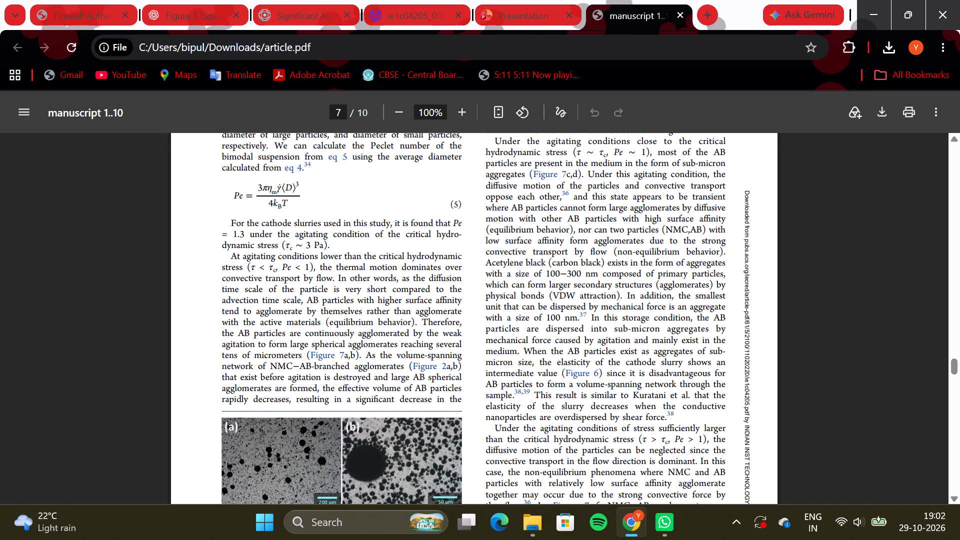
{"action": "scroll", "coordinate": [456, 348], "scroll_direction": "up", "scroll_amount": 1}
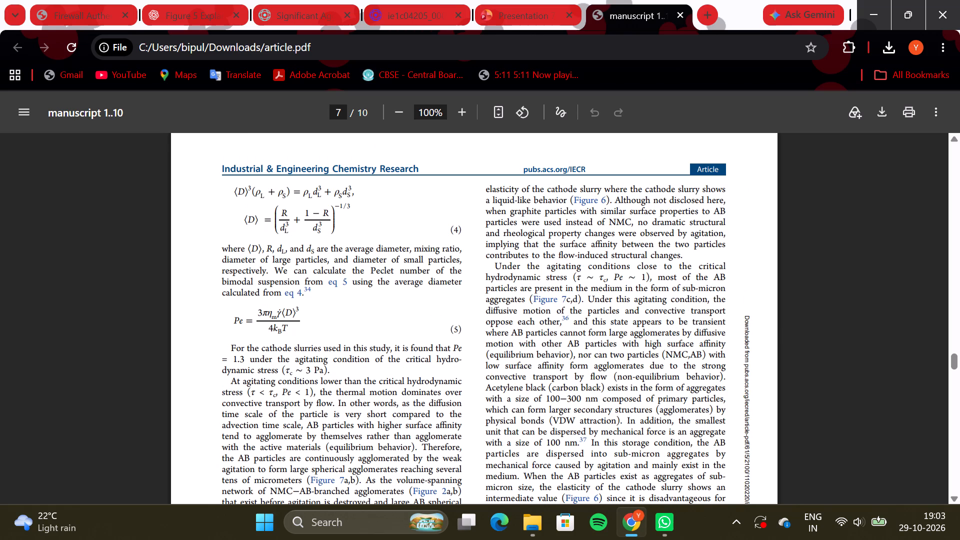
{"action": "scroll", "coordinate": [465, 336], "scroll_direction": "down", "scroll_amount": 1}
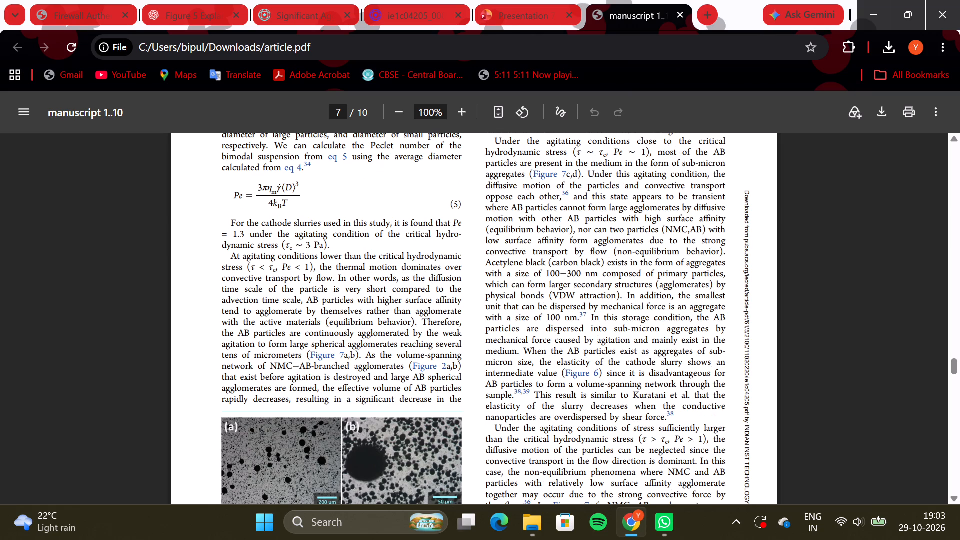
{"action": "left_click_drag", "start_coordinate": [230, 253], "coordinate": [473, 386]}
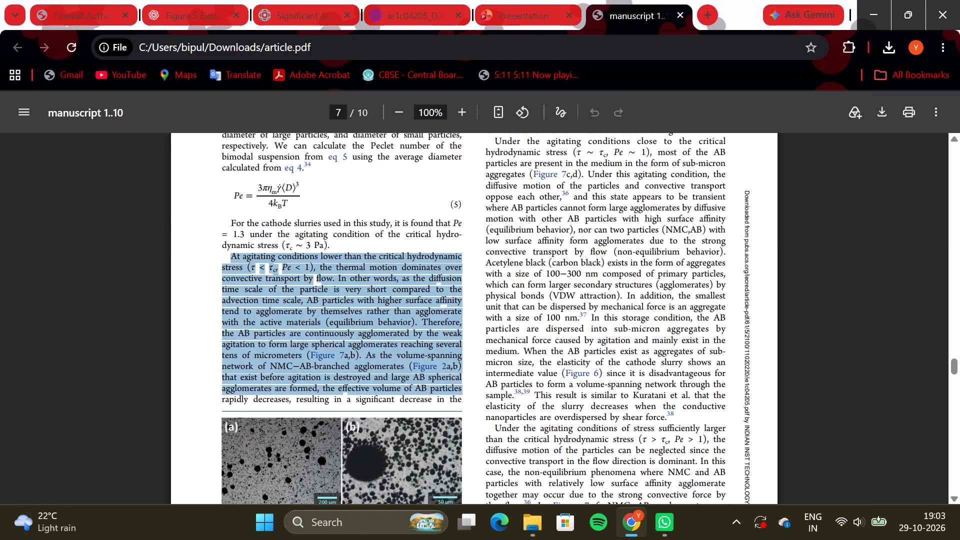
{"action": "left_click_drag", "start_coordinate": [473, 386], "coordinate": [667, 456]}
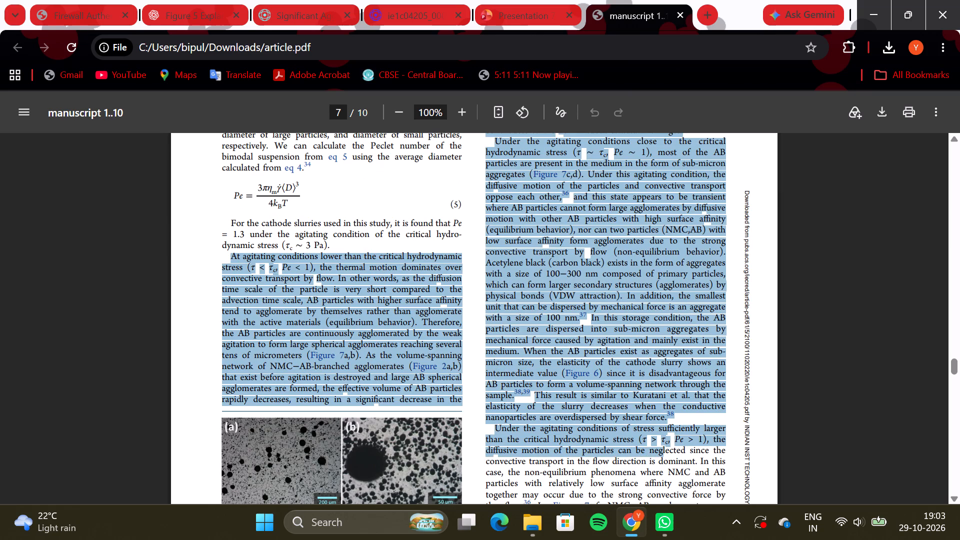
{"action": "left_click_drag", "start_coordinate": [667, 456], "coordinate": [720, 530]}
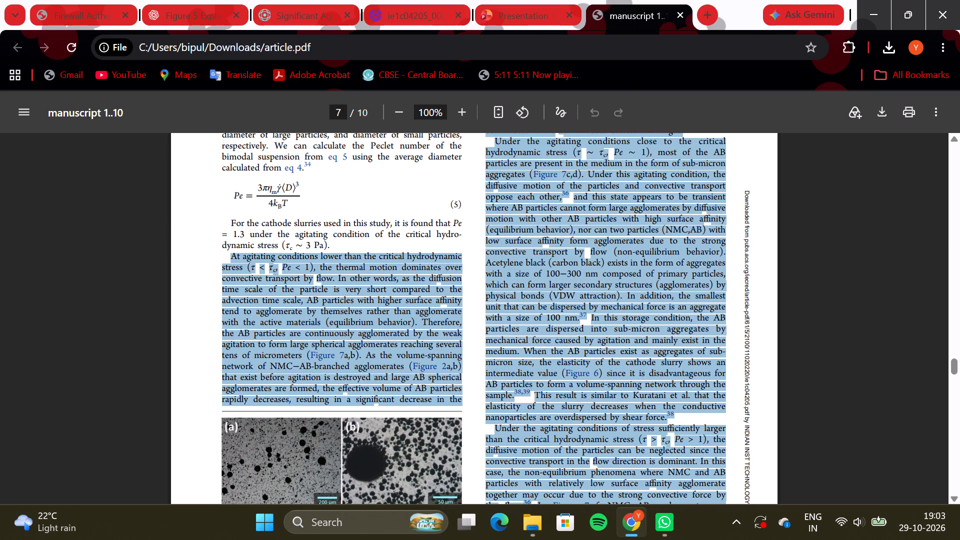
{"action": "left_click_drag", "start_coordinate": [720, 530], "coordinate": [722, 466]}
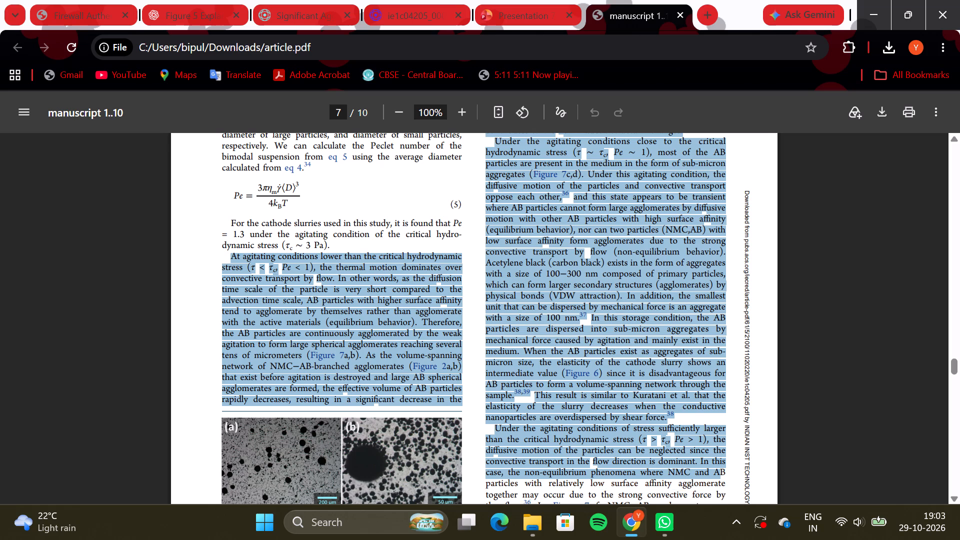
{"action": "left_click_drag", "start_coordinate": [722, 466], "coordinate": [713, 422]}
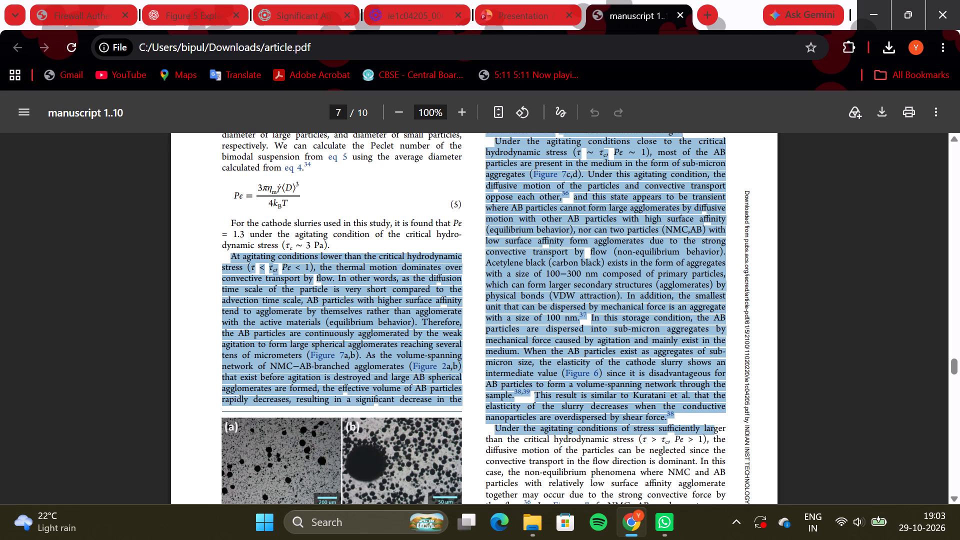
{"action": "left_click_drag", "start_coordinate": [713, 422], "coordinate": [680, 418]}
{"action": "left_click_drag", "start_coordinate": [680, 418], "coordinate": [666, 412]}
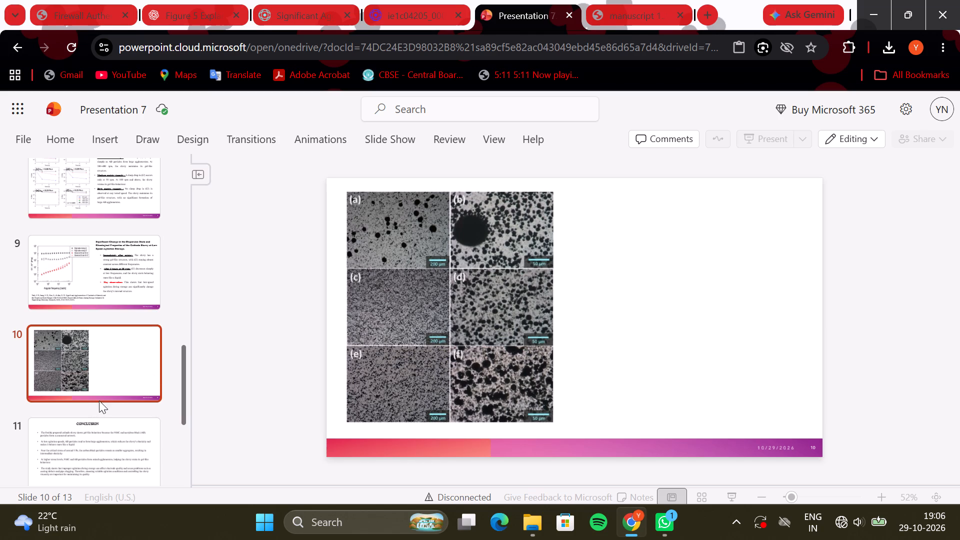
{"action": "scroll", "coordinate": [117, 384], "scroll_direction": "down", "scroll_amount": 2}
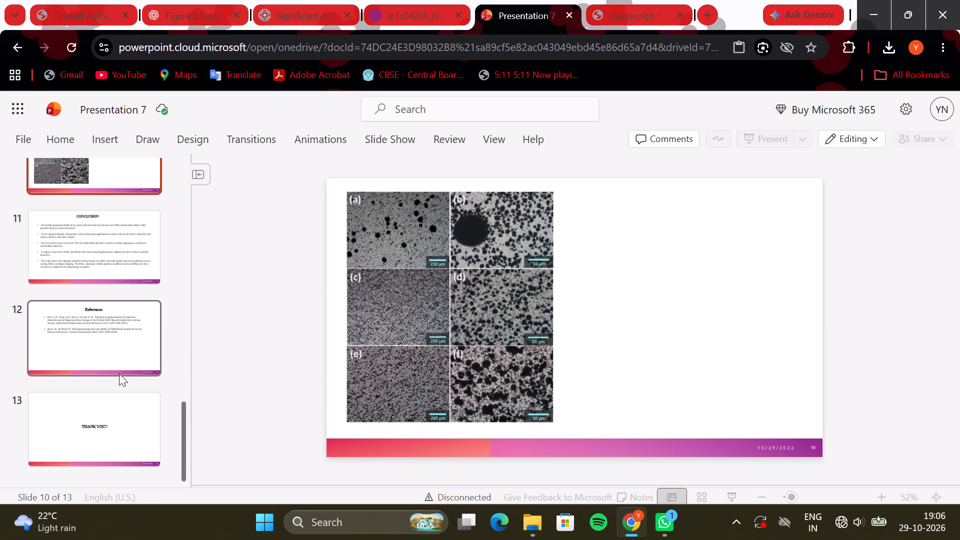
{"action": "scroll", "coordinate": [130, 310], "scroll_direction": "up", "scroll_amount": 3}
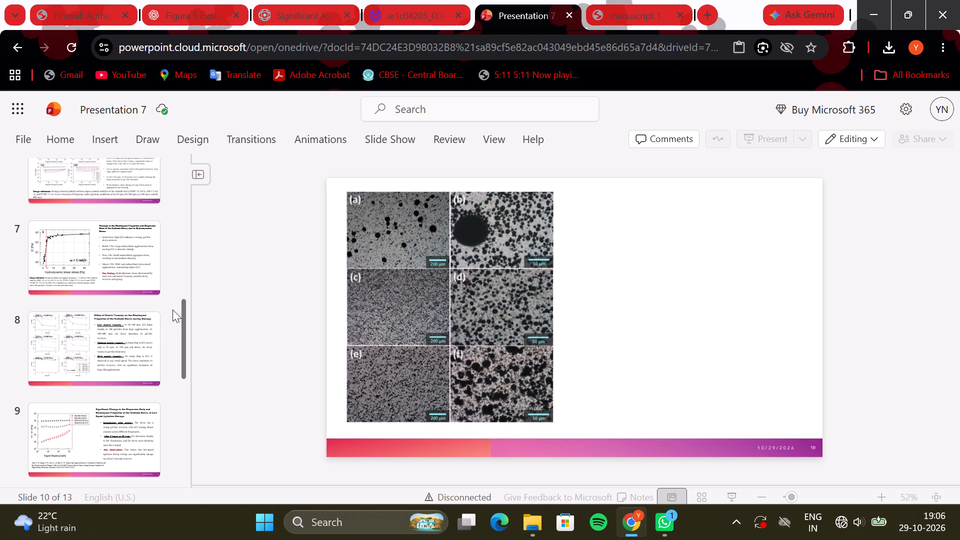
{"action": "scroll", "coordinate": [196, 358], "scroll_direction": "down", "scroll_amount": 3}
{"action": "scroll", "coordinate": [74, 343], "scroll_direction": "down", "scroll_amount": 3}
{"action": "scroll", "coordinate": [90, 346], "scroll_direction": "up", "scroll_amount": 8}
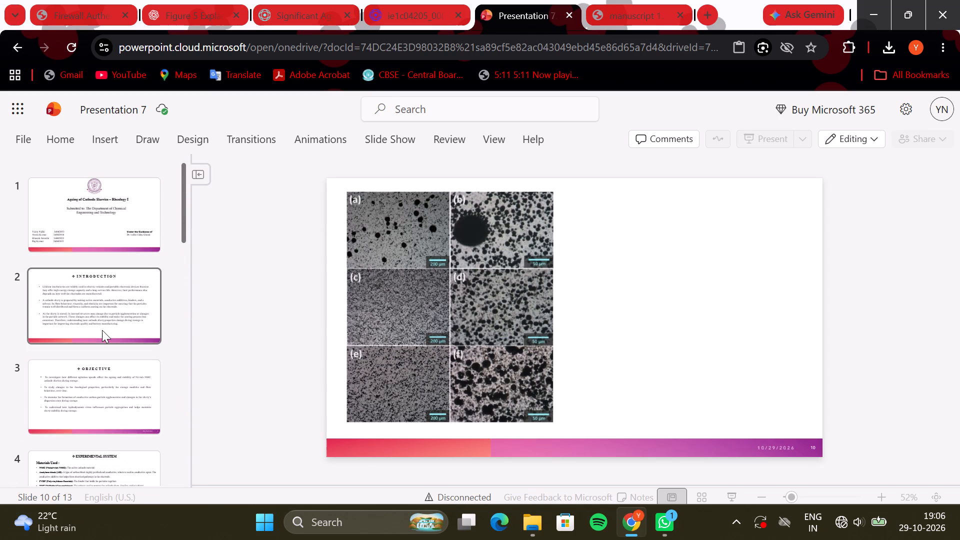
Review the deck slide by slide from the title slide through introduction, objective, experimental system, rheological characterization and results up to slide 7.
{"action": "left_click", "coordinate": [105, 219]}
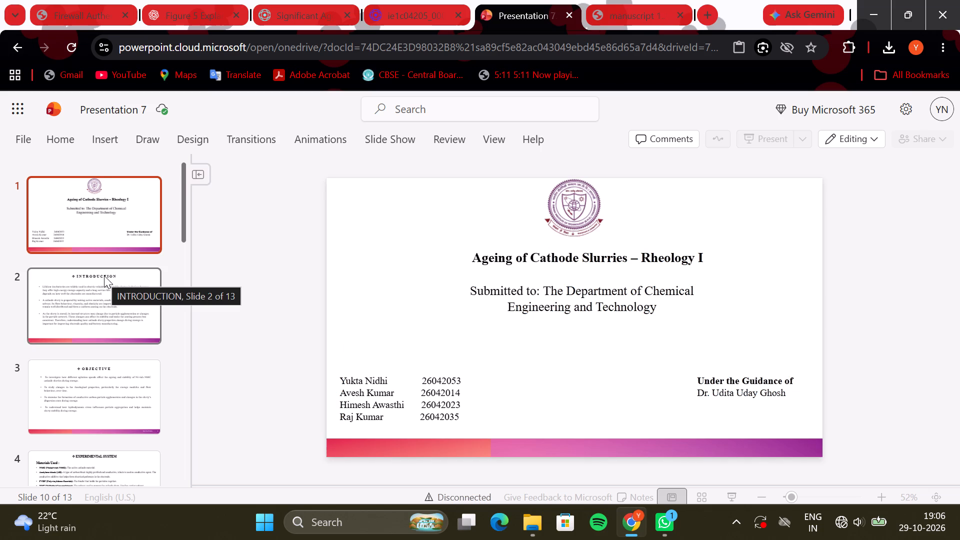
{"action": "left_click", "coordinate": [104, 275]}
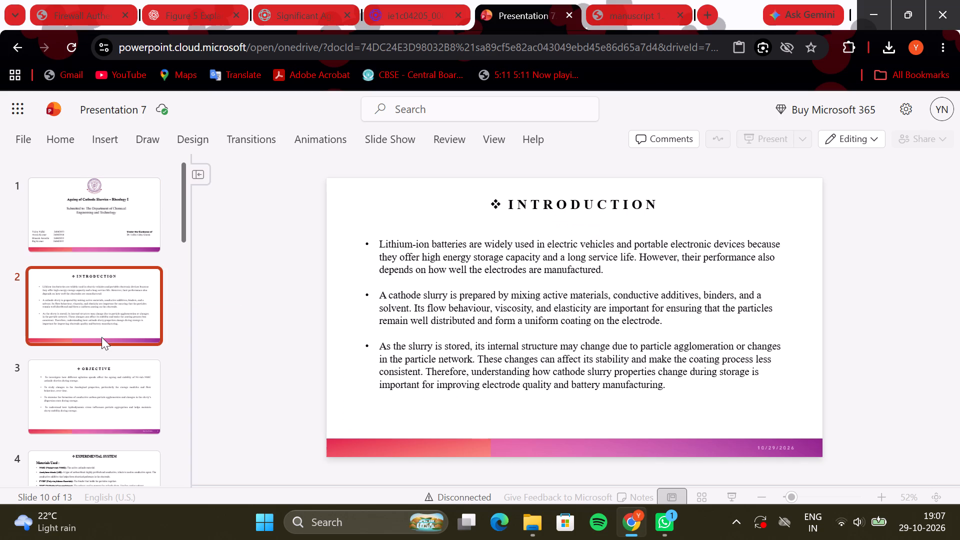
{"action": "left_click", "coordinate": [109, 377]}
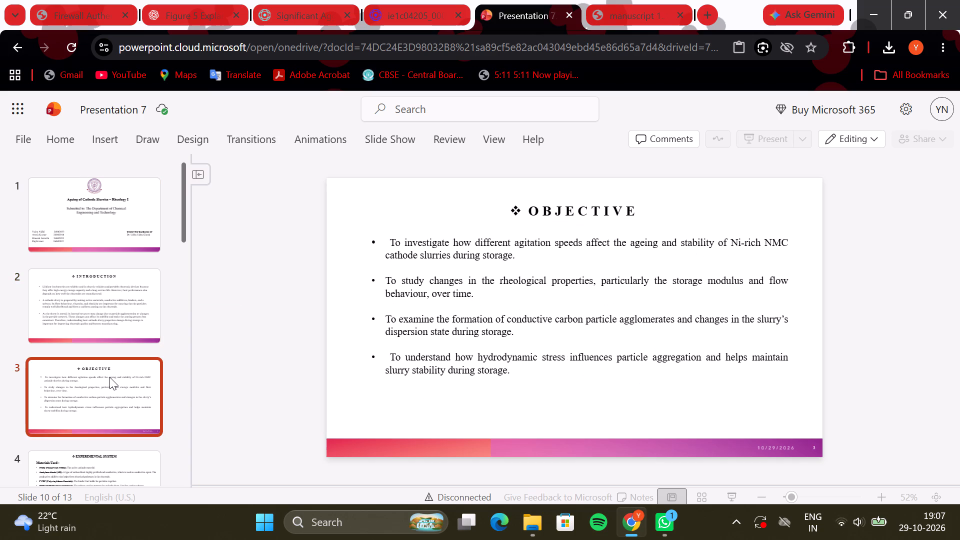
{"action": "scroll", "coordinate": [108, 371], "scroll_direction": "down", "scroll_amount": 1}
{"action": "left_click", "coordinate": [108, 371]}
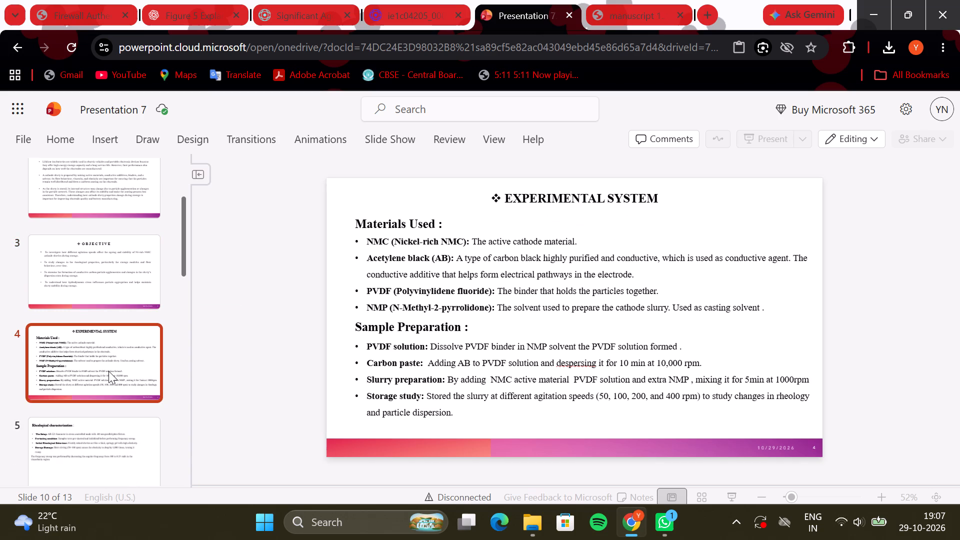
{"action": "left_click", "coordinate": [120, 264]}
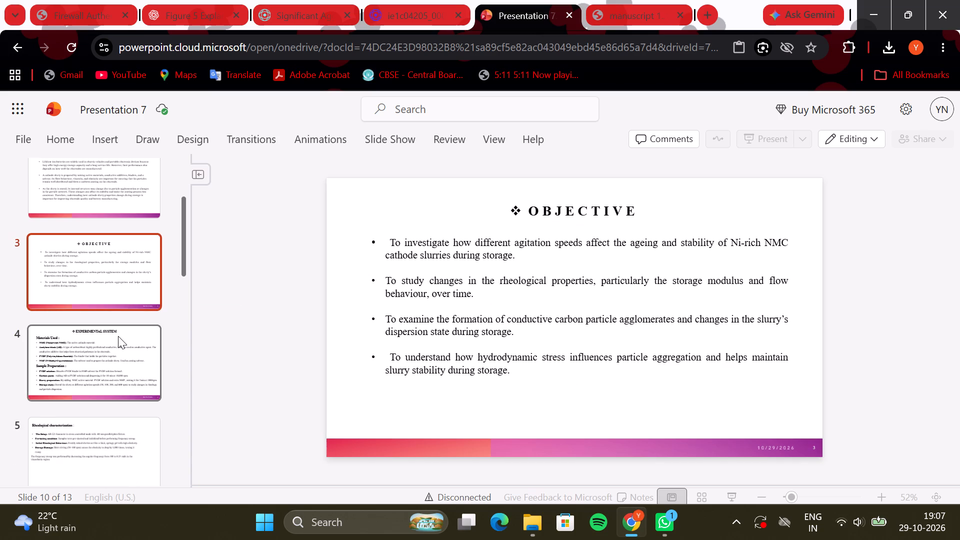
{"action": "left_click", "coordinate": [118, 336]}
{"action": "scroll", "coordinate": [117, 335], "scroll_direction": "down", "scroll_amount": 1}
{"action": "left_click", "coordinate": [117, 335]}
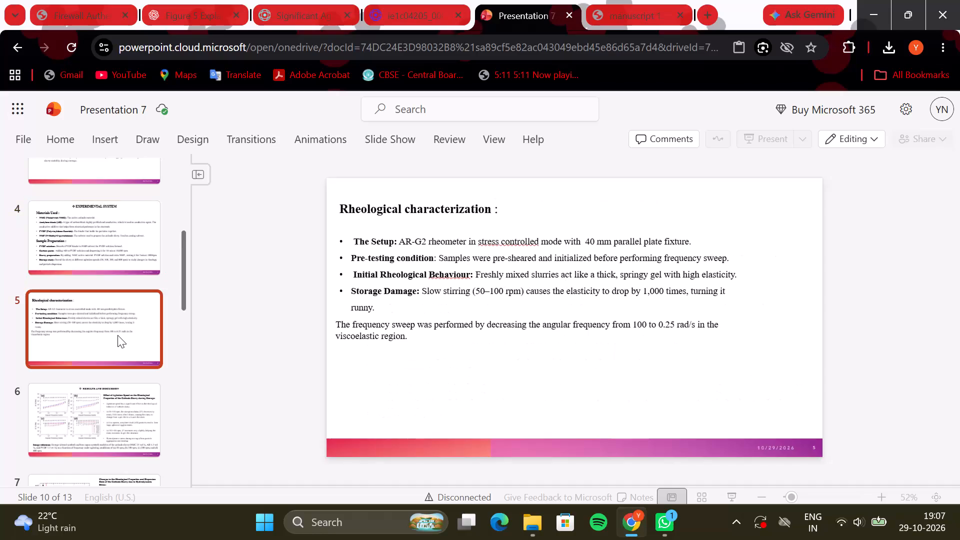
{"action": "left_click", "coordinate": [80, 411]}
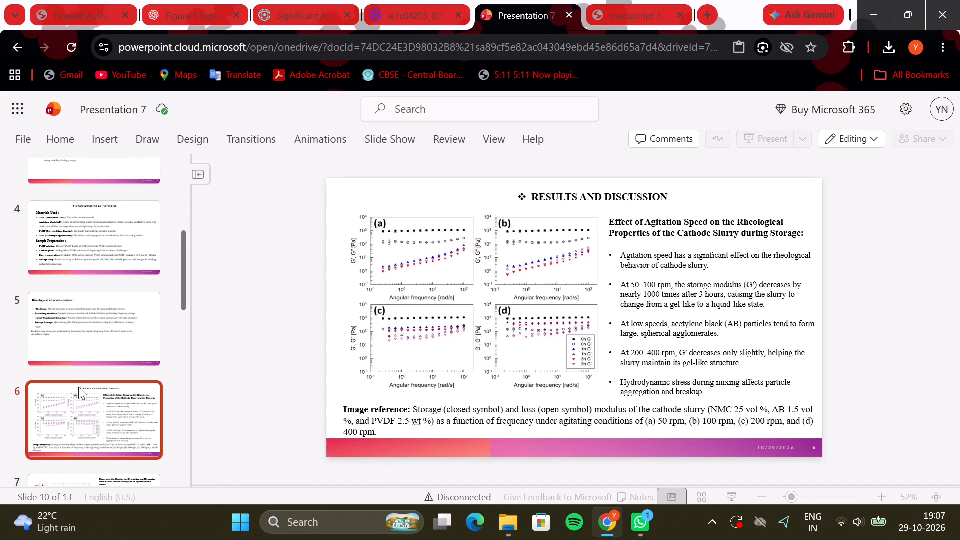
{"action": "scroll", "coordinate": [79, 382], "scroll_direction": "down", "scroll_amount": 1}
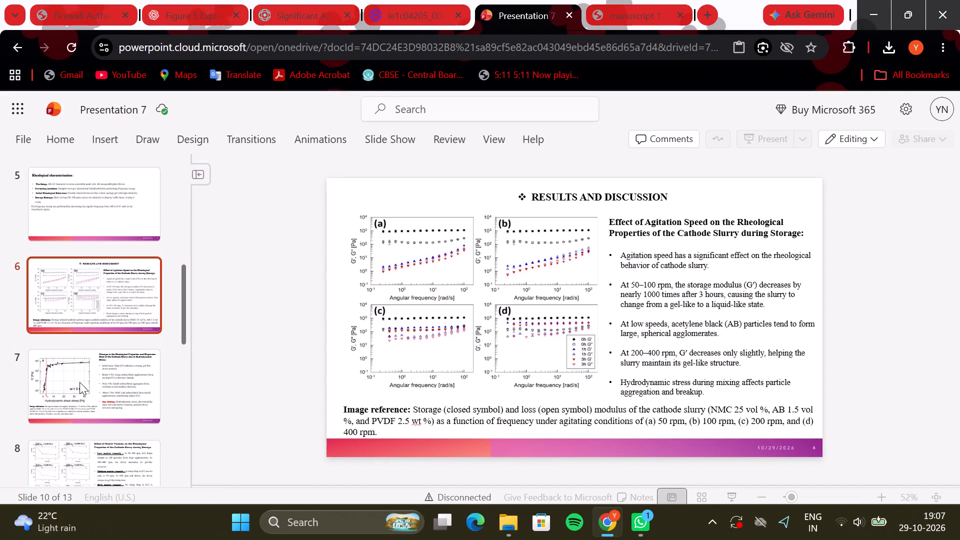
{"action": "left_click", "coordinate": [108, 305]}
{"action": "left_click", "coordinate": [111, 364]}
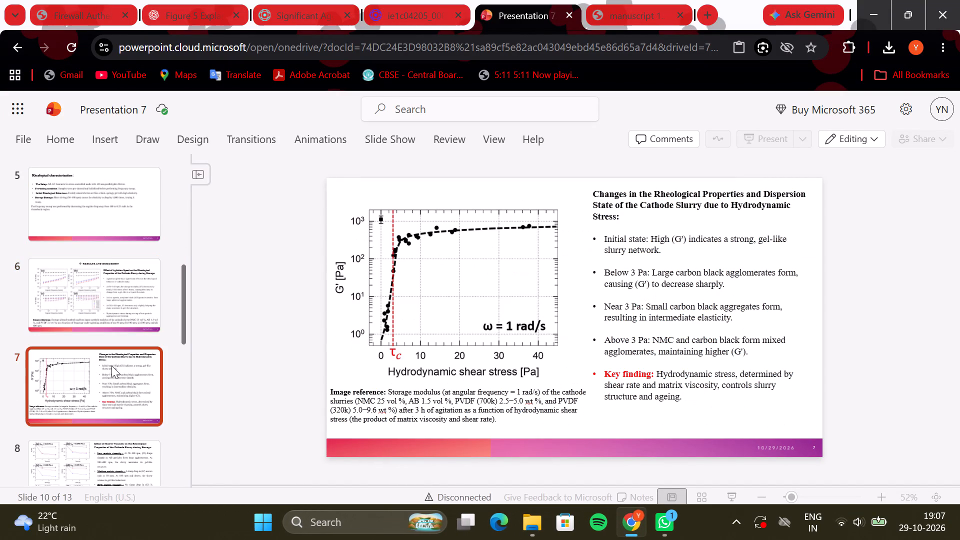
{"action": "scroll", "coordinate": [111, 362], "scroll_direction": "down", "scroll_amount": 1}
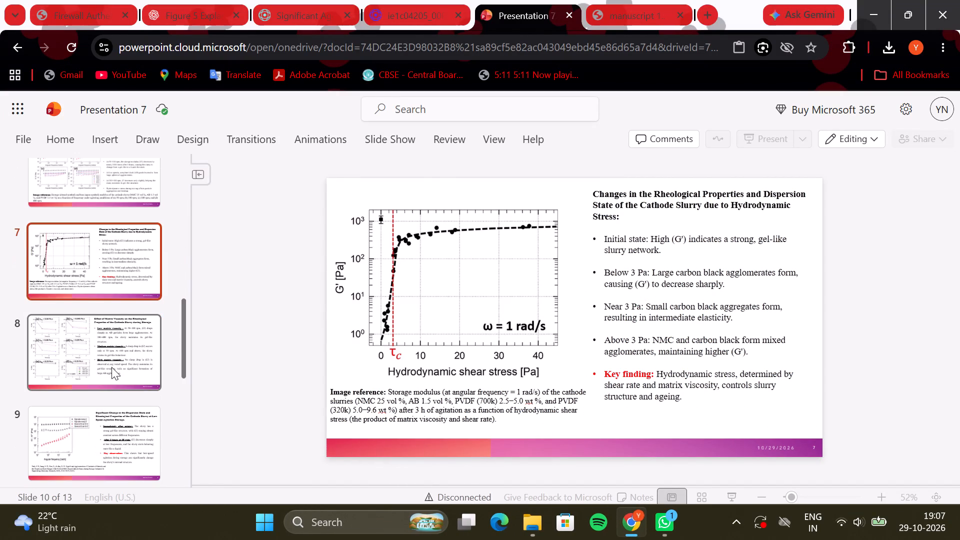
Review slide 8 on matrix viscosity and slide 9 on low-speed agitation storage, ending back on slide 8.
{"action": "left_click", "coordinate": [111, 360]}
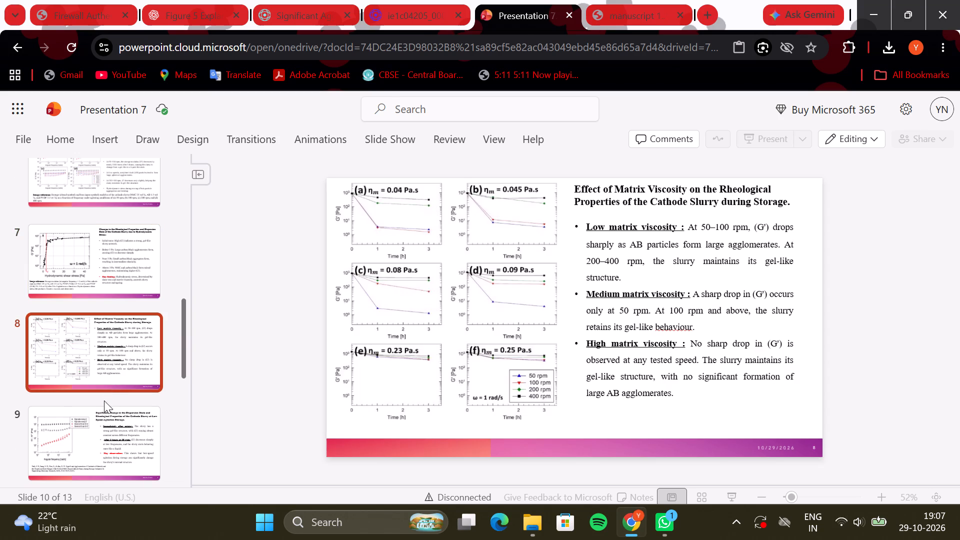
{"action": "left_click", "coordinate": [94, 437]}
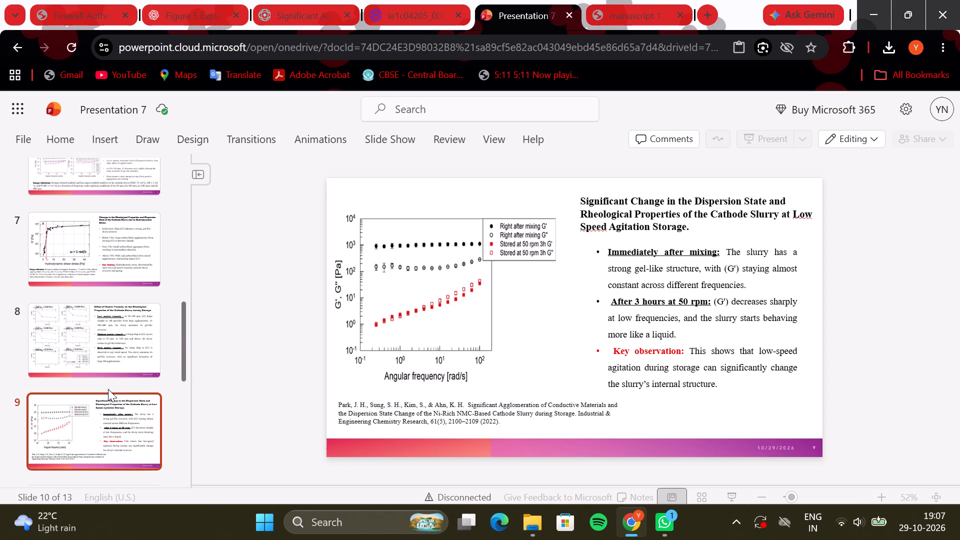
{"action": "left_click", "coordinate": [115, 362]}
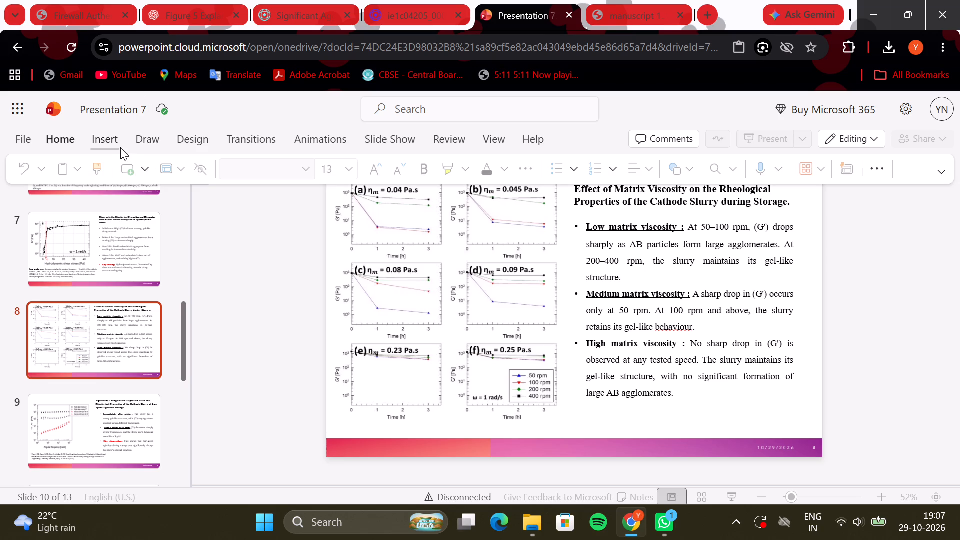
{"action": "left_click", "coordinate": [108, 131]}
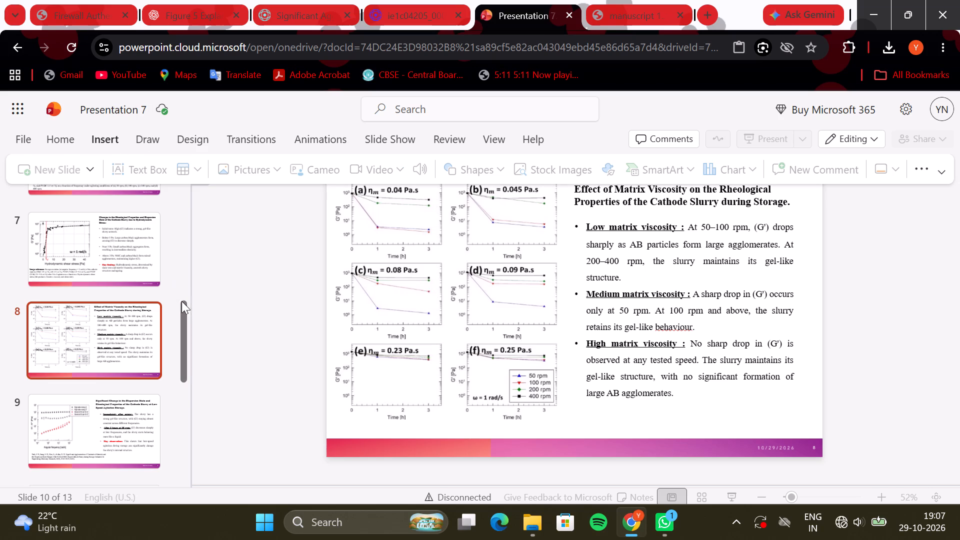
{"action": "left_click", "coordinate": [204, 316]}
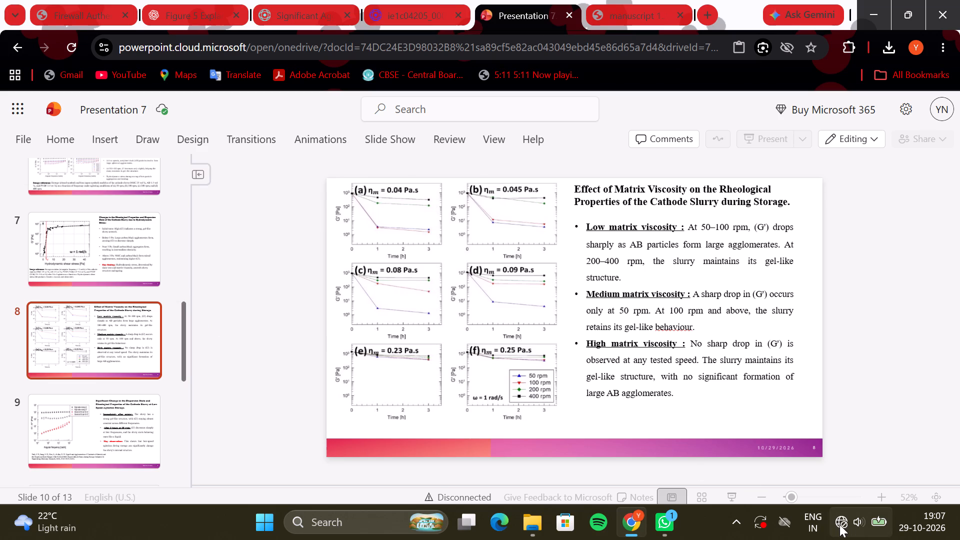
Disconnect the computer from the IIT(BHU) Wi-Fi network and reconnect to it with automatic connection enabled.
{"action": "left_click", "coordinate": [839, 521]}
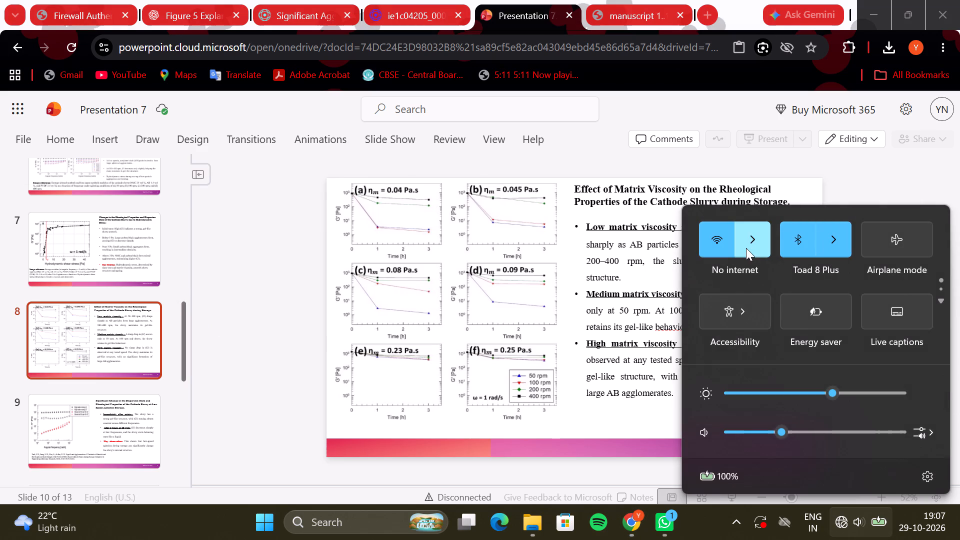
{"action": "left_click", "coordinate": [746, 248]}
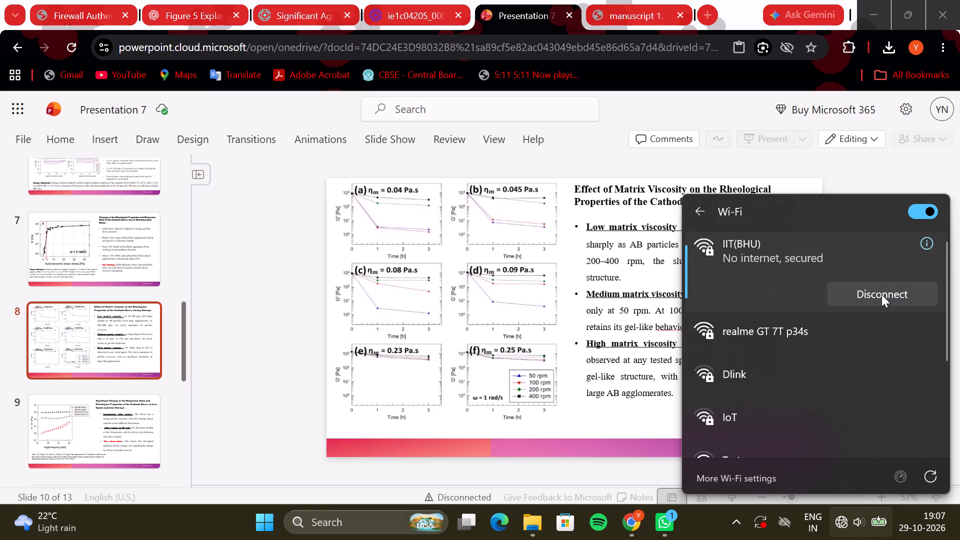
{"action": "left_click", "coordinate": [881, 294]}
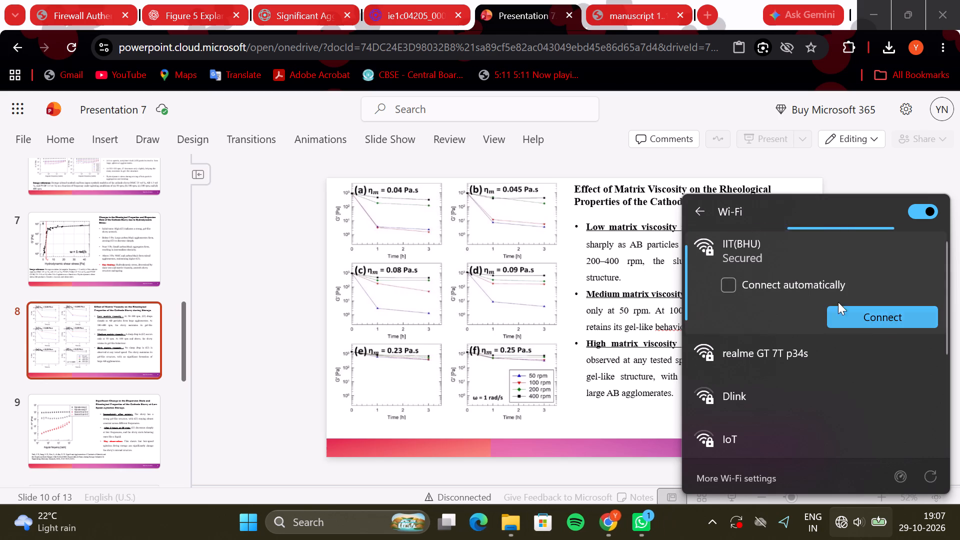
{"action": "left_click", "coordinate": [804, 285]}
{"action": "left_click", "coordinate": [875, 309]}
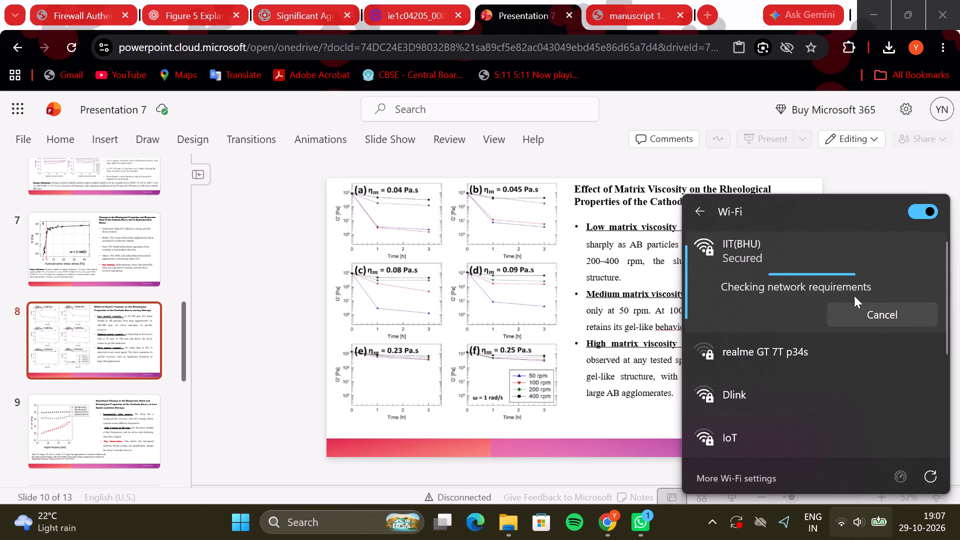
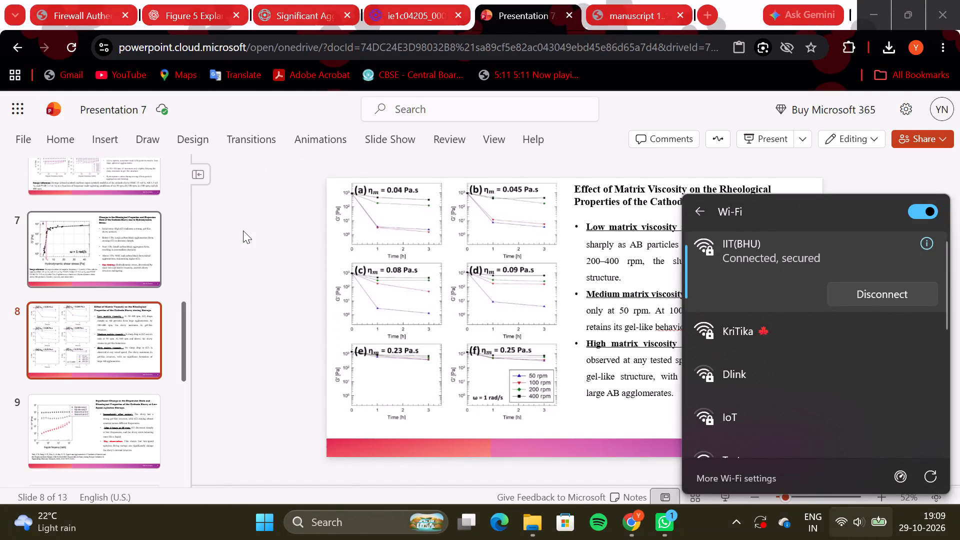
Dismiss the Wi-Fi list and insert an empty text box below the High matrix viscosity bullet on slide 8.
{"action": "left_click", "coordinate": [243, 231]}
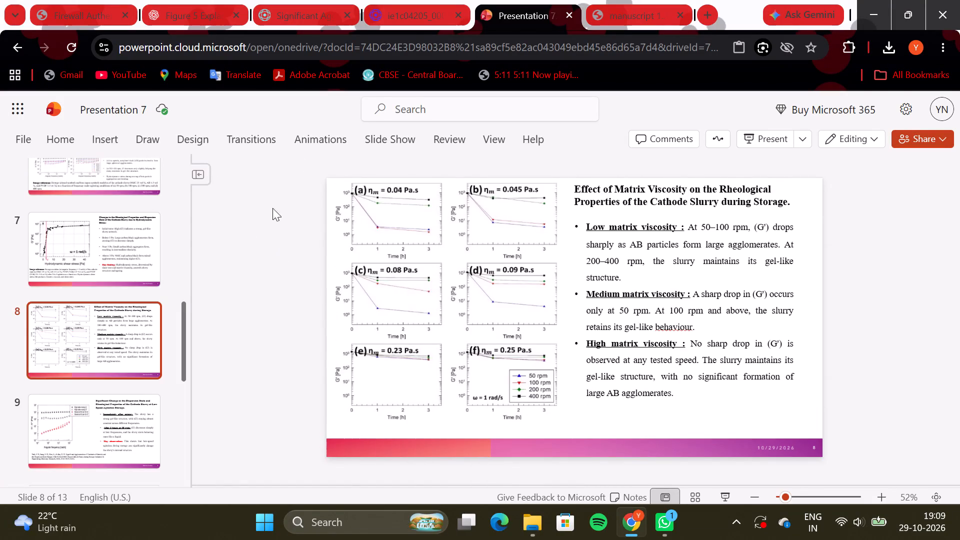
{"action": "left_click", "coordinate": [141, 172]}
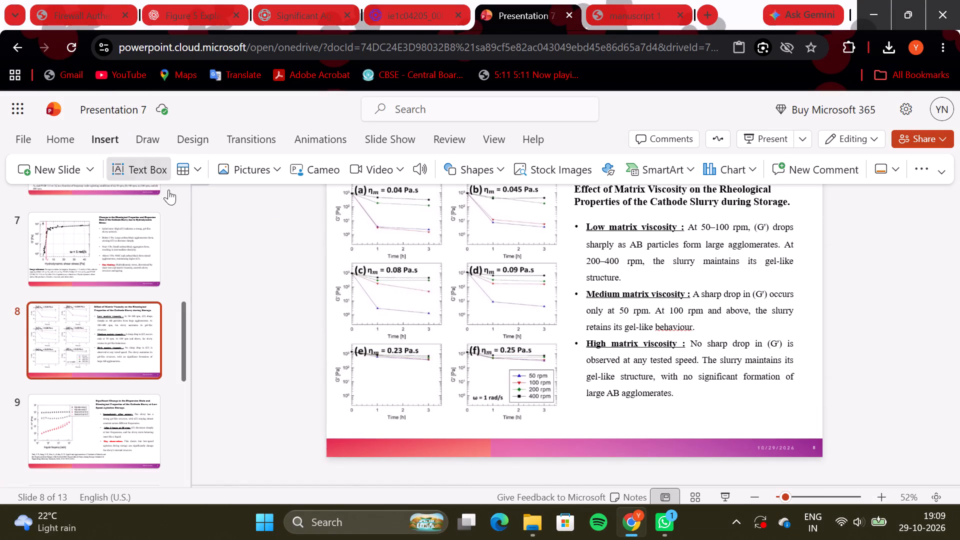
{"action": "left_click", "coordinate": [591, 416]}
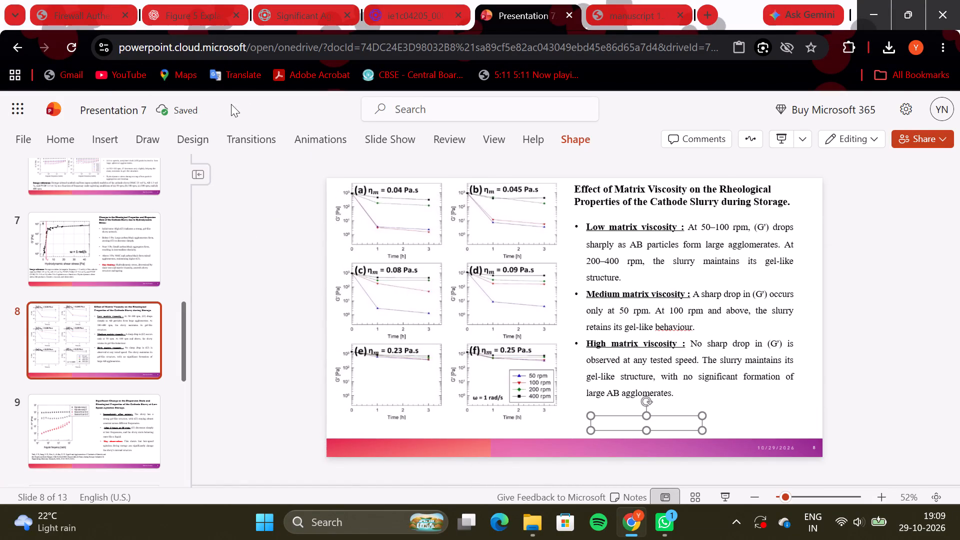
Copy the full Industrial & Engineering Chemistry Research citation beneath the angular frequency graph on slide 9.
{"action": "left_click", "coordinate": [83, 421]}
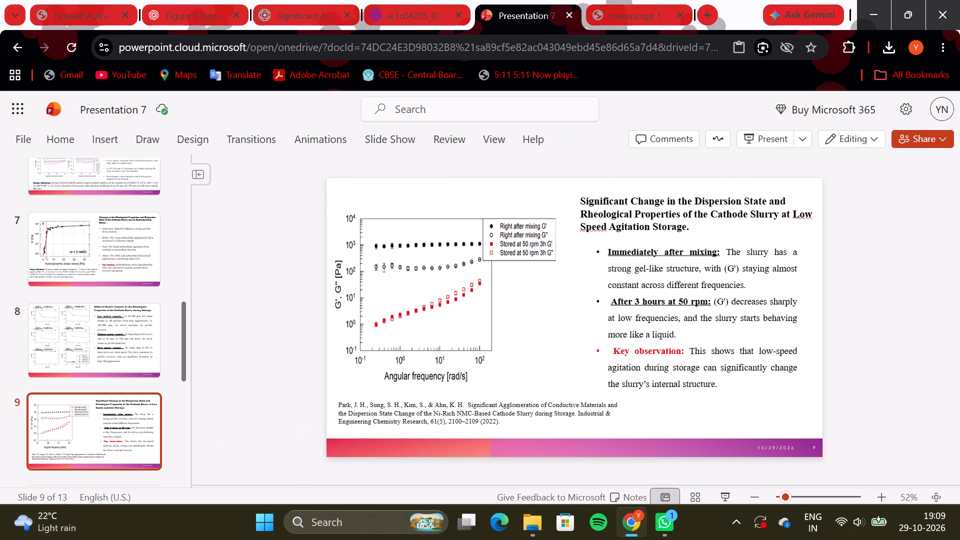
{"action": "left_click_drag", "start_coordinate": [504, 420], "coordinate": [384, 404]}
{"action": "left_click", "coordinate": [490, 423]}
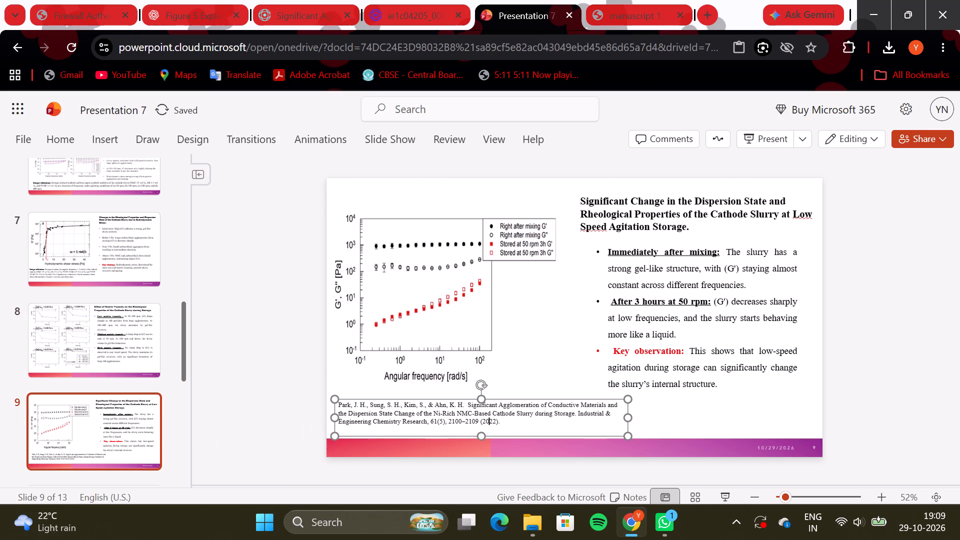
{"action": "left_click_drag", "start_coordinate": [506, 422], "coordinate": [335, 402]}
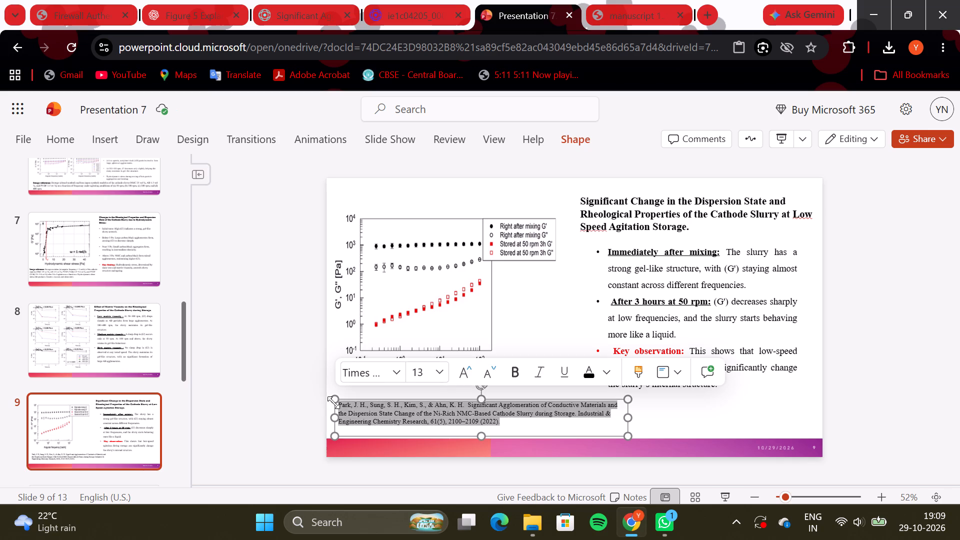
{"action": "key", "text": "ctrl+c"}
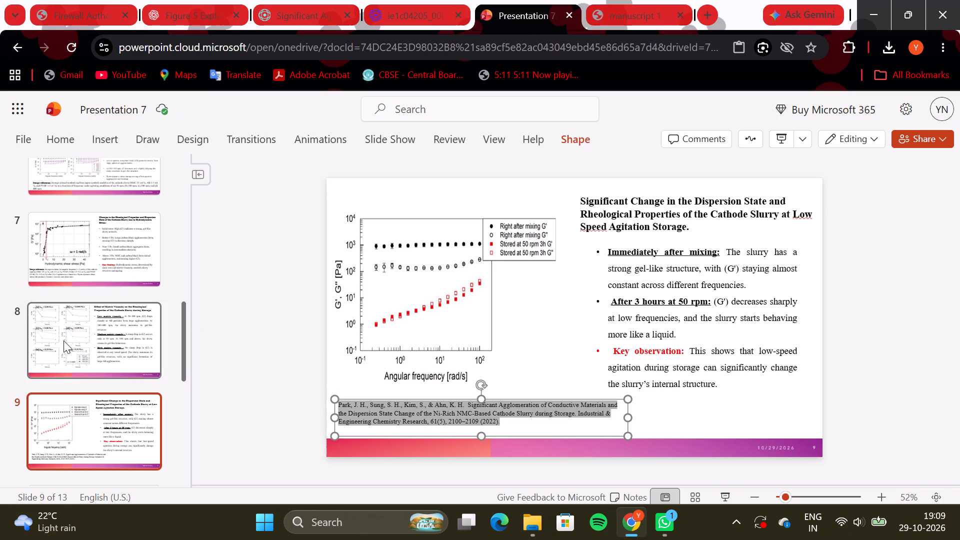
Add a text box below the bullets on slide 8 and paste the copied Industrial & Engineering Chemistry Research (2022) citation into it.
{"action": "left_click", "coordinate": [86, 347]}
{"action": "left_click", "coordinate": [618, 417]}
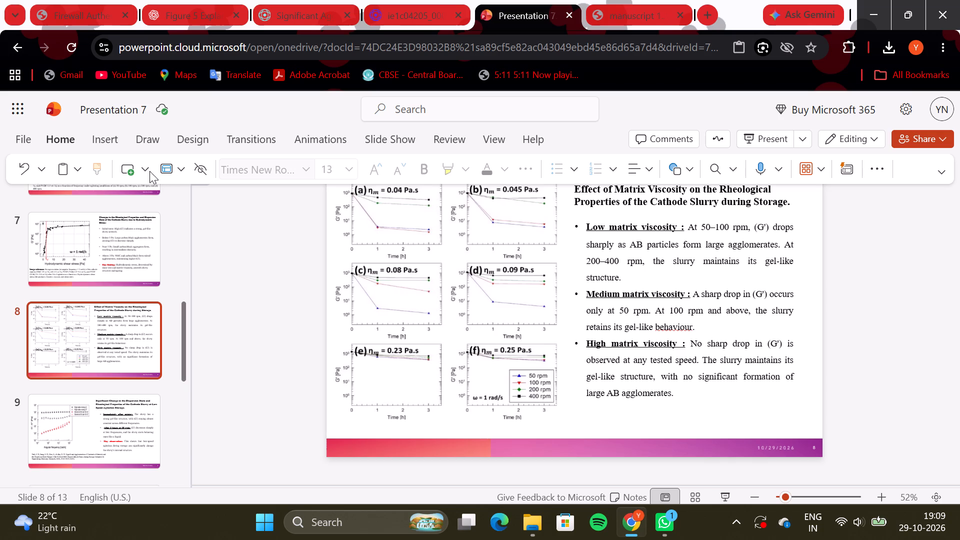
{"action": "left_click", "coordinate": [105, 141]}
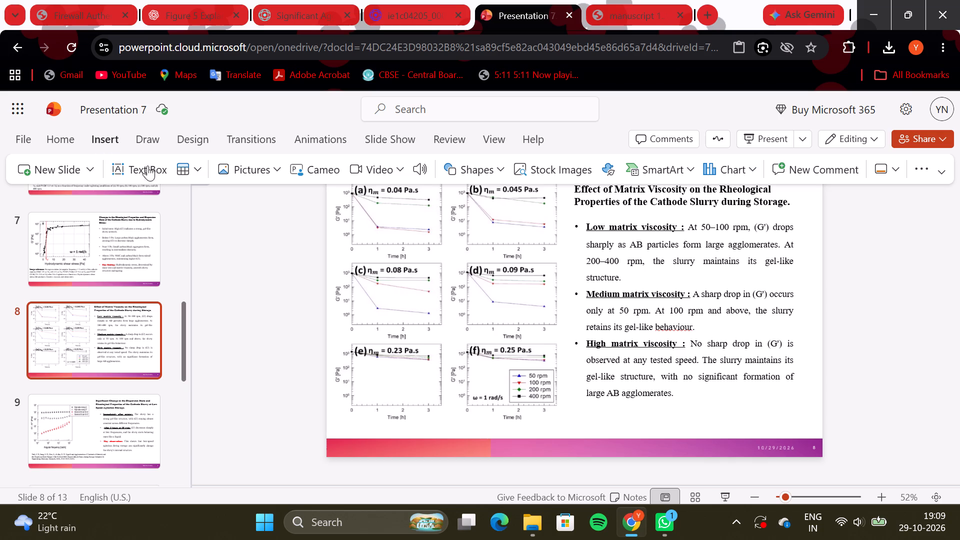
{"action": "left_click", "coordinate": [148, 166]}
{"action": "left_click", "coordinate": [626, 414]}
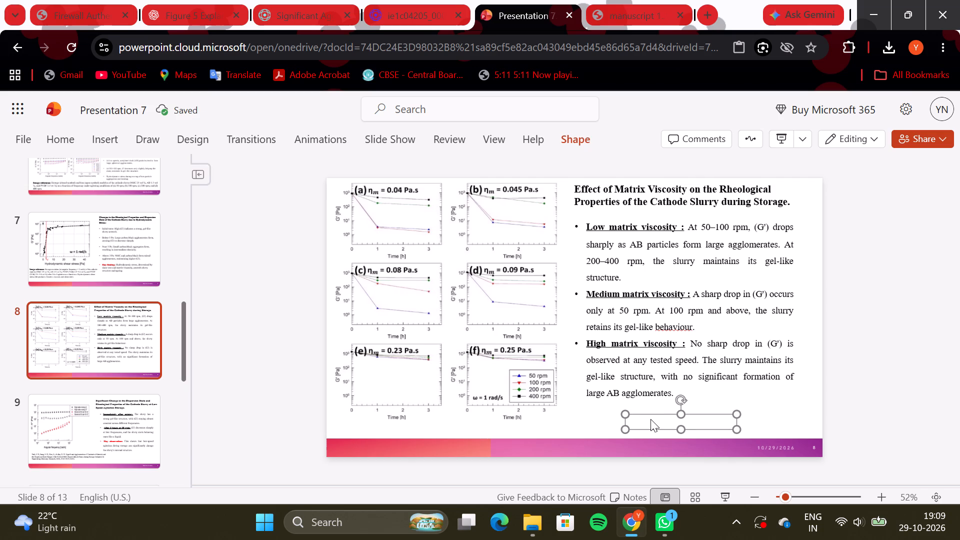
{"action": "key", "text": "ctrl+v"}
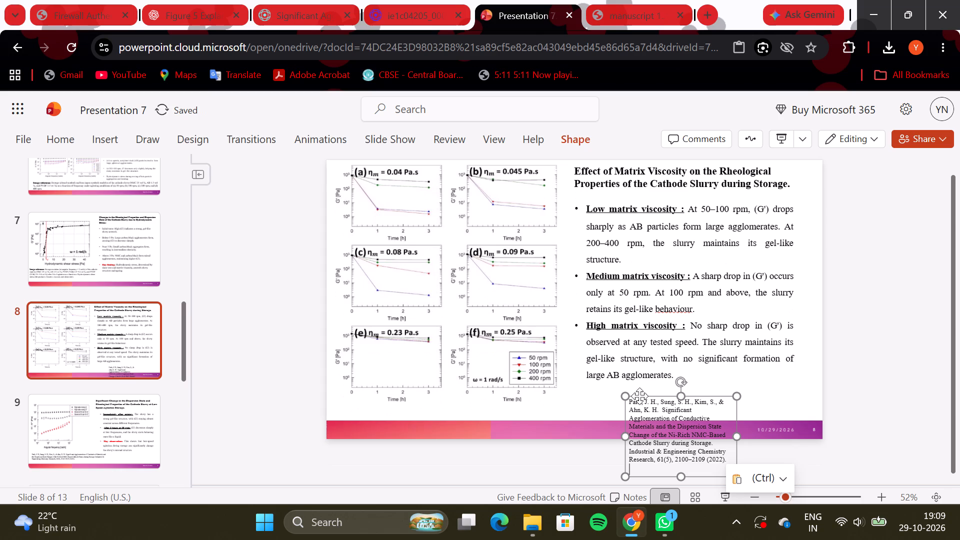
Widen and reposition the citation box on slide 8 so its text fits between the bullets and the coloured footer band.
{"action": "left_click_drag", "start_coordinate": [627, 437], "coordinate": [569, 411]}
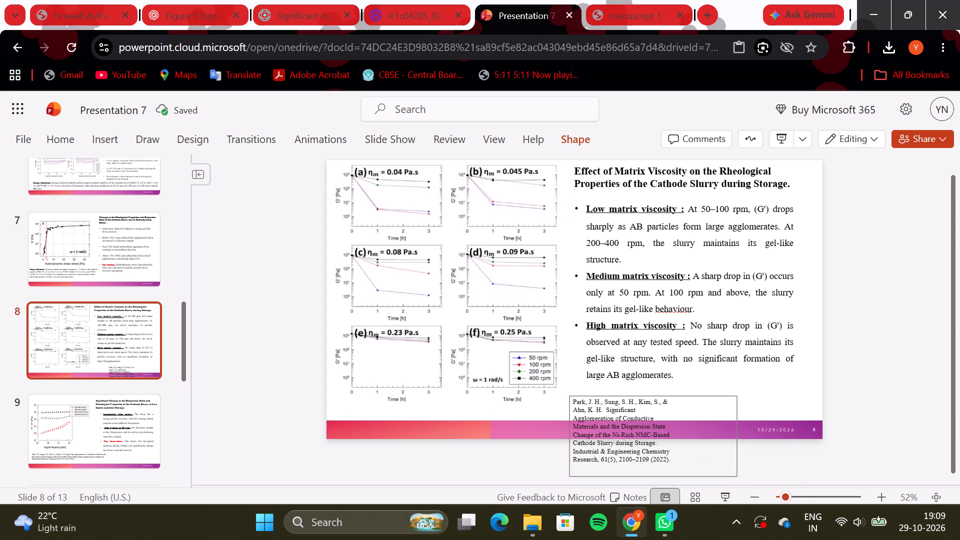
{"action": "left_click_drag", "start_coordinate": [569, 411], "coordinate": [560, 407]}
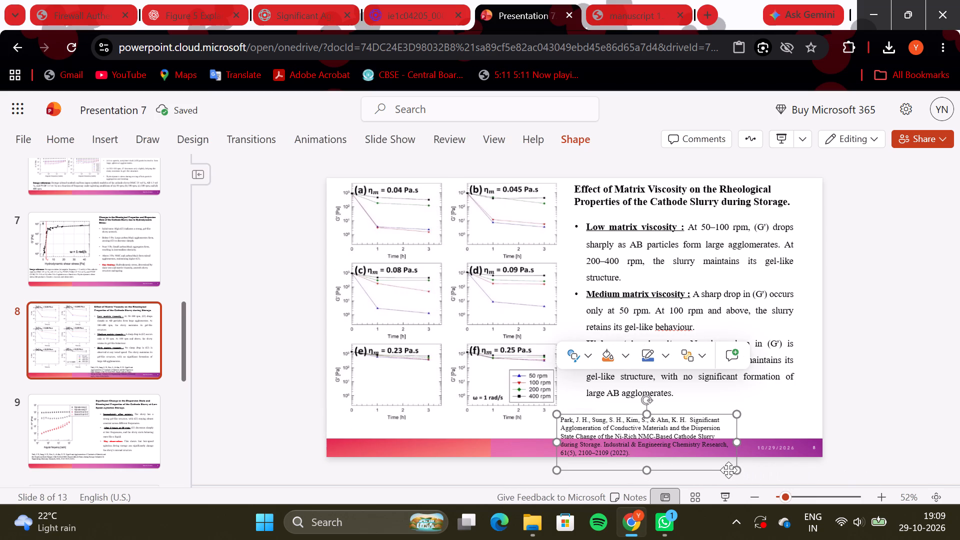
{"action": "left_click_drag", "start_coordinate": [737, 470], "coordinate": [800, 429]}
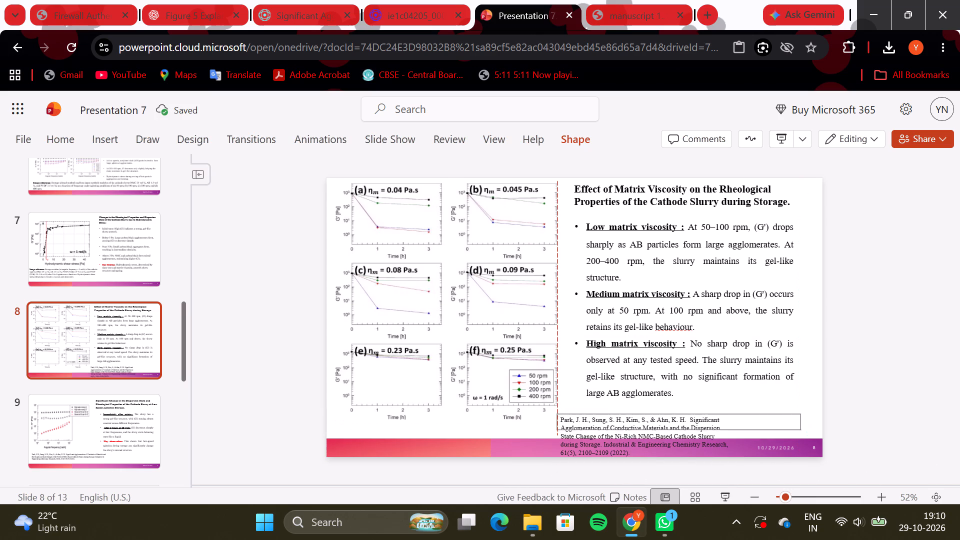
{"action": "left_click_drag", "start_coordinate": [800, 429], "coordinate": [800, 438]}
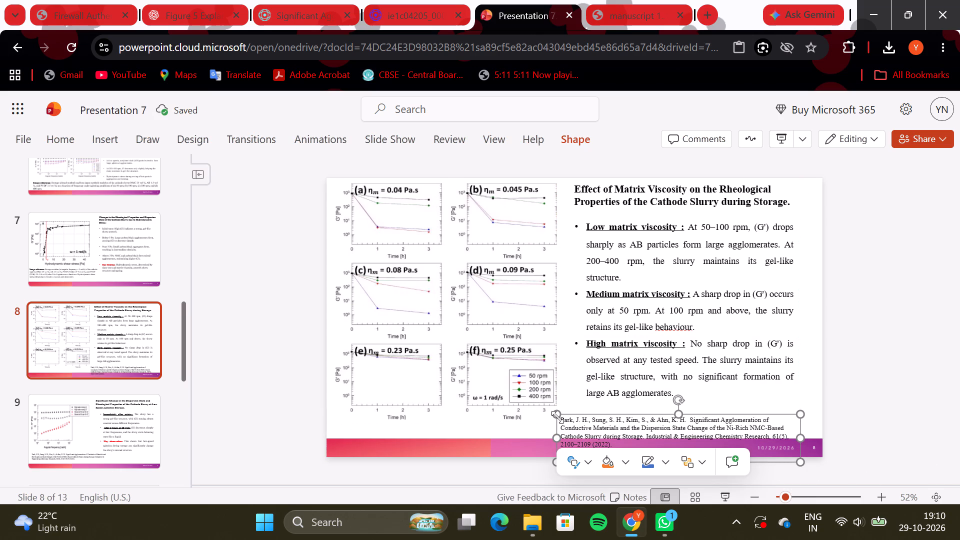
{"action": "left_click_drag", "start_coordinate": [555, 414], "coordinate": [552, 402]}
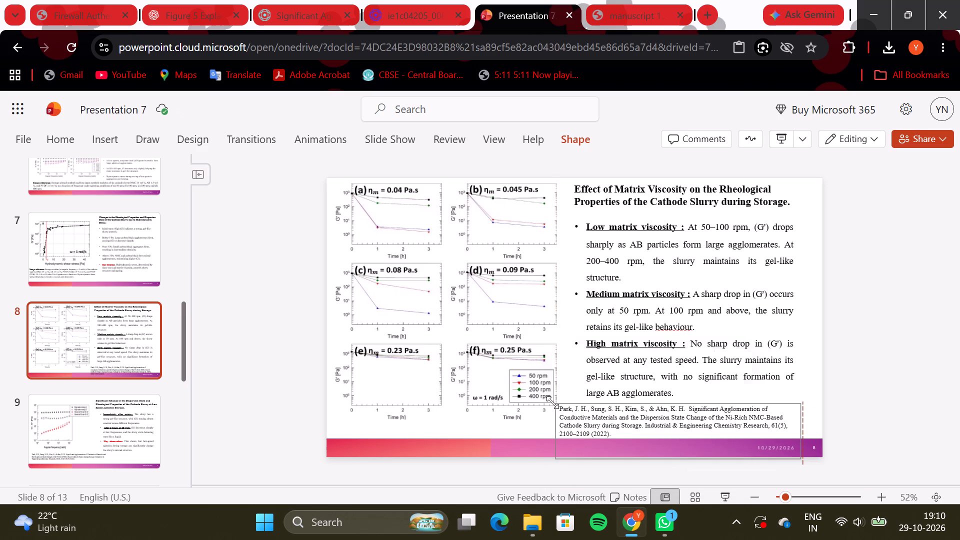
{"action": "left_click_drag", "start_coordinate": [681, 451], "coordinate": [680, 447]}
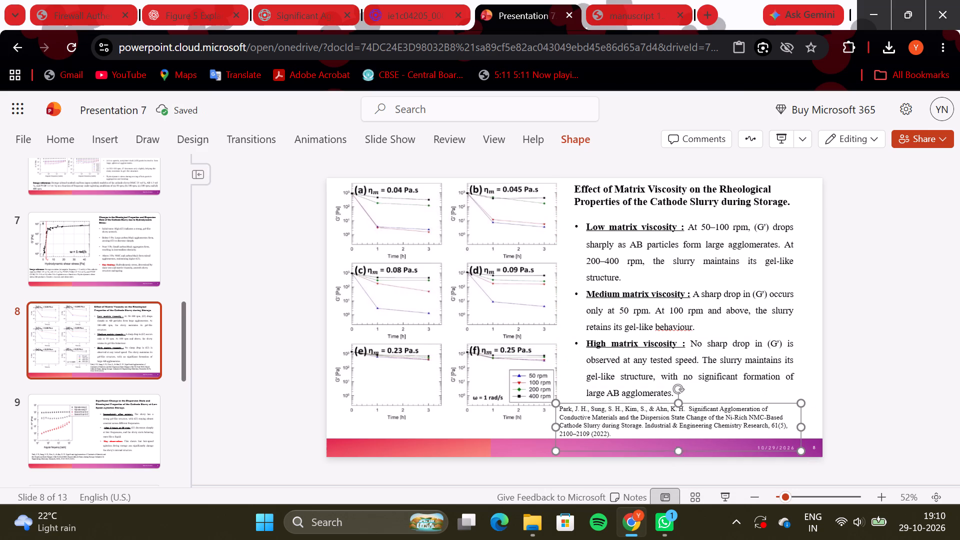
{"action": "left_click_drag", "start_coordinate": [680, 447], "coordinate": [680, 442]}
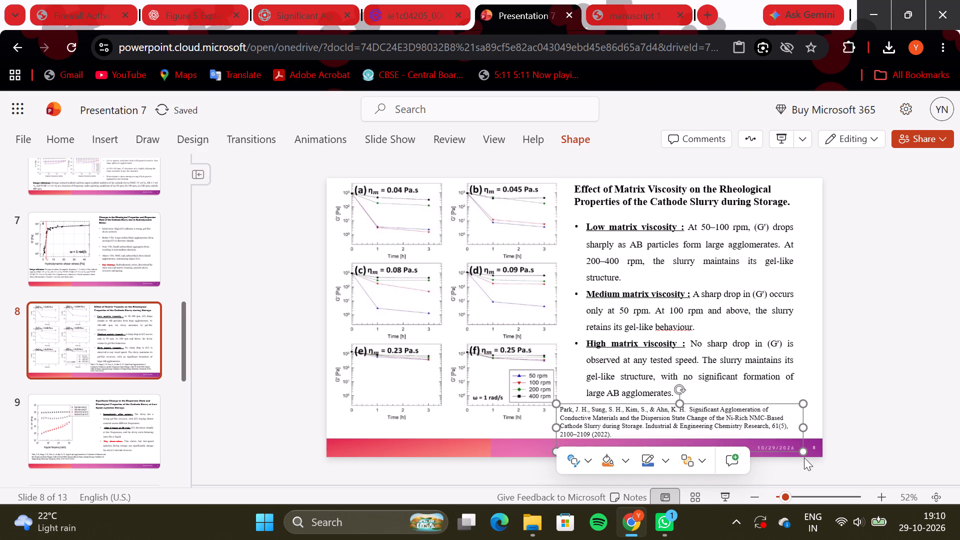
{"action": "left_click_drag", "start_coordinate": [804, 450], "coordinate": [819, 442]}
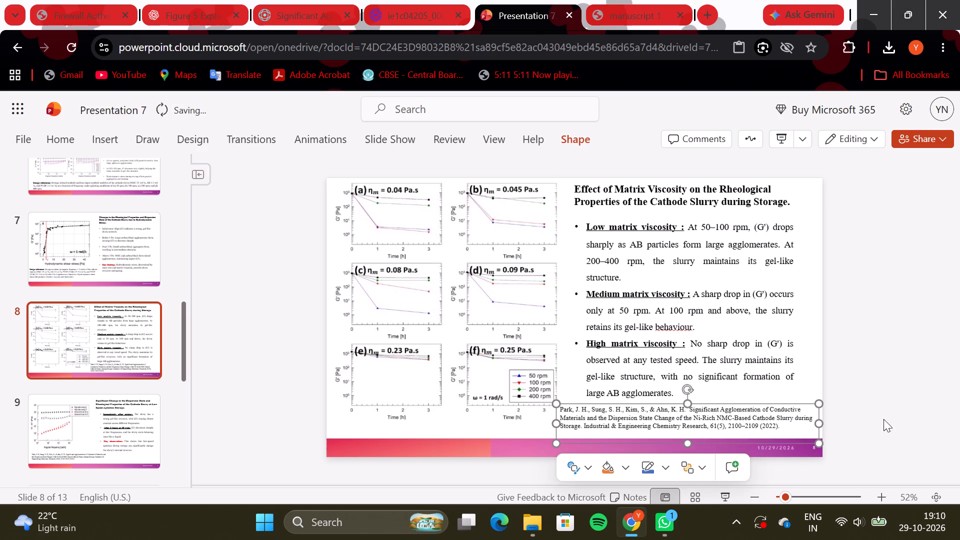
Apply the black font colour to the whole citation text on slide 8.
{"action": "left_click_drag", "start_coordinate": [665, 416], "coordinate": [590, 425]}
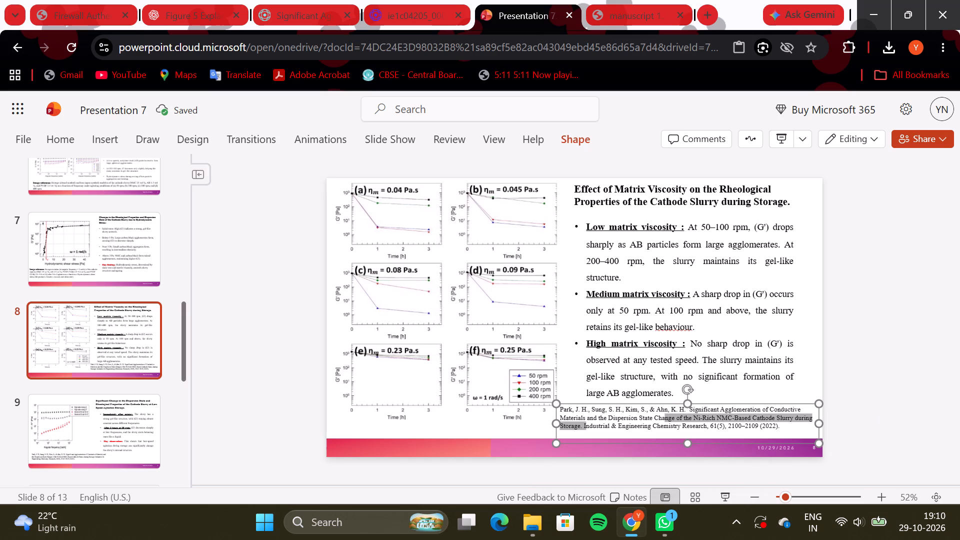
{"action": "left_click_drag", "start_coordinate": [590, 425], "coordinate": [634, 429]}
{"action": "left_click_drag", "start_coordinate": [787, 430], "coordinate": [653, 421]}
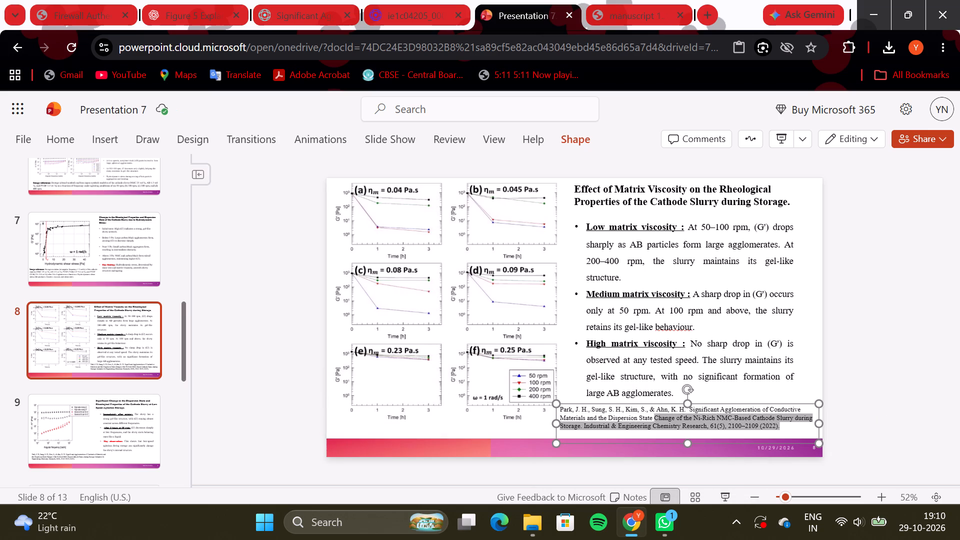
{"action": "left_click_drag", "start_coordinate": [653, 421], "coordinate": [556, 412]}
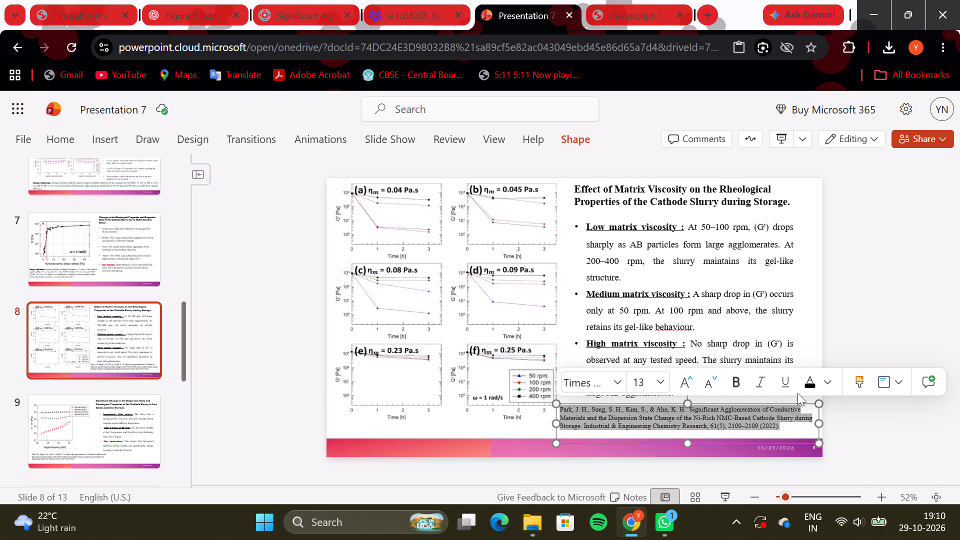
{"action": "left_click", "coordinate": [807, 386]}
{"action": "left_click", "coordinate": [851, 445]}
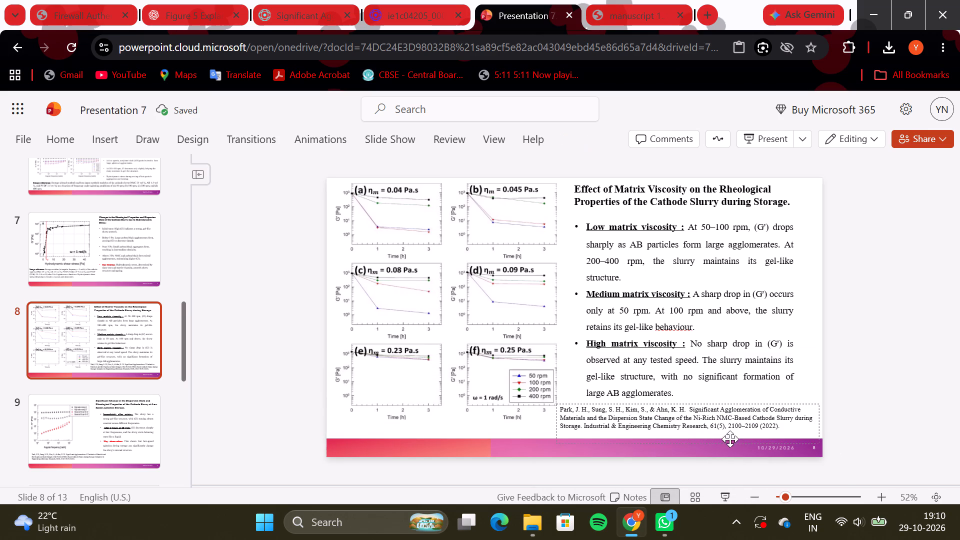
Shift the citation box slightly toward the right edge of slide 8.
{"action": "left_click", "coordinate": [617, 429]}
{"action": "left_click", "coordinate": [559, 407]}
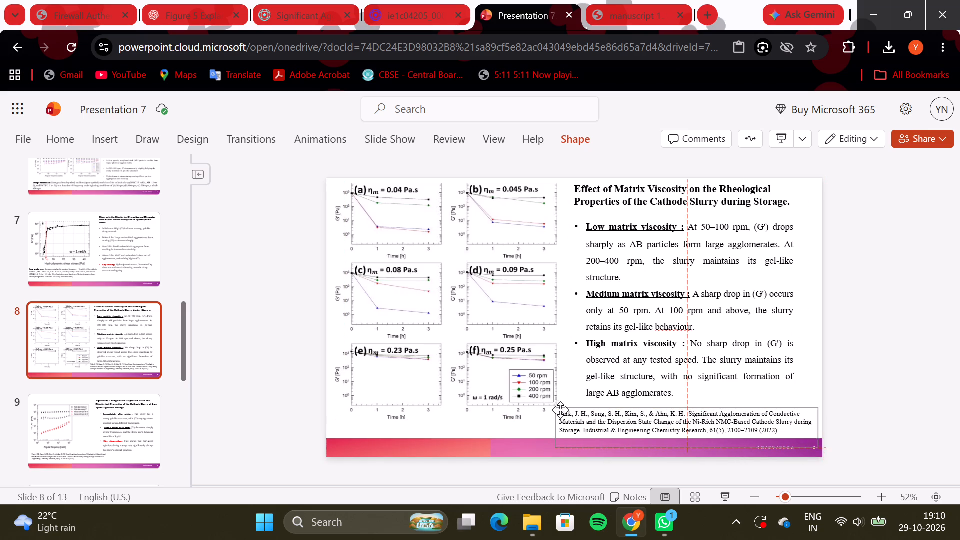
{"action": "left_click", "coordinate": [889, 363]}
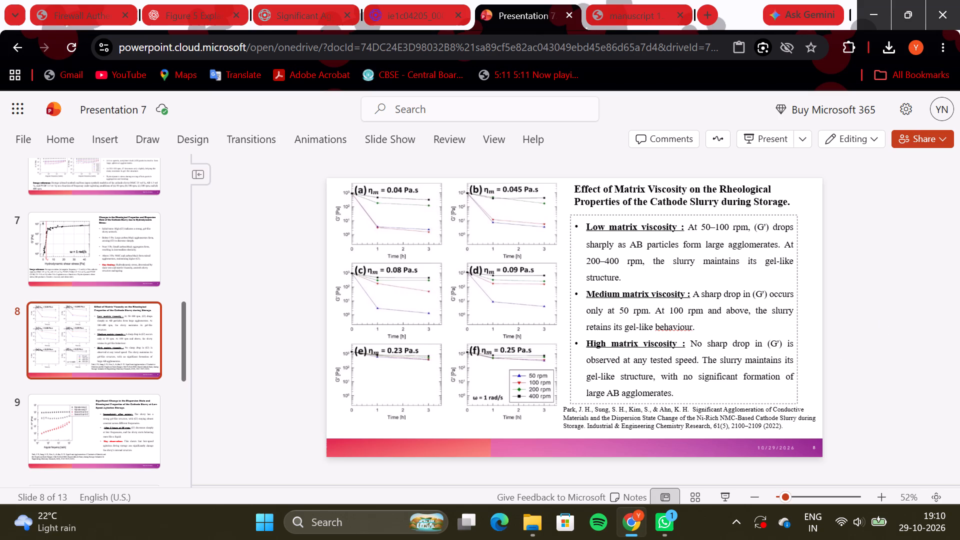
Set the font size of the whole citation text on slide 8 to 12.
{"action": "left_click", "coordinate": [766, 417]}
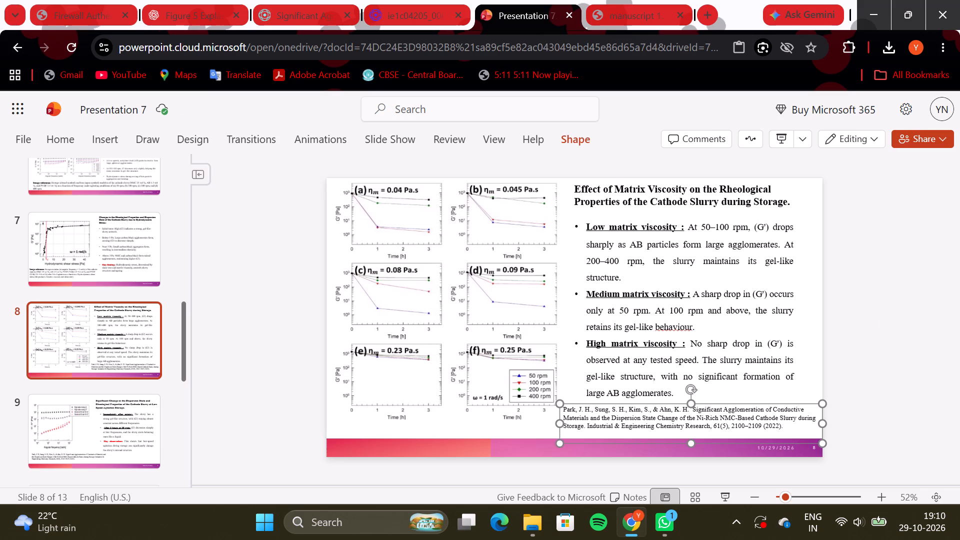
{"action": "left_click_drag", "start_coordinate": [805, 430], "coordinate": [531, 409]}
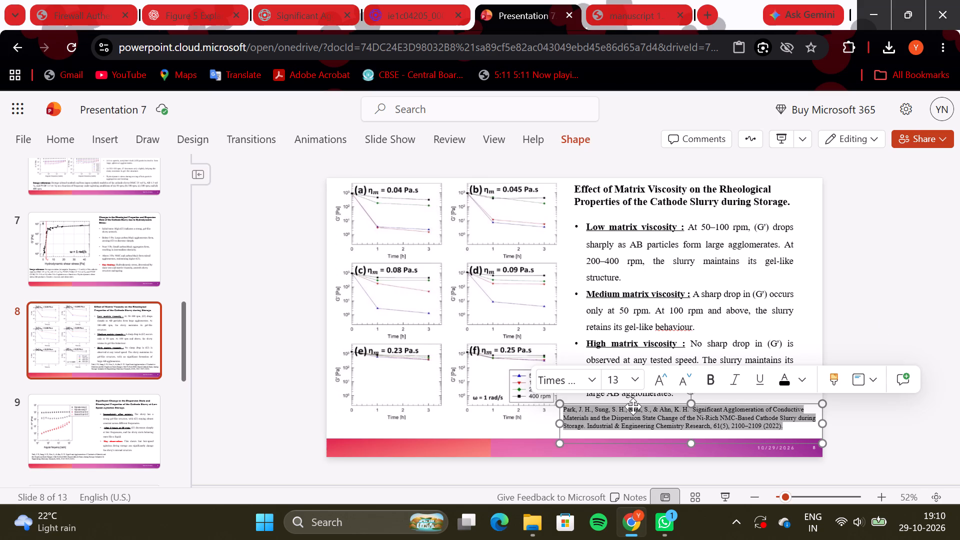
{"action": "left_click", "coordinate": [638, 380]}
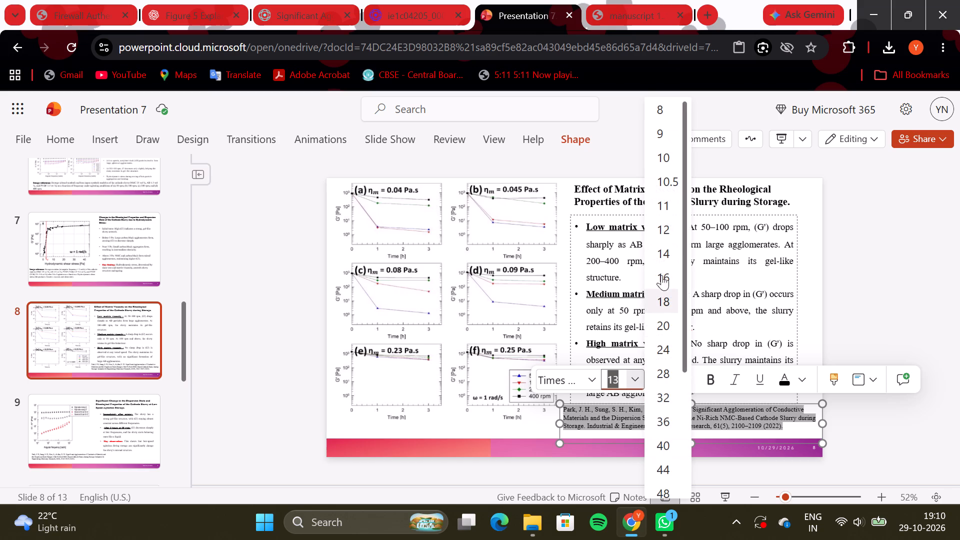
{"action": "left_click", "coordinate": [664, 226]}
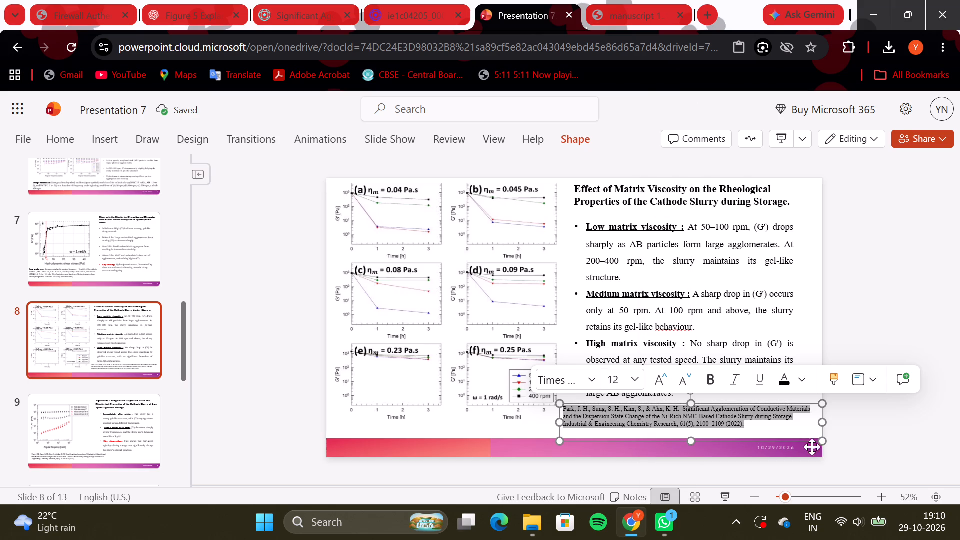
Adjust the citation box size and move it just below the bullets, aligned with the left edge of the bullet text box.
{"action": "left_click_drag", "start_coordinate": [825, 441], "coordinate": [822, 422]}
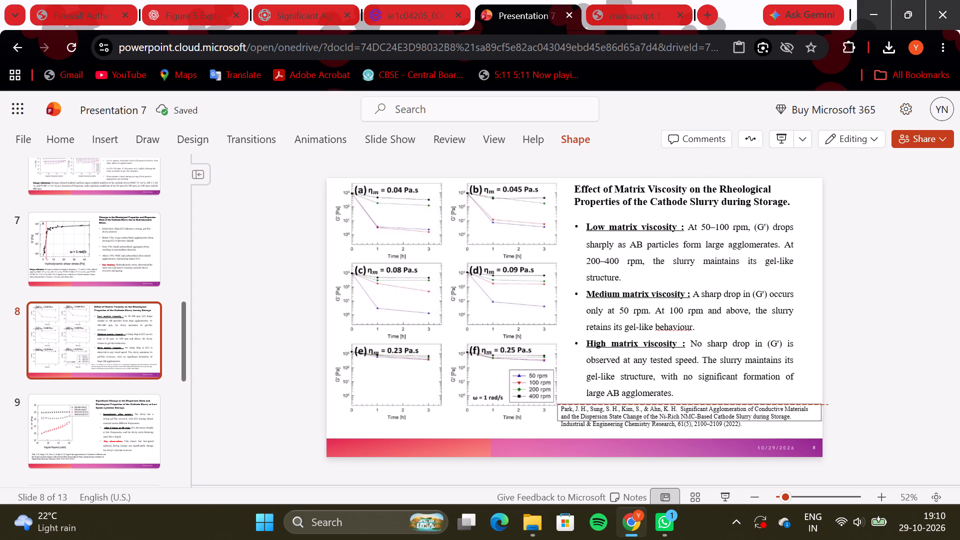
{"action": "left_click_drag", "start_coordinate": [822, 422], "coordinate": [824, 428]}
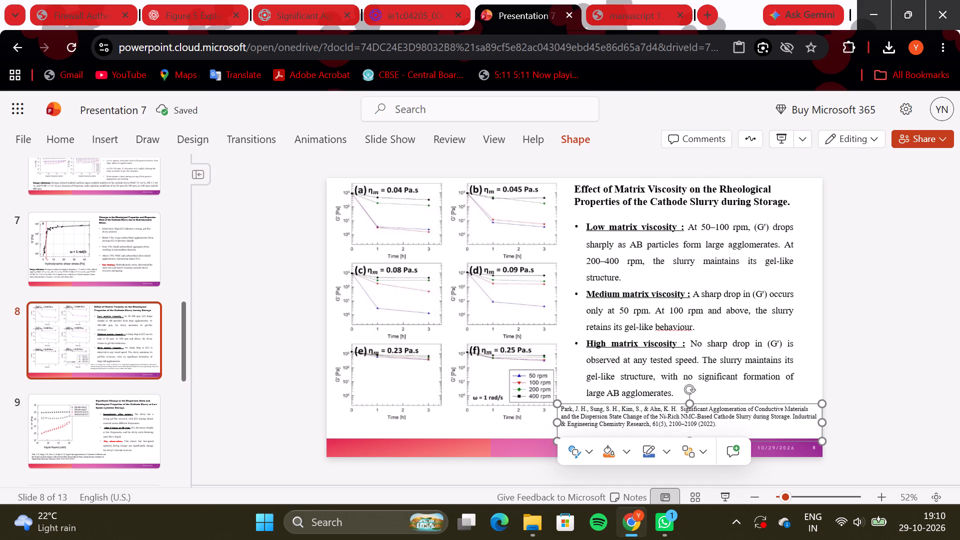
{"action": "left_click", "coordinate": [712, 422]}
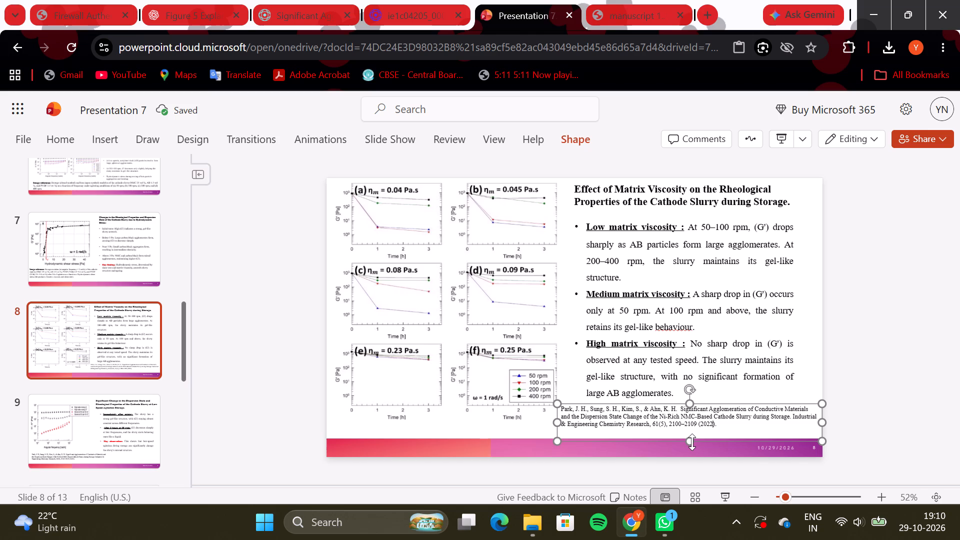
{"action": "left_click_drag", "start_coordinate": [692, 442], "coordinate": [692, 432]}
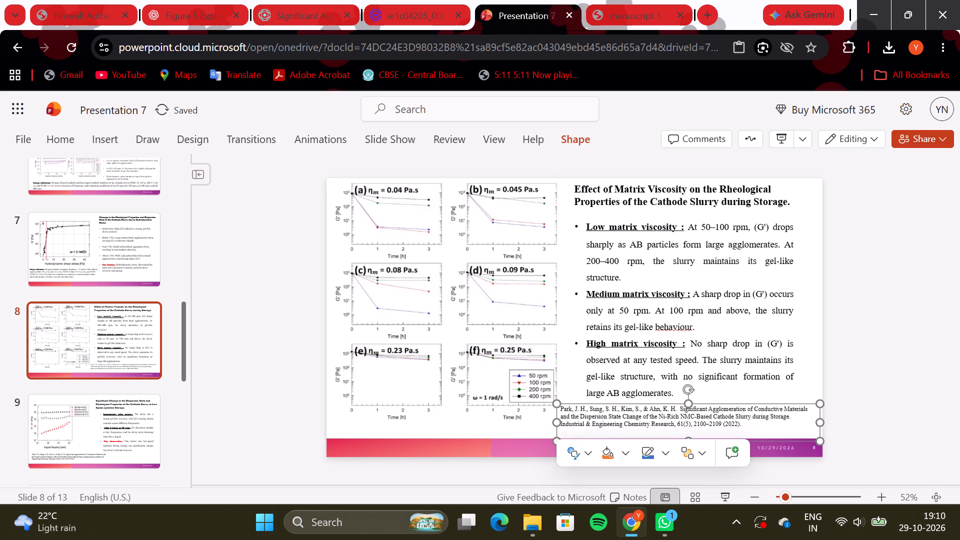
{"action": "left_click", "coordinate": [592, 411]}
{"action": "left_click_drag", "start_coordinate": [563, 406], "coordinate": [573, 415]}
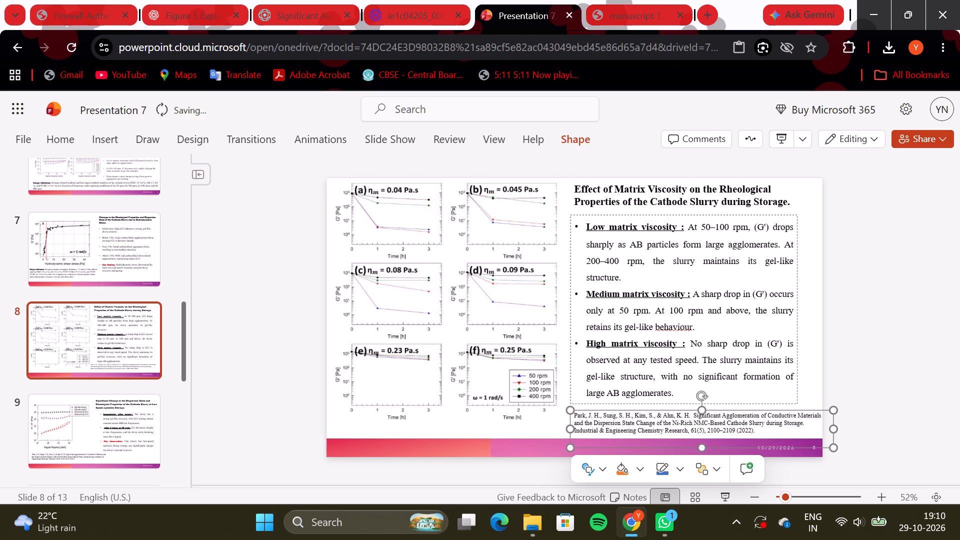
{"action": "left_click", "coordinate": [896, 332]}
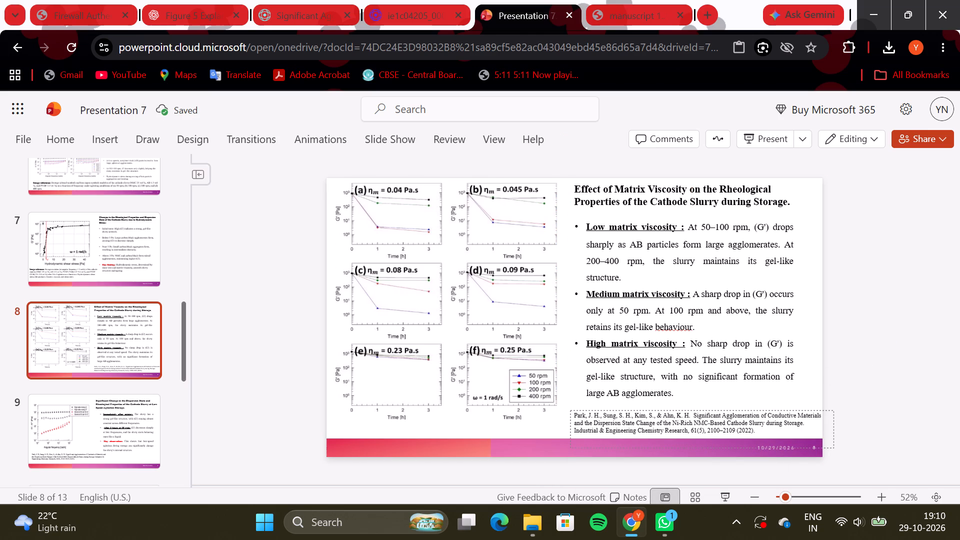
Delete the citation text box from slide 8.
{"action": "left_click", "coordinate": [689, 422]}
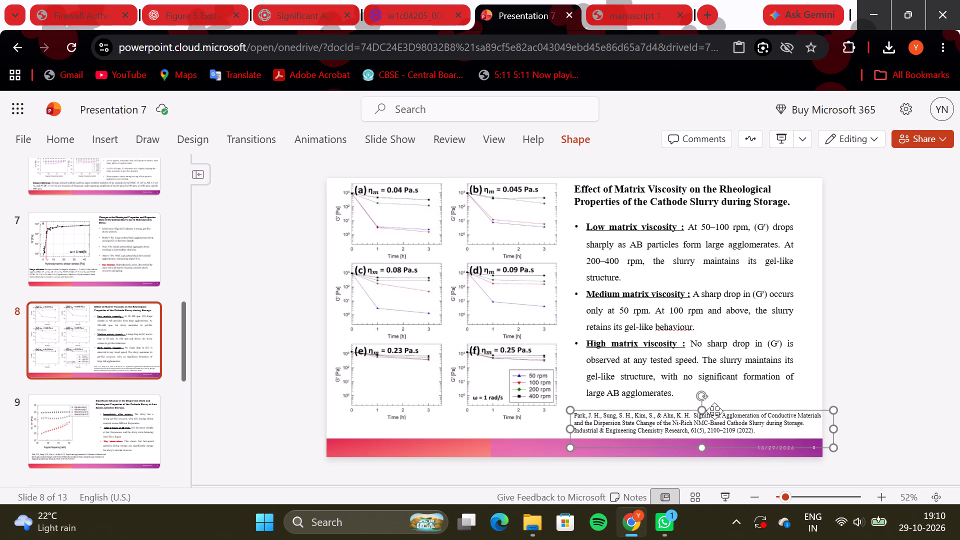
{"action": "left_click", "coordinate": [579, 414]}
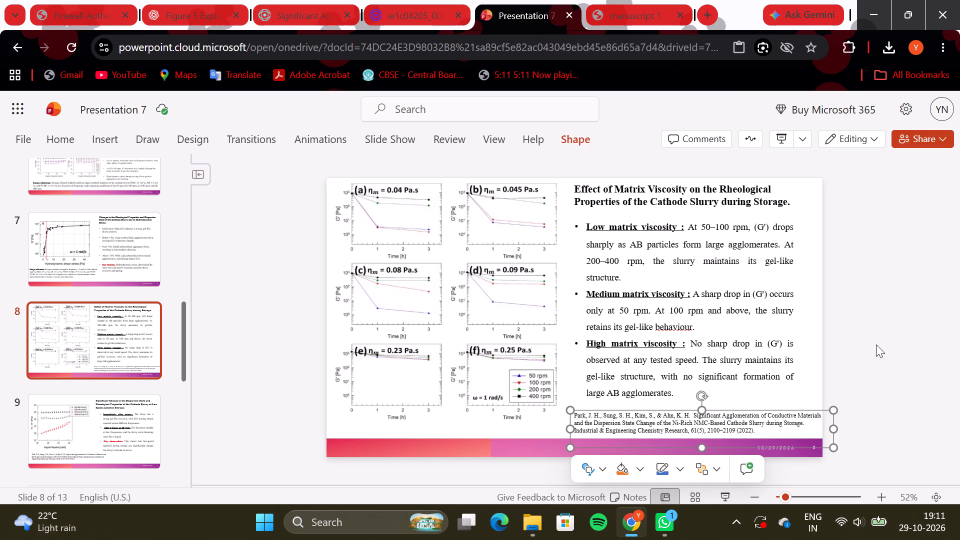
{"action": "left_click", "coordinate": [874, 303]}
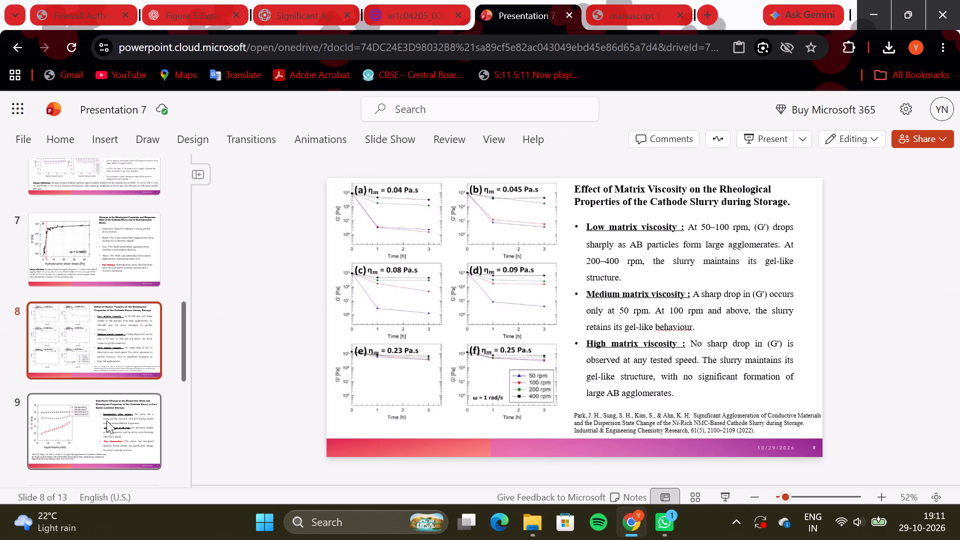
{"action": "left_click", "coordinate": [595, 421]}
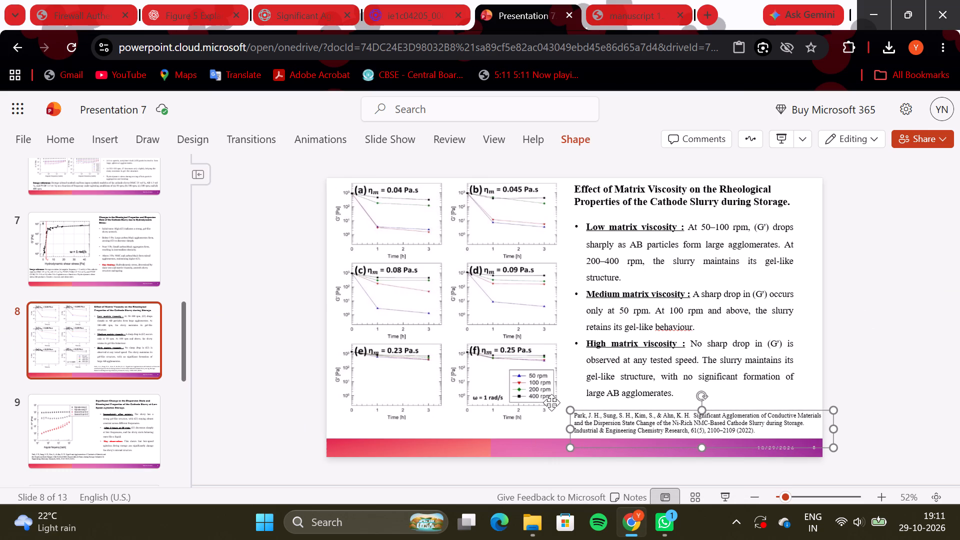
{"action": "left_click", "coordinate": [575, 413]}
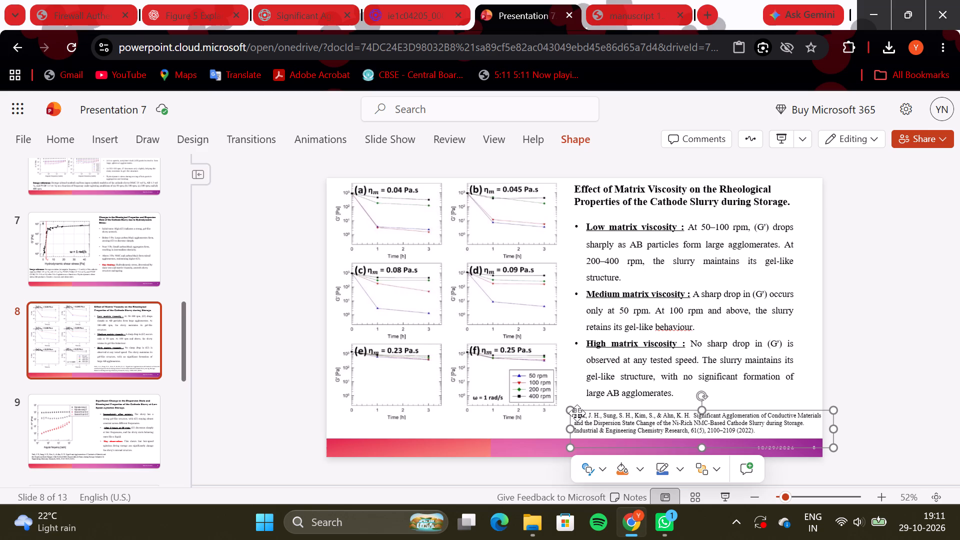
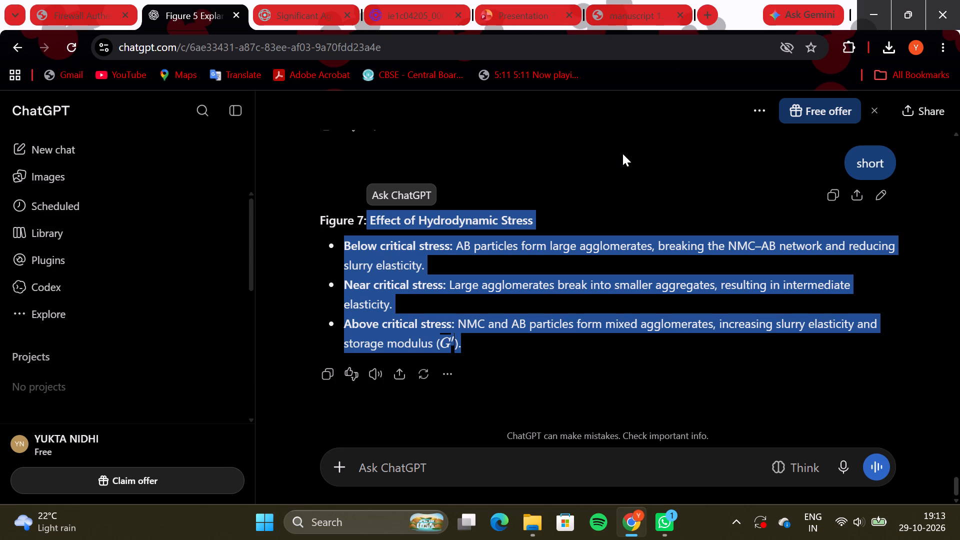
{"action": "left_click", "coordinate": [541, 14]}
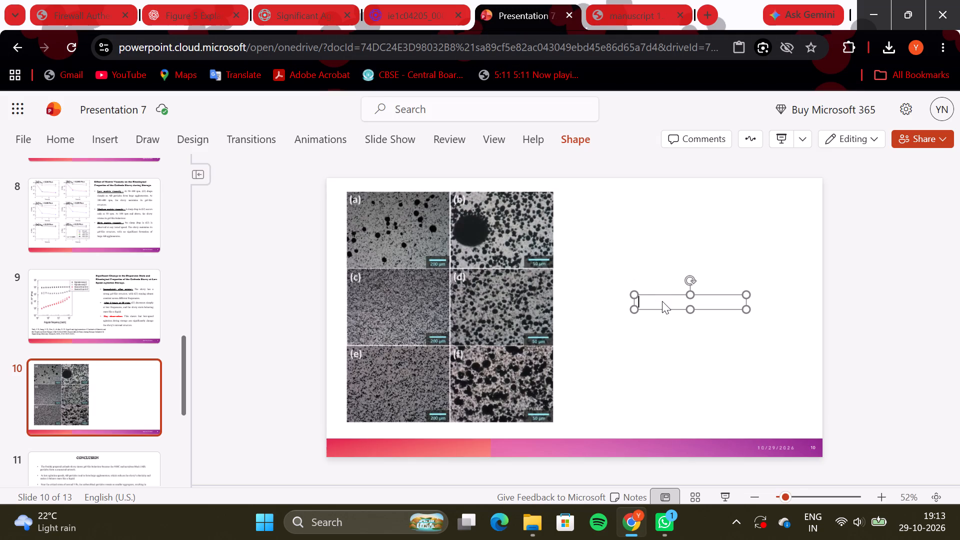
{"action": "key", "text": "ctrl+v"}
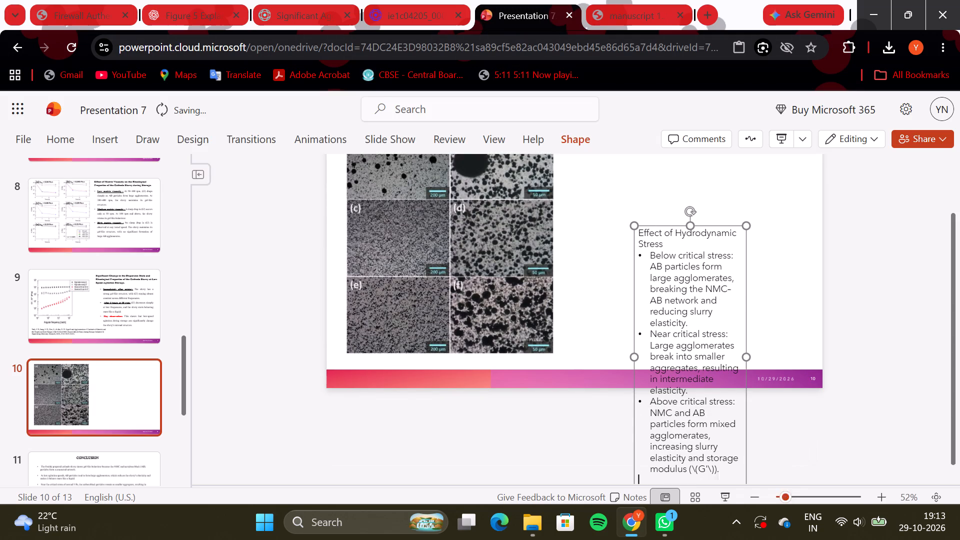
Widen the pasted text box toward the micrographs and raise it clear of the slide's footer band.
{"action": "left_click_drag", "start_coordinate": [635, 207], "coordinate": [612, 144]}
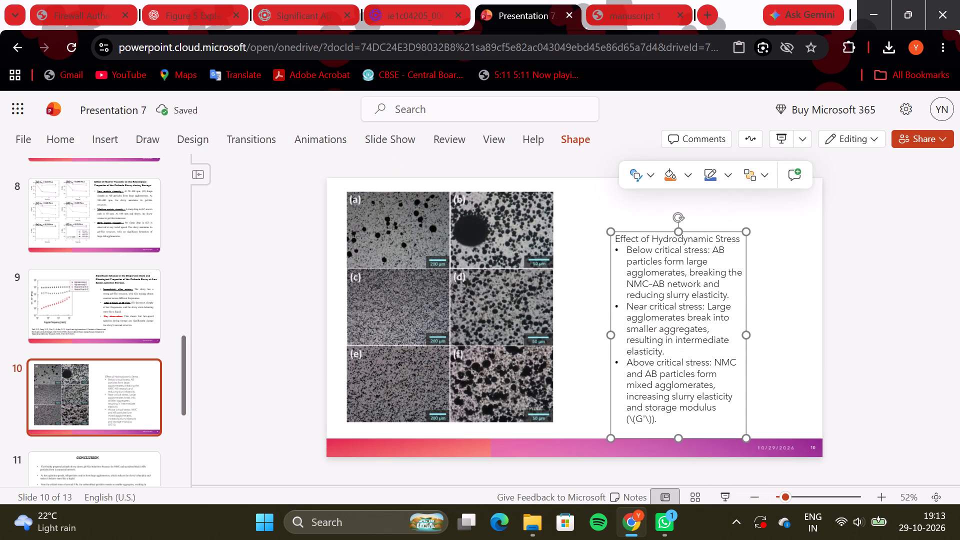
{"action": "left_click_drag", "start_coordinate": [612, 231], "coordinate": [610, 217]}
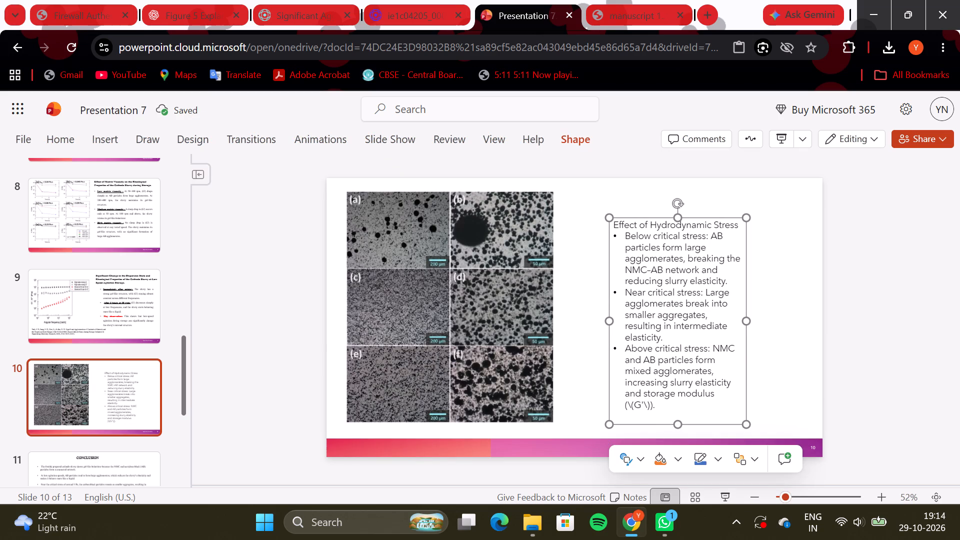
Replace the stray storage modulus symbol code at the end of the last bullet with a period.
{"action": "left_click_drag", "start_coordinate": [659, 403], "coordinate": [625, 402]}
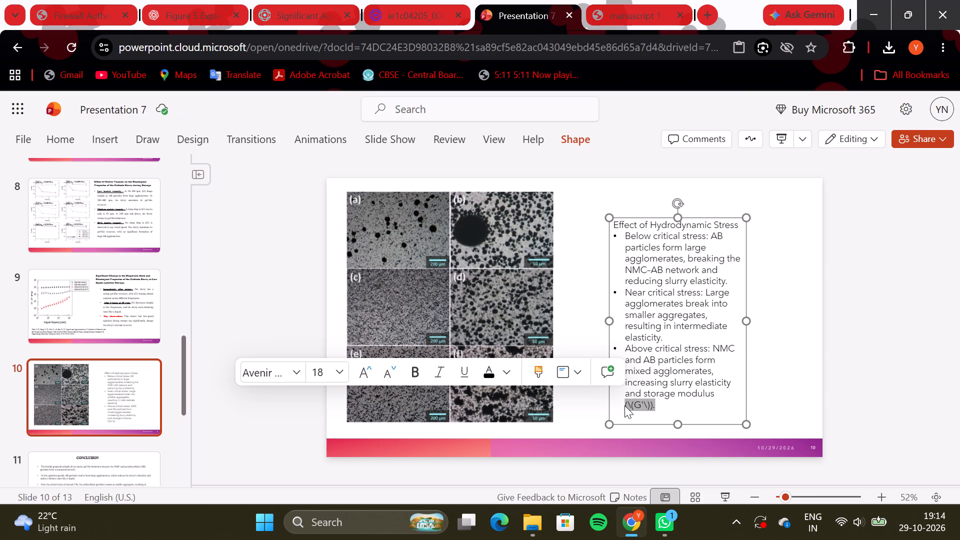
{"action": "key", "text": "BackSpace"}
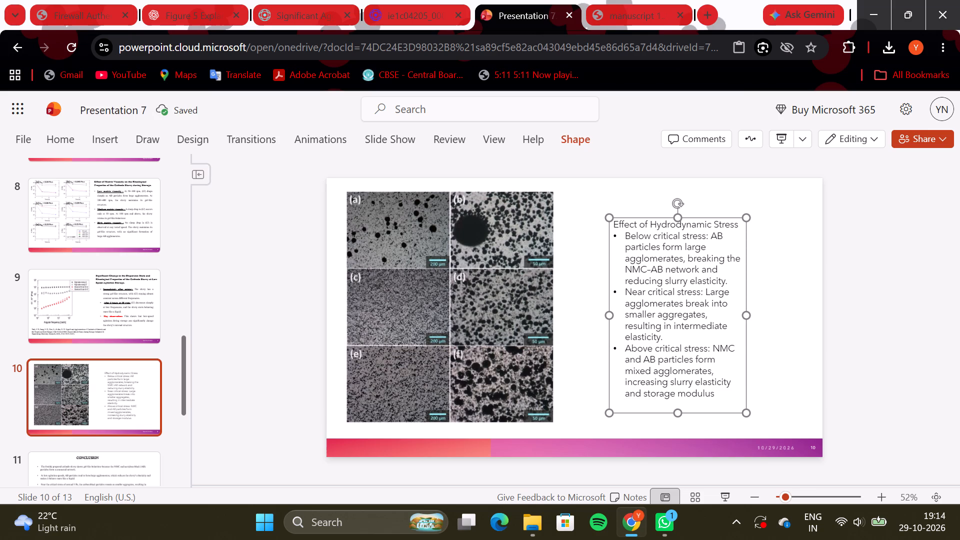
{"action": "key", "text": "period"}
Set all the text in the explanation box to Times New Roman in black.
{"action": "left_click_drag", "start_coordinate": [615, 224], "coordinate": [757, 418]}
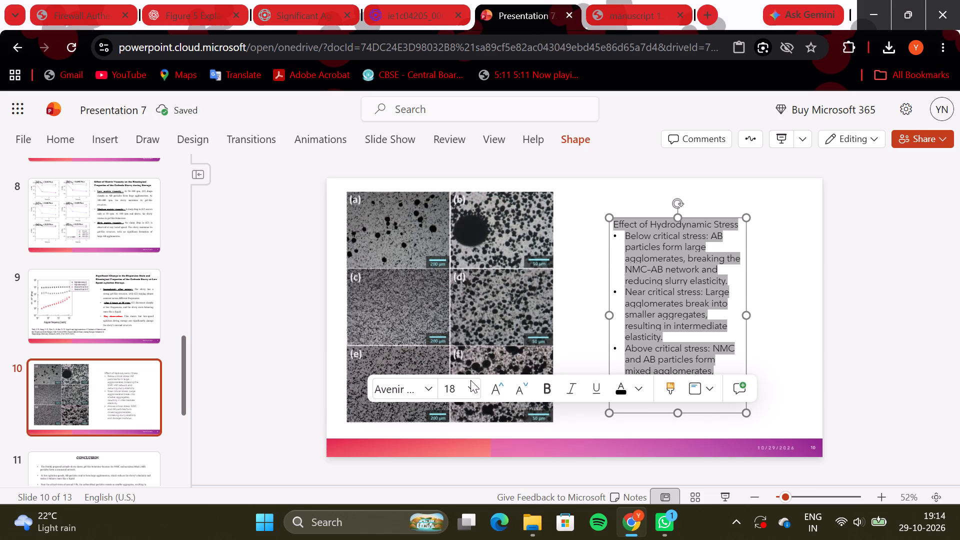
{"action": "left_click", "coordinate": [431, 395]}
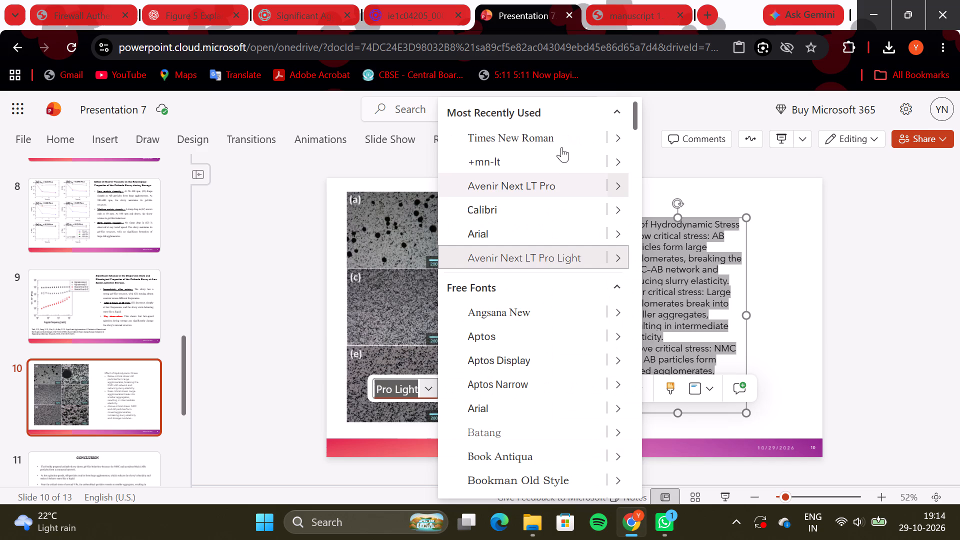
{"action": "left_click", "coordinate": [563, 141]}
{"action": "left_click", "coordinate": [622, 393]}
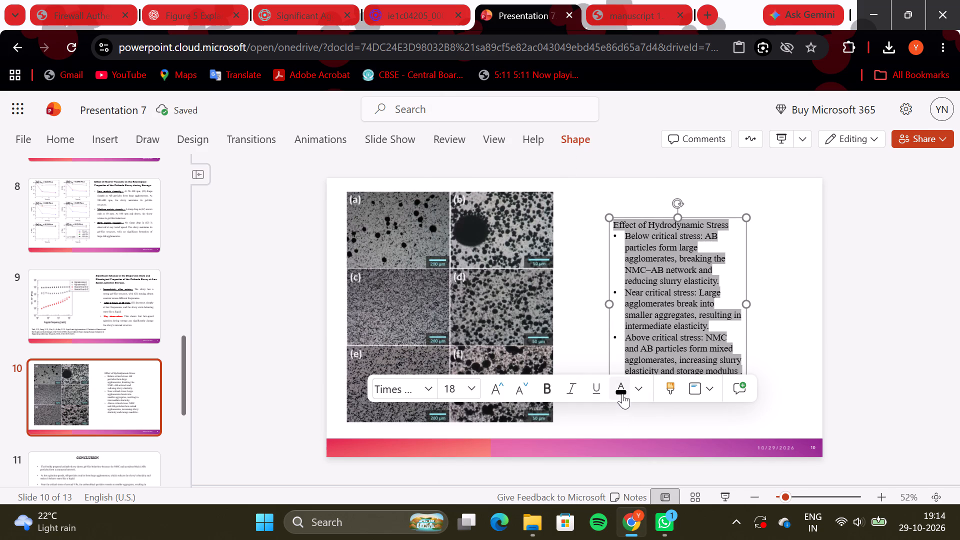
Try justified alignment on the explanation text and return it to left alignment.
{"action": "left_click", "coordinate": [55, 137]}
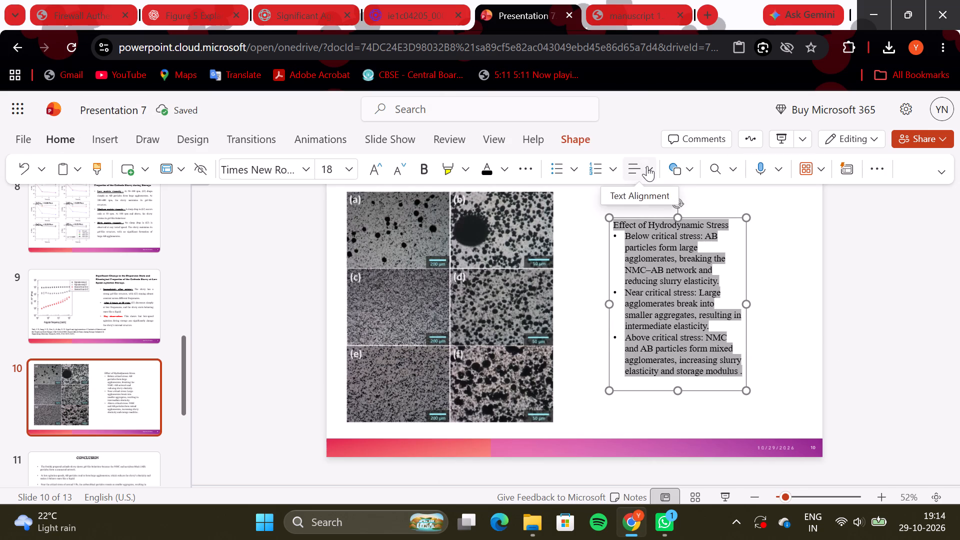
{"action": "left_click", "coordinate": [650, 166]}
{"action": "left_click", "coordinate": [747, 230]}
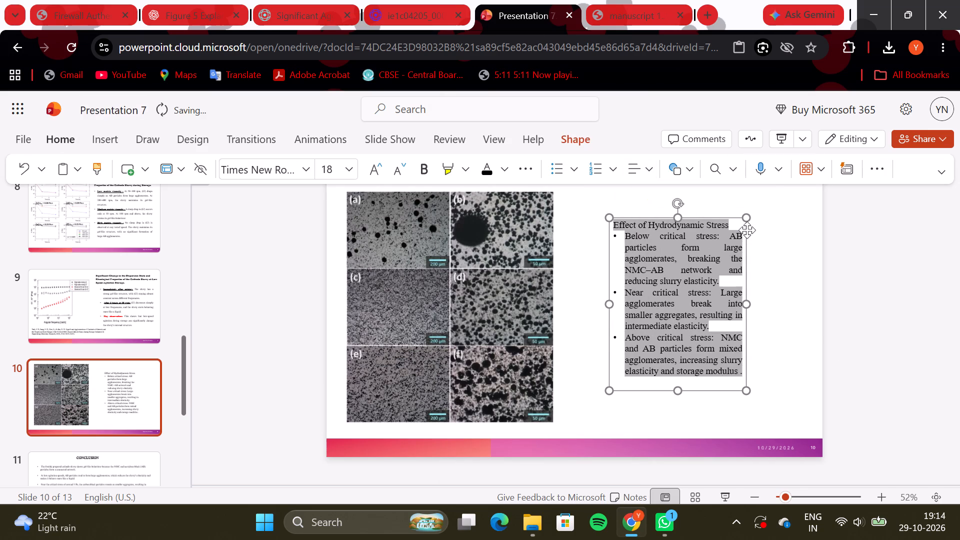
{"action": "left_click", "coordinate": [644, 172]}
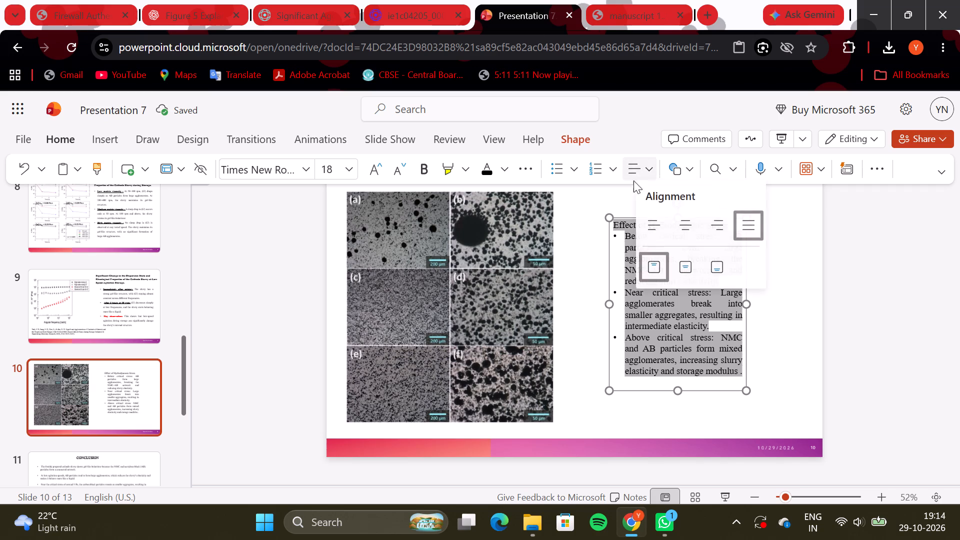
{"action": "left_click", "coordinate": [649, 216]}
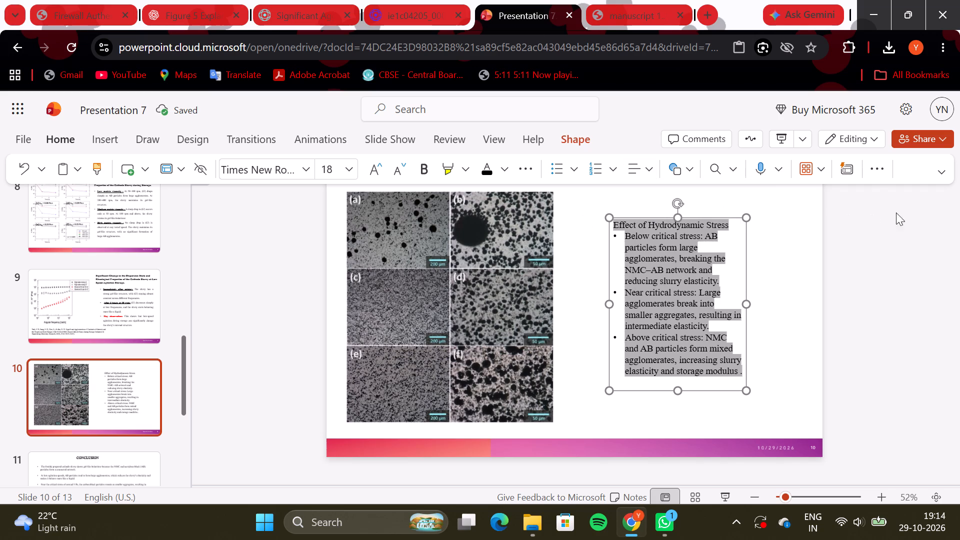
Increase the line spacing of all the explanation text.
{"action": "left_click", "coordinate": [872, 167]}
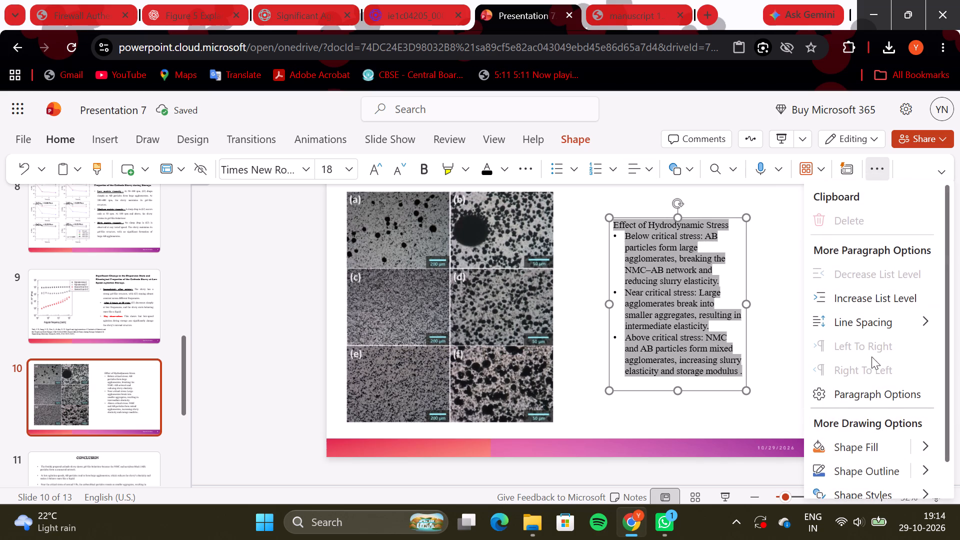
{"action": "left_click", "coordinate": [923, 321]}
{"action": "left_click", "coordinate": [733, 367]}
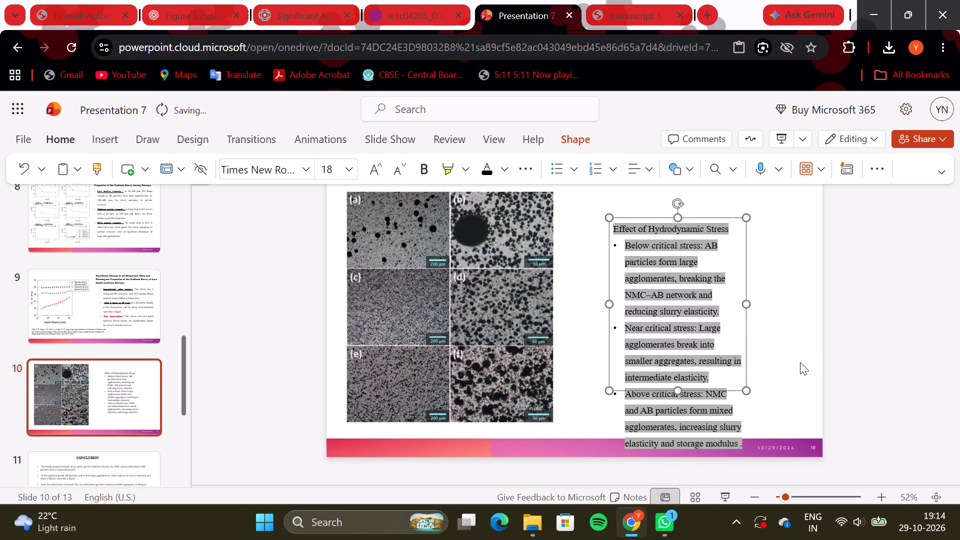
{"action": "left_click", "coordinate": [814, 356]}
{"action": "left_click", "coordinate": [736, 384]}
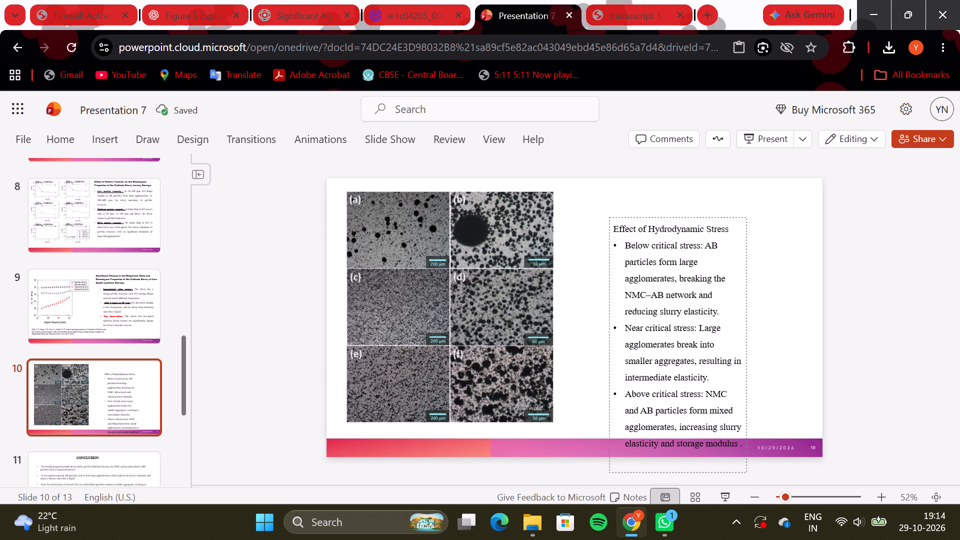
Enlarge the text box across the blank area so it fits above the footer band and starts level with the micrographs' top edge.
{"action": "left_click_drag", "start_coordinate": [746, 475], "coordinate": [796, 409]}
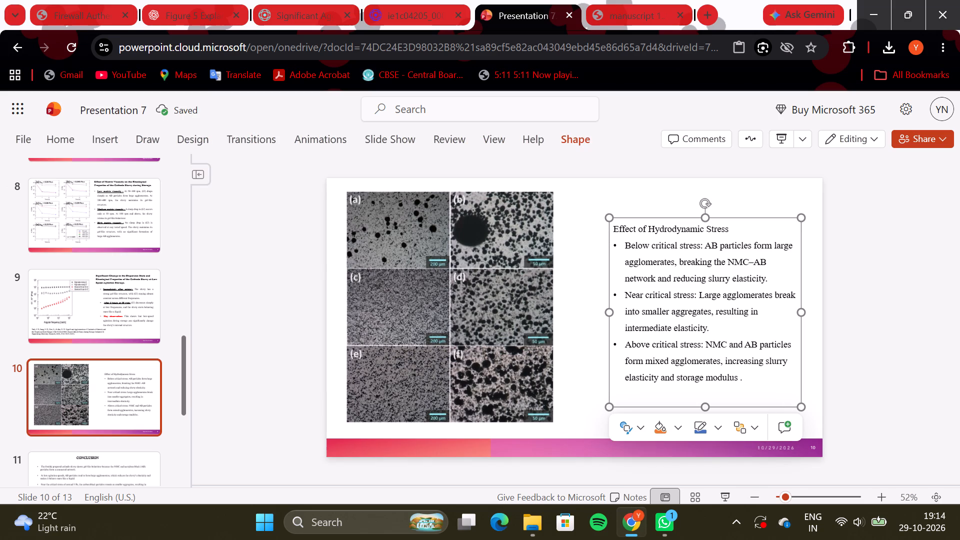
{"action": "left_click", "coordinate": [742, 230]}
{"action": "left_click_drag", "start_coordinate": [610, 217], "coordinate": [593, 196]}
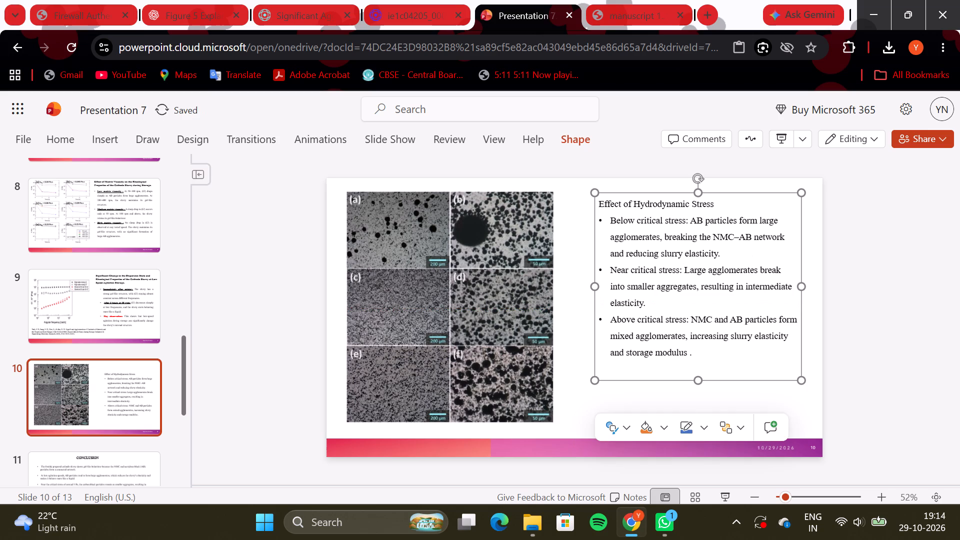
Insert a blank line between the heading "Effect of Hydrodynamic Stress" and the first bullet.
{"action": "left_click", "coordinate": [724, 210]}
{"action": "key", "text": "Return"}
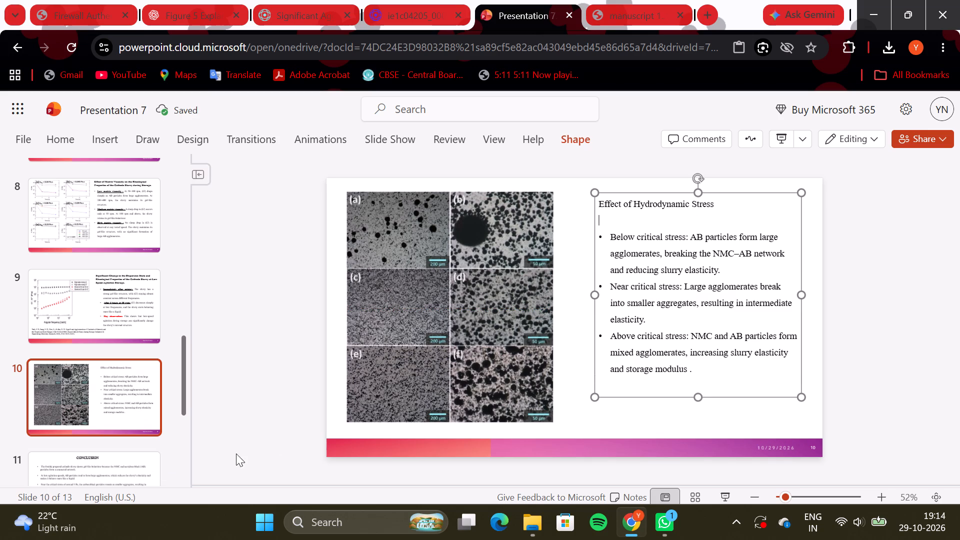
{"action": "left_click_drag", "start_coordinate": [729, 211], "coordinate": [614, 205]}
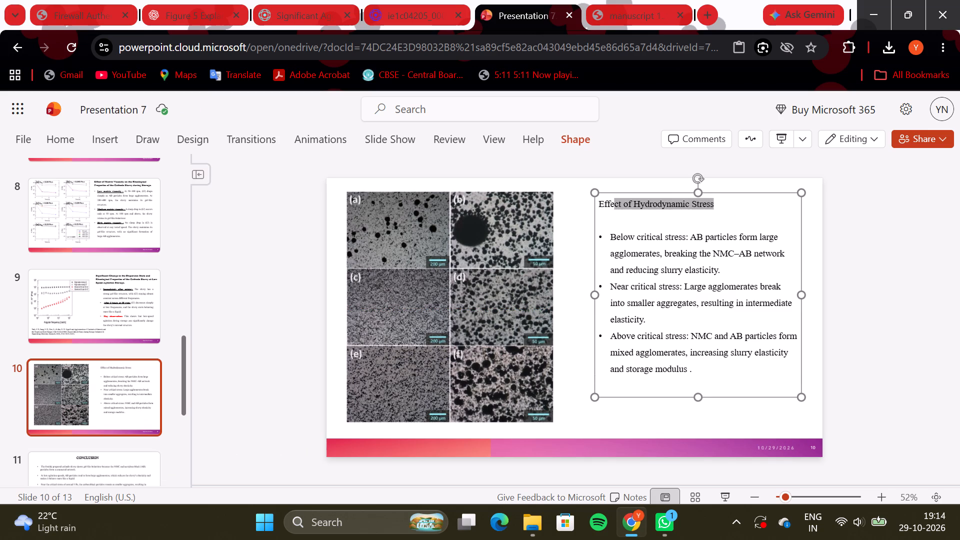
{"action": "left_click_drag", "start_coordinate": [614, 205], "coordinate": [597, 209]}
{"action": "left_click", "coordinate": [388, 177]}
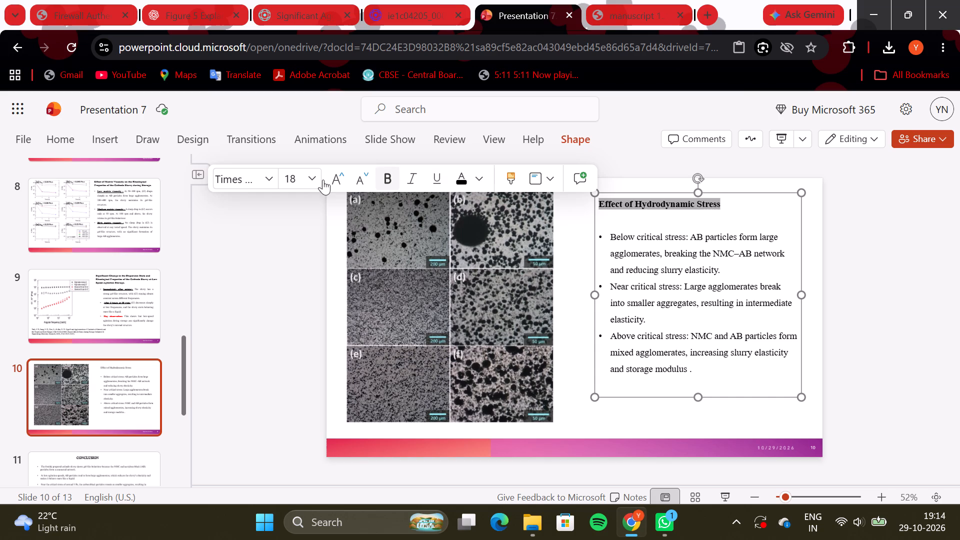
{"action": "left_click", "coordinate": [310, 182]}
{"action": "left_click", "coordinate": [335, 325]}
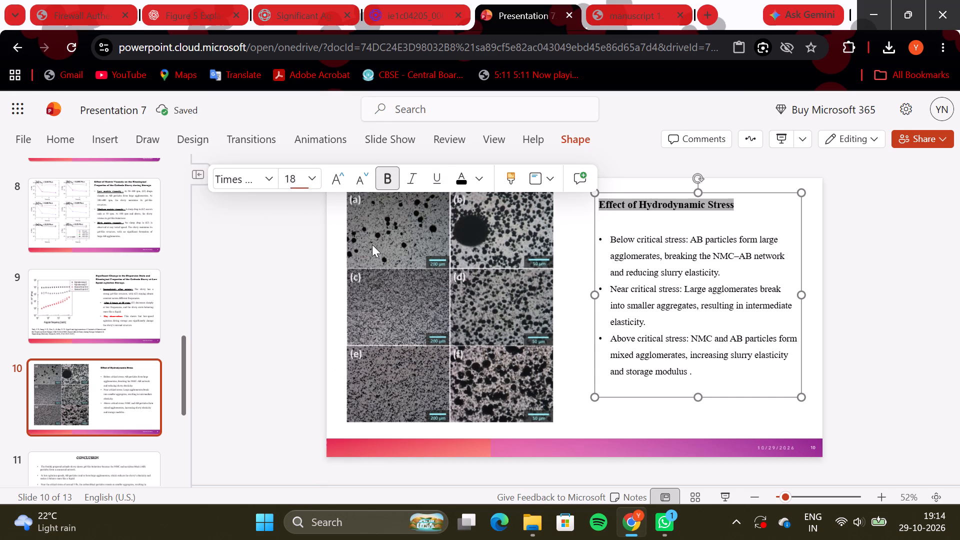
{"action": "left_click", "coordinate": [712, 231]}
{"action": "left_click", "coordinate": [715, 222]}
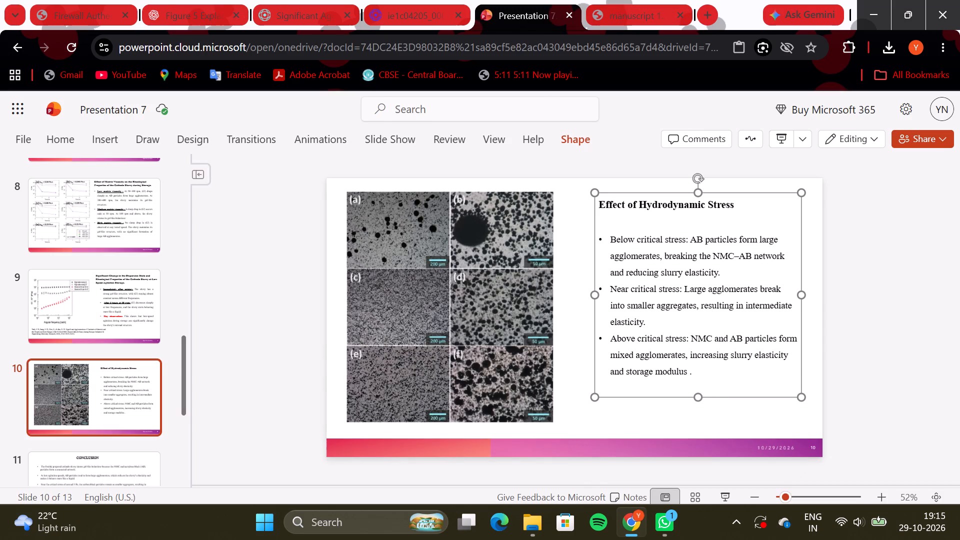
{"action": "key", "text": "ctrl+v"}
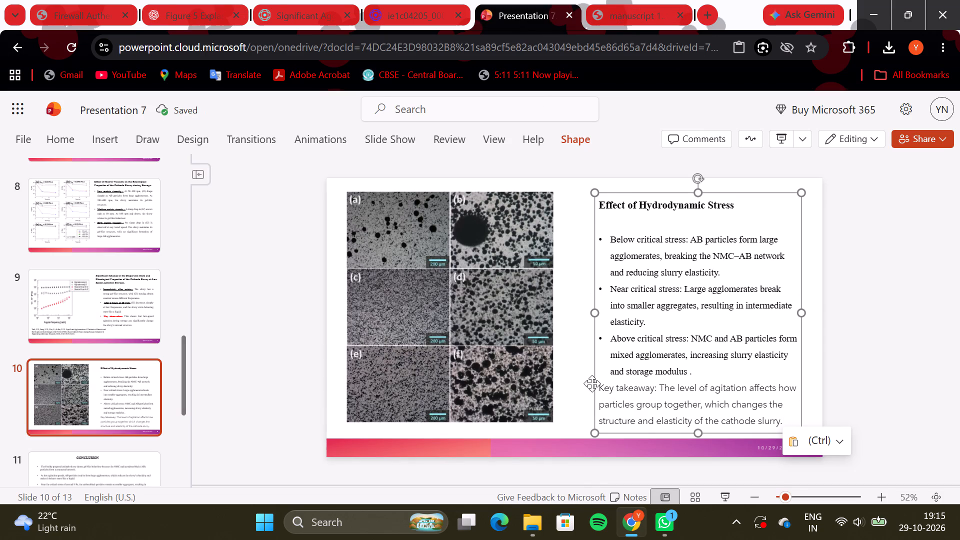
Set the pasted "Key takeaway" paragraph in Times New Roman with black font colour.
{"action": "left_click_drag", "start_coordinate": [599, 388], "coordinate": [793, 430]}
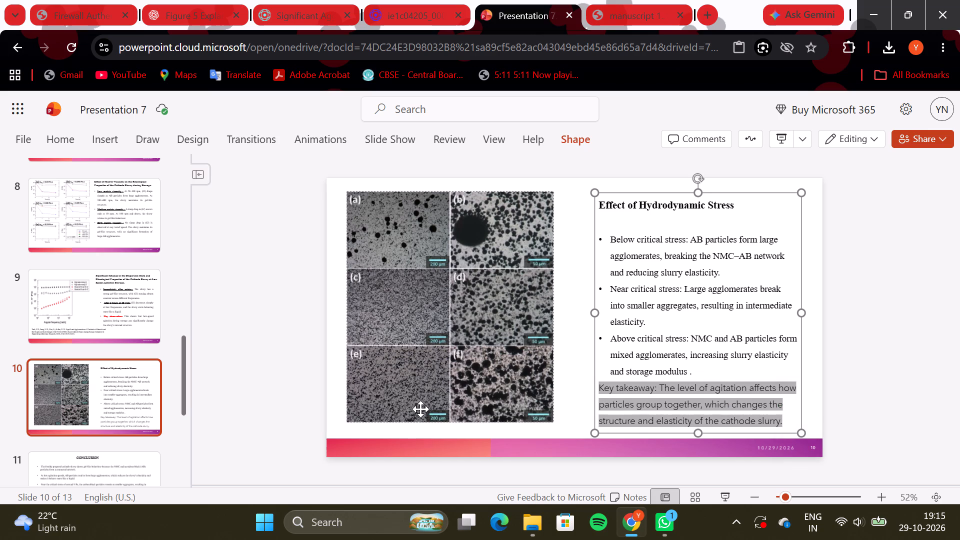
{"action": "left_click", "coordinate": [629, 393]}
{"action": "left_click_drag", "start_coordinate": [599, 385], "coordinate": [591, 385]}
{"action": "left_click_drag", "start_coordinate": [779, 419], "coordinate": [761, 421]}
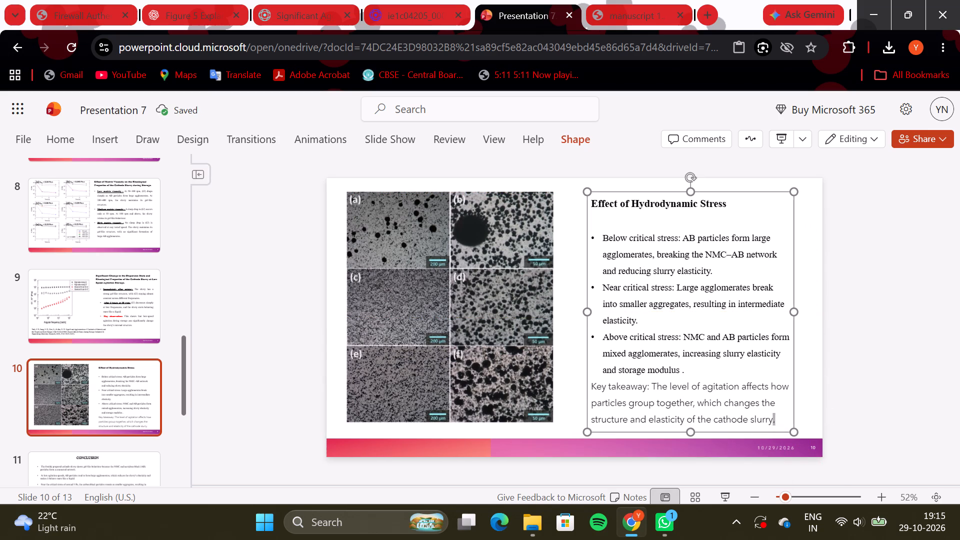
{"action": "left_click_drag", "start_coordinate": [761, 421], "coordinate": [589, 388]}
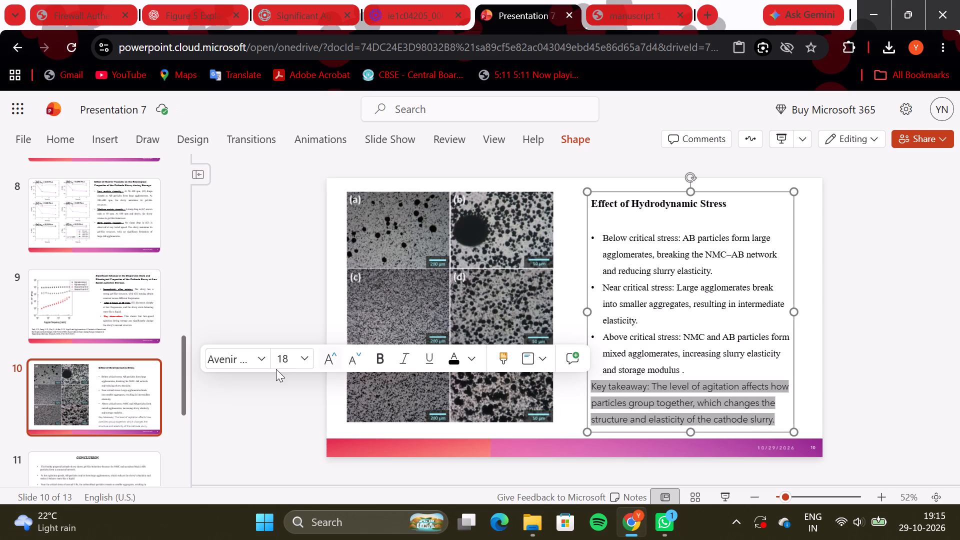
{"action": "left_click", "coordinate": [257, 356]}
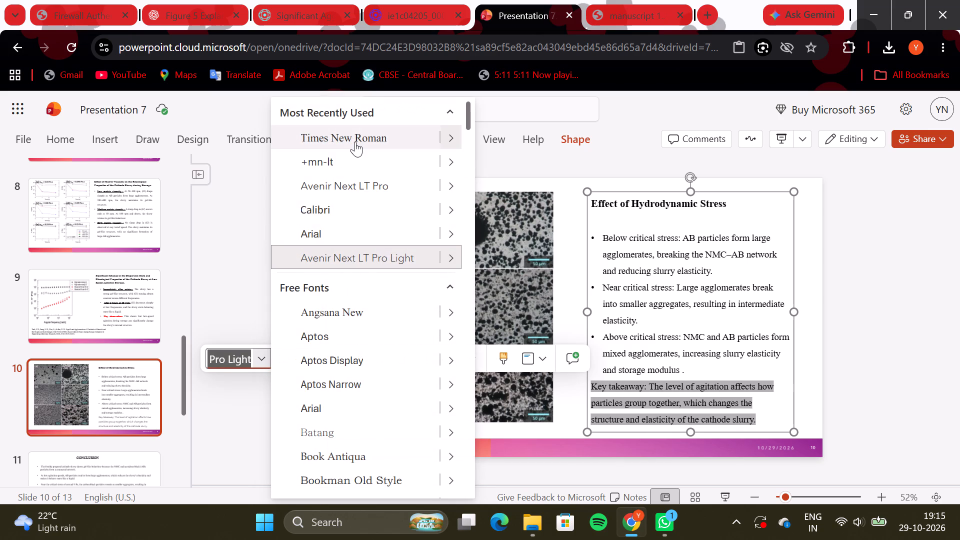
{"action": "left_click", "coordinate": [355, 141]}
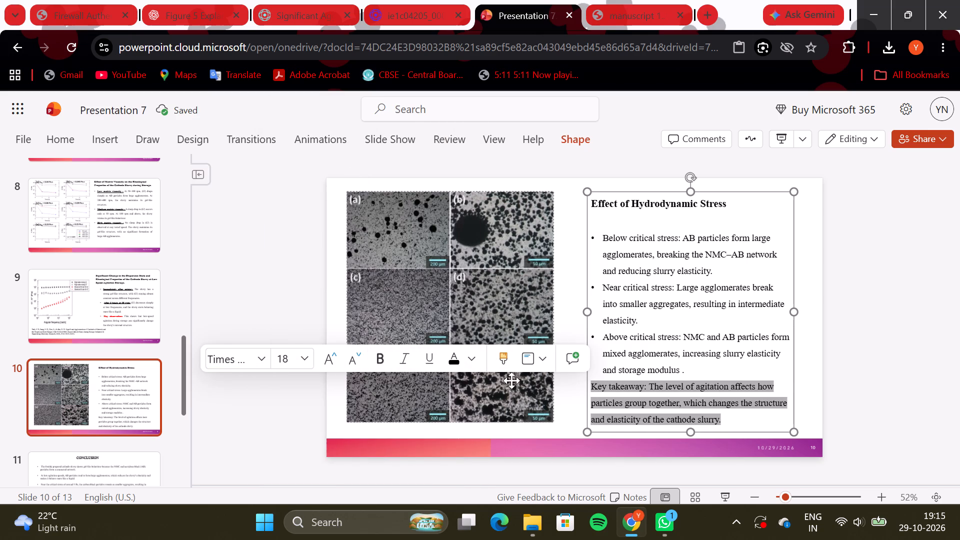
{"action": "left_click", "coordinate": [458, 363]}
Following slide 9's wording, replace "takeaway" with "observation" in the last paragraph's label and add a space before the colon.
{"action": "left_click", "coordinate": [645, 389]}
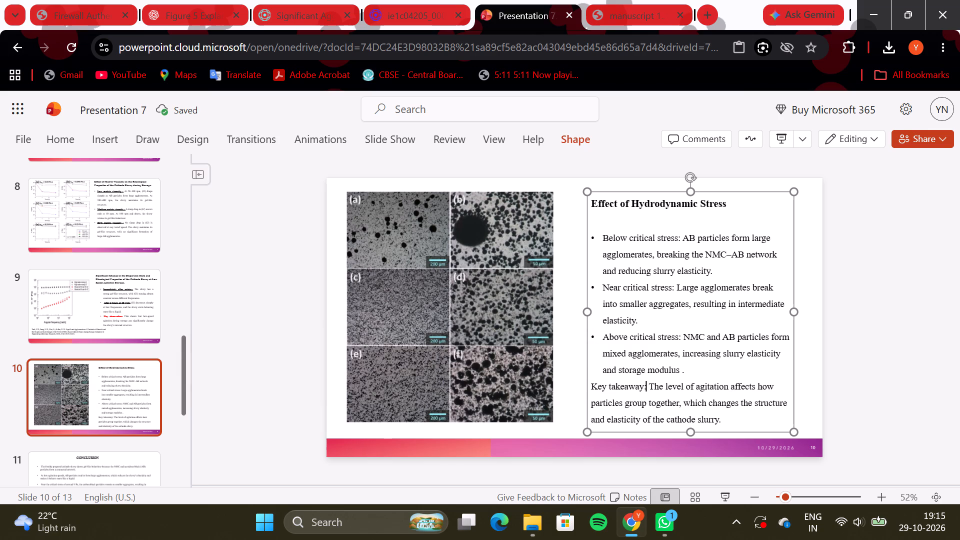
{"action": "left_click_drag", "start_coordinate": [642, 384], "coordinate": [610, 390]}
{"action": "left_click", "coordinate": [610, 390]}
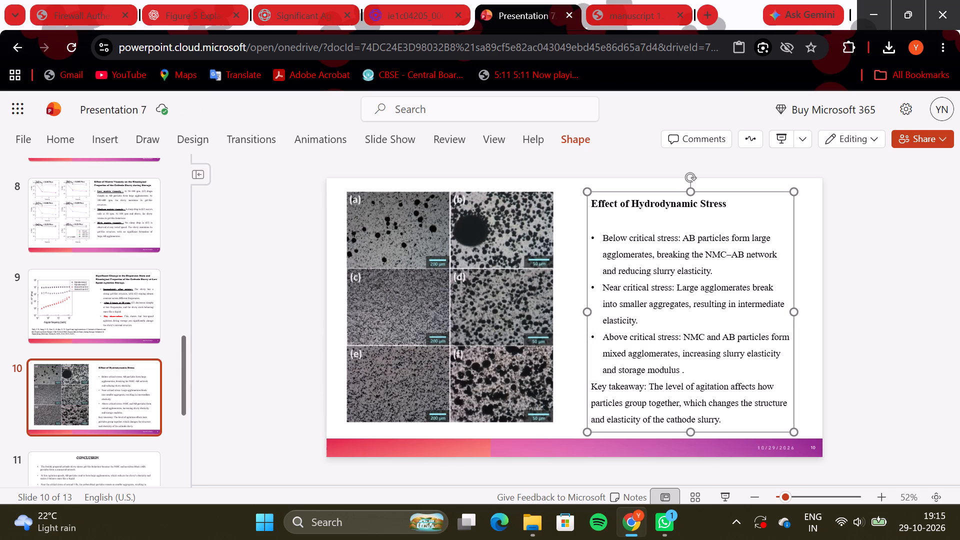
{"action": "left_click", "coordinate": [129, 327]}
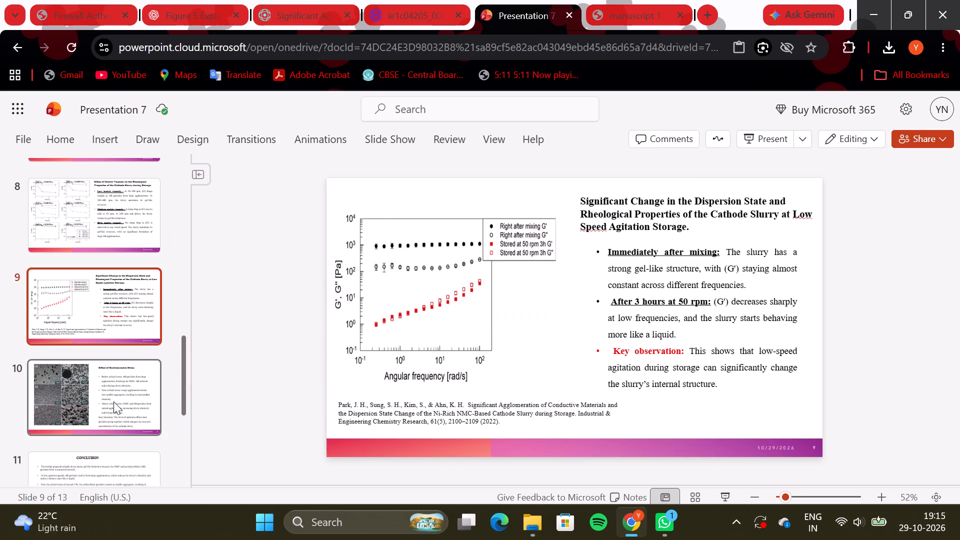
{"action": "left_click", "coordinate": [113, 401]}
{"action": "left_click", "coordinate": [651, 385]}
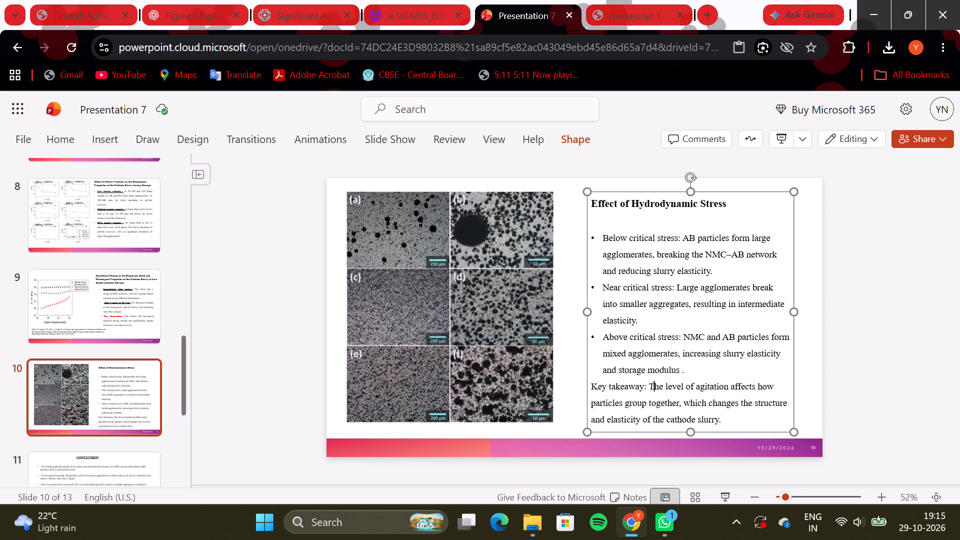
{"action": "left_click_drag", "start_coordinate": [644, 387], "coordinate": [601, 396]}
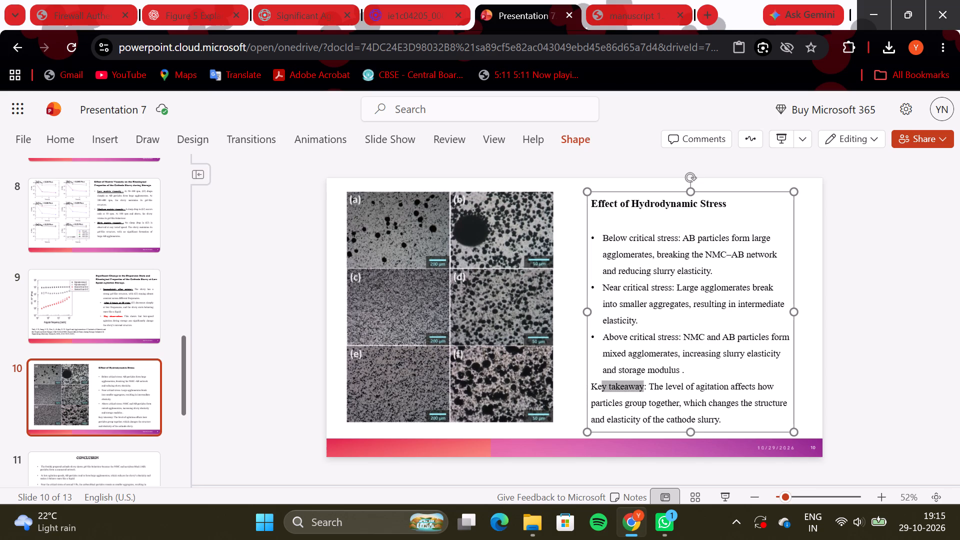
{"action": "left_click_drag", "start_coordinate": [601, 396], "coordinate": [608, 387]}
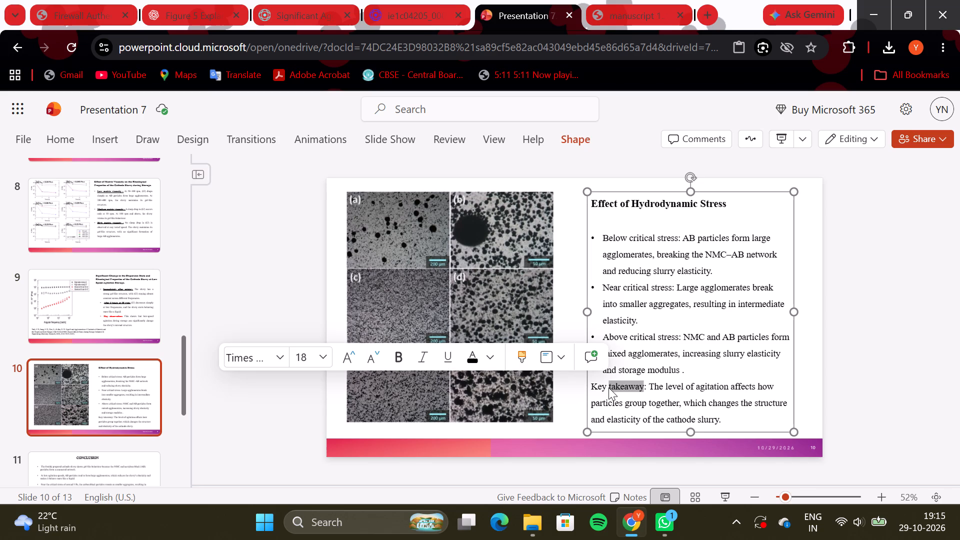
{"action": "key", "text": "BackSpace"}
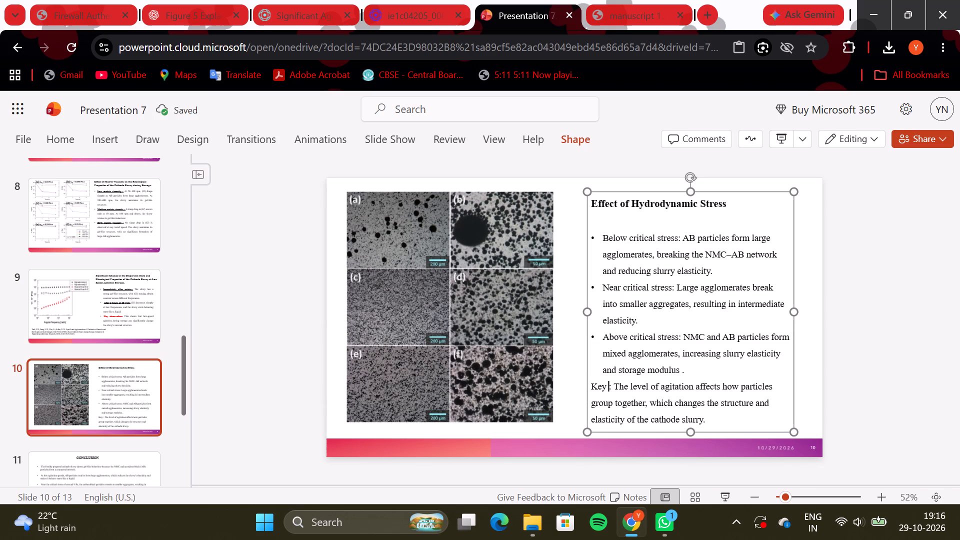
{"action": "type", "text": "observation"}
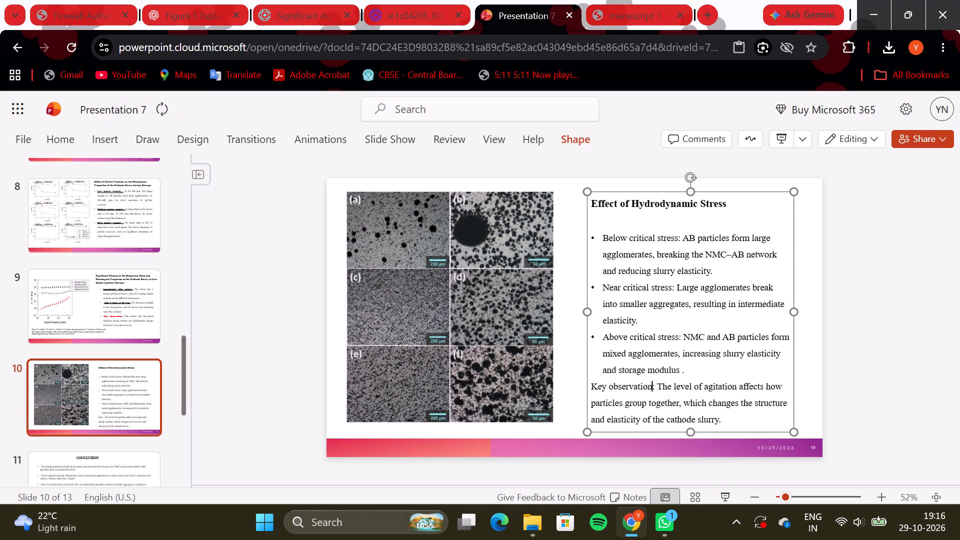
{"action": "key", "text": "space"}
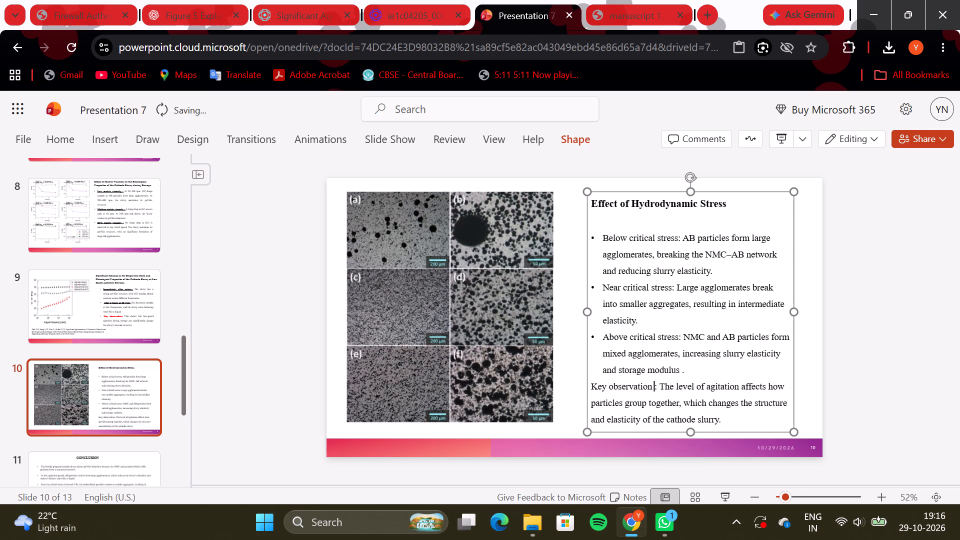
Make the label "Key observation :" bold and standard red.
{"action": "left_click", "coordinate": [84, 319]}
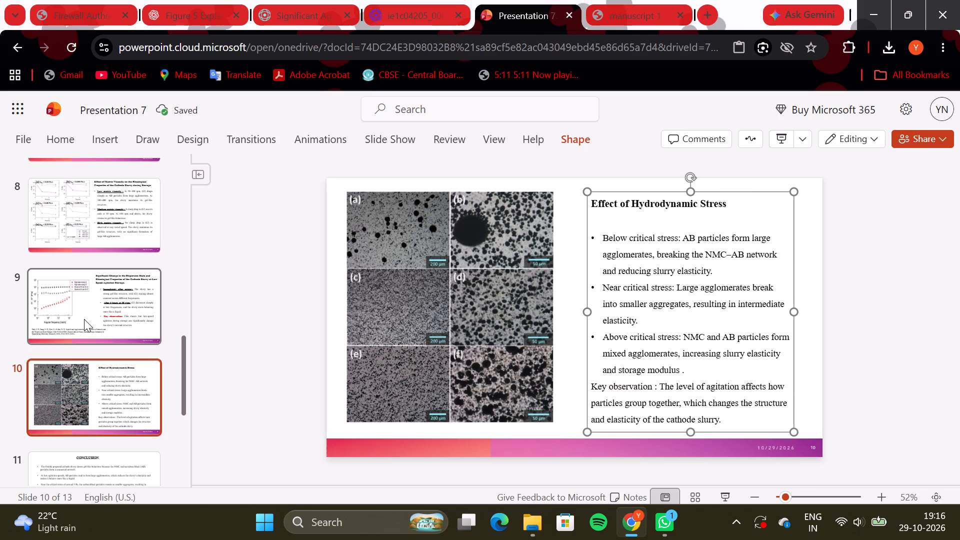
{"action": "left_click", "coordinate": [90, 379]}
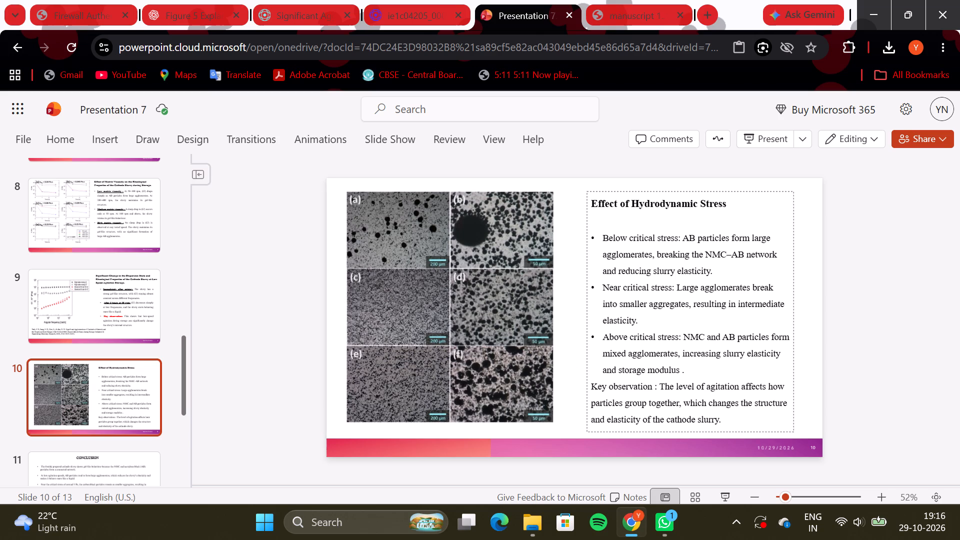
{"action": "left_click_drag", "start_coordinate": [658, 387], "coordinate": [587, 387]}
{"action": "left_click", "coordinate": [469, 360]}
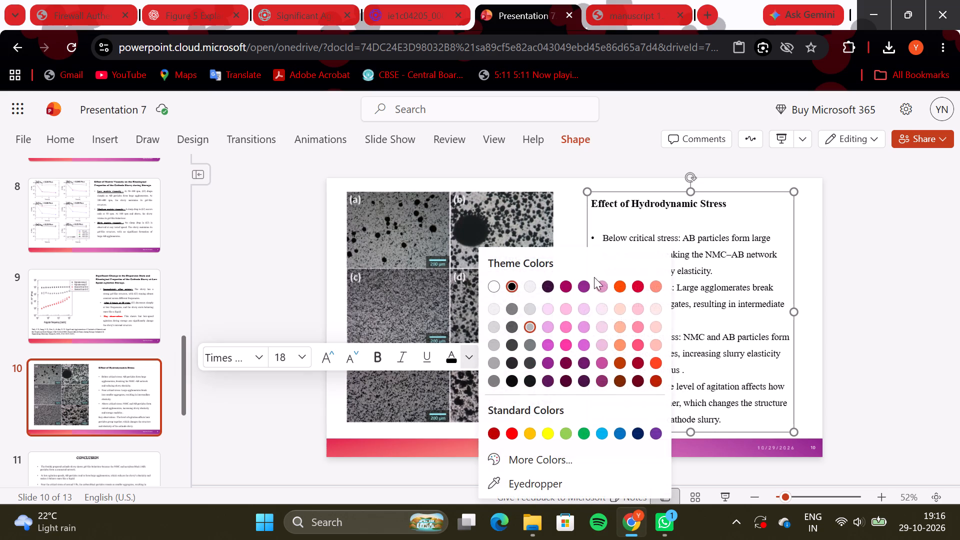
{"action": "left_click", "coordinate": [514, 435]}
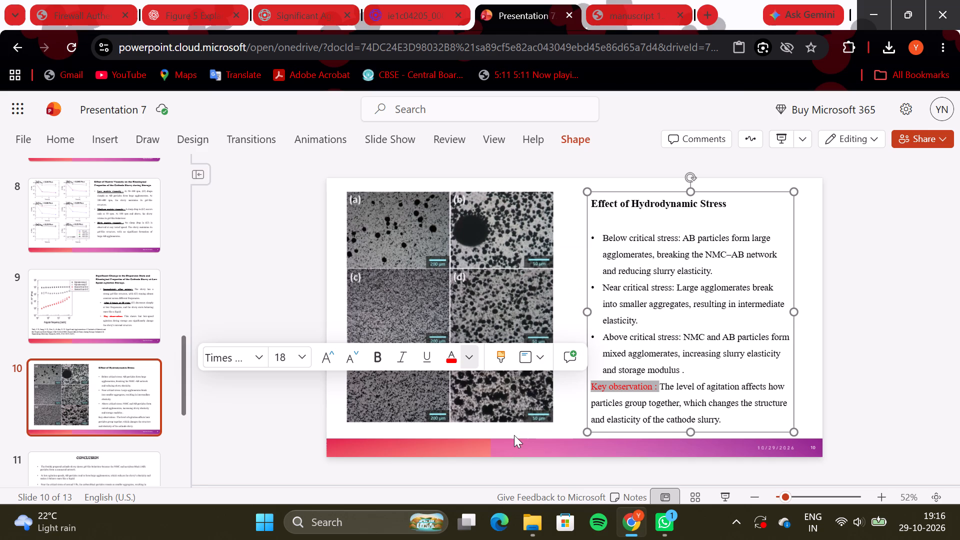
{"action": "left_click", "coordinate": [377, 353]}
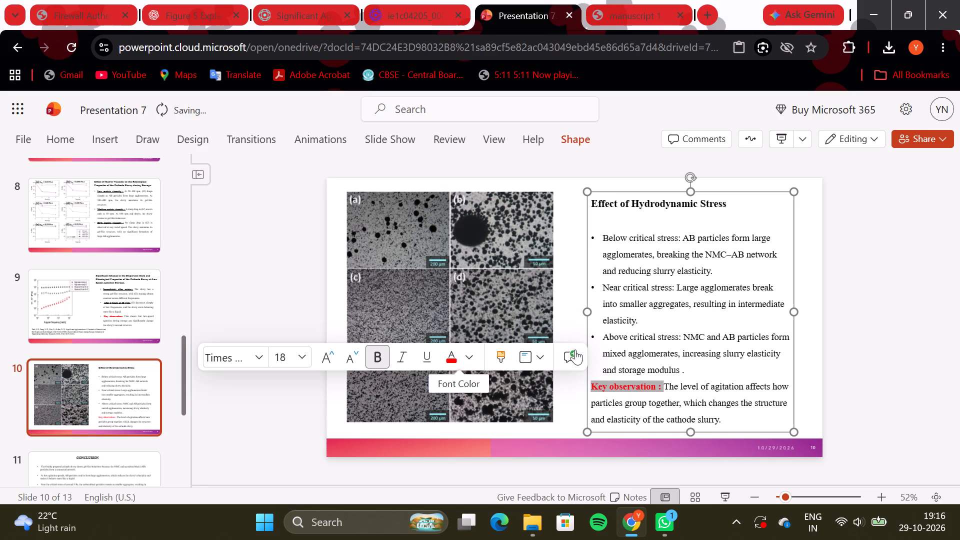
{"action": "left_click", "coordinate": [713, 363]}
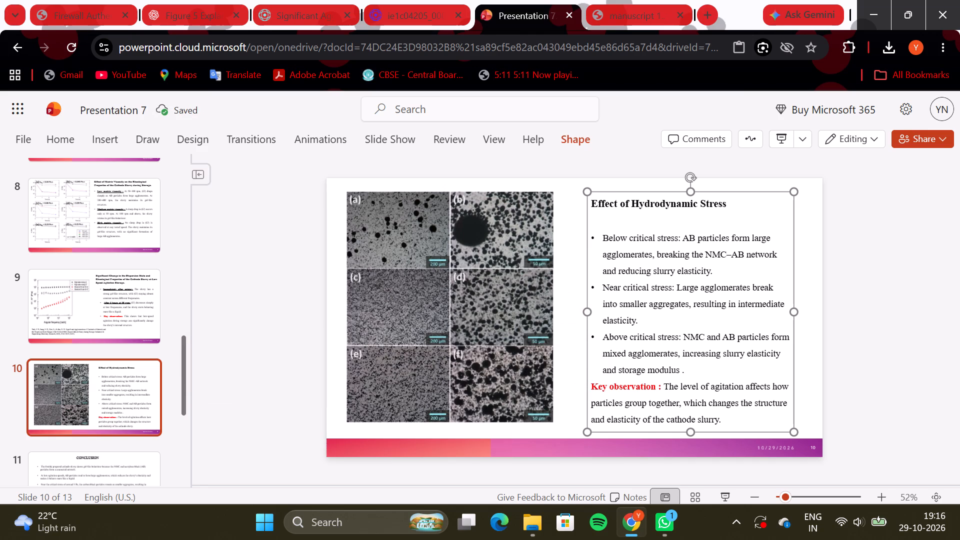
Make the first bullet's label "Below critical stress:" bold in Black, Text 1.
{"action": "left_click_drag", "start_coordinate": [681, 240], "coordinate": [607, 238]}
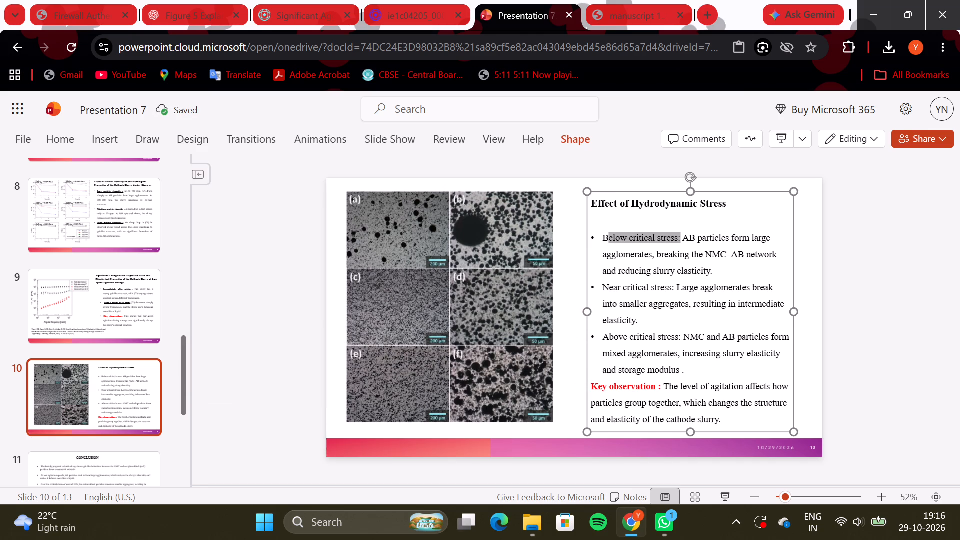
{"action": "left_click_drag", "start_coordinate": [607, 238], "coordinate": [604, 238]}
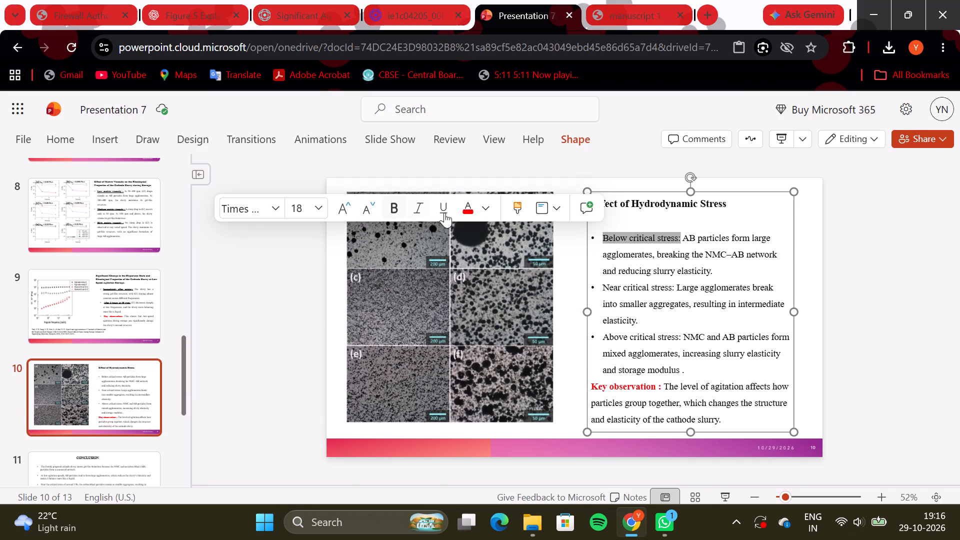
{"action": "left_click", "coordinate": [489, 210]}
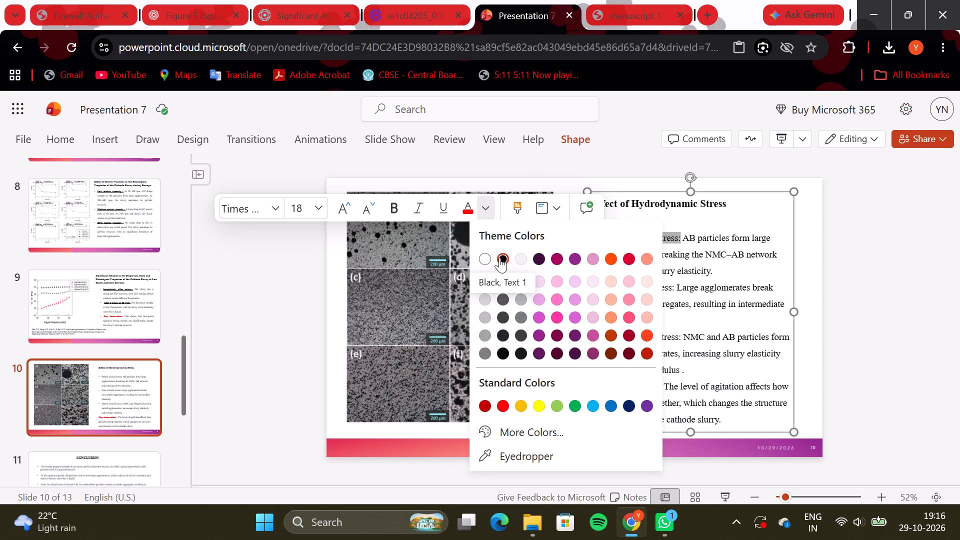
{"action": "left_click", "coordinate": [499, 257]}
{"action": "left_click", "coordinate": [400, 205]}
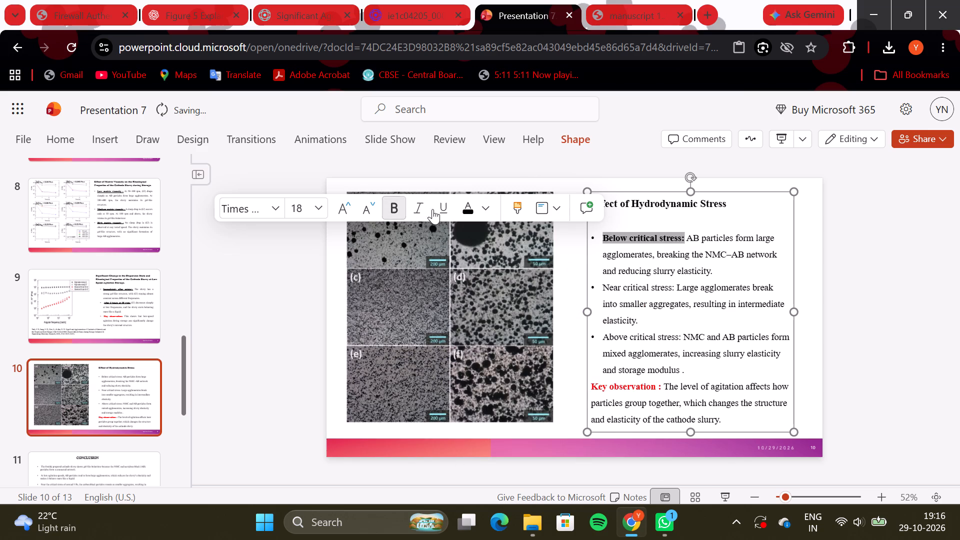
Make the second and third bullets' labels, "Near critical stress:" and "Above critical stress:", bold.
{"action": "left_click_drag", "start_coordinate": [671, 290], "coordinate": [656, 290]}
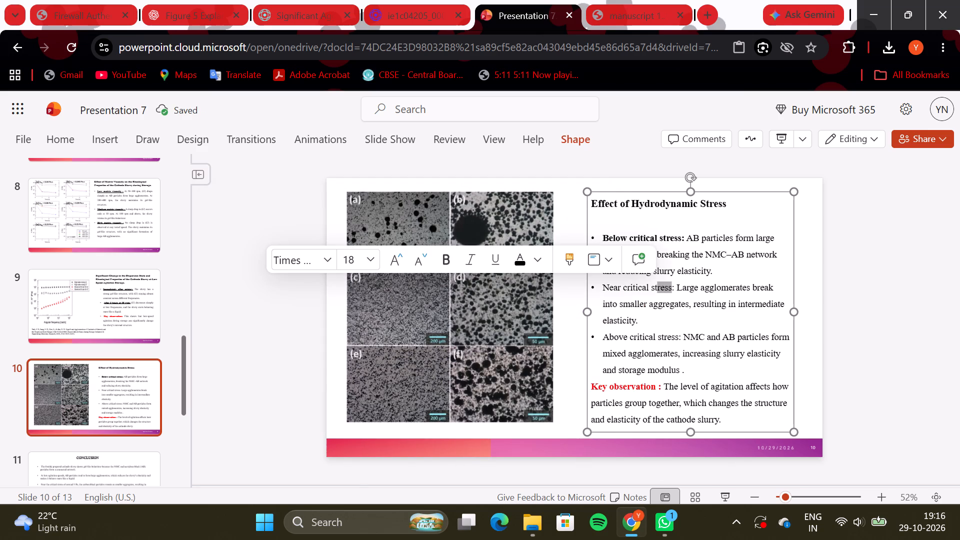
{"action": "left_click_drag", "start_coordinate": [675, 282], "coordinate": [604, 289]}
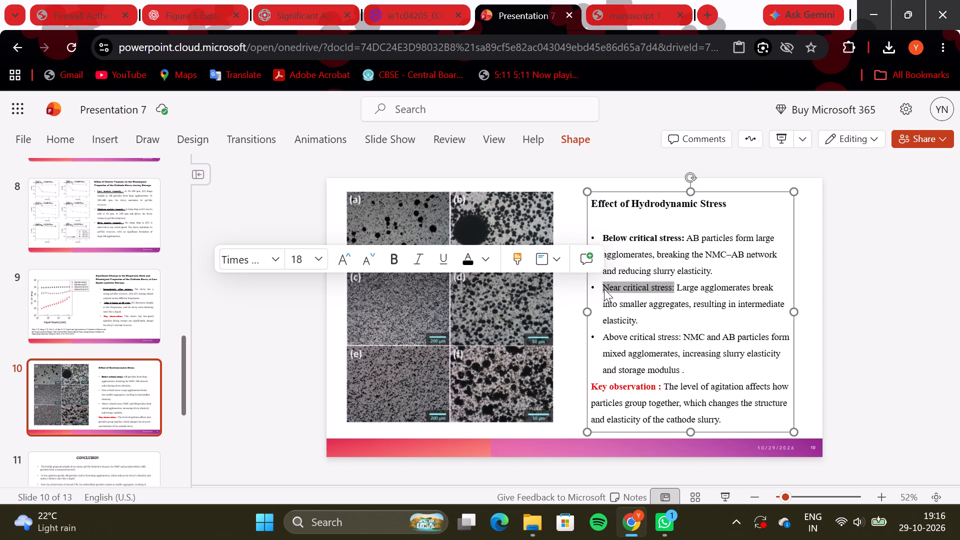
{"action": "left_click", "coordinate": [399, 258]}
{"action": "left_click_drag", "start_coordinate": [681, 336], "coordinate": [610, 342]}
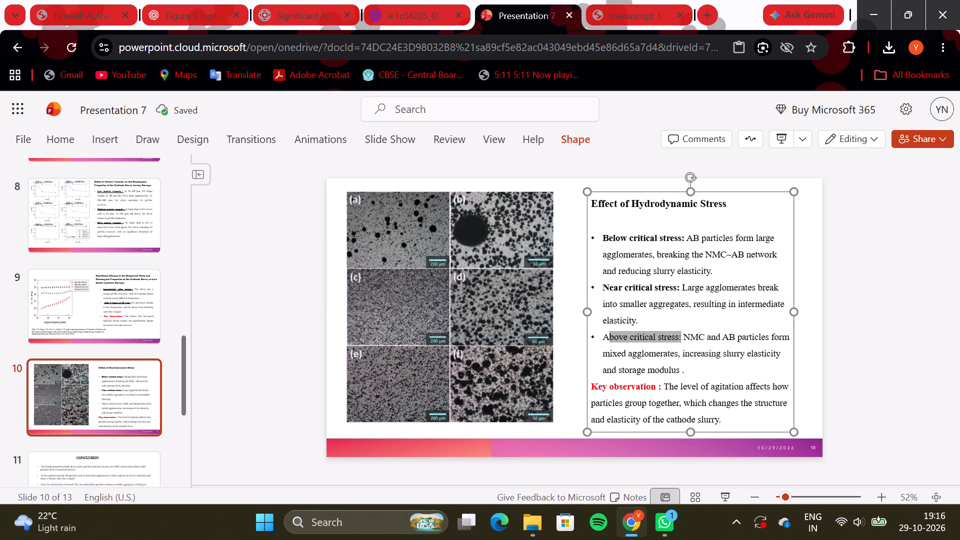
{"action": "left_click_drag", "start_coordinate": [610, 342], "coordinate": [602, 343]}
{"action": "left_click", "coordinate": [393, 315]}
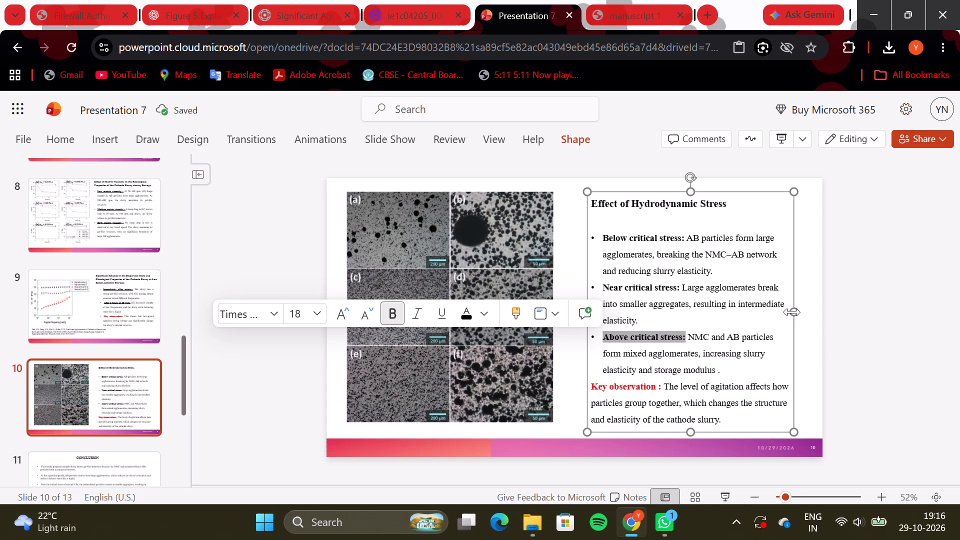
Widen the explanation text box on slide 10 by extending its right edge close to the slide's edge.
{"action": "left_click_drag", "start_coordinate": [792, 312], "coordinate": [808, 309]}
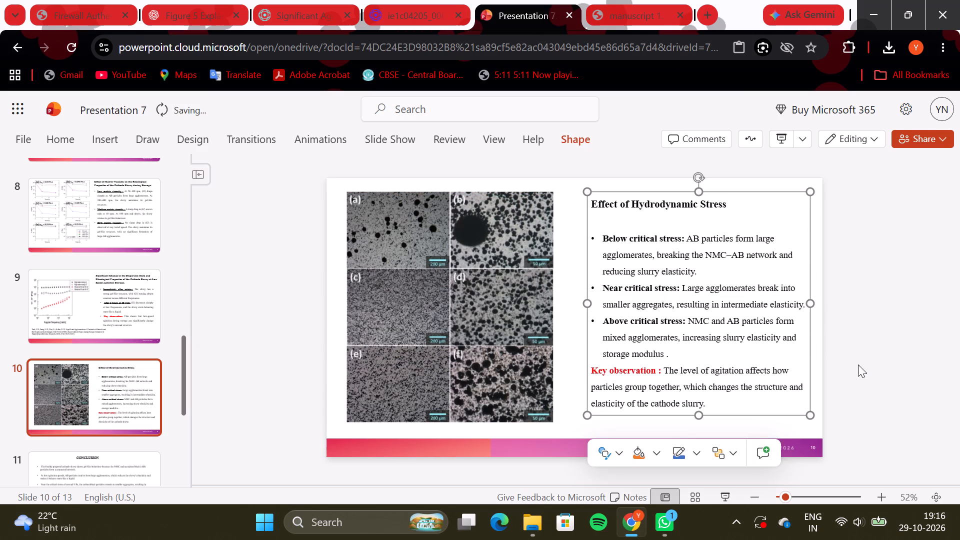
{"action": "left_click", "coordinate": [869, 369]}
{"action": "left_click", "coordinate": [905, 268]}
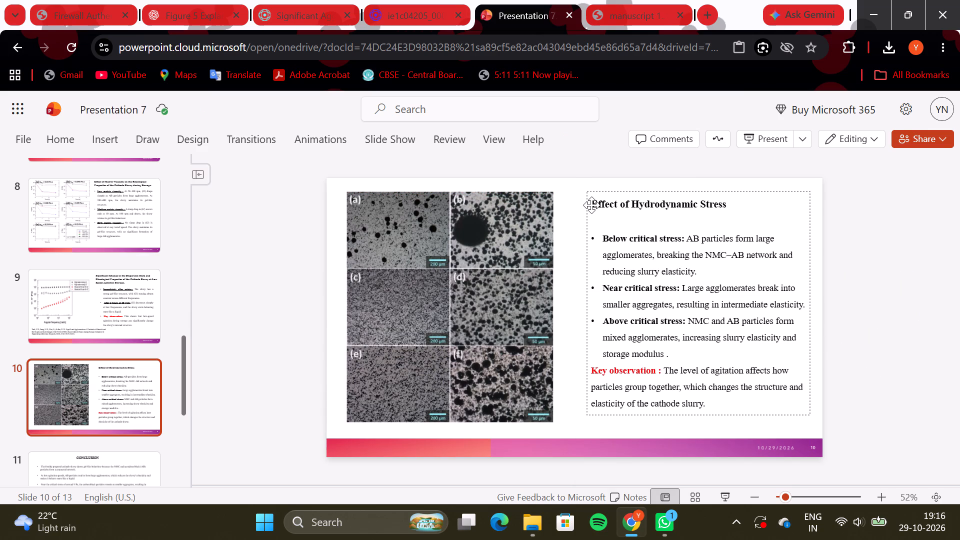
Set the heading "Effect of Hydrodynamic Stress" to font size 24.
{"action": "left_click_drag", "start_coordinate": [729, 208], "coordinate": [677, 207]}
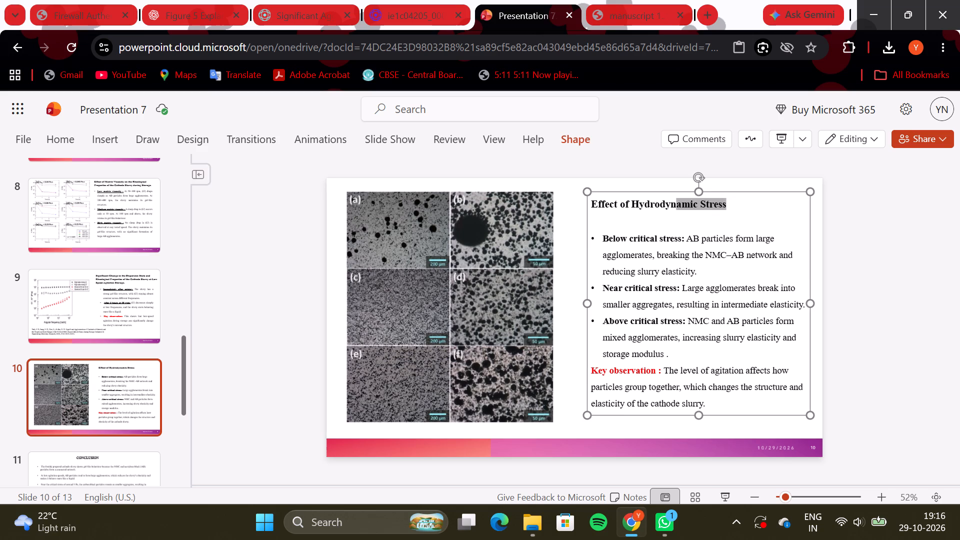
{"action": "left_click_drag", "start_coordinate": [677, 207], "coordinate": [589, 213]}
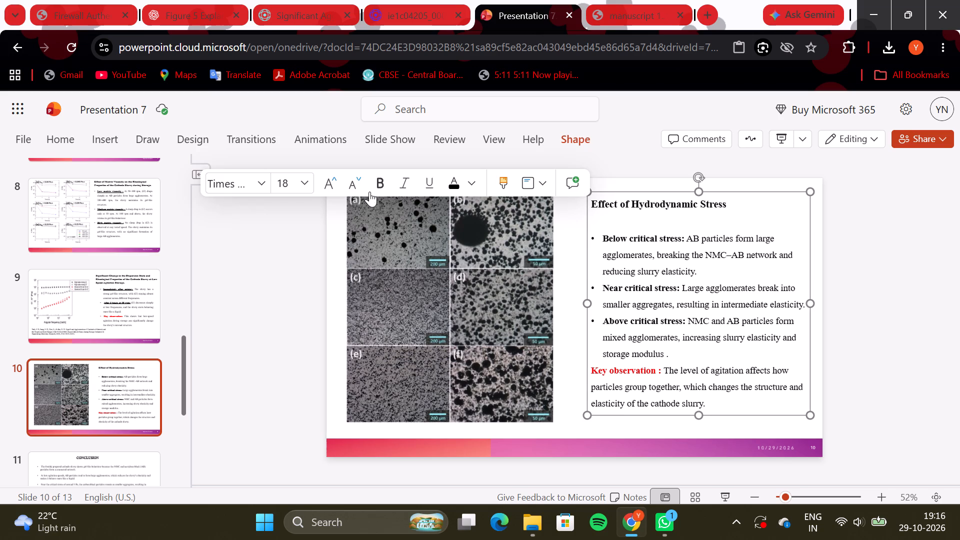
{"action": "left_click_drag", "start_coordinate": [745, 200], "coordinate": [578, 202]}
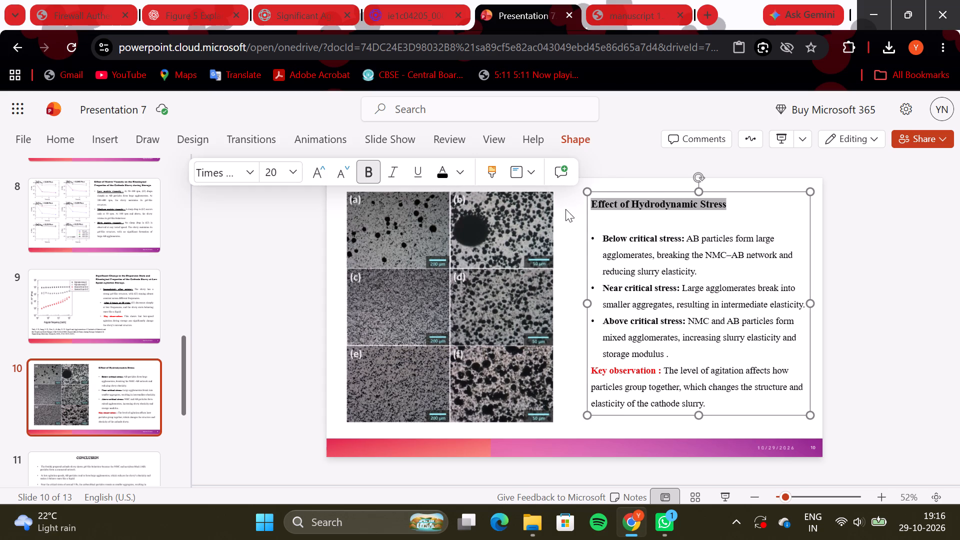
{"action": "left_click", "coordinate": [284, 168]}
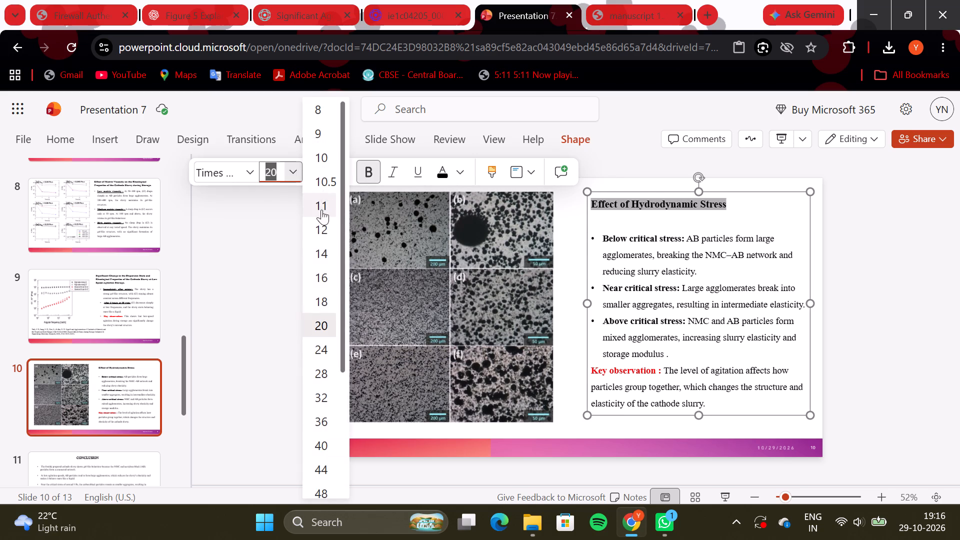
{"action": "left_click", "coordinate": [319, 341]}
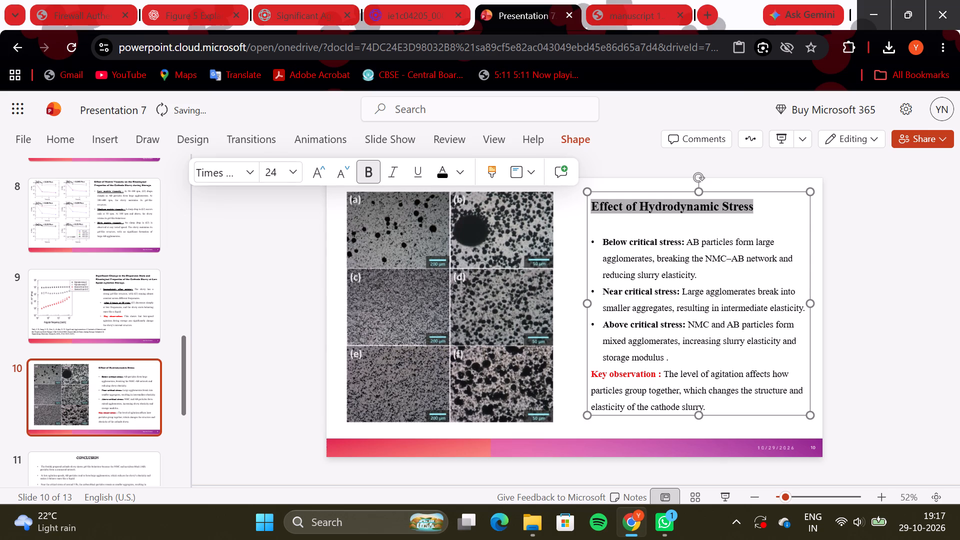
{"action": "left_click", "coordinate": [868, 242]}
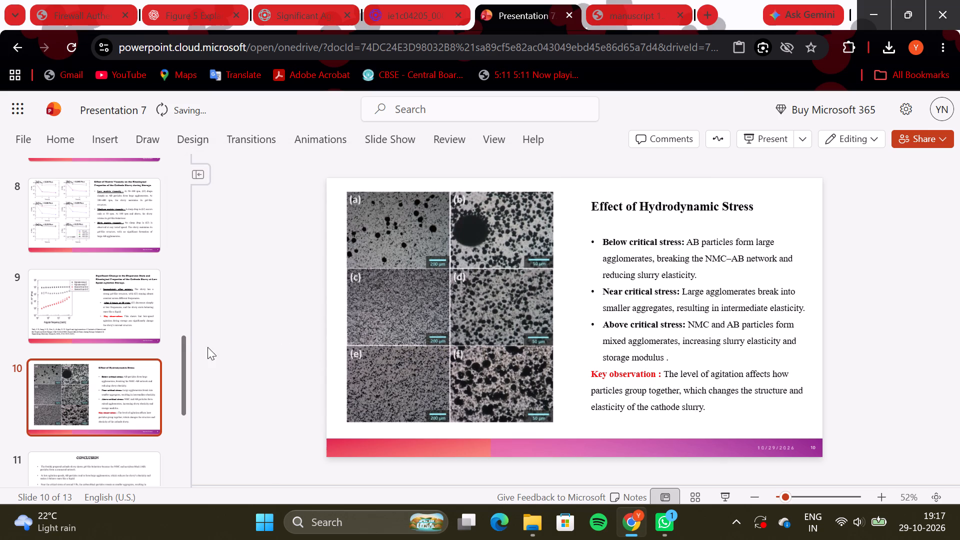
After comparing with slide 9, move slide 10's micrograph picture slightly up and enlarge it to fill the space beside the text.
{"action": "left_click", "coordinate": [150, 306]}
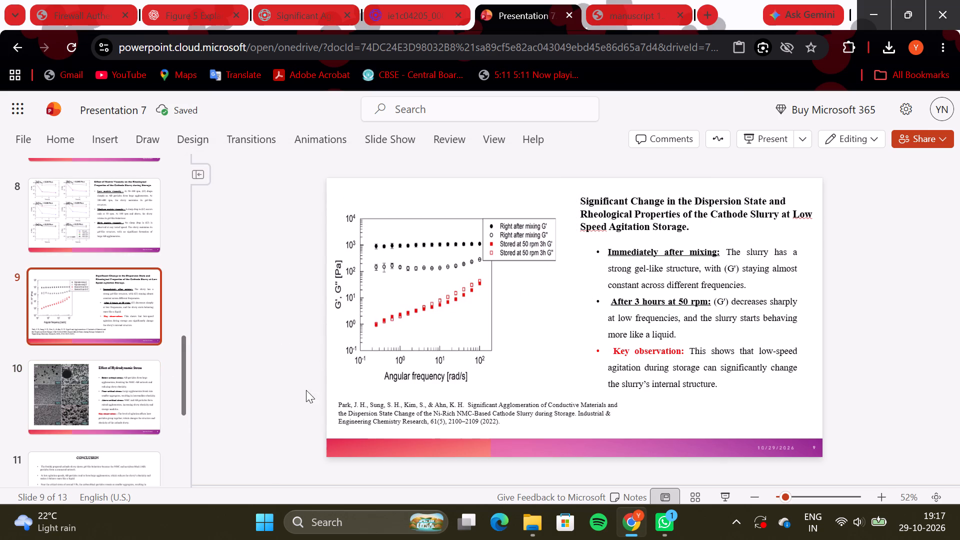
{"action": "left_click", "coordinate": [76, 408]}
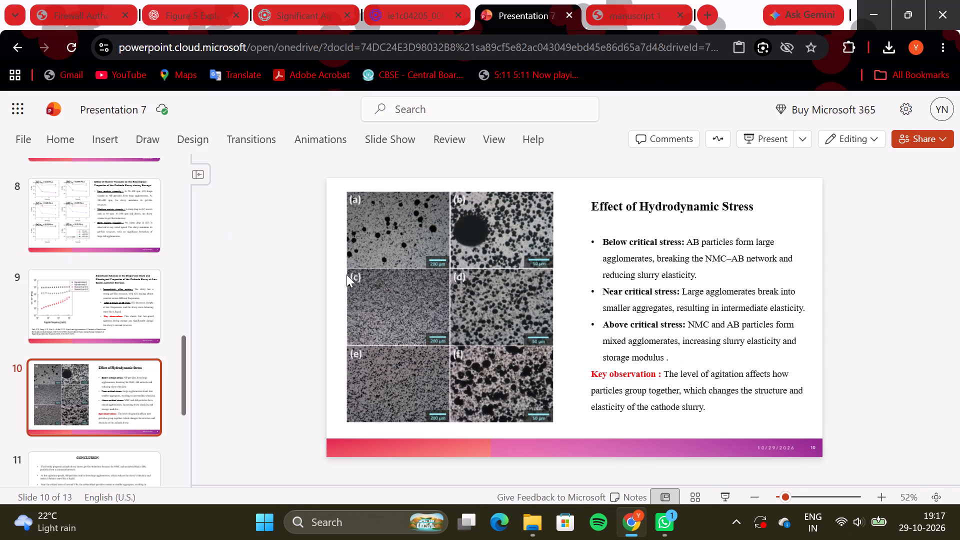
{"action": "left_click_drag", "start_coordinate": [445, 324], "coordinate": [449, 317]}
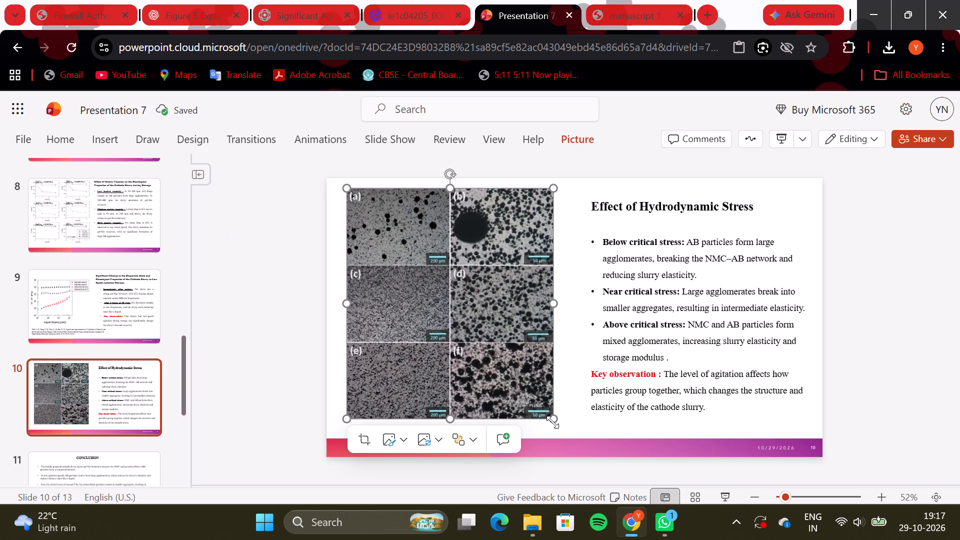
{"action": "left_click_drag", "start_coordinate": [552, 422], "coordinate": [564, 406]}
Adjust the explanation text box's bottom edge and extend its left edge toward the enlarged micrograph picture.
{"action": "left_click", "coordinate": [698, 409]}
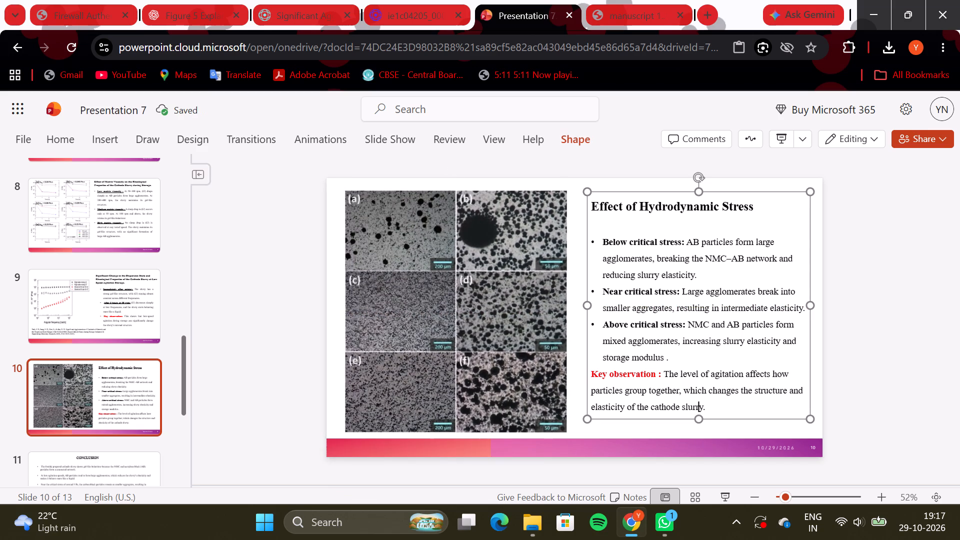
{"action": "left_click_drag", "start_coordinate": [700, 421], "coordinate": [692, 434]}
{"action": "left_click_drag", "start_coordinate": [587, 308], "coordinate": [580, 312]}
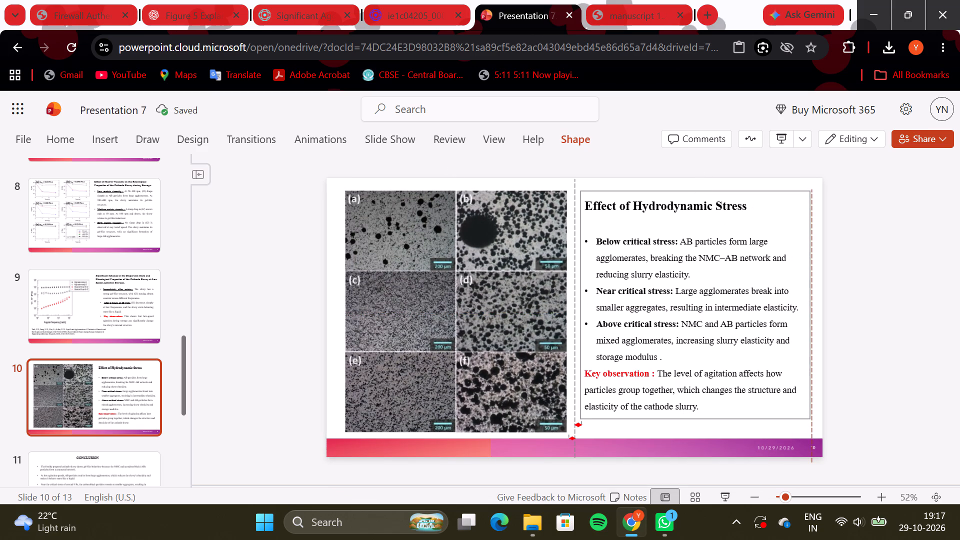
{"action": "left_click_drag", "start_coordinate": [580, 312], "coordinate": [580, 312]}
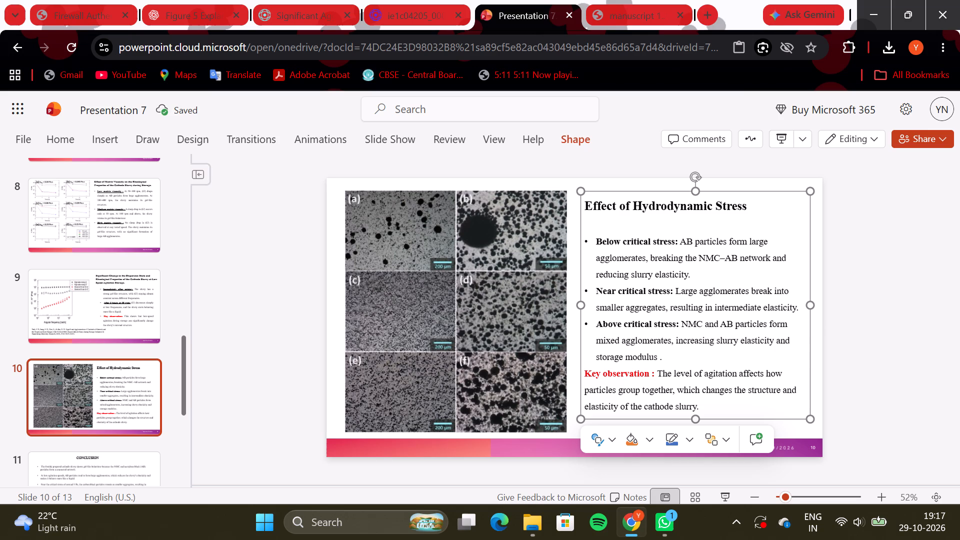
{"action": "left_click", "coordinate": [755, 237]}
{"action": "left_click", "coordinate": [883, 232]}
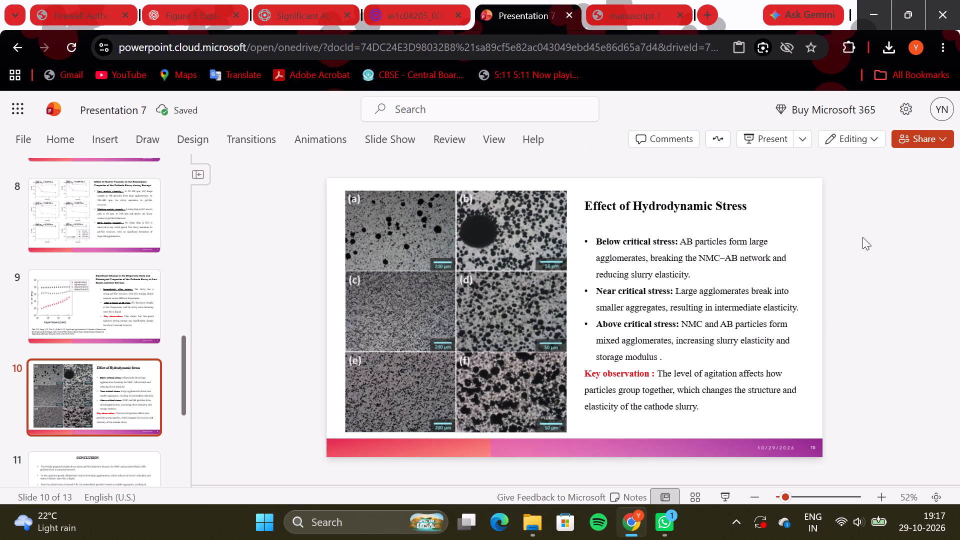
Following slide 8's label style, underline slide 10's bullet labels "Below critical stress:", "Near critical stress:" and "Above critical stress:".
{"action": "scroll", "coordinate": [128, 418], "scroll_direction": "up", "scroll_amount": 2}
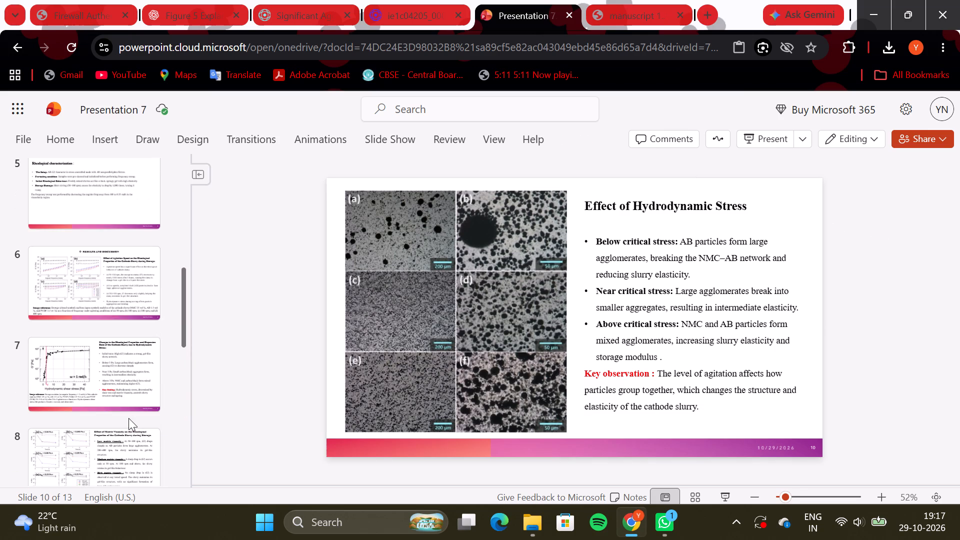
{"action": "scroll", "coordinate": [135, 417], "scroll_direction": "down", "scroll_amount": 1}
{"action": "left_click", "coordinate": [135, 420]}
{"action": "left_click", "coordinate": [120, 356]}
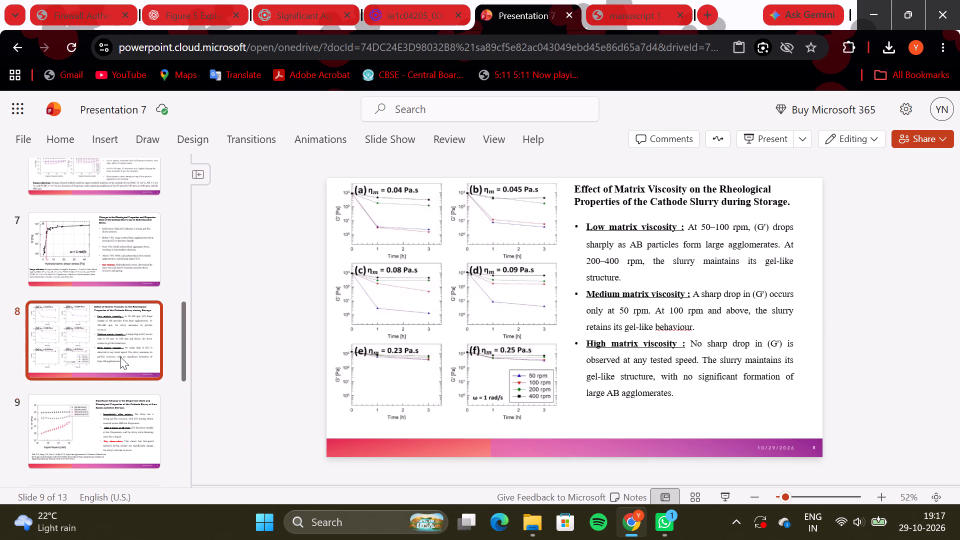
{"action": "scroll", "coordinate": [130, 370], "scroll_direction": "down", "scroll_amount": 2}
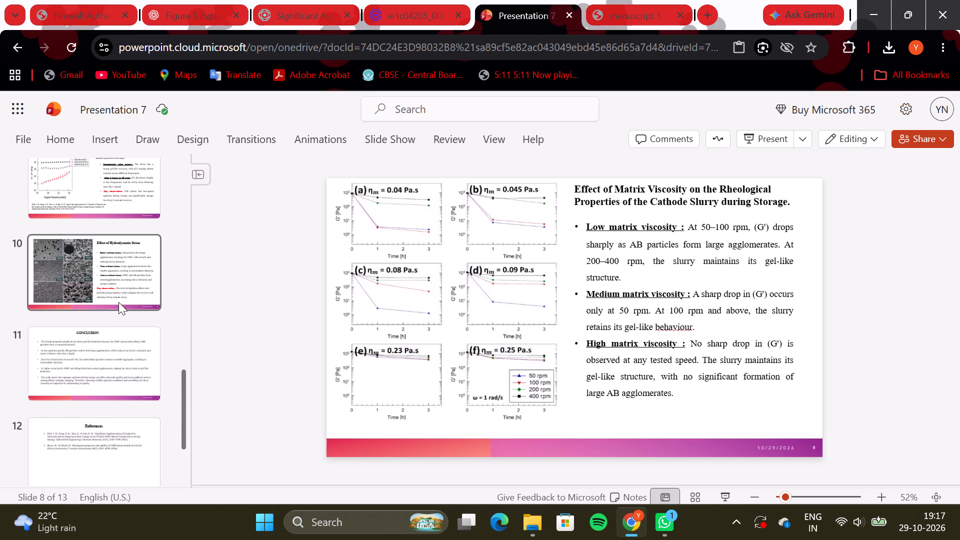
{"action": "left_click", "coordinate": [118, 302]}
{"action": "left_click_drag", "start_coordinate": [595, 238], "coordinate": [664, 242]}
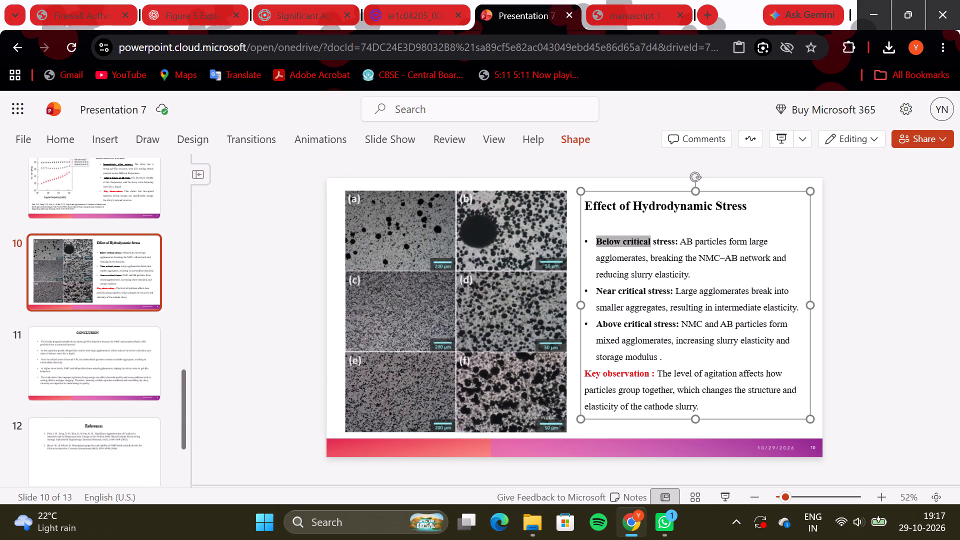
{"action": "left_click_drag", "start_coordinate": [664, 242], "coordinate": [679, 240]}
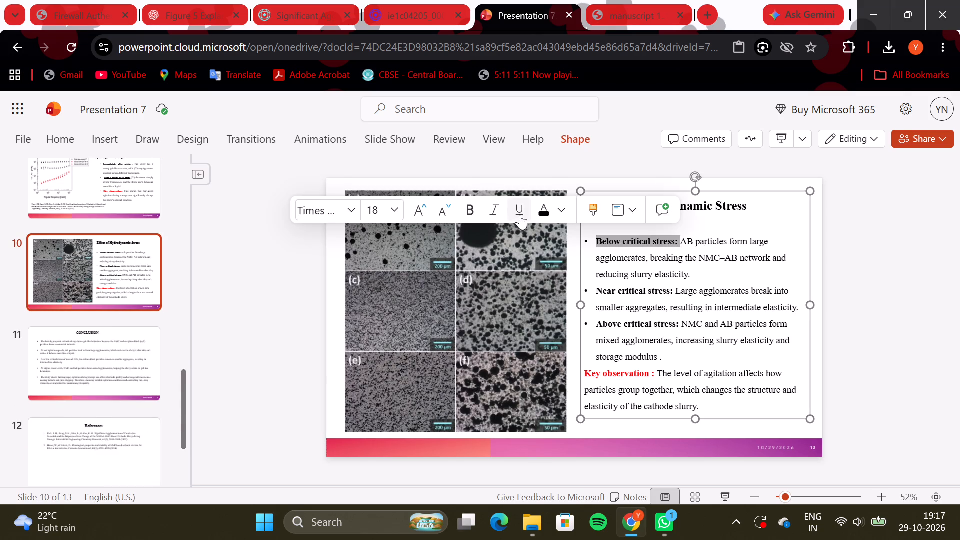
{"action": "left_click", "coordinate": [520, 214]}
{"action": "left_click_drag", "start_coordinate": [593, 288], "coordinate": [655, 287]}
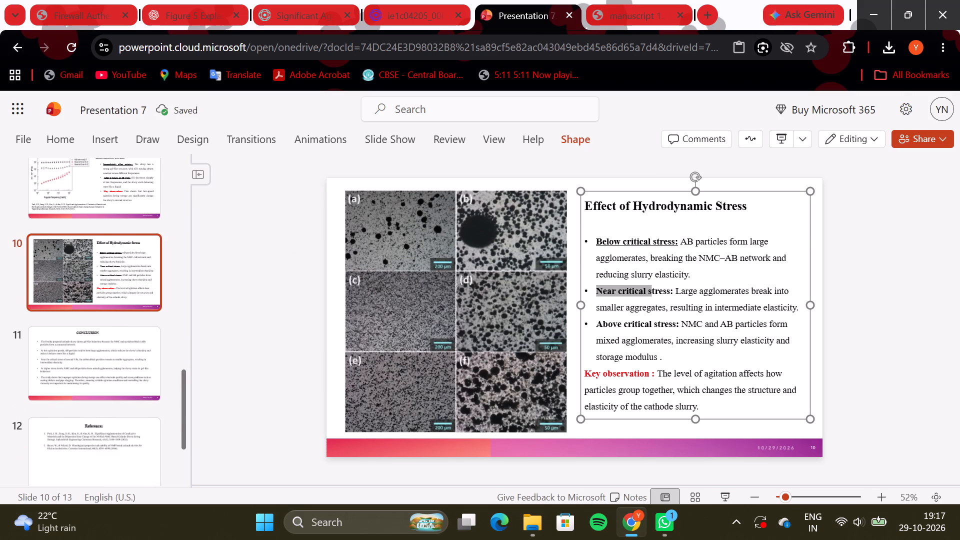
{"action": "left_click_drag", "start_coordinate": [655, 287], "coordinate": [675, 291]}
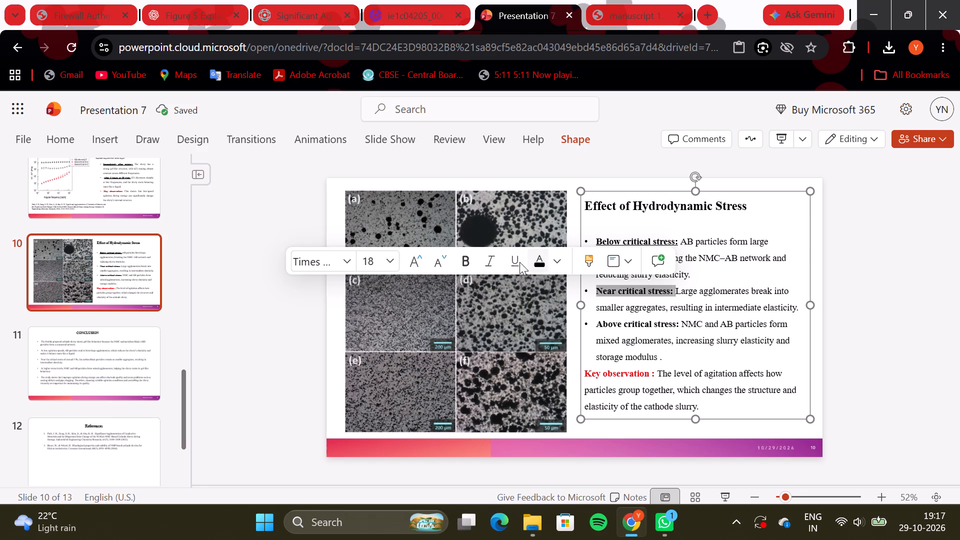
{"action": "left_click", "coordinate": [517, 262]}
{"action": "left_click_drag", "start_coordinate": [591, 322], "coordinate": [595, 322]}
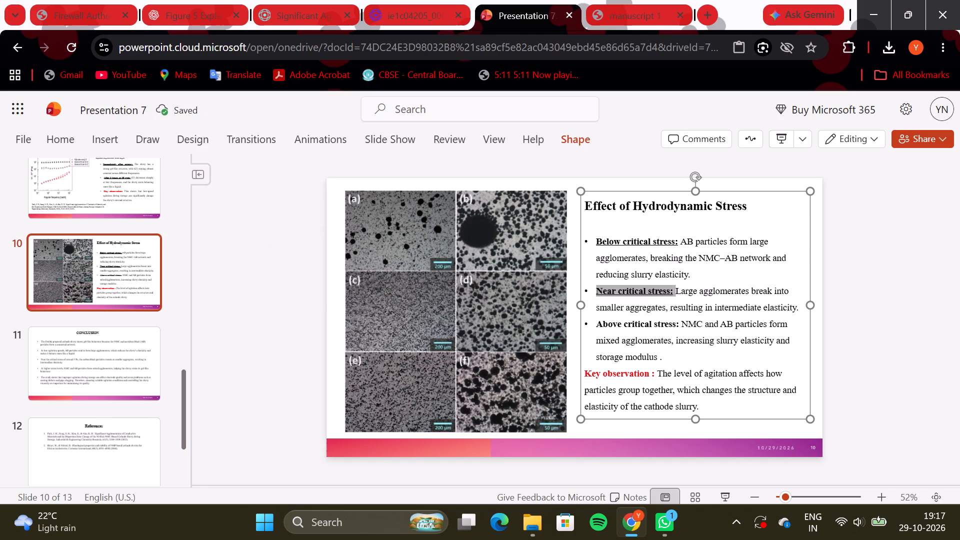
{"action": "left_click_drag", "start_coordinate": [595, 322], "coordinate": [682, 321]}
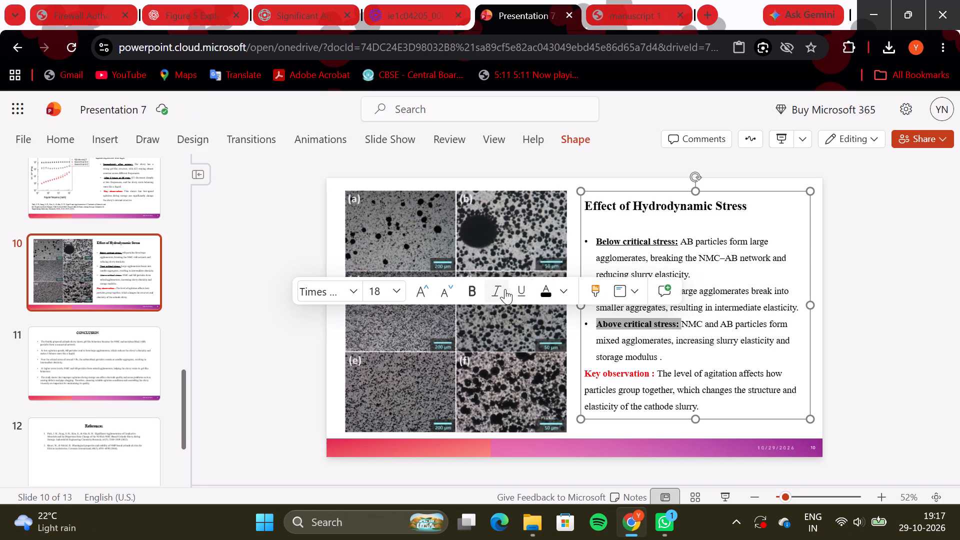
{"action": "left_click", "coordinate": [519, 290]}
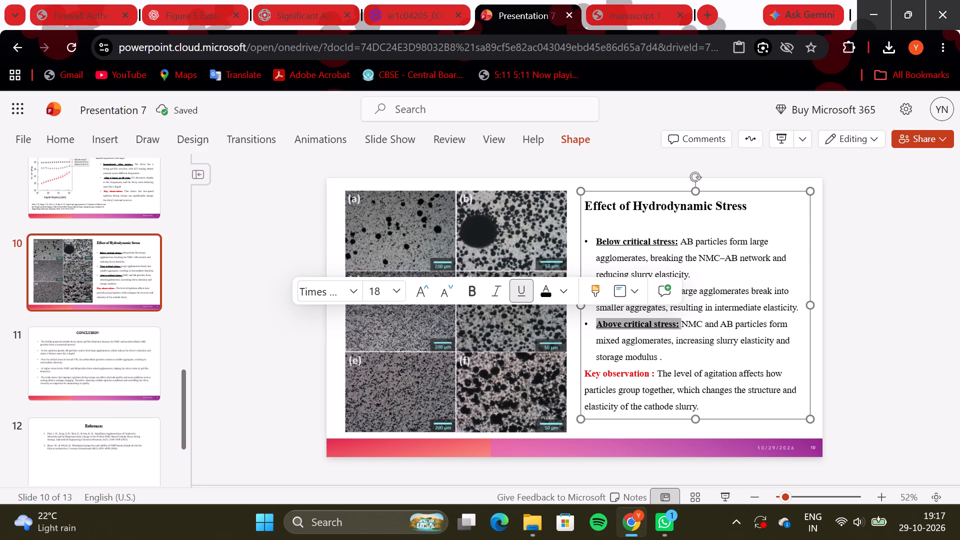
{"action": "left_click_drag", "start_coordinate": [586, 374], "coordinate": [657, 375]}
{"action": "left_click", "coordinate": [859, 356]}
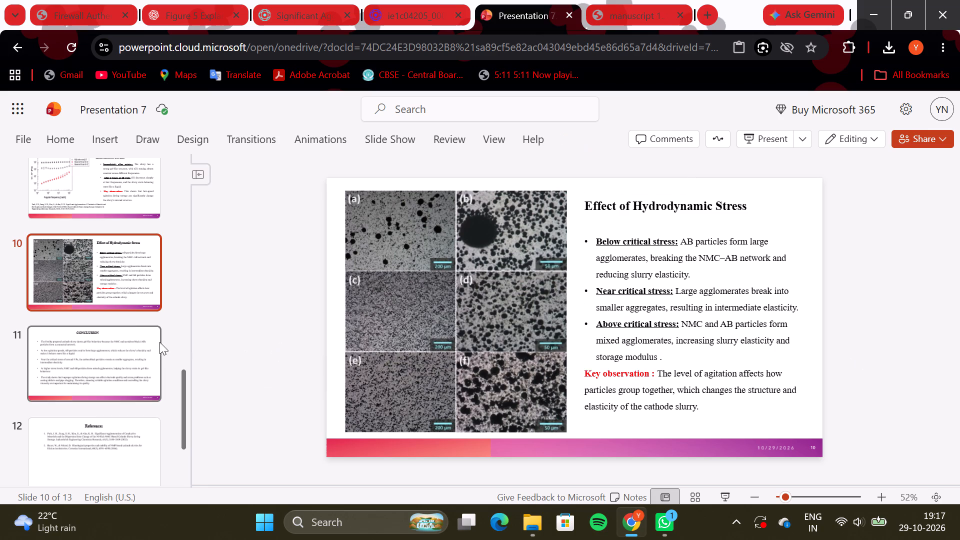
On slide 7, bold and underline the bullet labels "Initial state:" and "Below 3 Pa:" to match the other figure slides.
{"action": "left_click", "coordinate": [128, 286]}
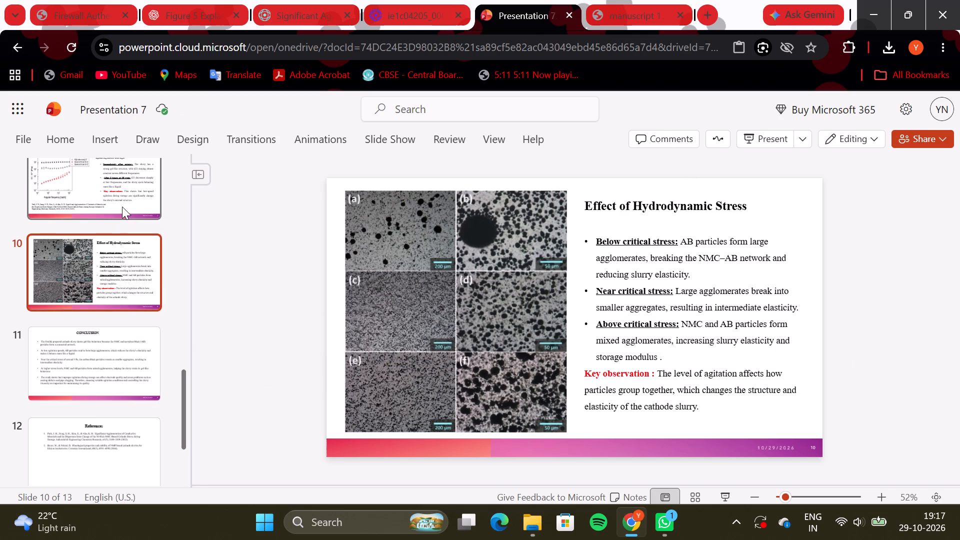
{"action": "left_click", "coordinate": [122, 205]}
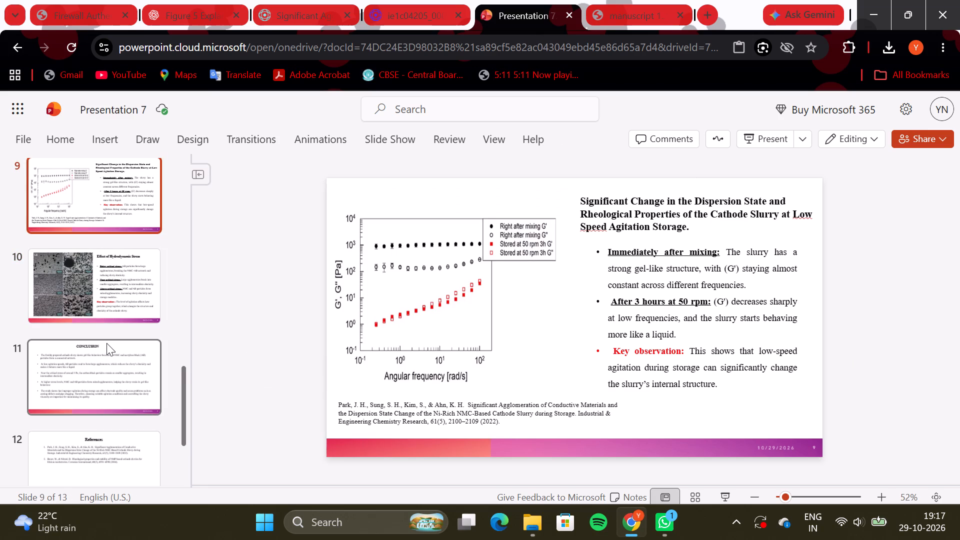
{"action": "scroll", "coordinate": [94, 223], "scroll_direction": "up", "scroll_amount": 1}
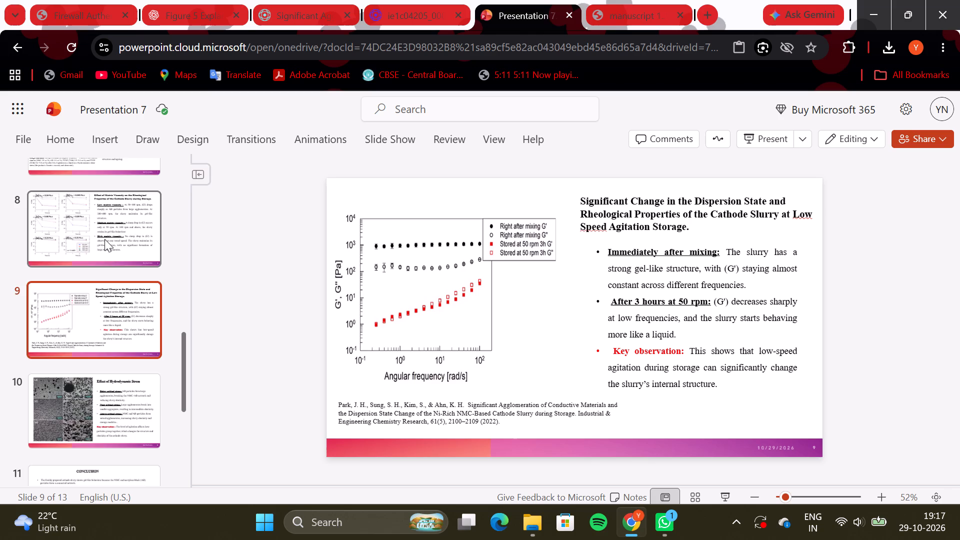
{"action": "scroll", "coordinate": [104, 239], "scroll_direction": "up", "scroll_amount": 1}
{"action": "left_click", "coordinate": [105, 238]}
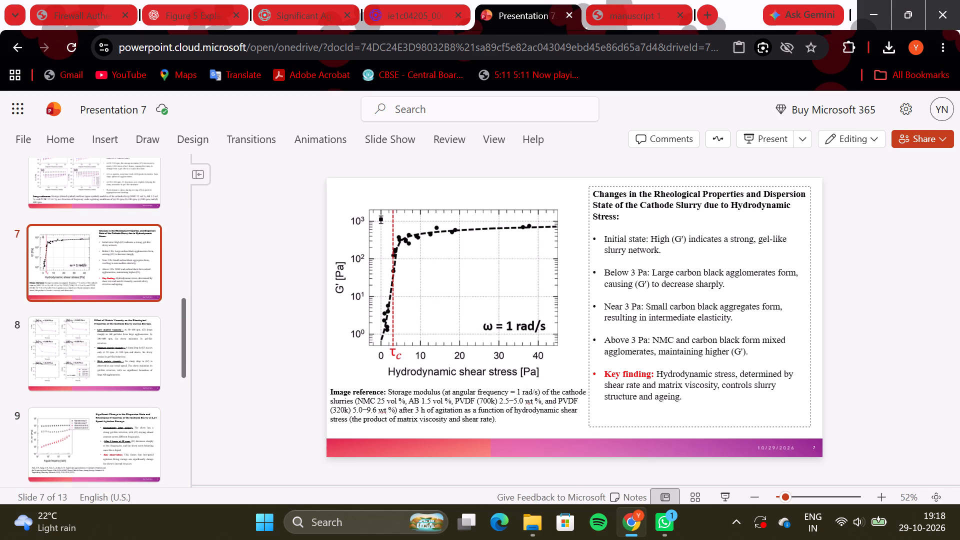
{"action": "left_click_drag", "start_coordinate": [603, 237], "coordinate": [649, 235]}
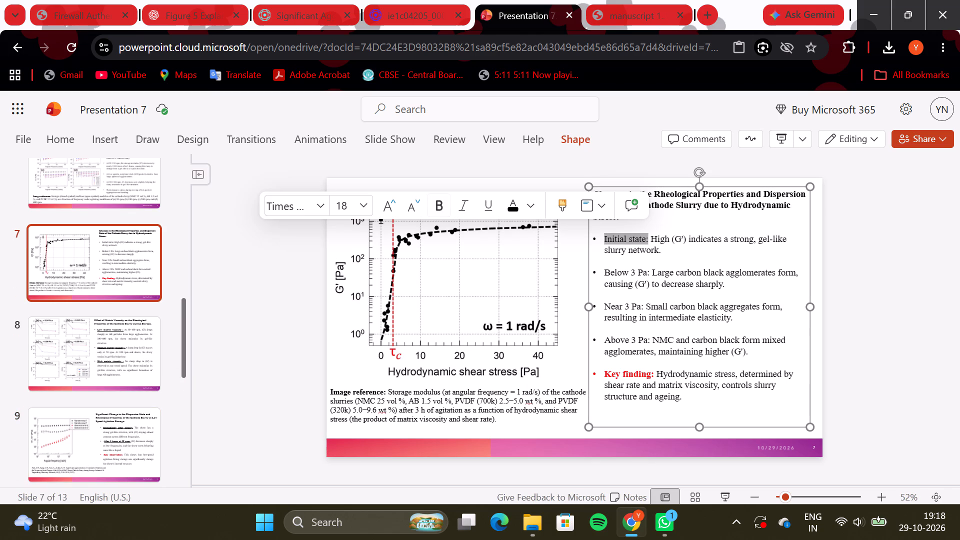
{"action": "left_click", "coordinate": [431, 206]}
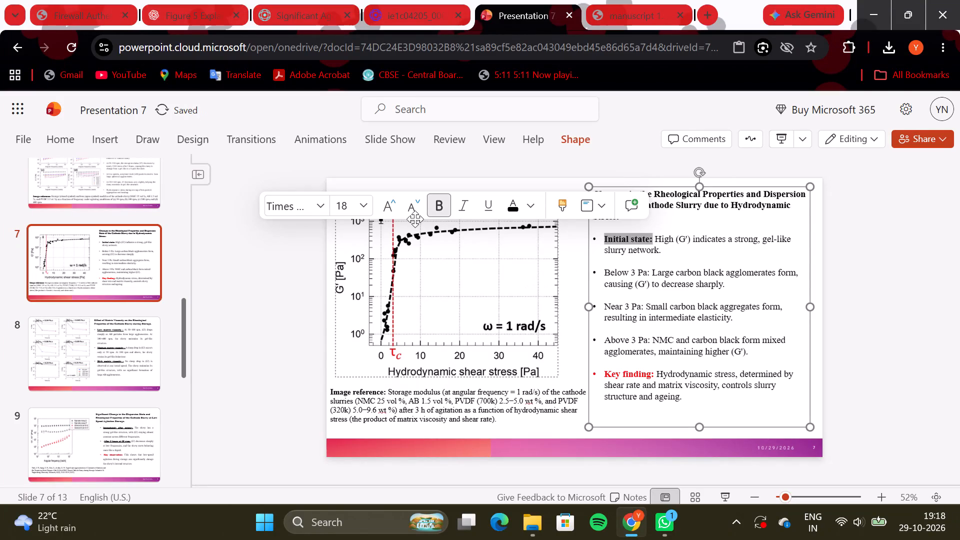
{"action": "left_click", "coordinate": [485, 206]}
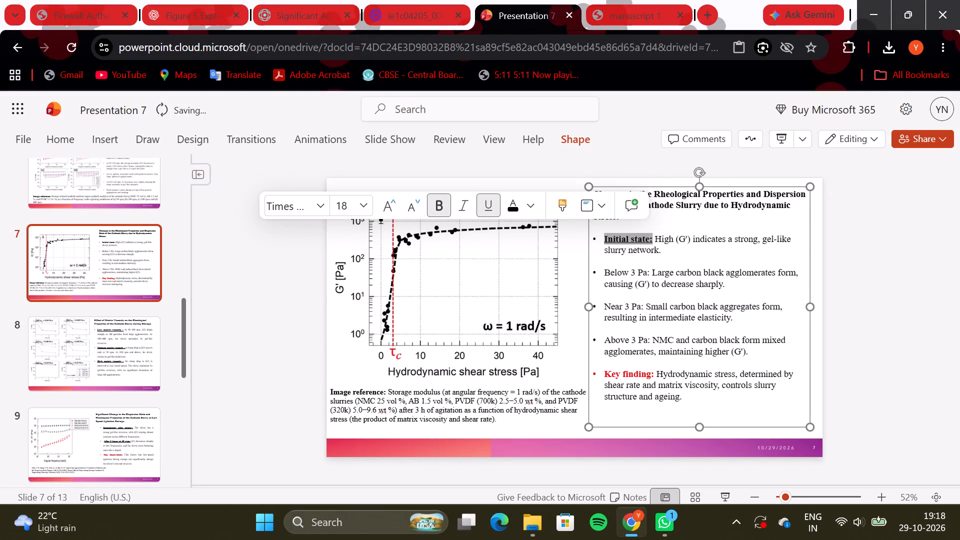
{"action": "left_click_drag", "start_coordinate": [599, 271], "coordinate": [651, 273]}
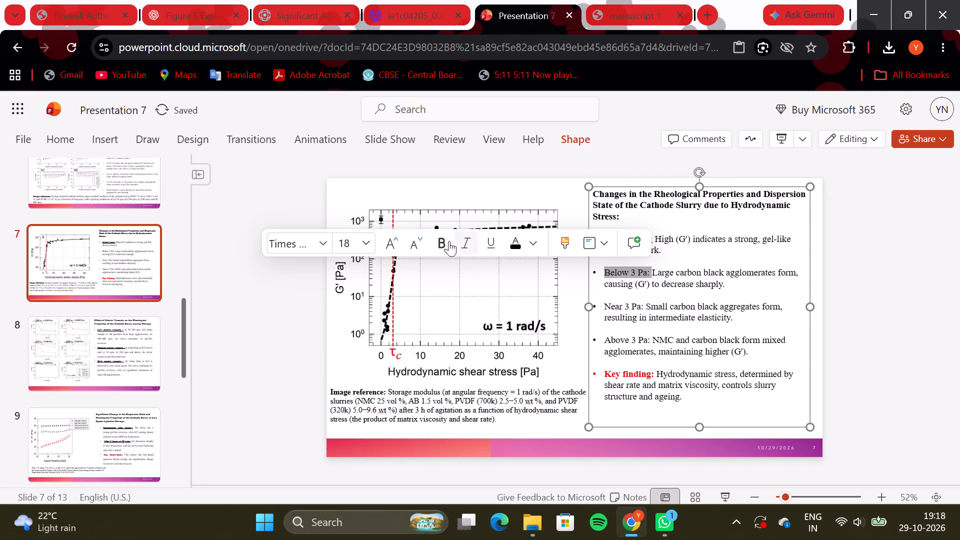
{"action": "left_click", "coordinate": [439, 243]}
{"action": "left_click", "coordinate": [488, 239]}
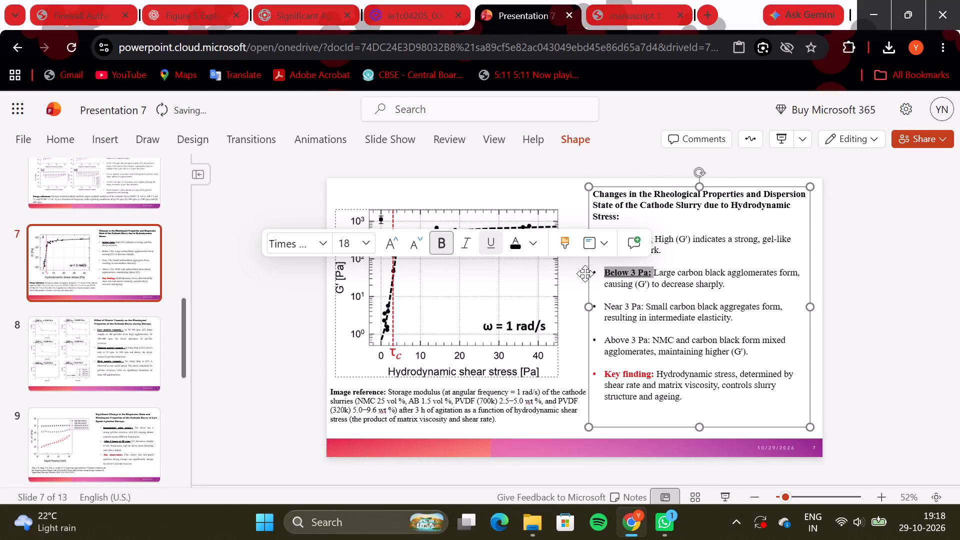
Bold and underline slide 7's remaining bullet labels "Near 3 Pa:" and "Above 3 Pa:".
{"action": "left_click_drag", "start_coordinate": [599, 305], "coordinate": [601, 305]}
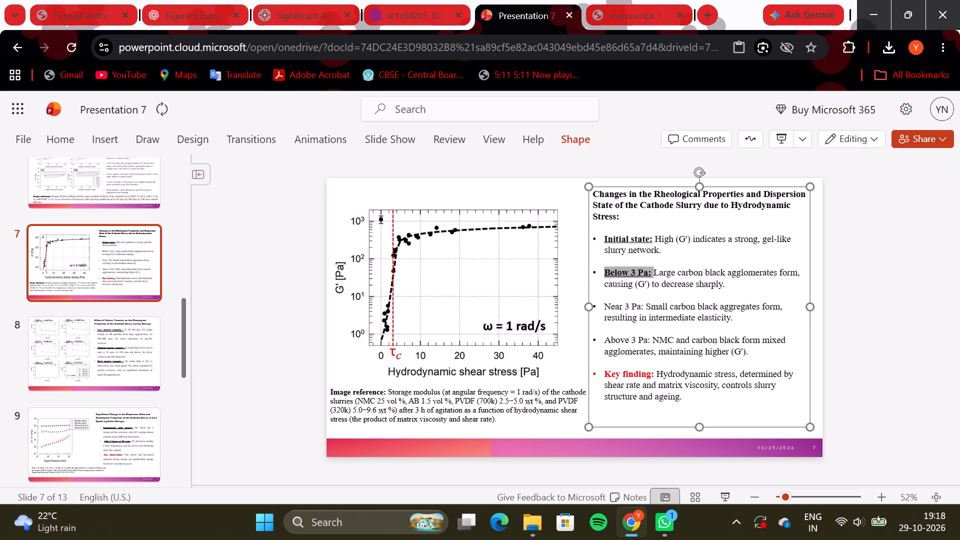
{"action": "left_click_drag", "start_coordinate": [601, 305], "coordinate": [645, 314]}
{"action": "left_click_drag", "start_coordinate": [647, 309], "coordinate": [643, 304]}
{"action": "left_click", "coordinate": [638, 299]}
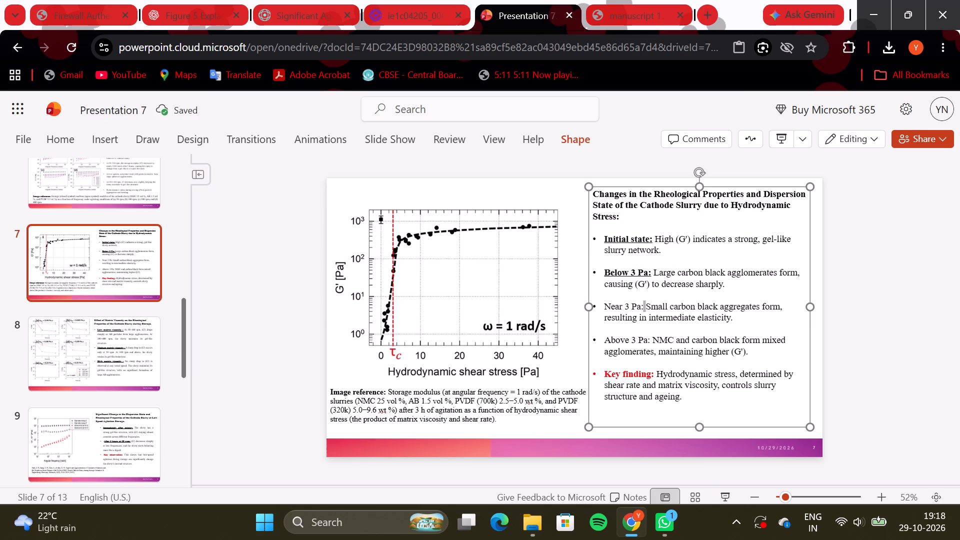
{"action": "left_click_drag", "start_coordinate": [646, 304], "coordinate": [608, 305]}
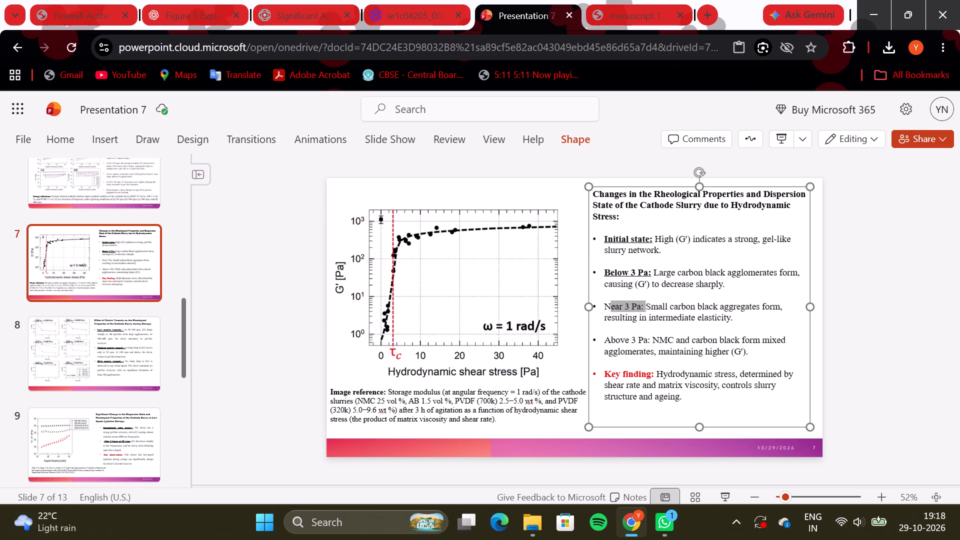
{"action": "left_click_drag", "start_coordinate": [608, 305], "coordinate": [602, 306]}
{"action": "left_click", "coordinate": [460, 266]}
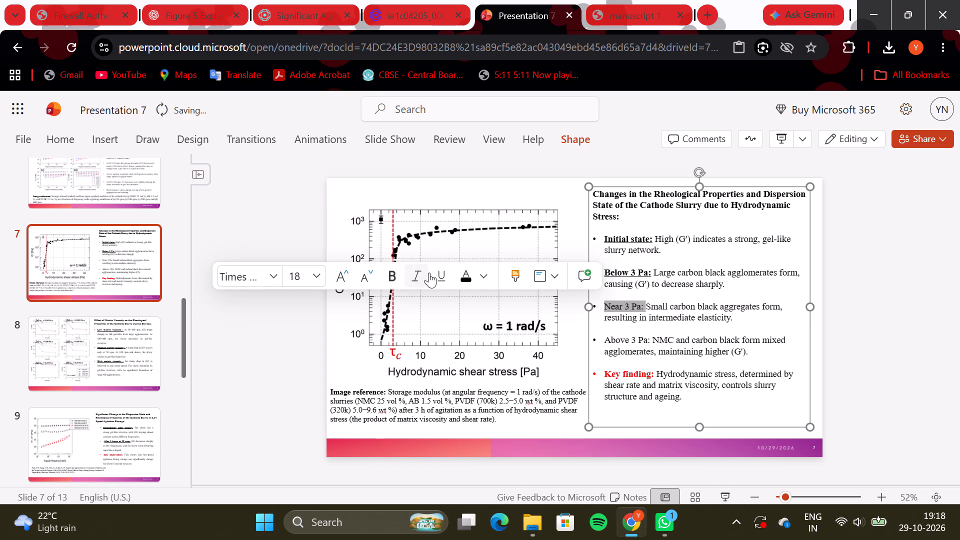
{"action": "left_click", "coordinate": [399, 277]}
{"action": "left_click", "coordinate": [437, 270]}
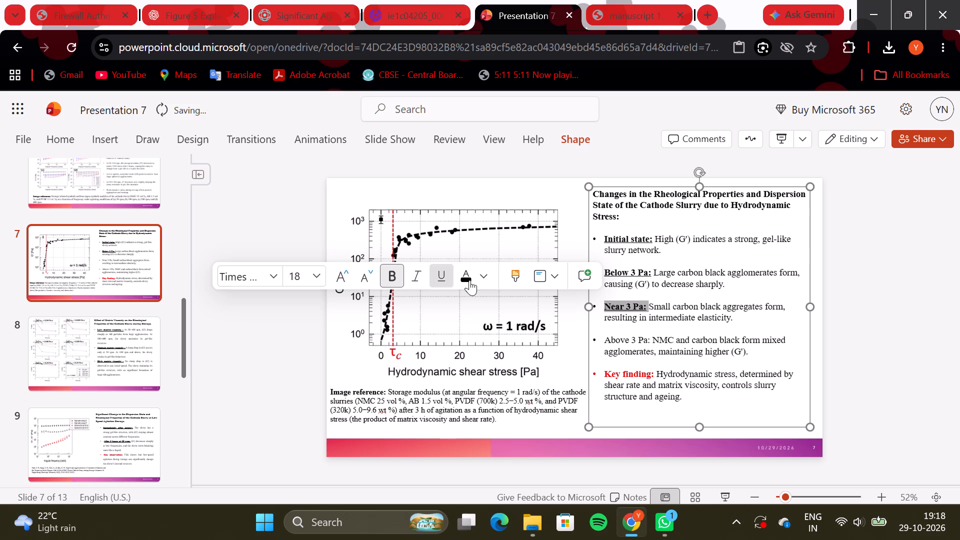
{"action": "left_click_drag", "start_coordinate": [651, 339], "coordinate": [605, 341]}
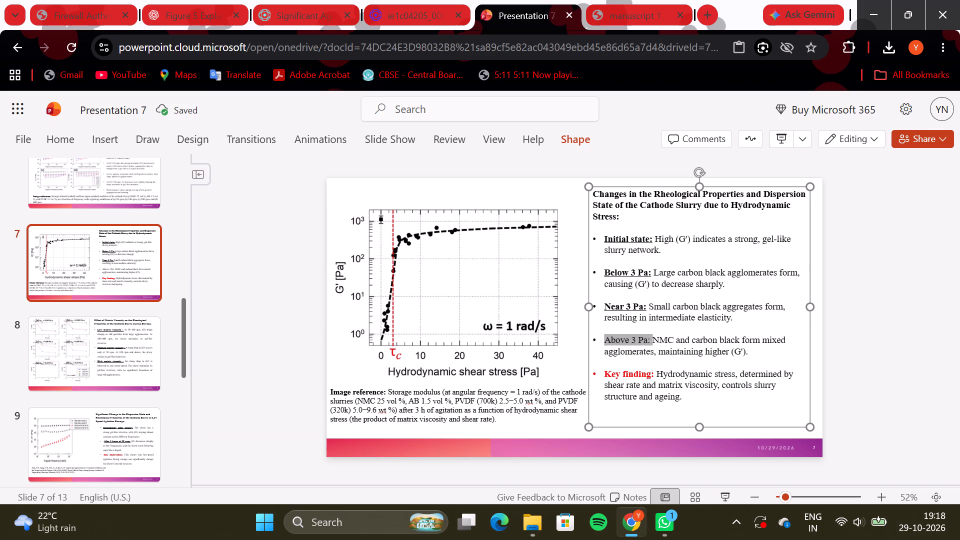
{"action": "left_click_drag", "start_coordinate": [605, 341], "coordinate": [603, 341]}
{"action": "left_click", "coordinate": [436, 304]}
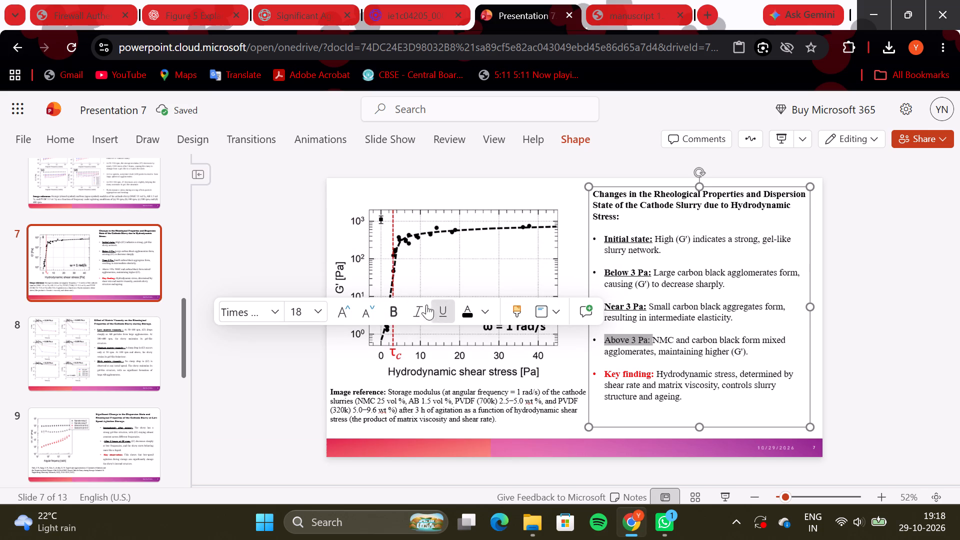
{"action": "left_click", "coordinate": [394, 310]}
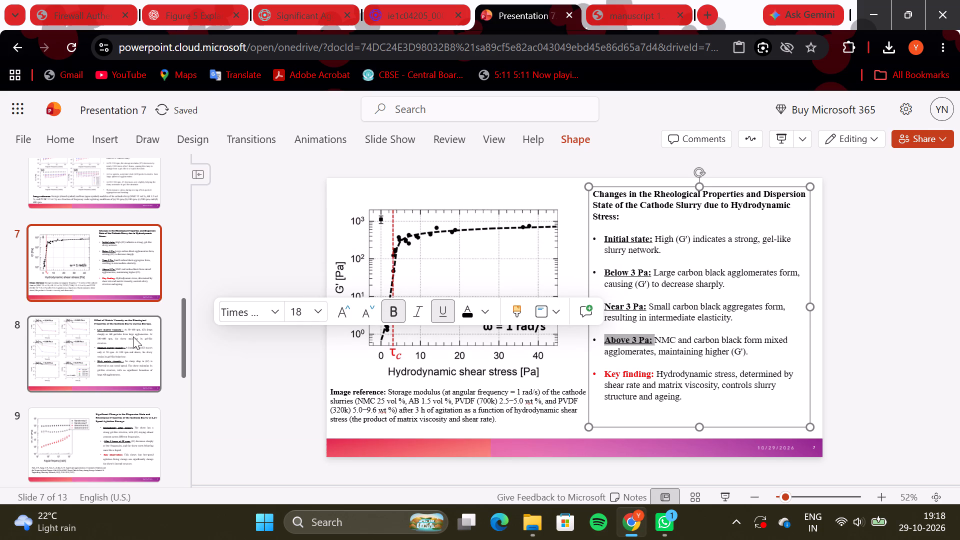
{"action": "left_click", "coordinate": [74, 273]}
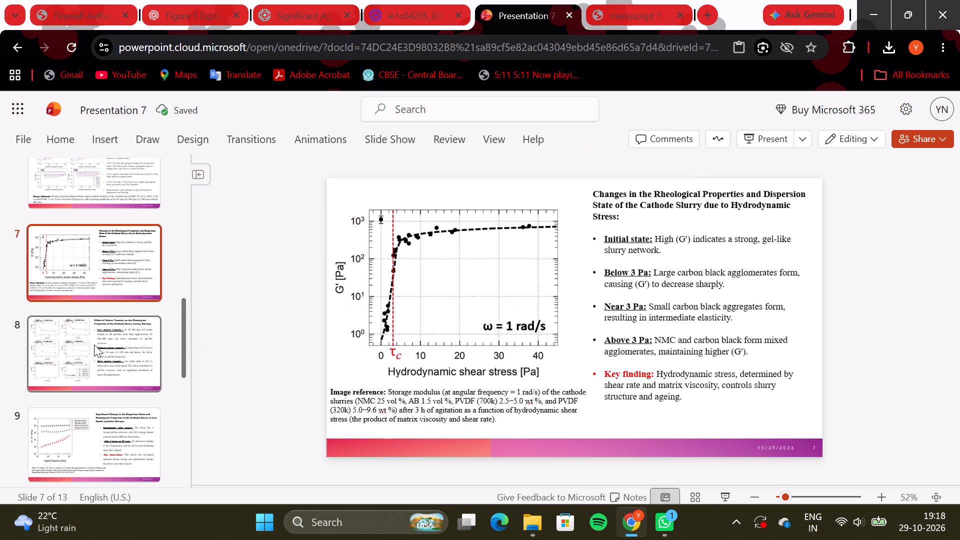
Review slides 6 to 9 for consistent formatting, checking the heading font sizes on slides 6 and 8.
{"action": "left_click", "coordinate": [98, 335]}
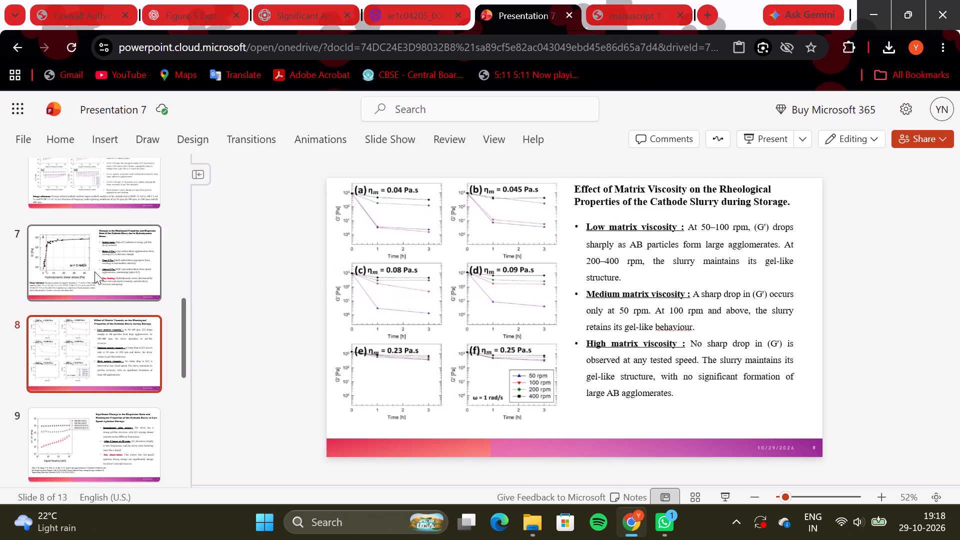
{"action": "left_click", "coordinate": [94, 271]}
{"action": "left_click", "coordinate": [94, 191]}
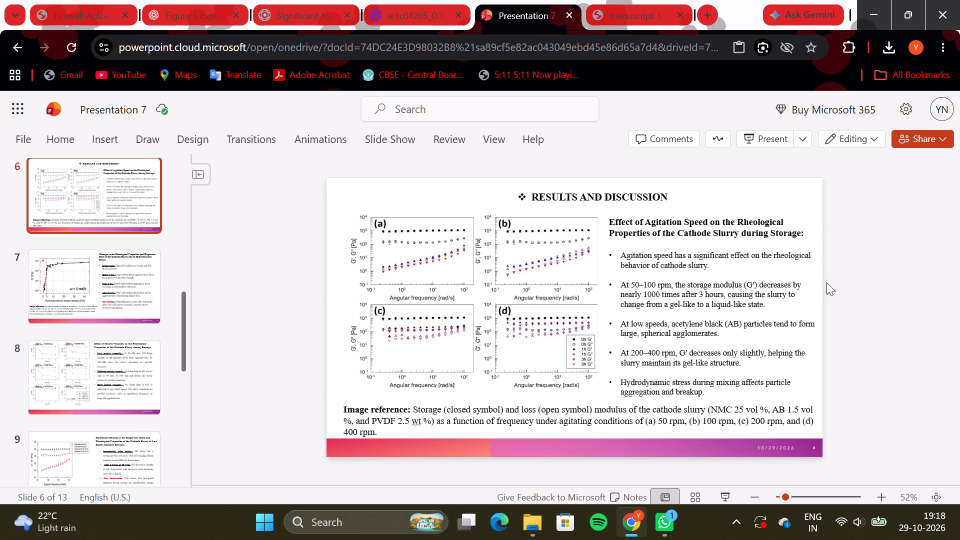
{"action": "left_click_drag", "start_coordinate": [791, 229], "coordinate": [682, 228]}
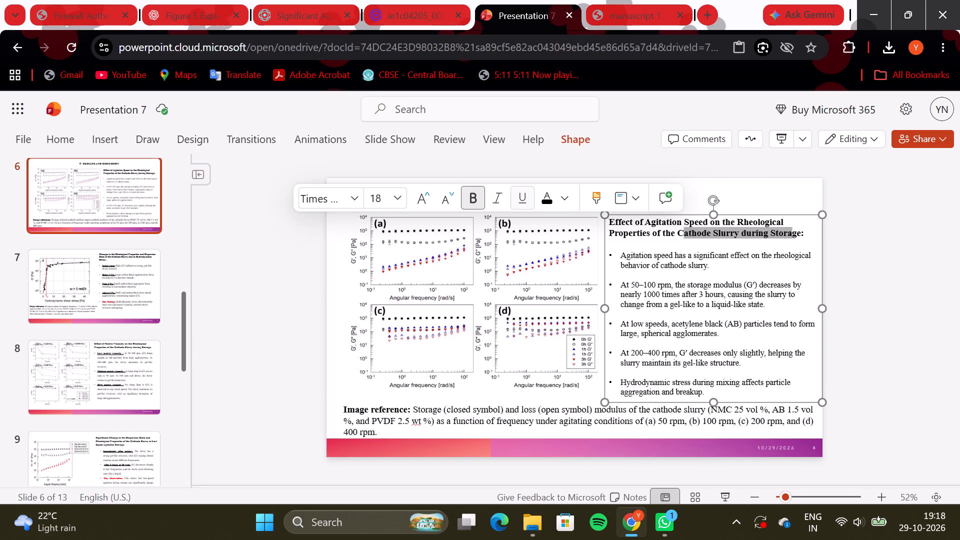
{"action": "left_click", "coordinate": [93, 354]}
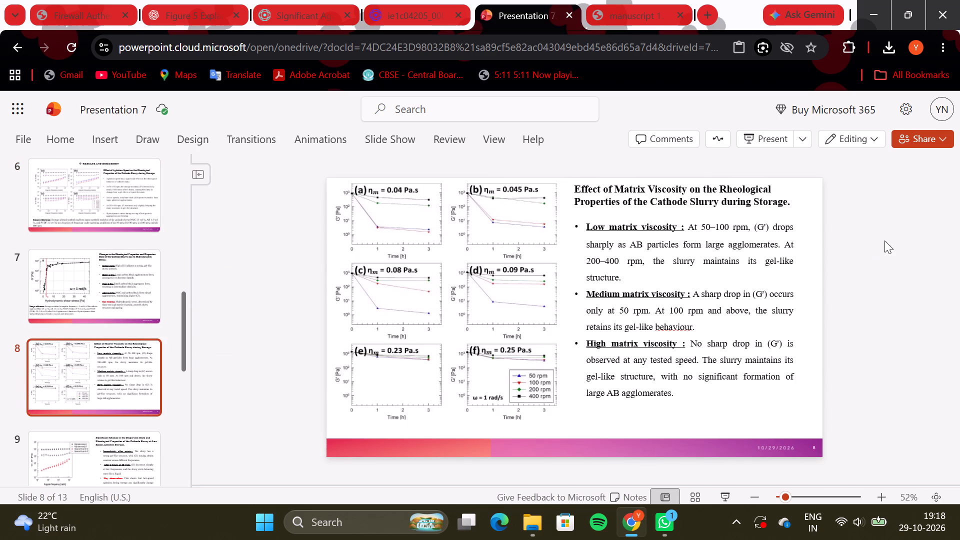
{"action": "left_click_drag", "start_coordinate": [787, 199], "coordinate": [673, 198]}
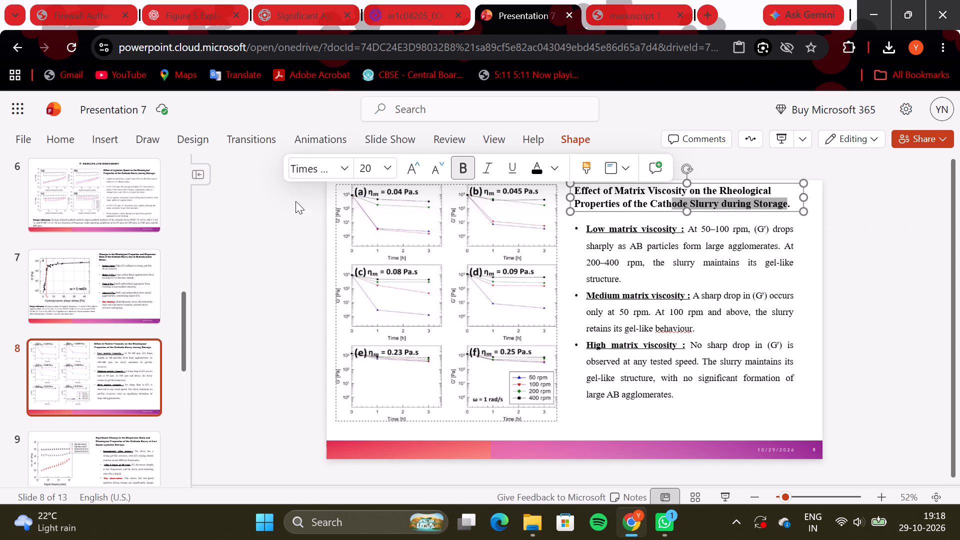
{"action": "left_click", "coordinate": [84, 458]}
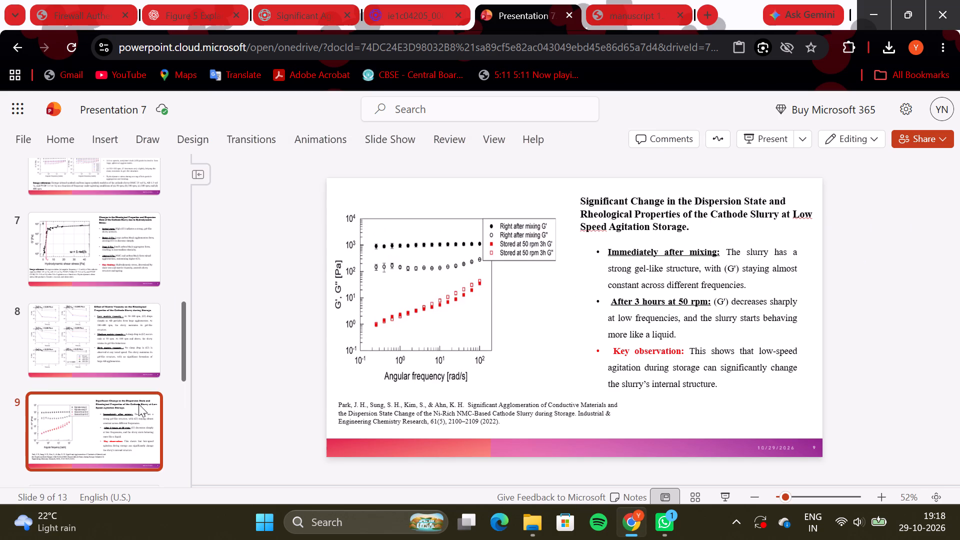
{"action": "scroll", "coordinate": [141, 399], "scroll_direction": "down", "scroll_amount": 1}
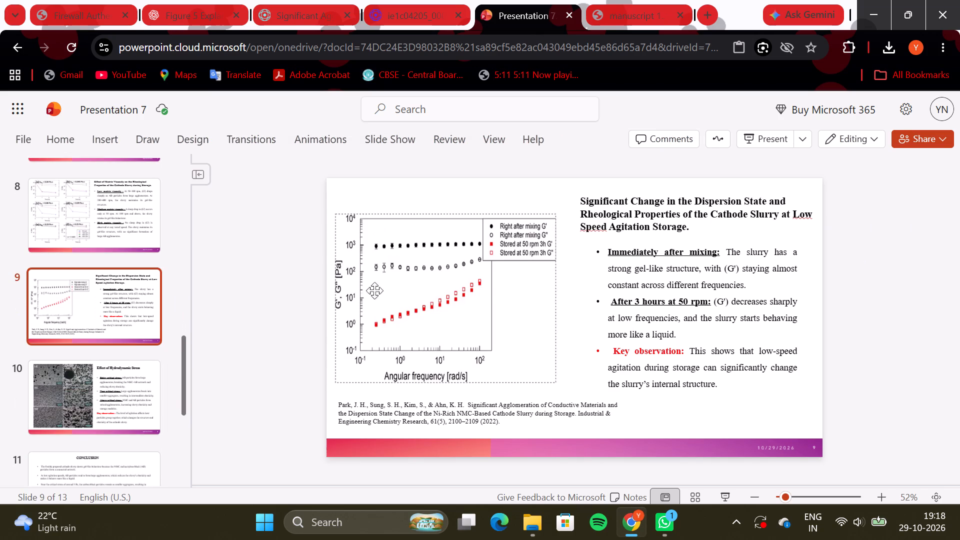
{"action": "left_click", "coordinate": [94, 234]}
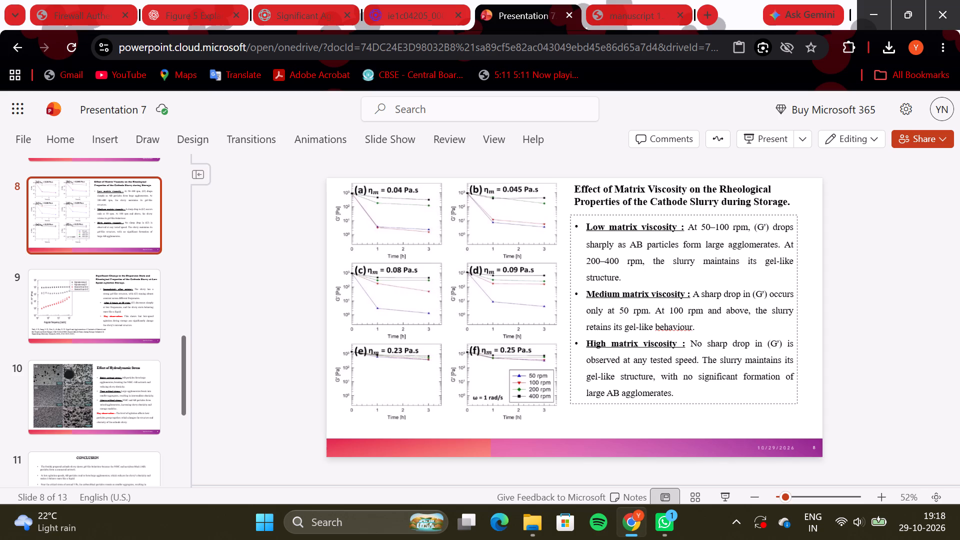
{"action": "scroll", "coordinate": [0, 251], "scroll_direction": "down", "scroll_amount": 2}
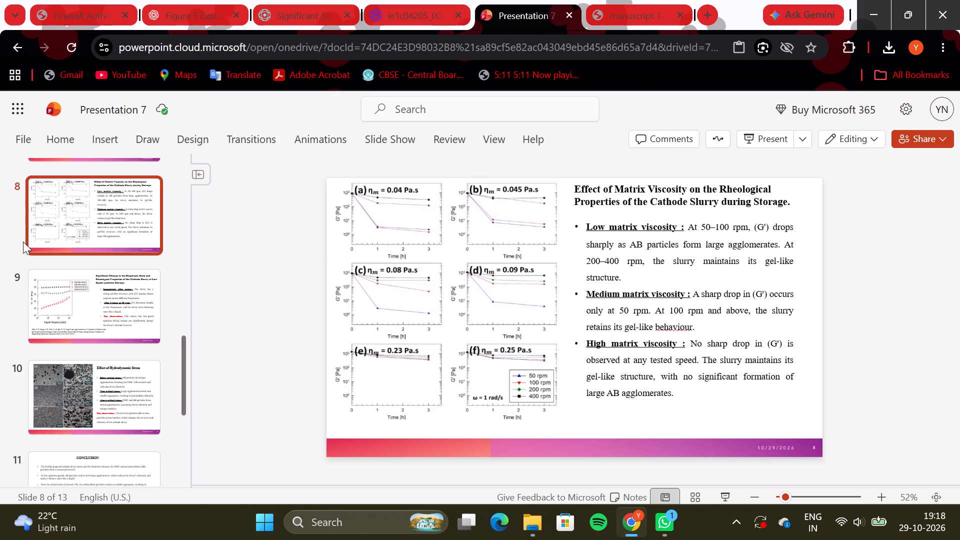
{"action": "scroll", "coordinate": [23, 241], "scroll_direction": "down", "scroll_amount": 1}
Export the presentation as an OpenDocument (ODP) file and download it.
{"action": "left_click", "coordinate": [16, 137]}
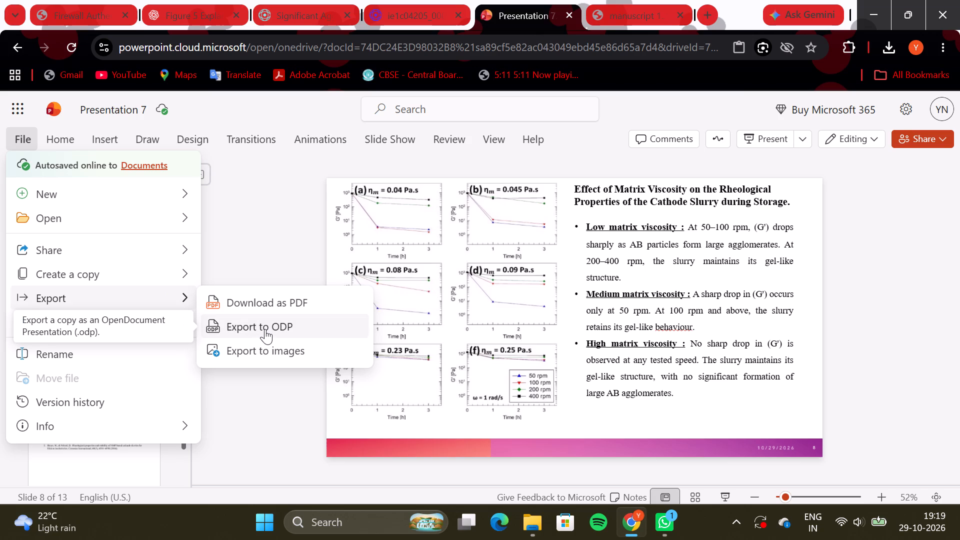
{"action": "left_click", "coordinate": [265, 329]}
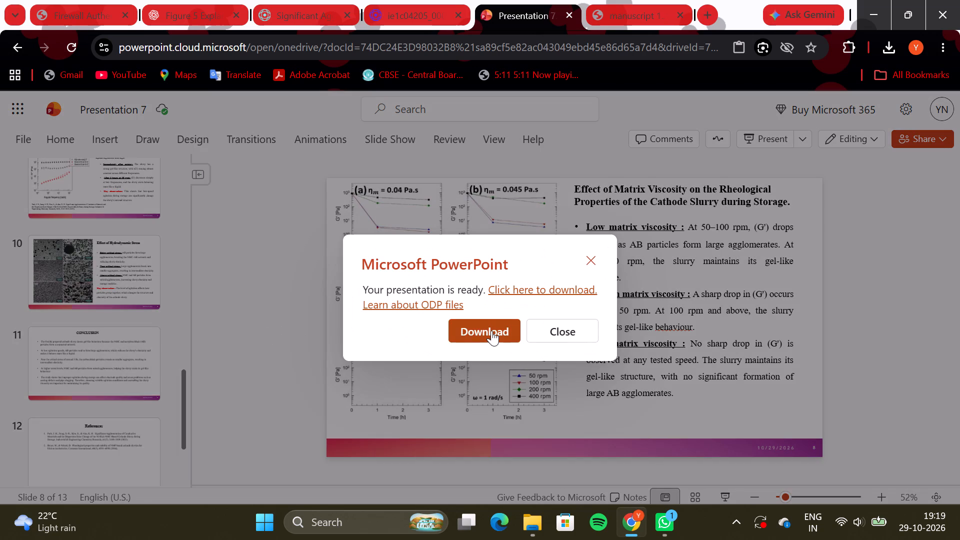
{"action": "left_click", "coordinate": [480, 332]}
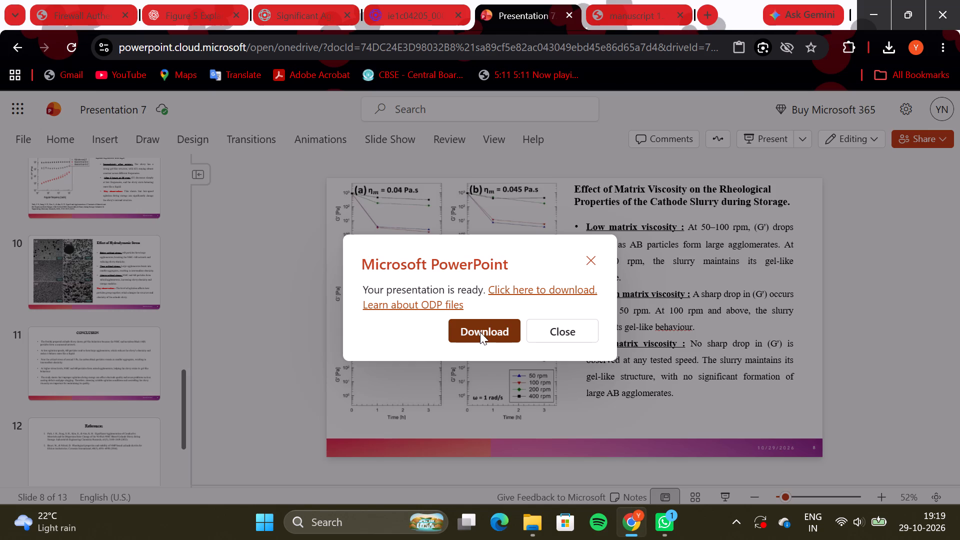
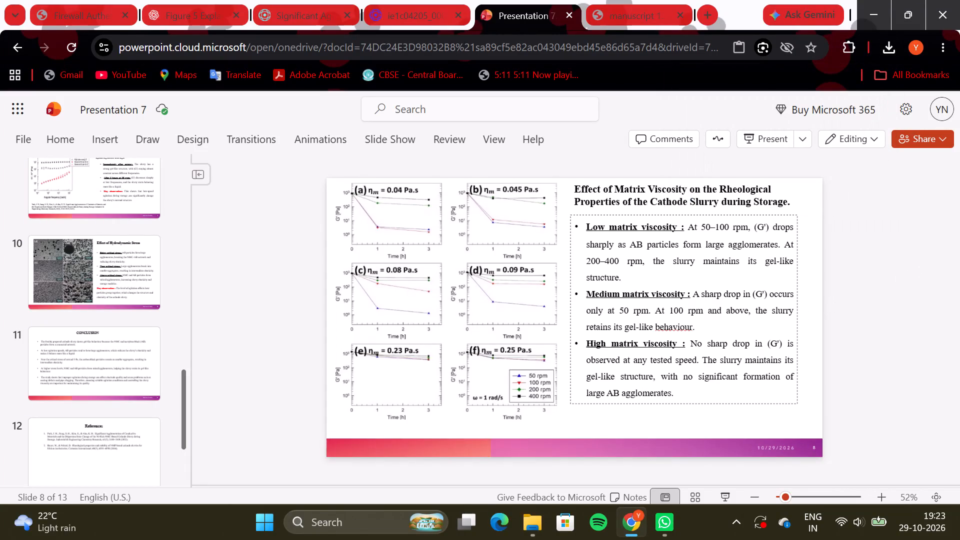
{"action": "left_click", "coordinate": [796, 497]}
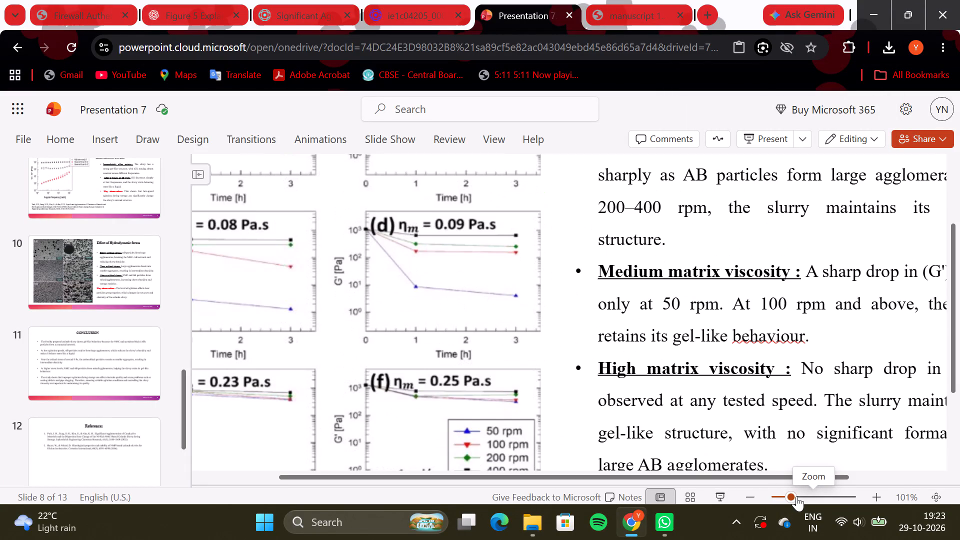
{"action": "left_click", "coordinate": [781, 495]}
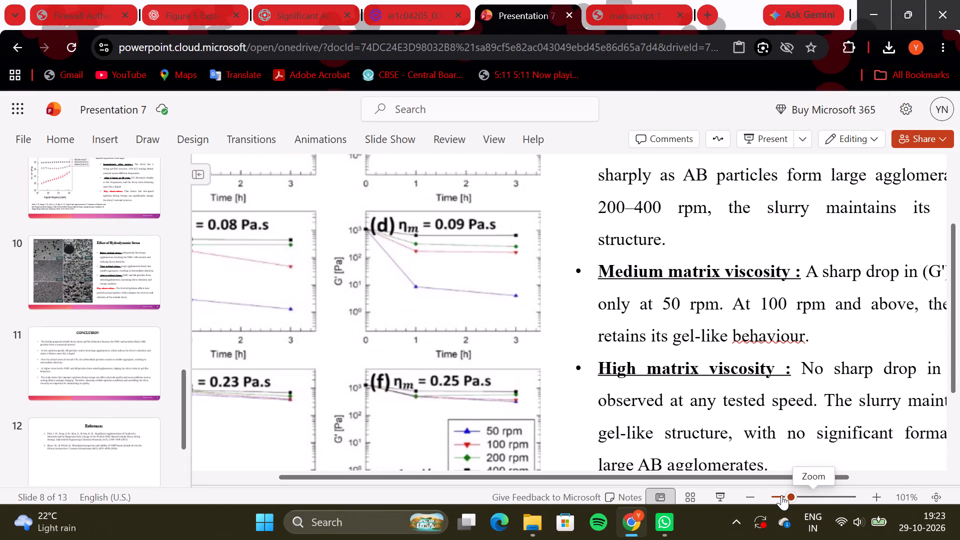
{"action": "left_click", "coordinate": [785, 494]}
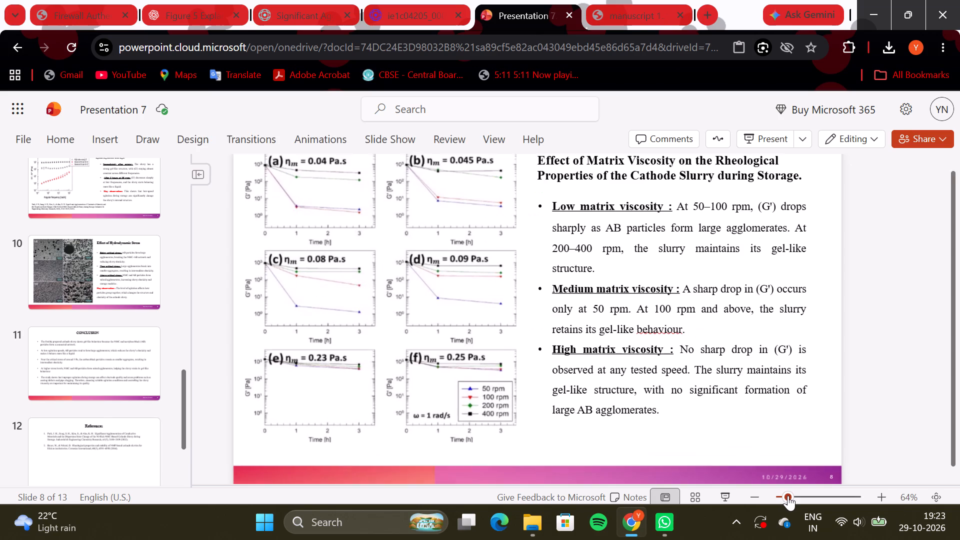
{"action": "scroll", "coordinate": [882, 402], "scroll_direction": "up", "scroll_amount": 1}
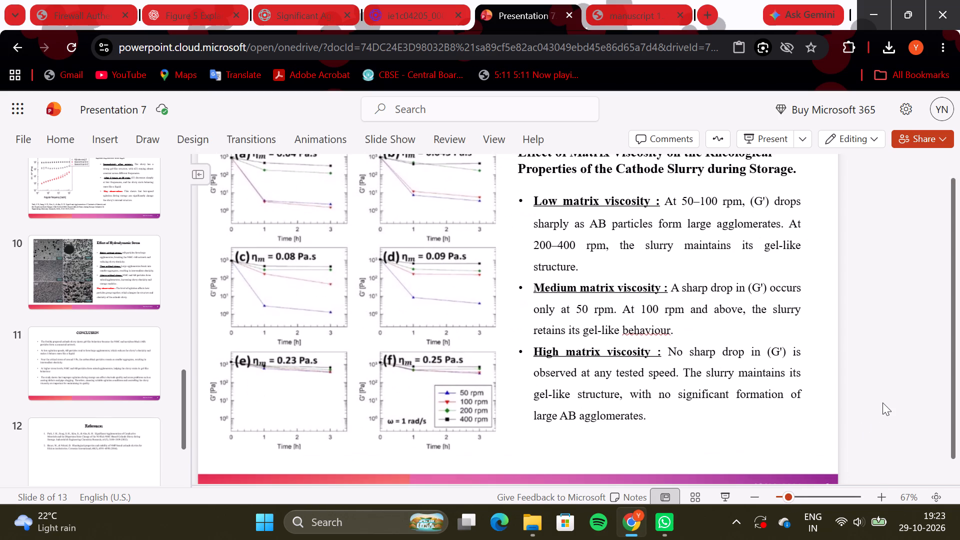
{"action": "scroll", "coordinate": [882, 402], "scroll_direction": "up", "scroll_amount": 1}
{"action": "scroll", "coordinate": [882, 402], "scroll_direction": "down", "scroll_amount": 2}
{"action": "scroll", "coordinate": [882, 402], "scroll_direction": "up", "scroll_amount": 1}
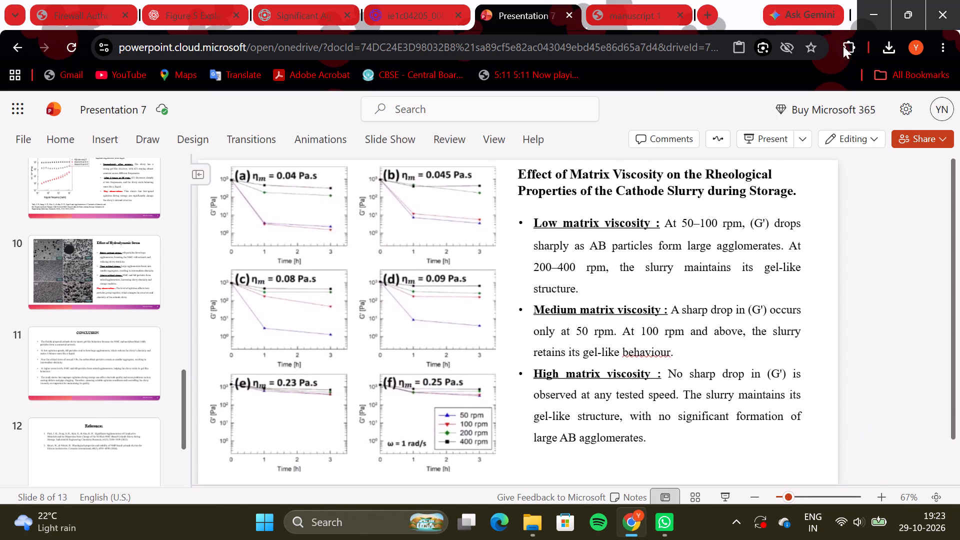
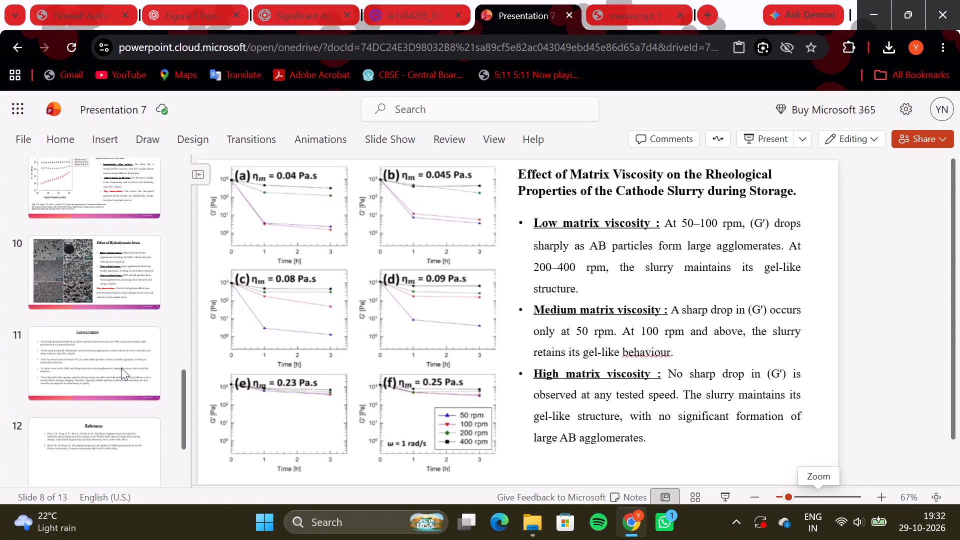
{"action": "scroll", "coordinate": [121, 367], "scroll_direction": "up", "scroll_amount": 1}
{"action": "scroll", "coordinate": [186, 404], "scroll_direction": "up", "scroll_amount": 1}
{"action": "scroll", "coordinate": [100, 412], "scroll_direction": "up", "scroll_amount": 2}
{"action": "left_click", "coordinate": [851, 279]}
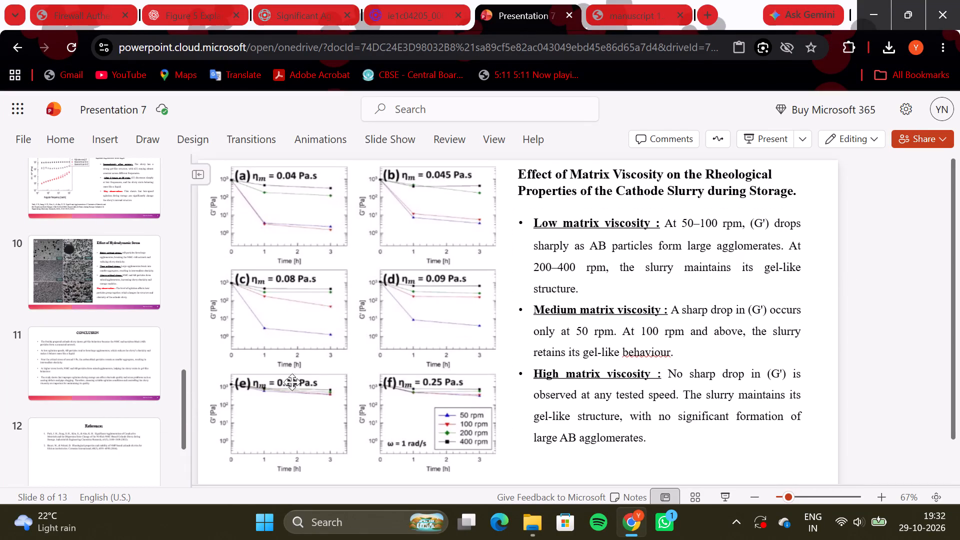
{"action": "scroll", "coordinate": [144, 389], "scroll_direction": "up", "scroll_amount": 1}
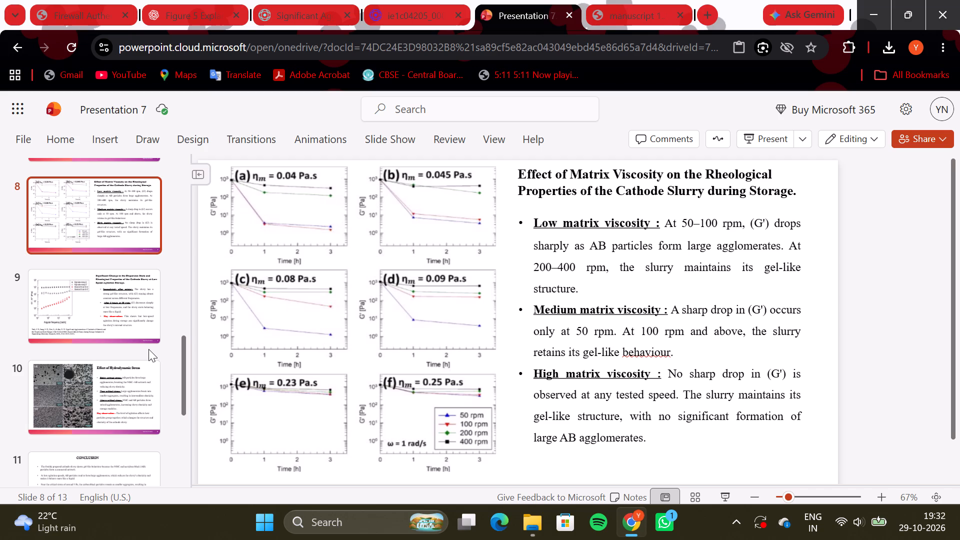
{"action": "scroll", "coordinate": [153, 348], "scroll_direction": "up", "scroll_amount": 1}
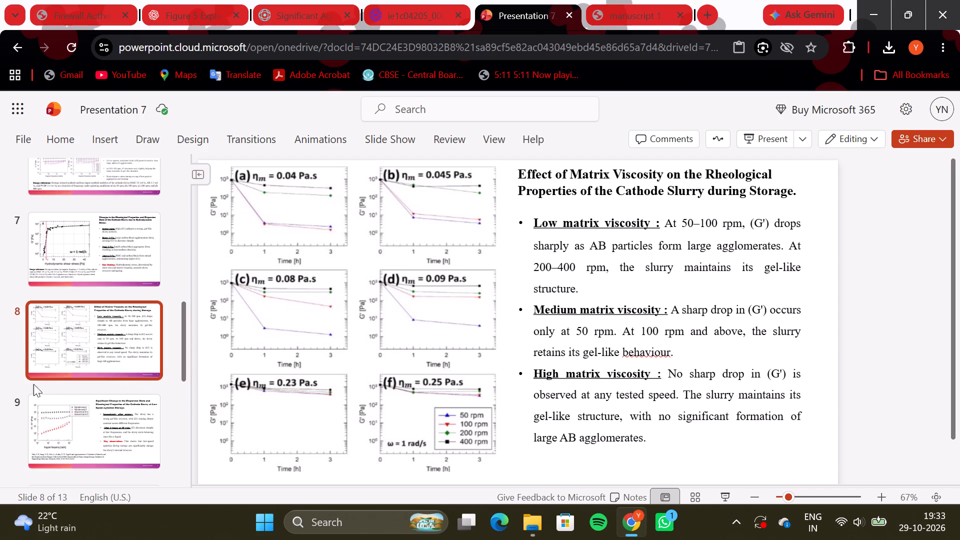